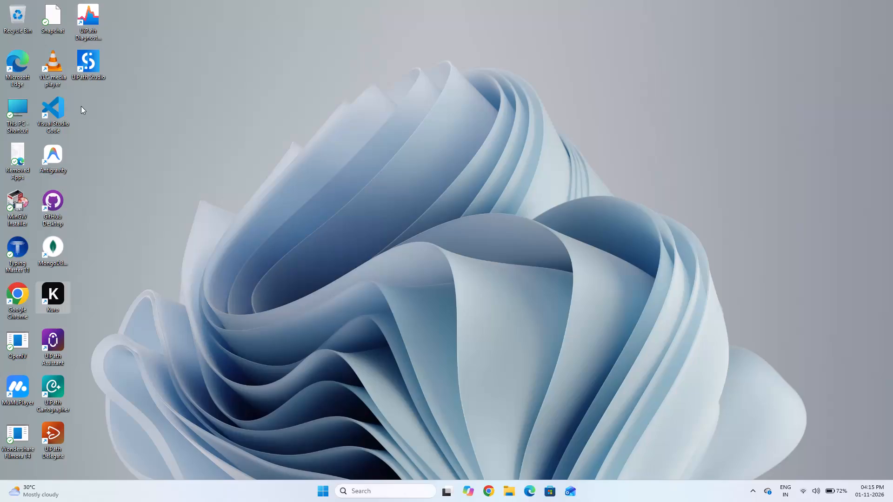
Launch Microsoft Word from the recent searches.
left_click(372, 491)
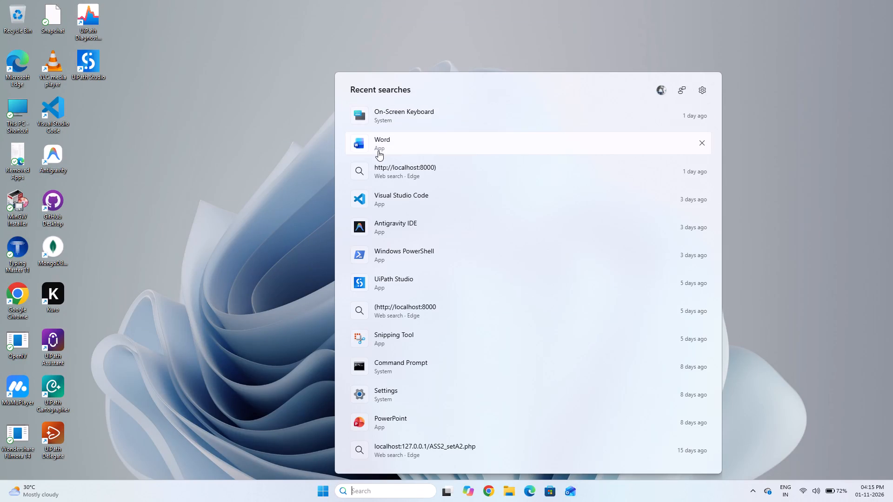
left_click(378, 151)
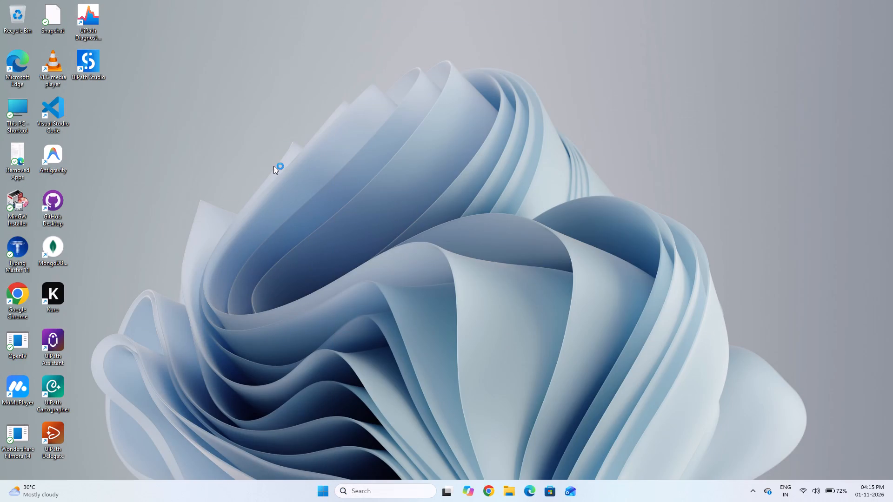
Open the "SYBBACA Practical slips- Sem III" PDF from the Downloads folder.
double_click(17, 100)
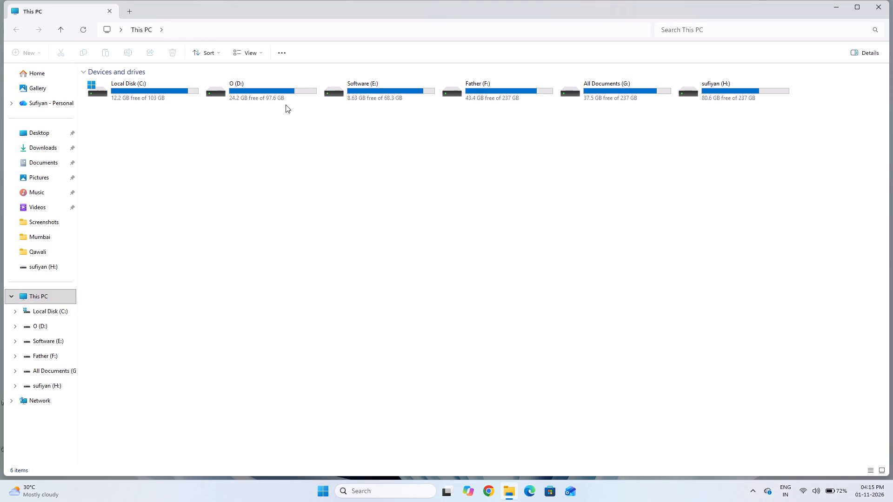
left_click(35, 145)
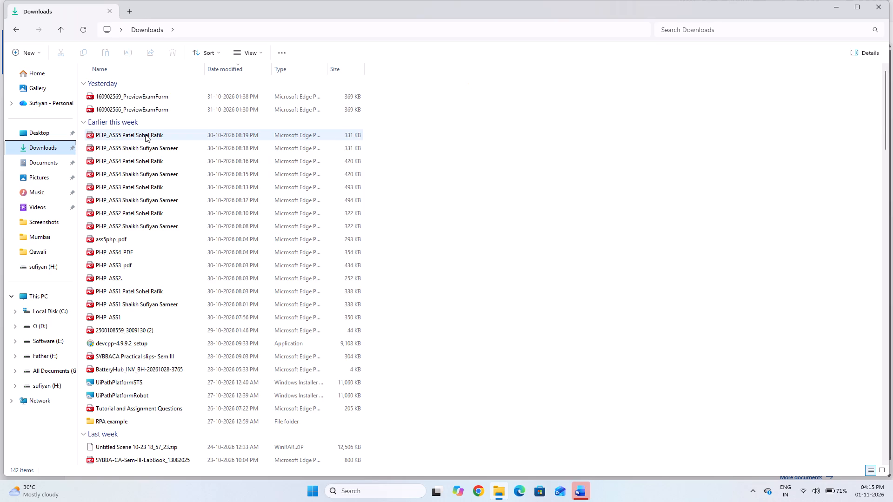
scroll(145, 134, "down", 4)
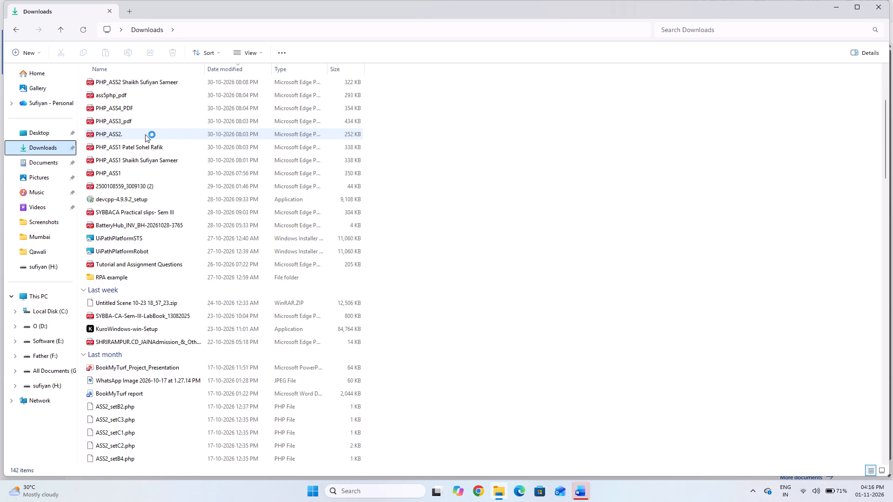
scroll(145, 134, "down", 2)
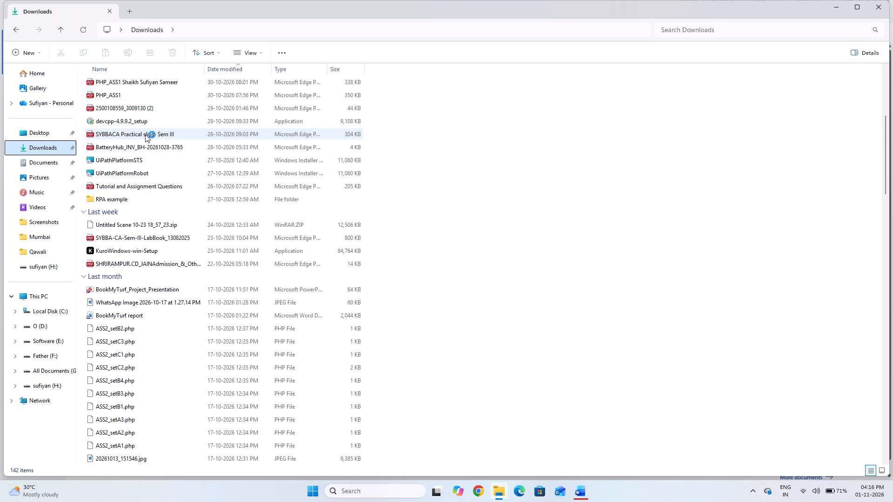
scroll(146, 134, "up", 1)
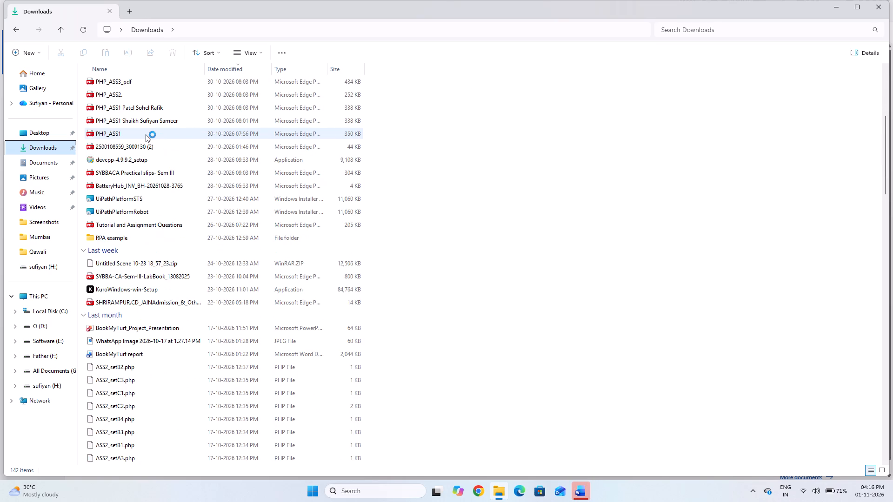
double_click(142, 171)
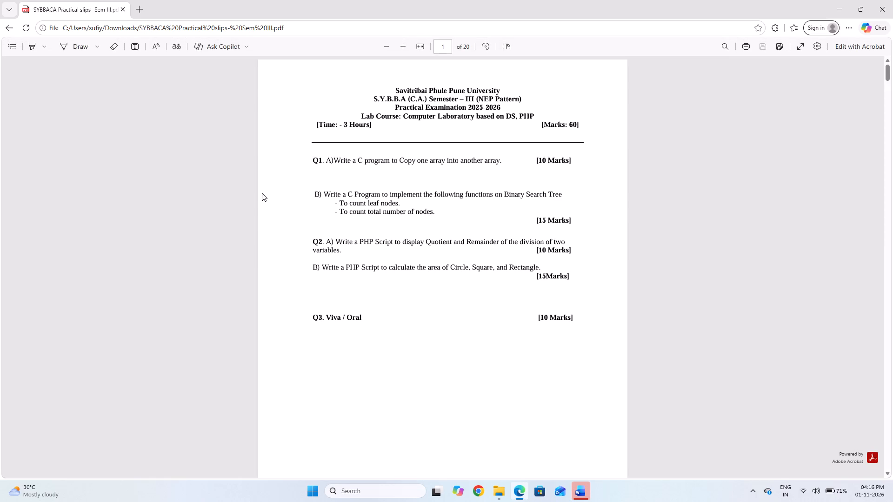
Look through the first several practical slips in the PDF to review their C and PHP questions.
scroll(262, 193, "down", 5)
scroll(262, 192, "up", 6)
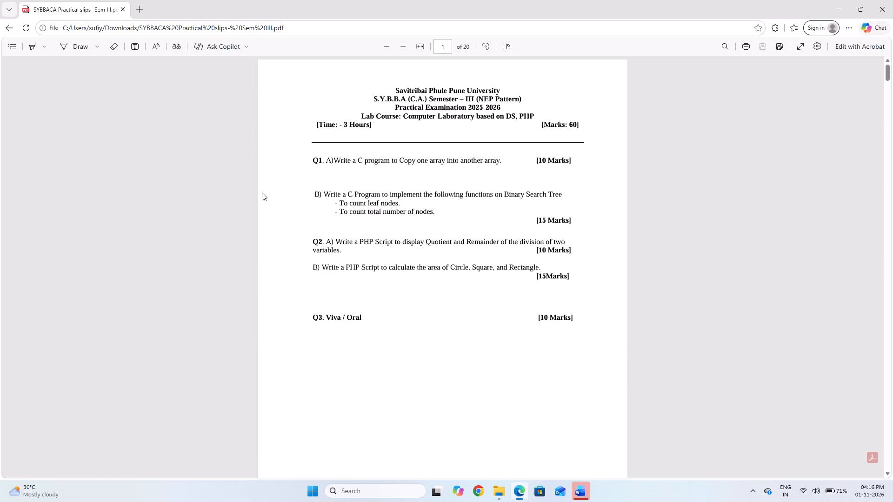
scroll(262, 192, "down", 8)
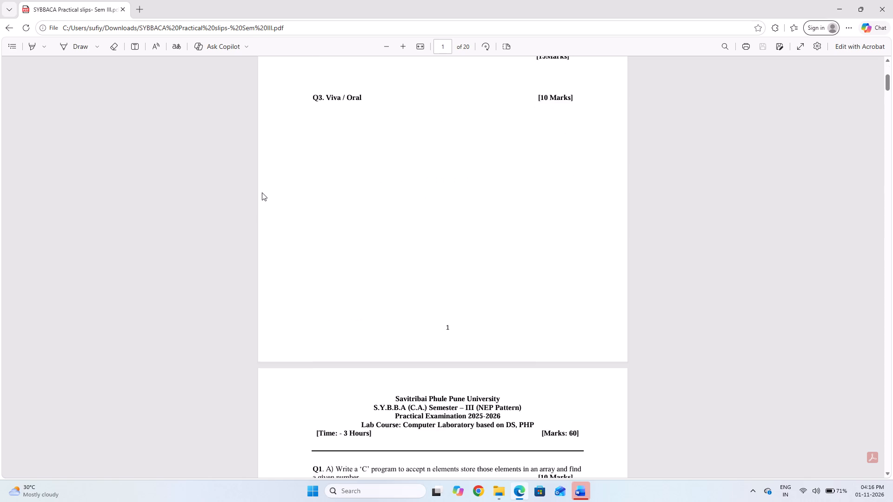
scroll(262, 192, "down", 4)
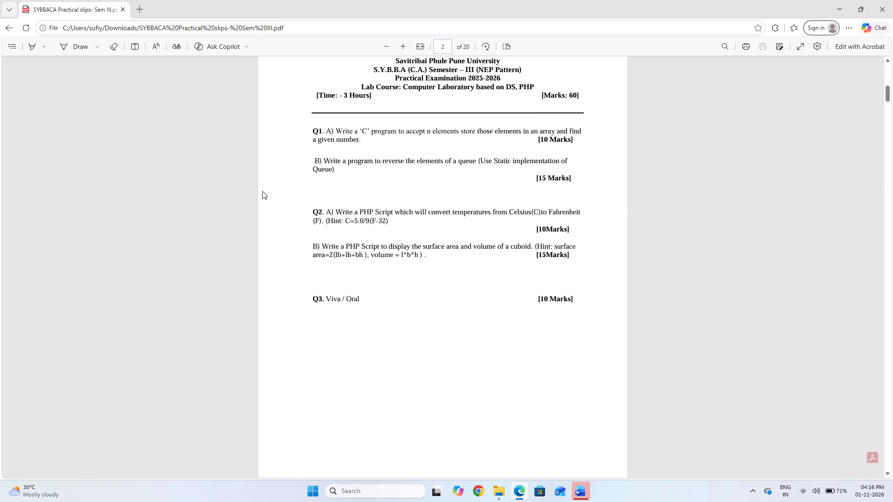
scroll(262, 191, "down", 19)
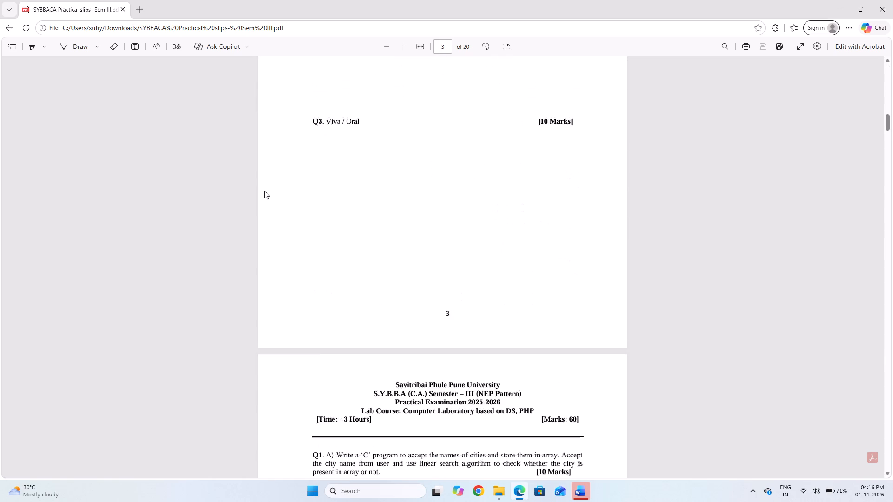
scroll(264, 191, "down", 19)
scroll(264, 191, "down", 3)
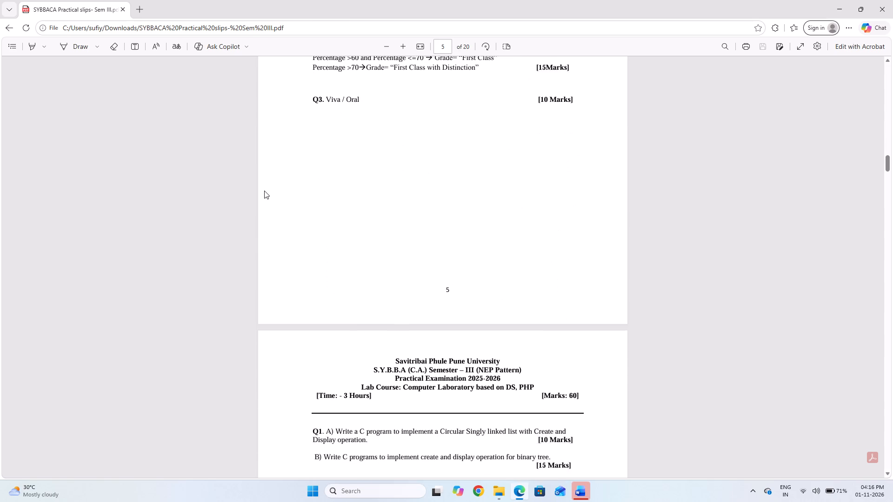
scroll(264, 191, "down", 4)
scroll(264, 191, "up", 9)
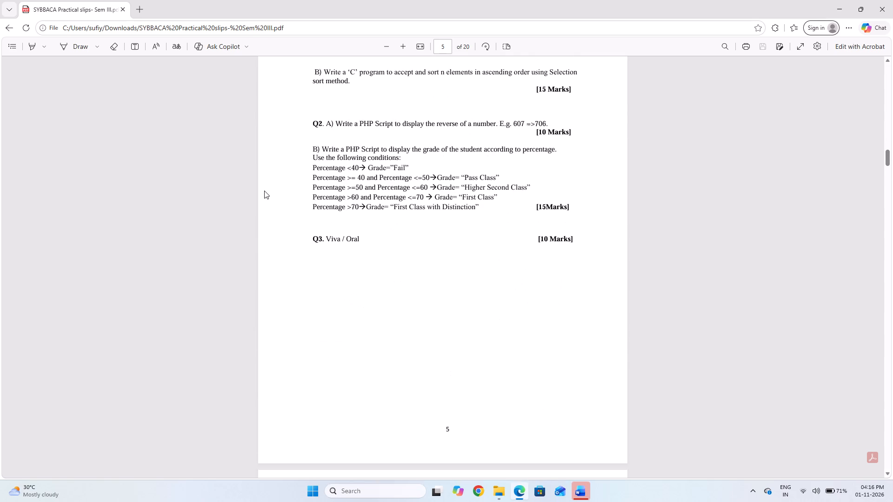
scroll(264, 191, "up", 16)
scroll(259, 191, "up", 17)
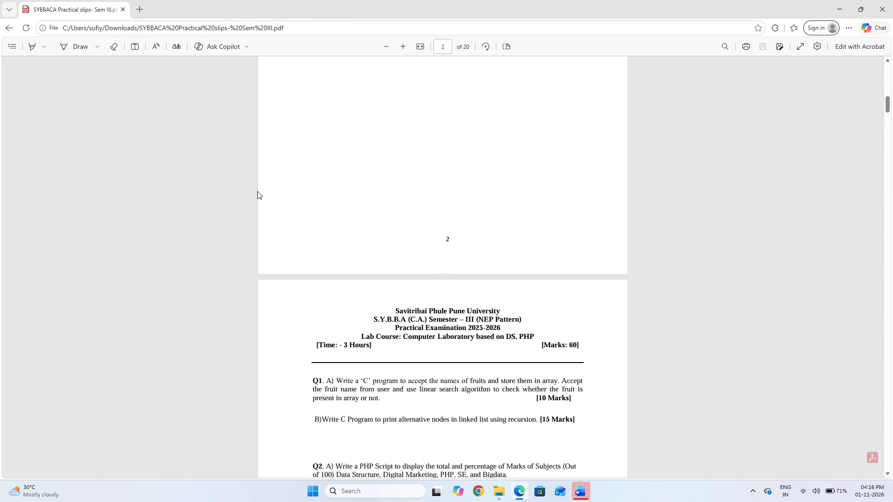
scroll(257, 191, "up", 20)
scroll(256, 191, "up", 6)
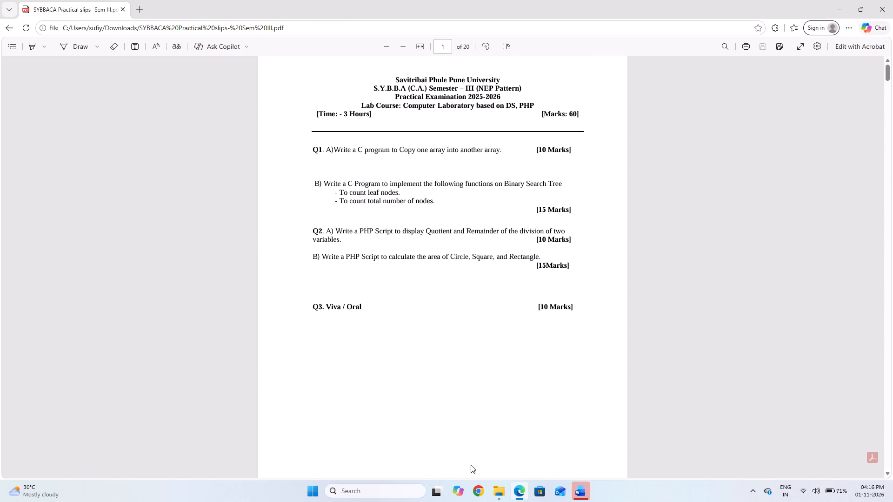
Switch to Word and create a new blank document.
left_click(586, 493)
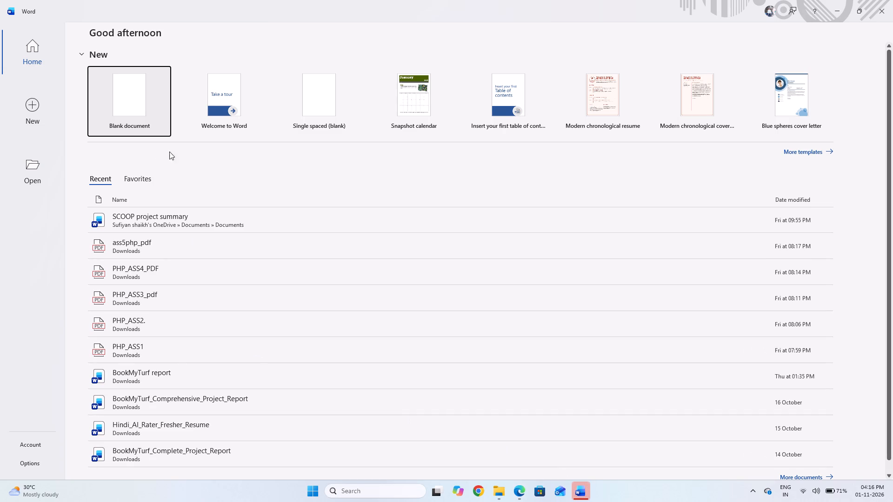
left_click(120, 125)
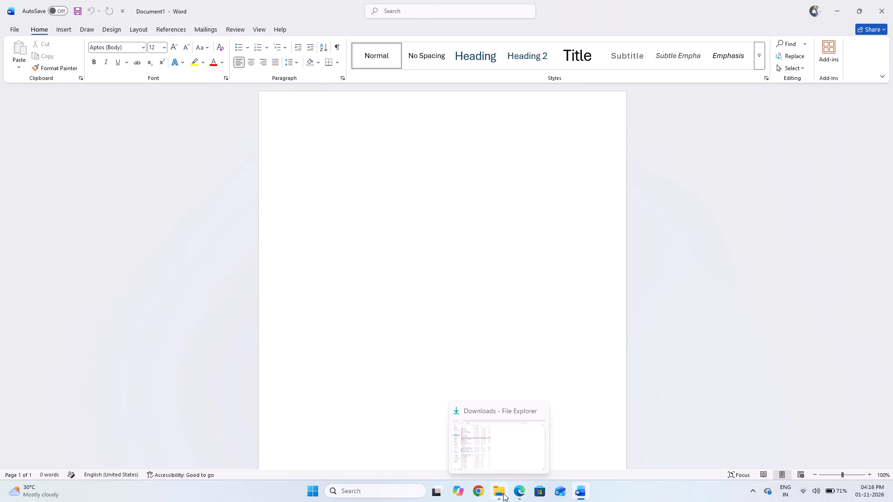
Copy question Q1 A) about copying one array into another from the PDF's first slip and paste it into the Word document.
left_click(518, 495)
scroll(364, 200, "up", 3)
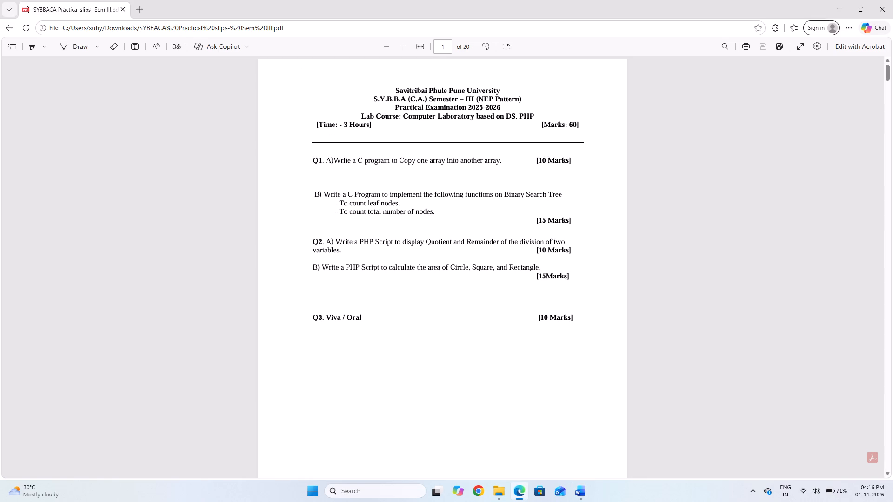
left_click_drag(504, 161, 246, 141)
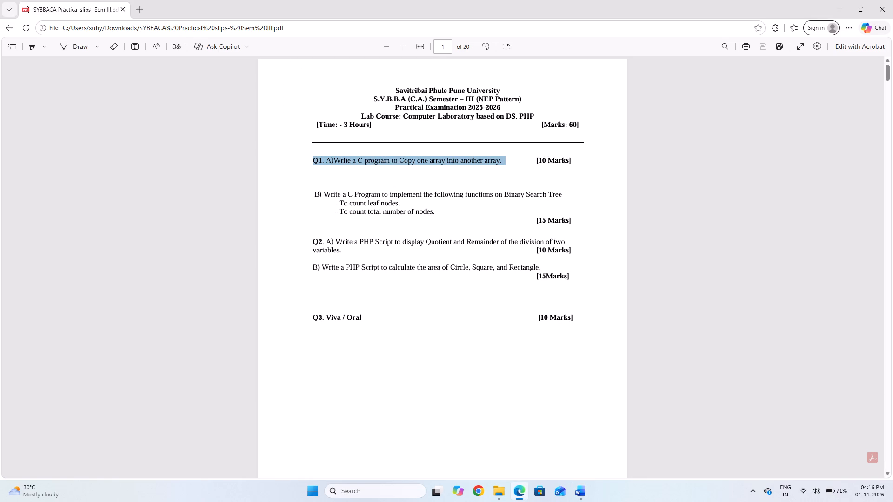
key("ctrl+c")
left_click(832, 0)
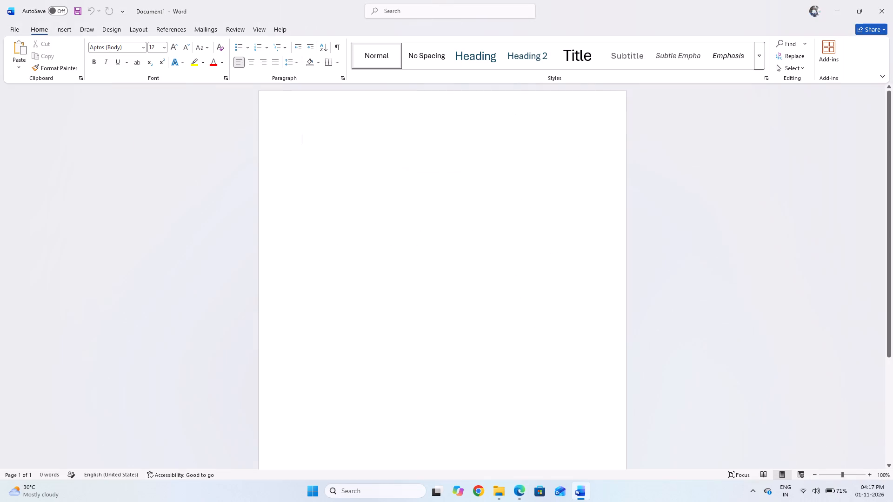
key("ctrl+v")
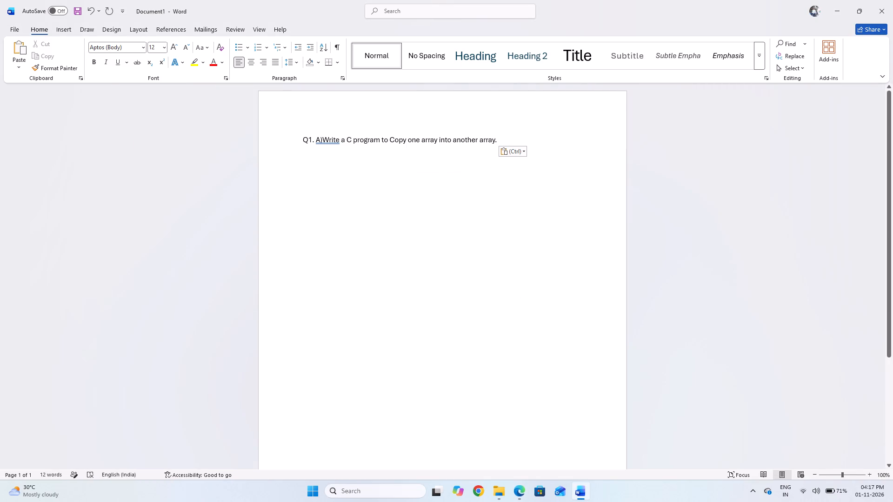
Delete the pasted question, set the font size to 18, and paste the question again.
key("BackSpace")
key("BackSpace")
key("BackSpace")
key("BackSpace")
key("BackSpace")
key("BackSpace")
key("BackSpace")
key("BackSpace")
key("BackSpace")
key("BackSpace")
key("BackSpace")
key("BackSpace")
key("BackSpace")
key("BackSpace")
key("BackSpace")
key("BackSpace")
key("BackSpace")
key("BackSpace")
key("BackSpace")
key("BackSpace")
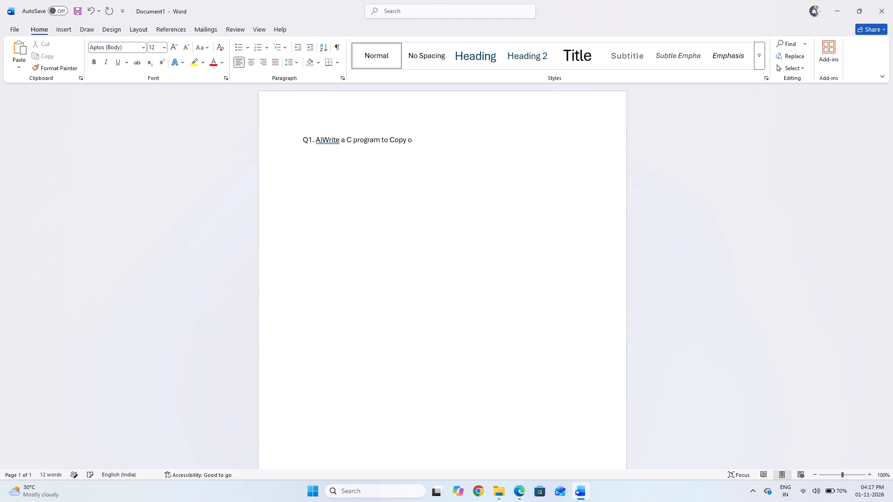
left_click(173, 46)
double_click(173, 46)
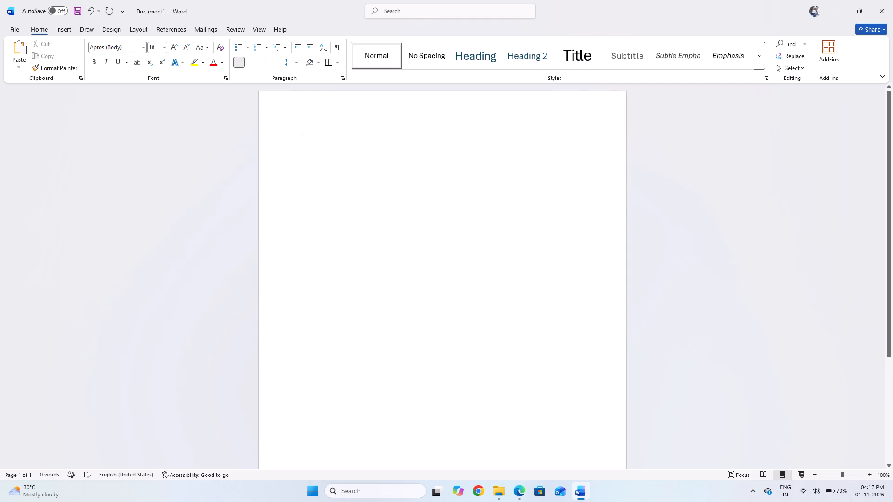
key("ctrl+v")
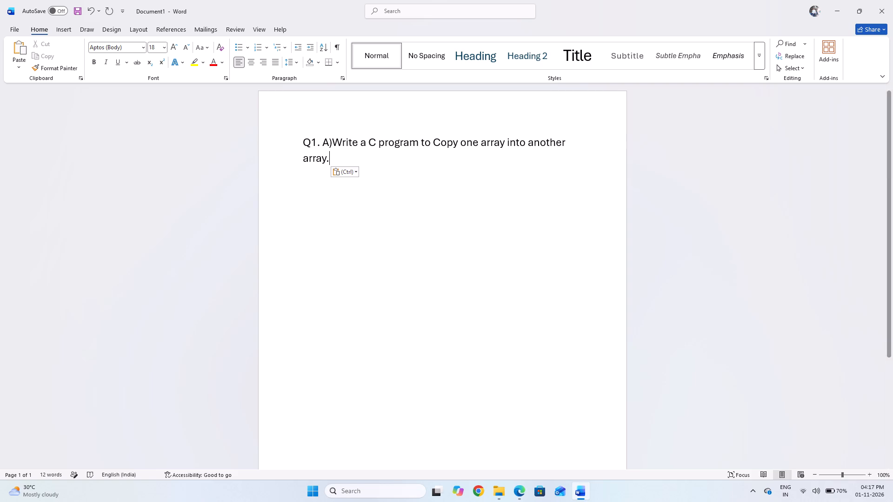
Format the question line as bold at font size 16 and add a new line beneath it.
left_click_drag(337, 155, 271, 119)
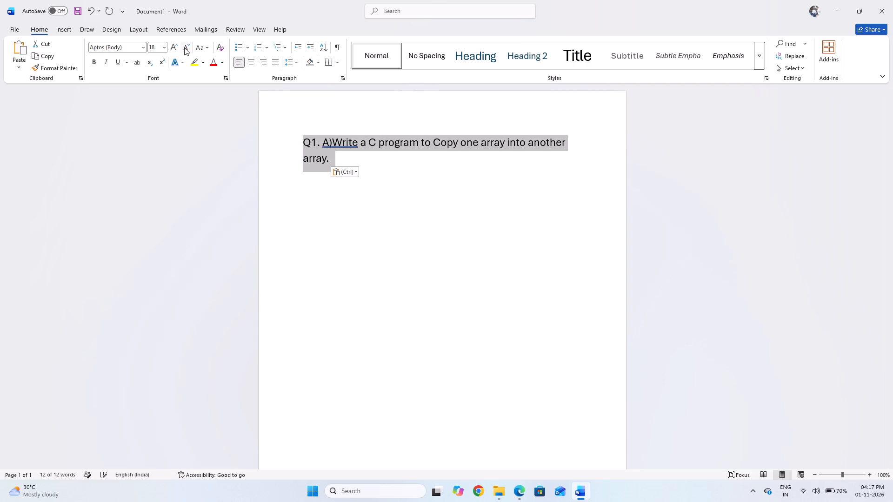
left_click(187, 48)
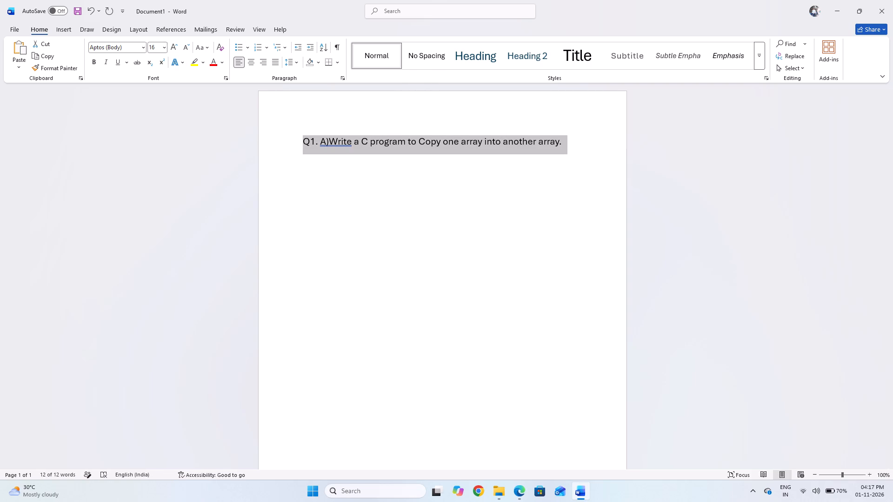
left_click(93, 63)
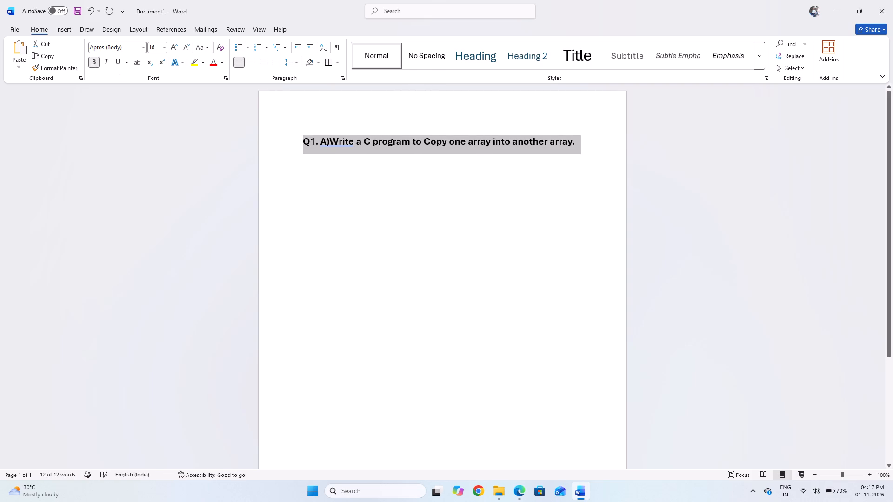
left_click(559, 162)
left_click(588, 148)
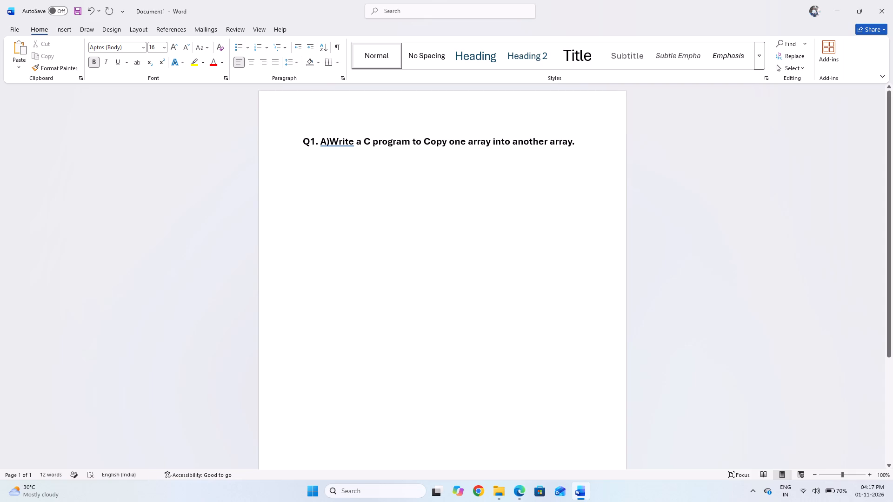
key("Return")
Remove the "A)" label from the Q1 line and return to the empty line below it.
left_click(330, 144)
key("BackSpace")
key("BackSpace")
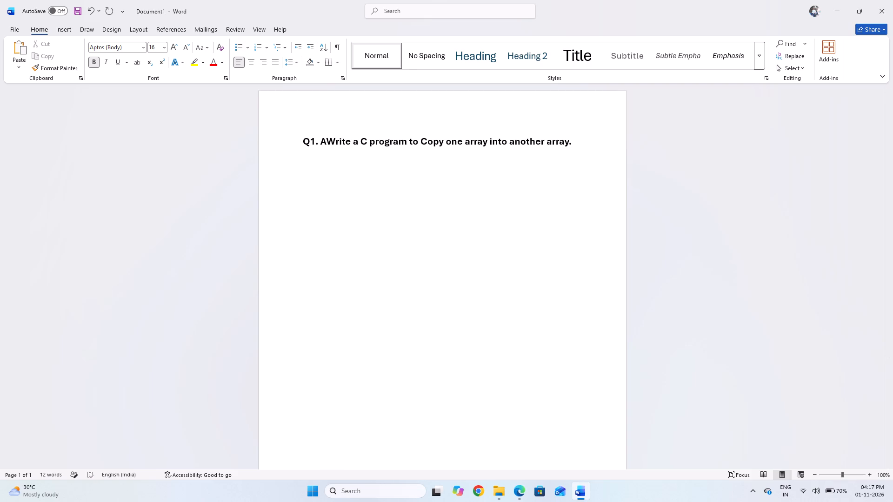
key("Right")
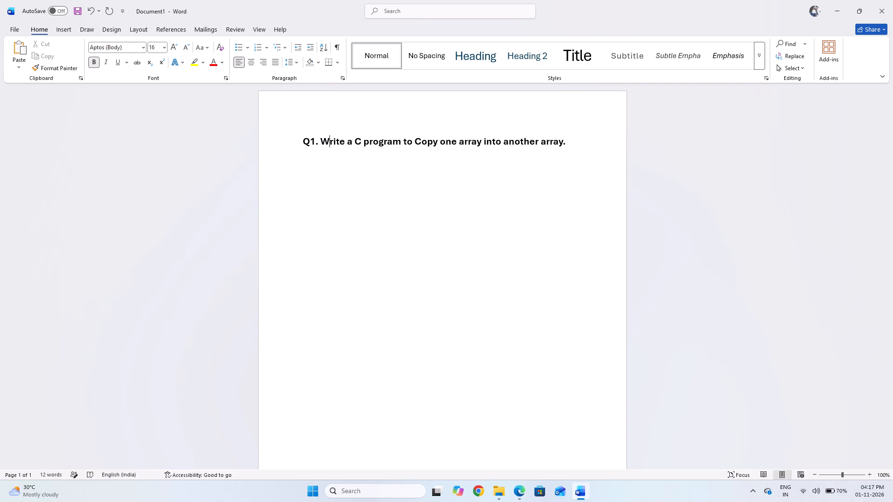
key("Down")
Add the label "Q2." on the line below the Q1 question and start a new line beneath it.
key("shift+q")
key("period")
key("shift+at")
key("BackSpace")
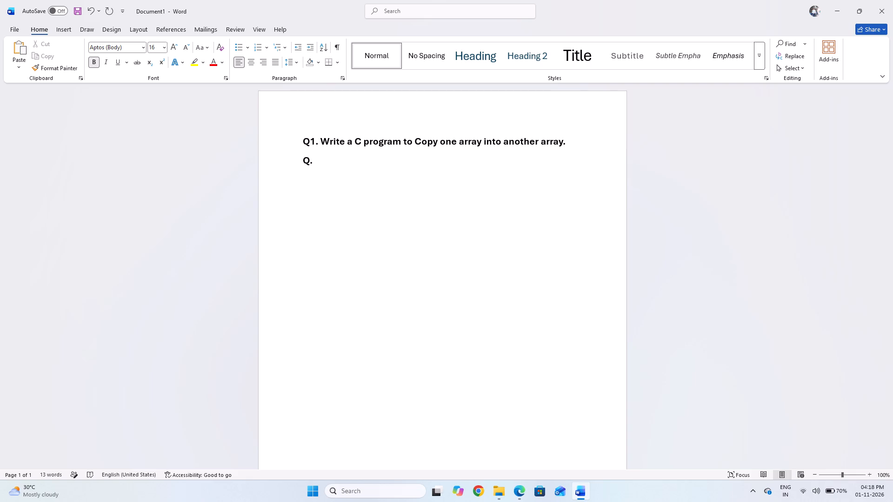
key("2")
key("period")
key("Return")
key("BackSpace")
key("Left")
key("Left")
key("BackSpace")
key("Right")
key("Right")
key("Return")
Add the question labels "Q3.", "Q4." and "Q5." on separate lines below Q2.
key("shift+q")
key("3")
key("period")
key("Return")
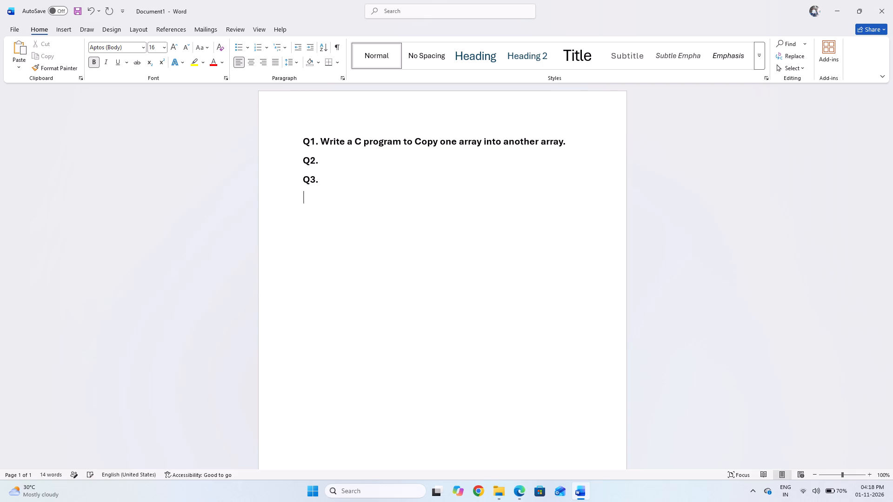
key("shift+q")
key("4")
key("period")
key("Return")
key("shift+q")
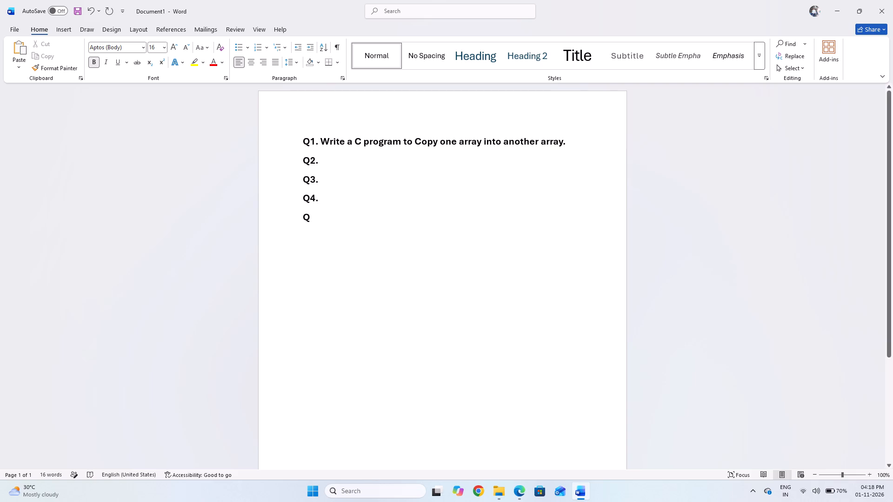
key("5")
key("period")
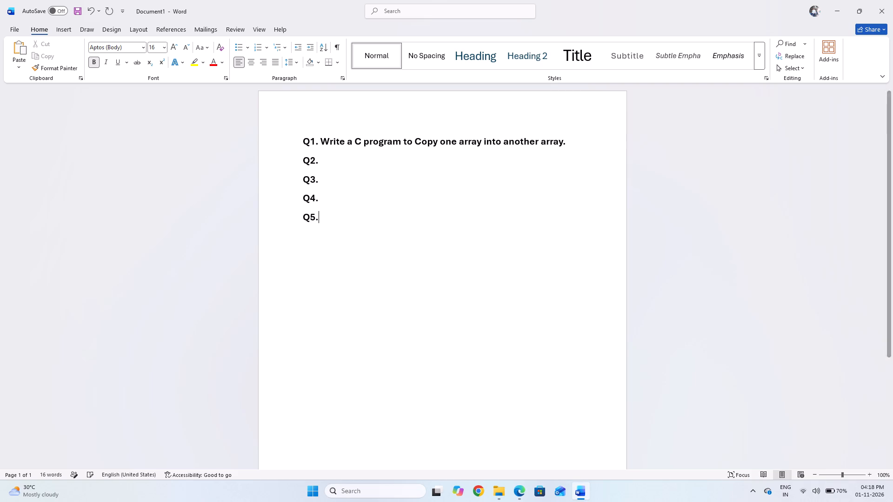
key("Return")
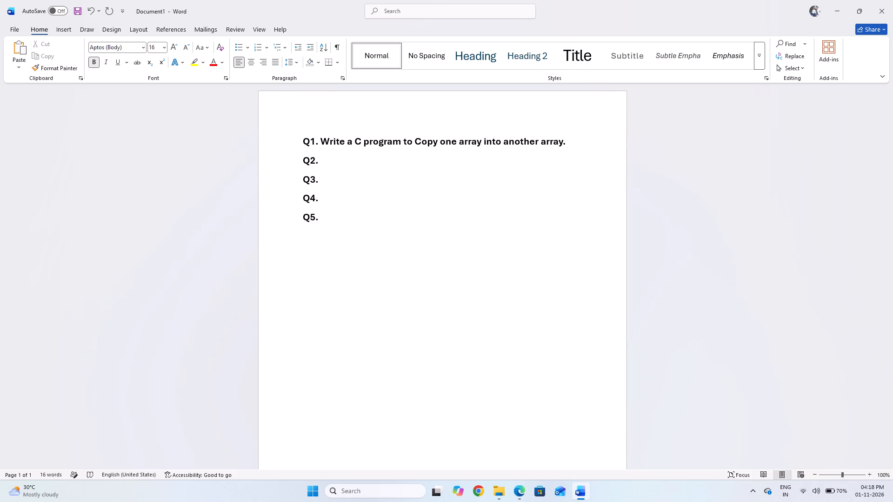
Continue the list with the labels "Q6.", "Q7." and "Q8.", each on its own line.
key("shift+q")
key("6")
key("period")
key("Return")
key("shift+q")
type("7.")
key("Return")
key("shift+q")
key("8")
key("period")
key("Return")
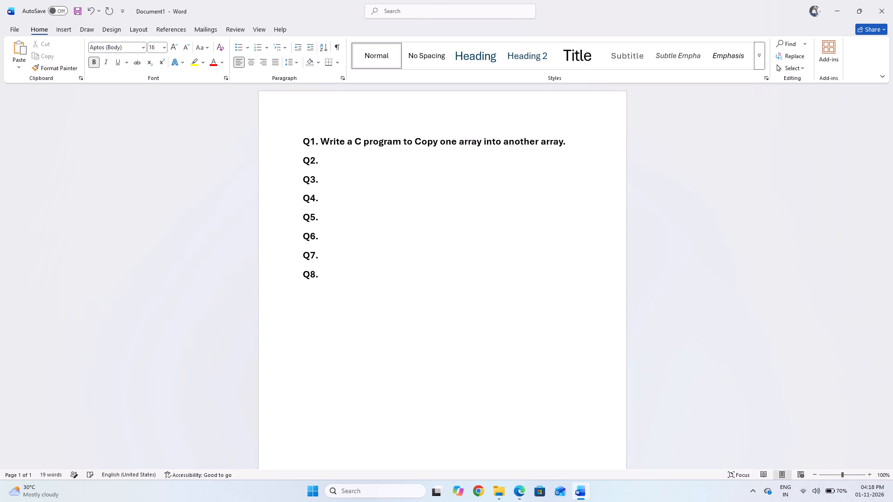
Add the labels "Q9.", "Q10.", "Q11." and "Q12." on separate lines, followed by a new line.
key("shift+q")
key("9")
key("period")
key("Return")
key("shift+q")
type("10")
key("period")
key("Return")
key("q")
type("11.")
key("Return")
type("Q12.")
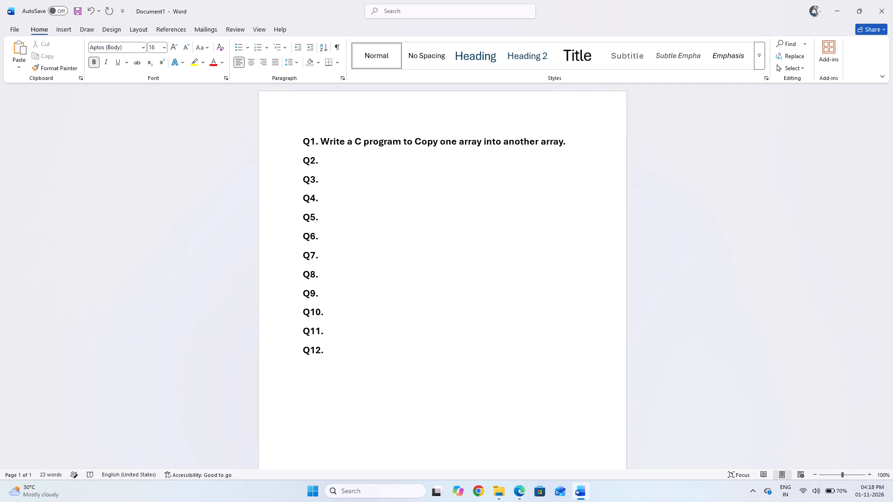
key("Return")
Complete the label list with "Q13.", "Q14." and "Q15." on separate lines.
key("shift+q")
type("13")
key("period")
key("Return")
key("shift+q")
type("14")
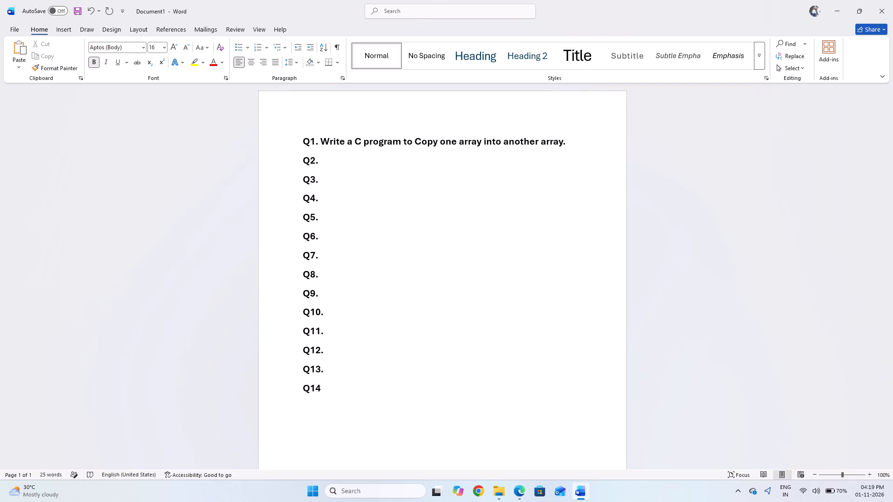
key("period")
key("Return")
key("shift+q")
key("1")
key("5")
key("period")
Copy question 1 B about Binary Search Tree leaf and total node counts from PDF page 1 in Edge and paste it after Q2 in Word.
left_click(515, 497)
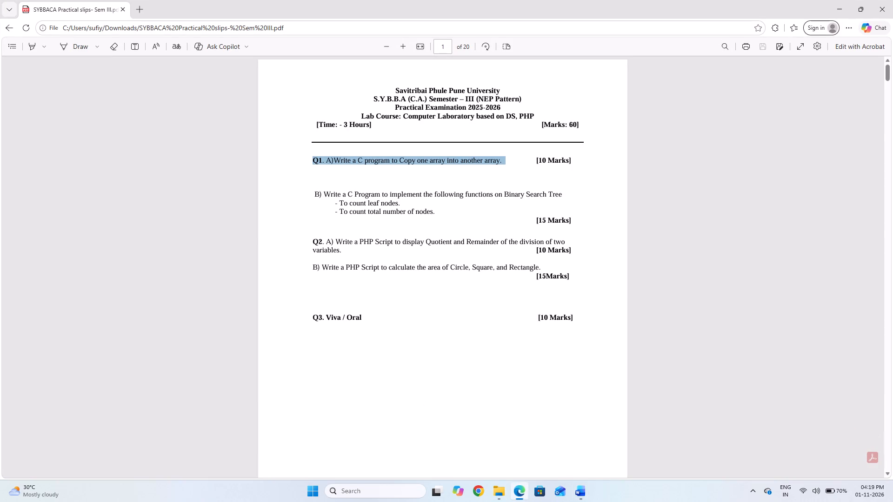
left_click_drag(323, 193, 416, 209)
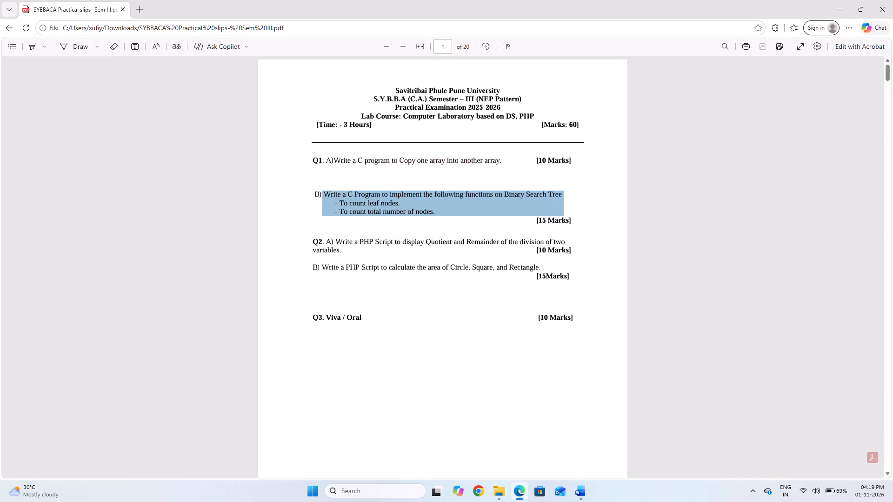
left_click_drag(416, 209, 429, 213)
key("ctrl+c")
left_click(585, 496)
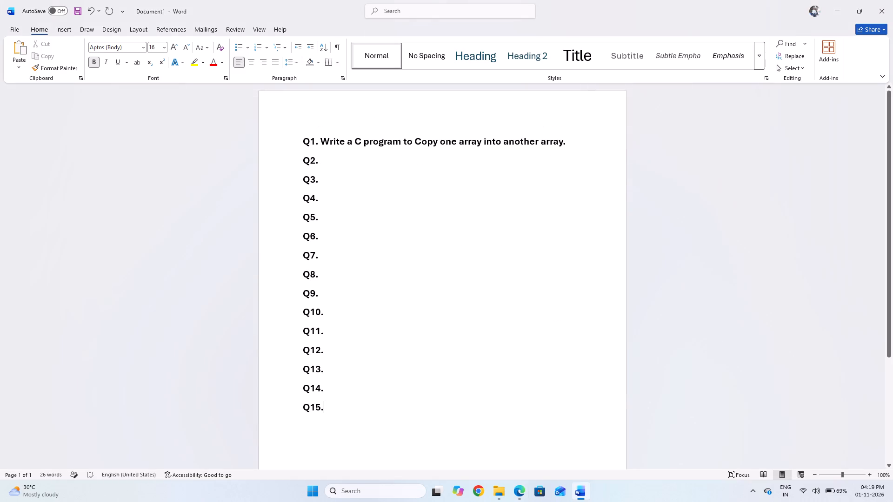
left_click(338, 162)
key("ctrl+v")
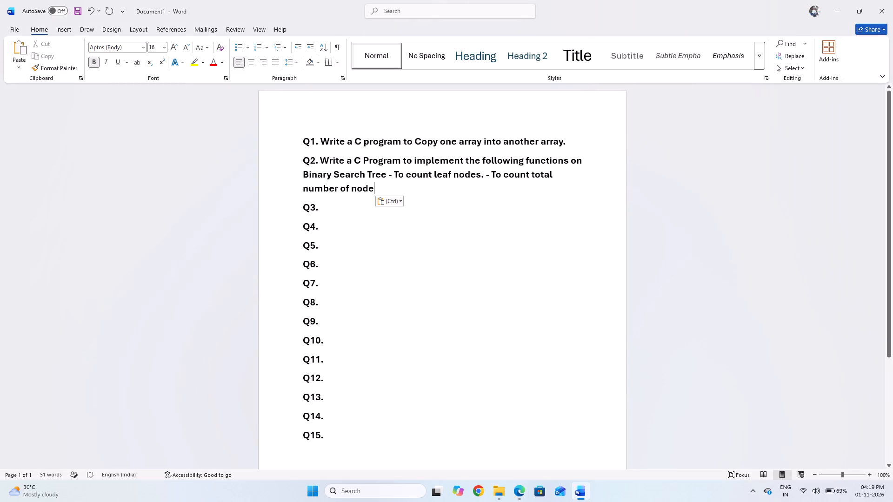
Copy question 1 A about storing n elements in an array and finding a number from PDF page 2 into Q3 in Word.
left_click(337, 207)
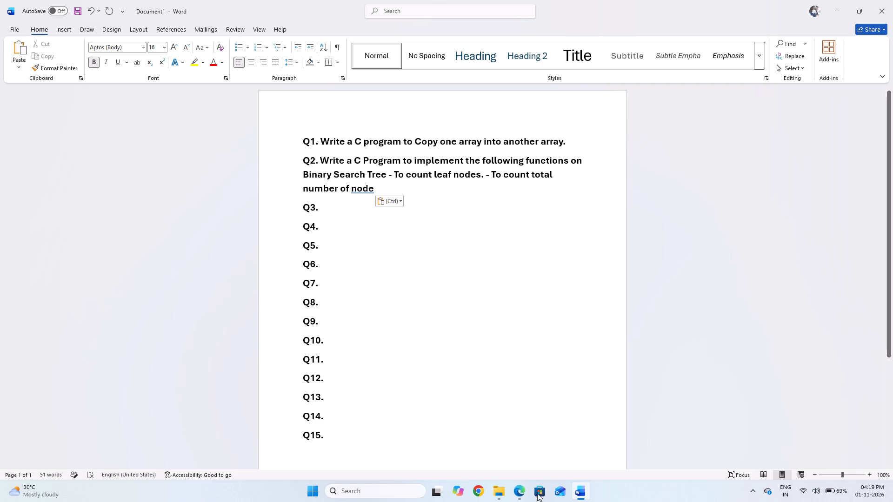
left_click(524, 495)
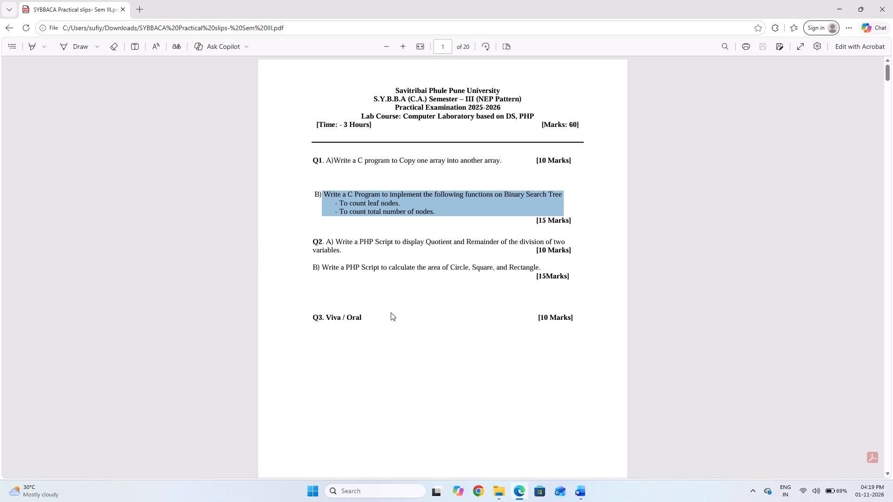
scroll(344, 256, "down", 2)
left_click(415, 265)
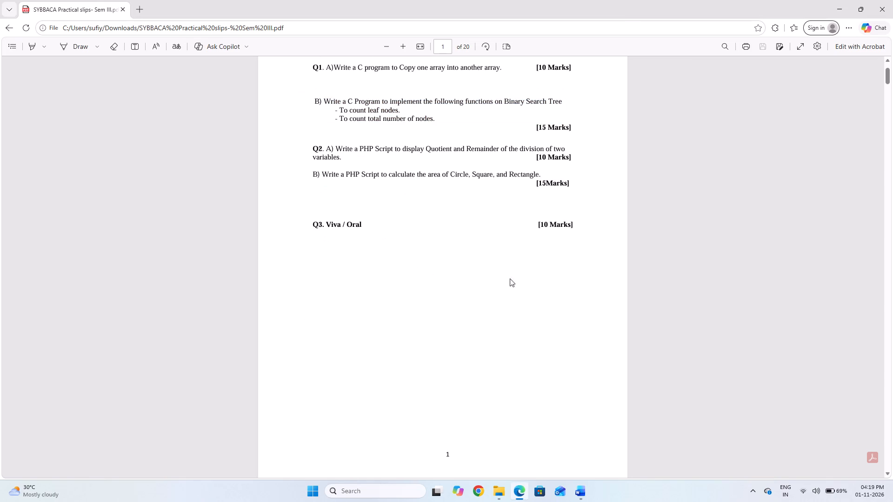
scroll(540, 274, "down", 8)
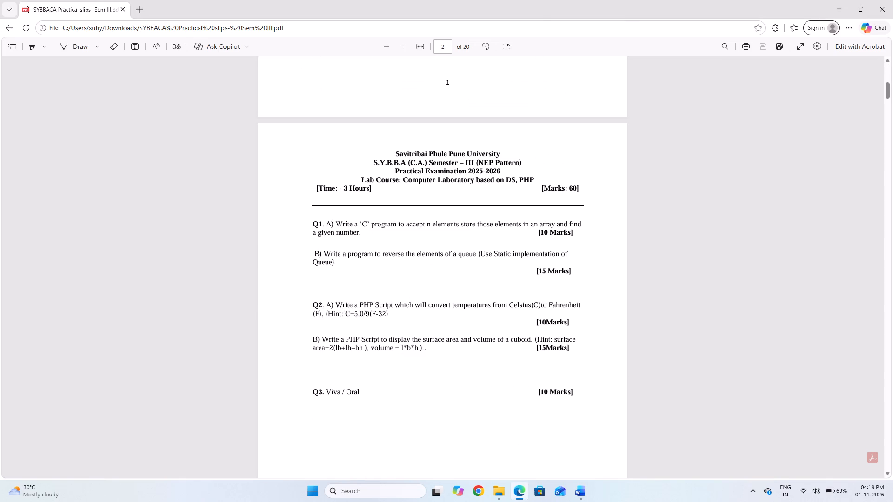
left_click_drag(338, 222, 368, 230)
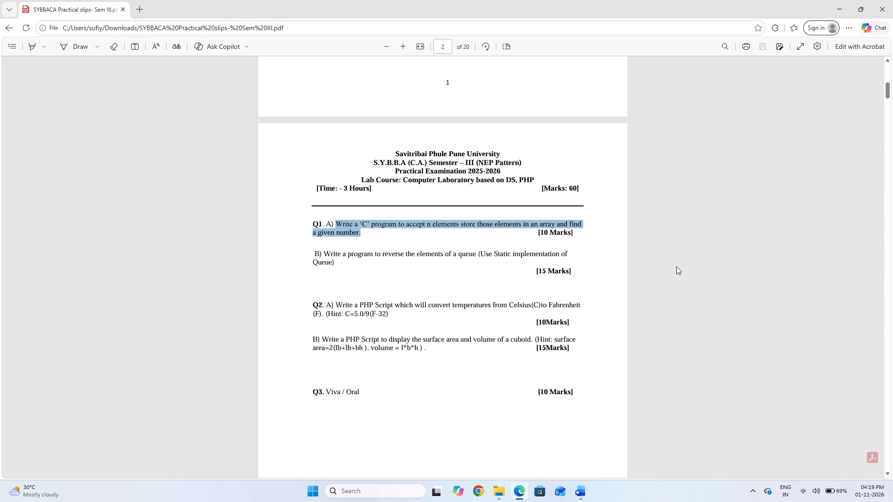
key("ctrl+c")
left_click(586, 496)
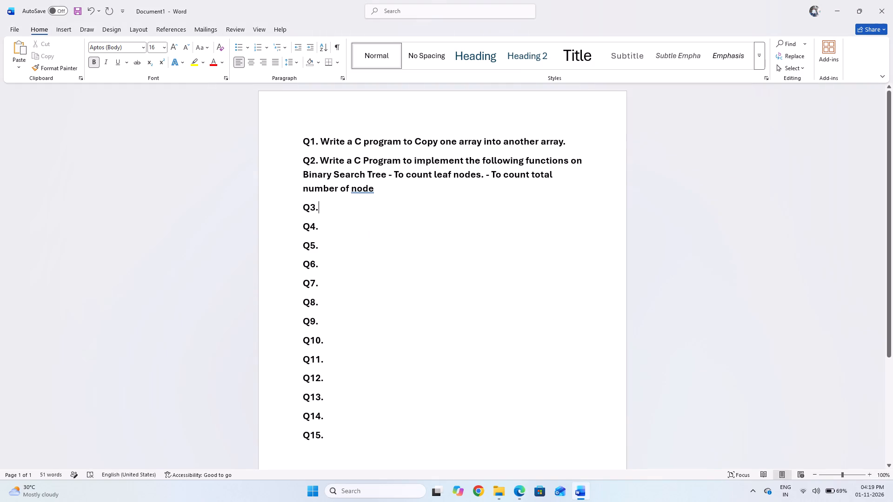
key("ctrl+v")
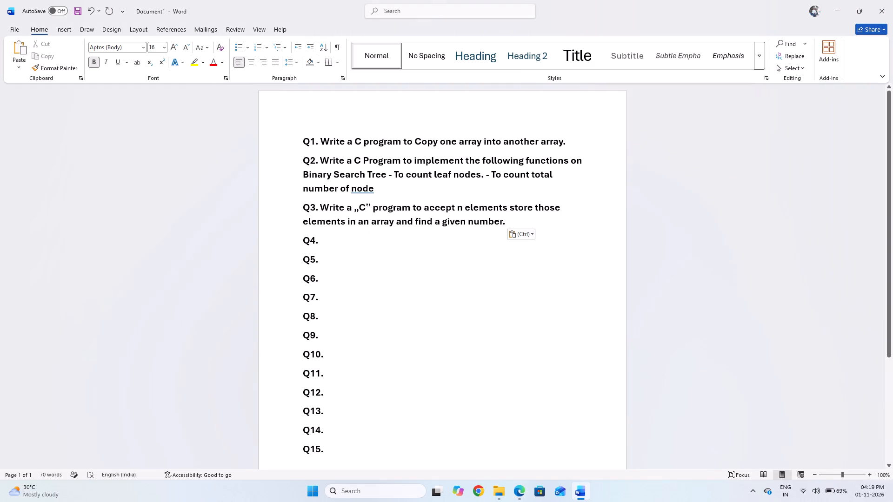
Copy question 1 B about reversing the elements of a queue from PDF page 2 in Edge and paste it after Q4 in Word.
left_click(330, 239)
key("alt+Tab")
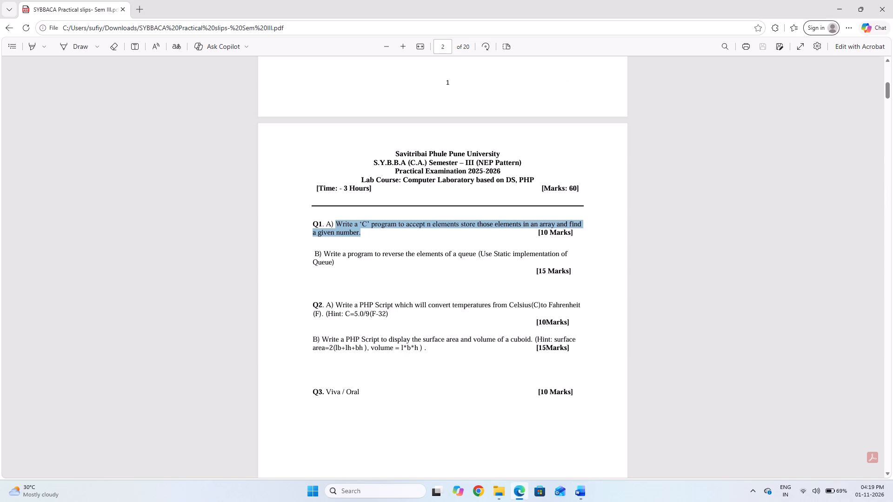
left_click_drag(324, 253, 345, 264)
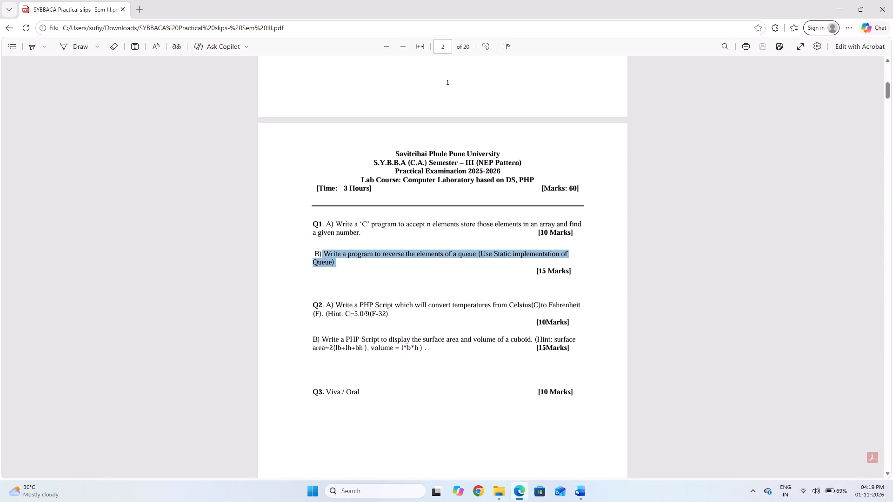
left_click_drag(345, 264, 345, 264)
key("ctrl+c")
key("alt+Tab")
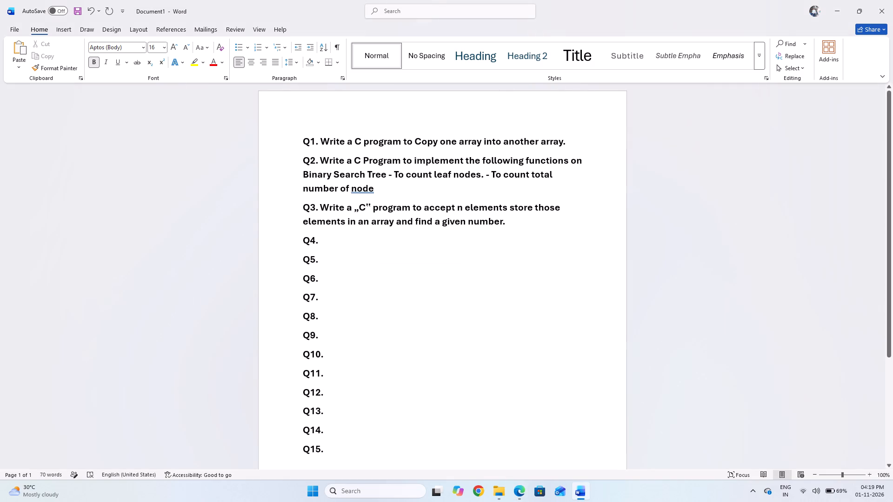
key("ctrl+v")
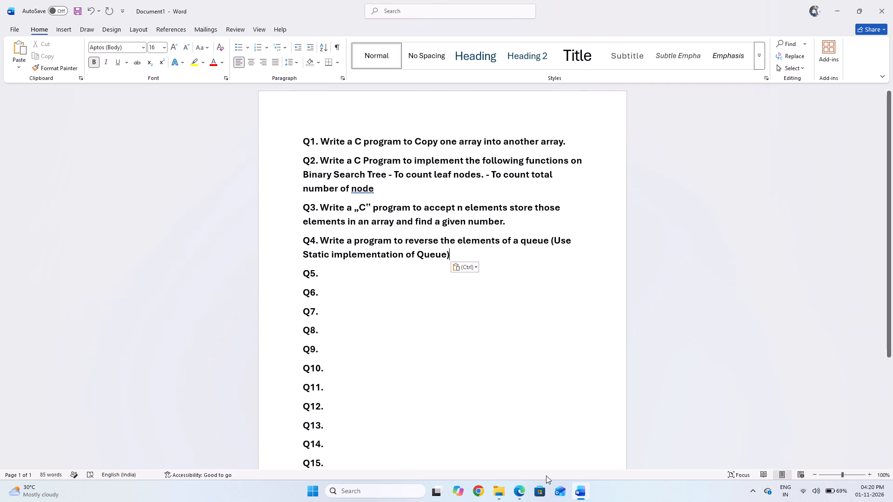
Switch to the slips PDF in Edge and review the questions on pages 1 and 2 against those already copied.
left_click(514, 499)
scroll(521, 291, "up", 2)
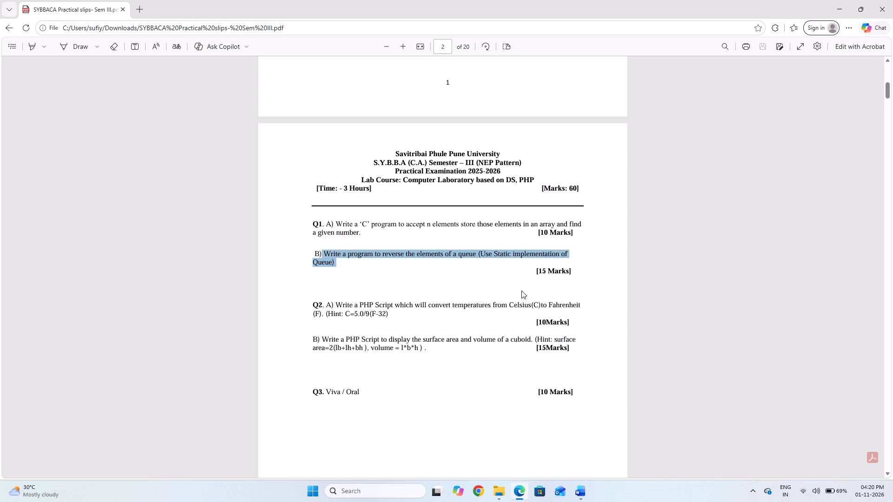
scroll(521, 291, "up", 7)
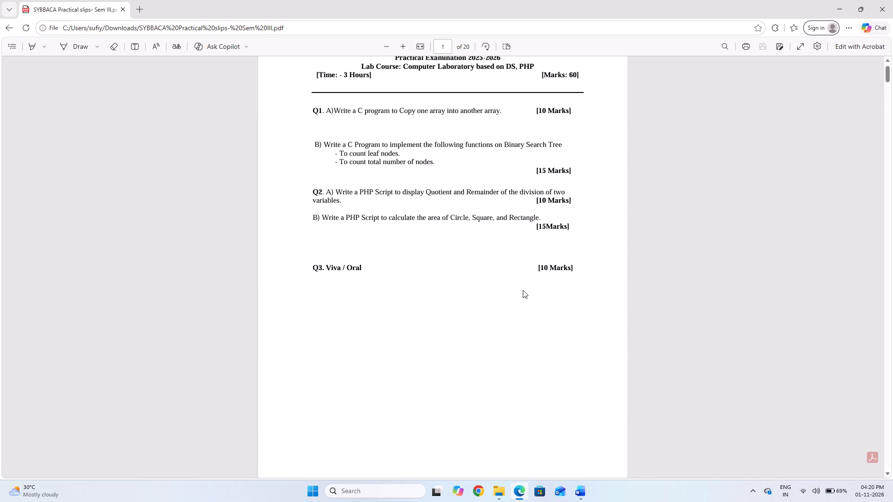
scroll(523, 290, "up", 8)
scroll(522, 288, "down", 10)
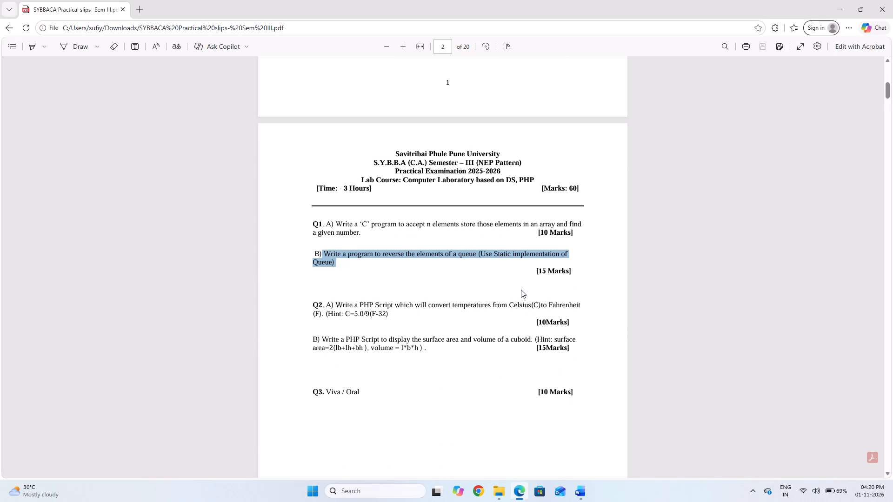
Back in Word, remove the stray quotation marks around C in Q3 so it reads "Write a C program".
left_click(583, 497)
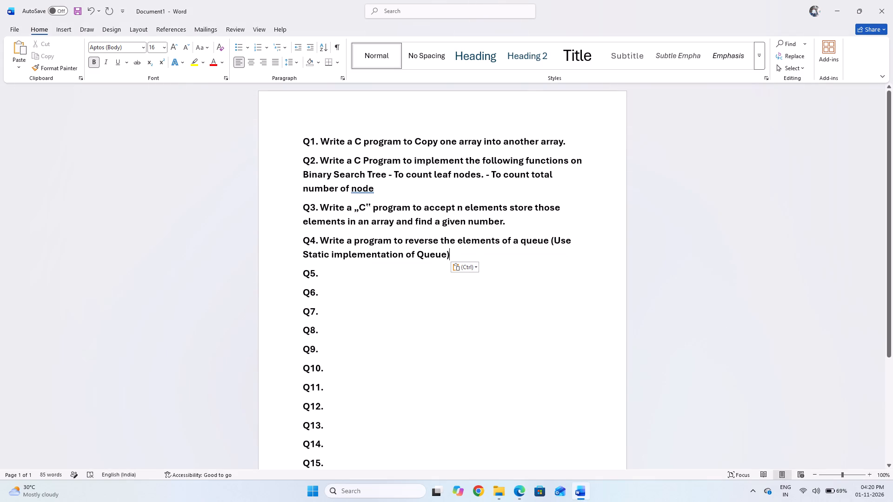
left_click(359, 210)
key("BackSpace")
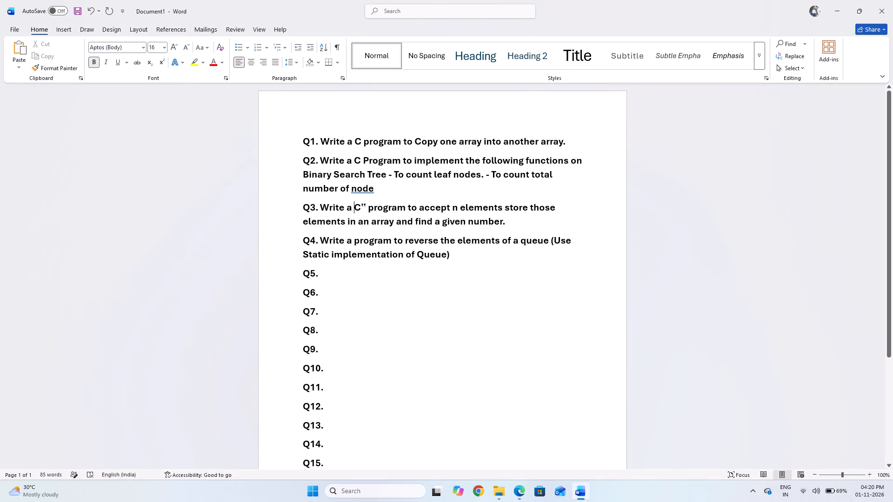
left_click(367, 205)
key("BackSpace")
key("BackSpace")
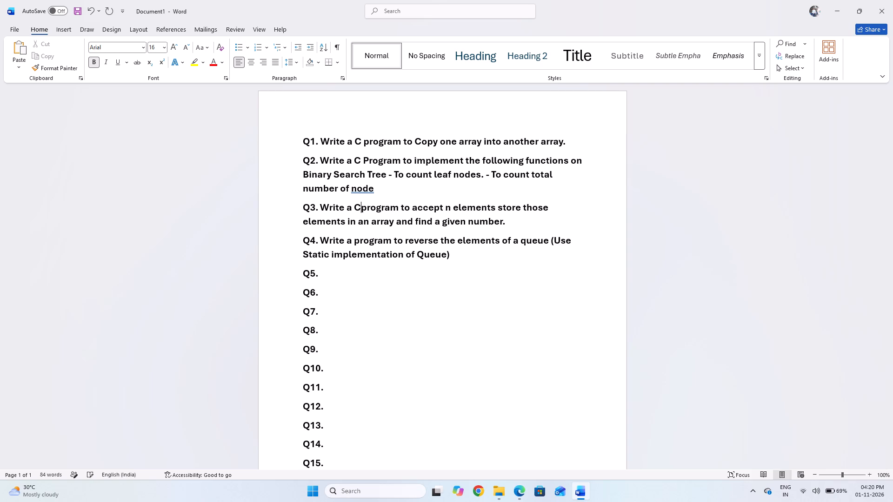
key("space")
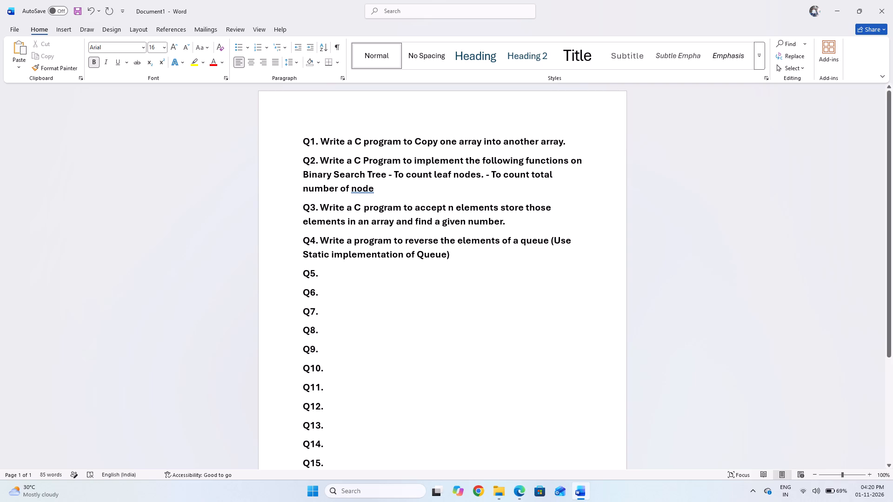
Place the insertion point after the Q5 label and switch to the slips PDF in Edge for the next question.
left_click(456, 256)
left_click(324, 276)
key("alt+Tab")
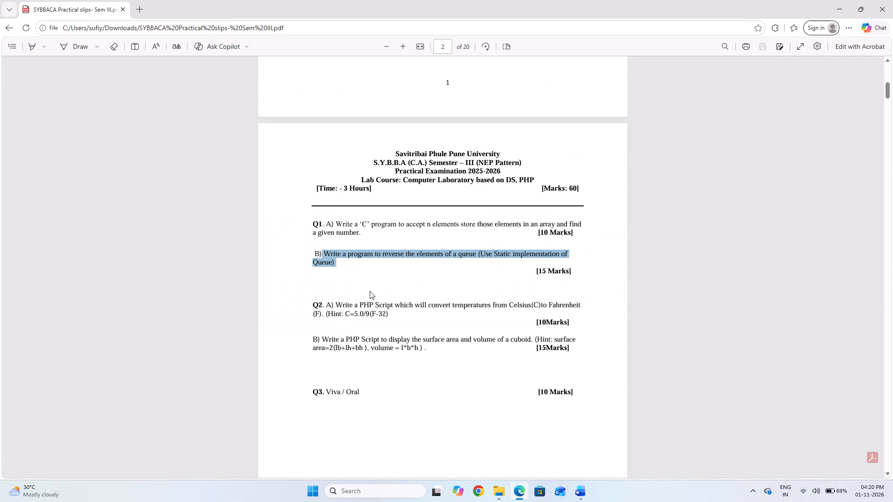
key("alt+Tab")
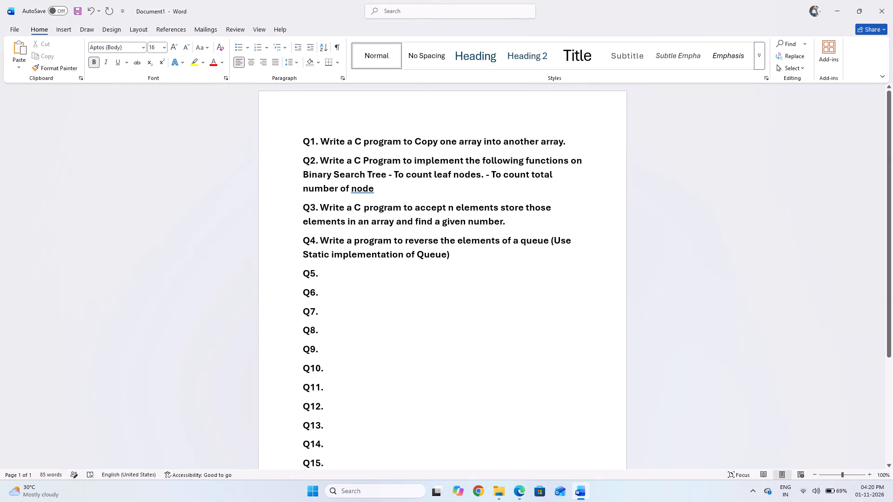
key("alt+Tab")
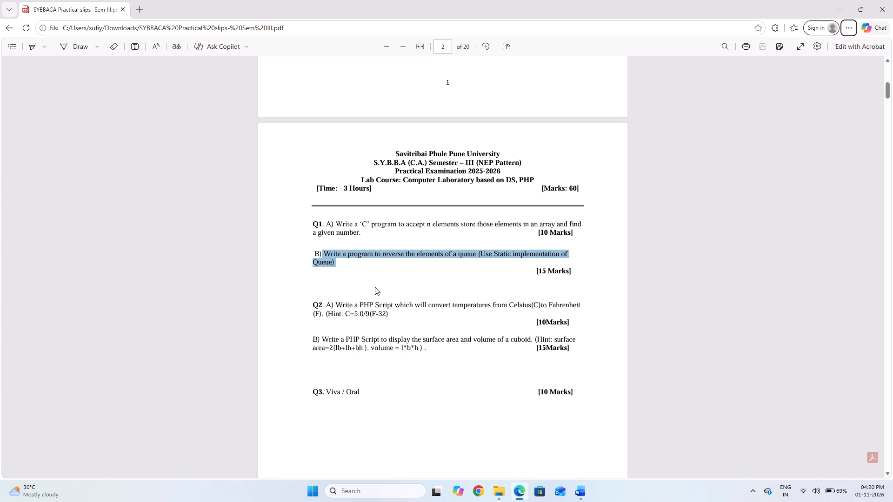
key("alt+Tab")
key("alt+Tab")
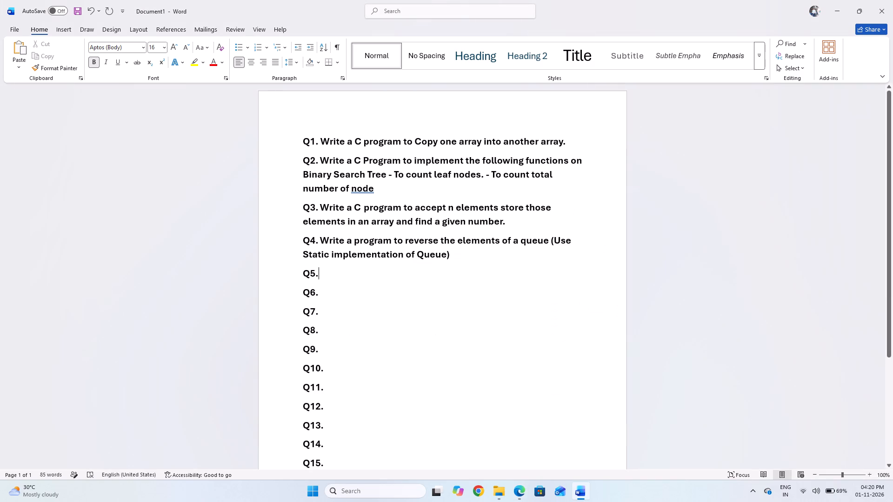
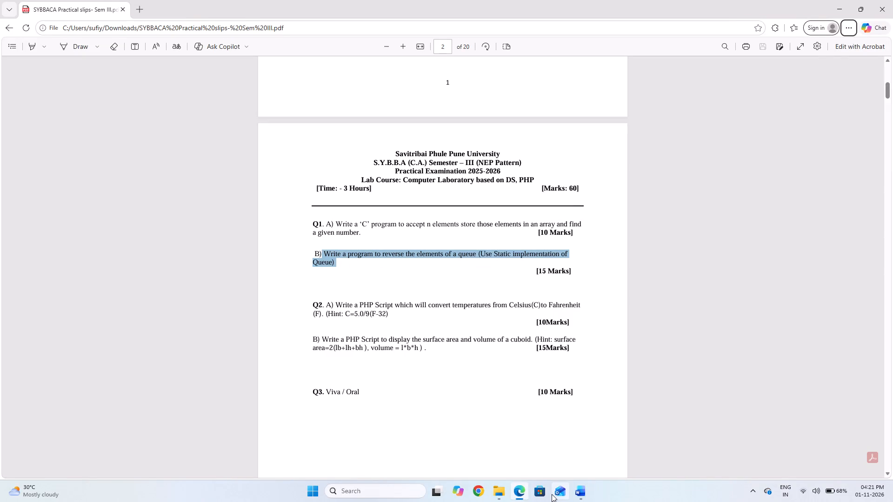
Copy question 1 A about searching fruit names from PDF page 3 in Edge and paste it after Q5 in Word.
left_click(584, 491)
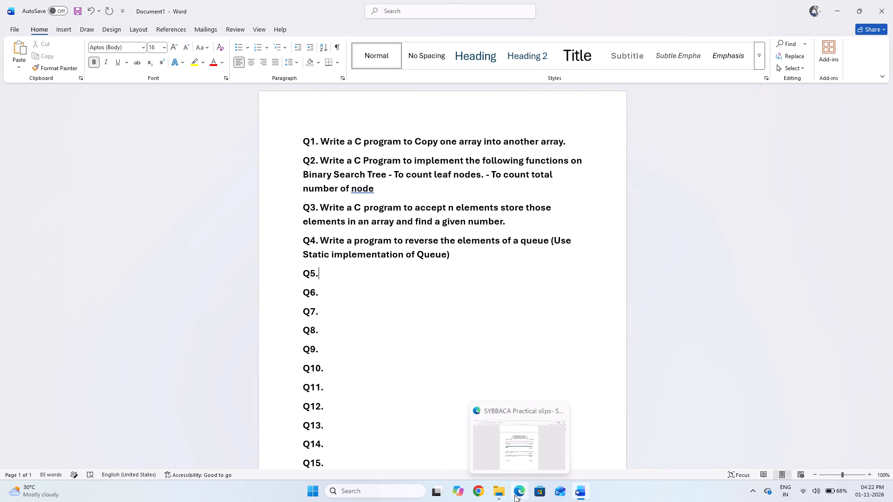
left_click(515, 495)
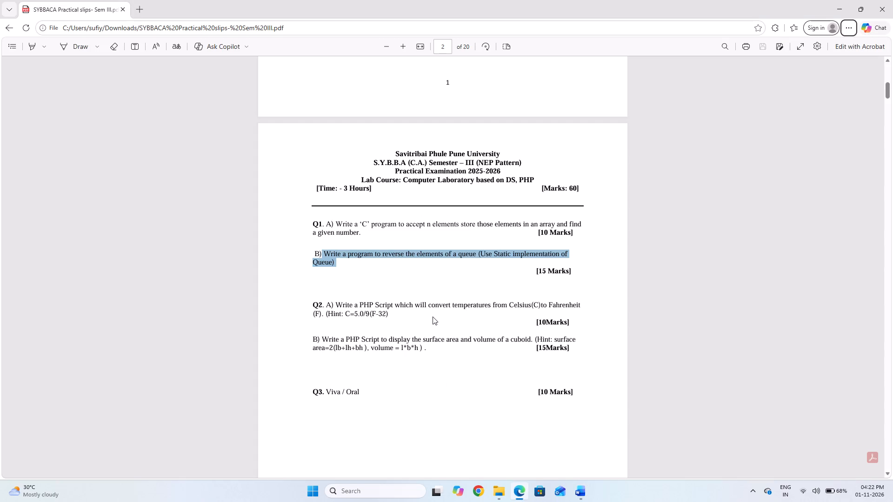
scroll(433, 316, "down", 4)
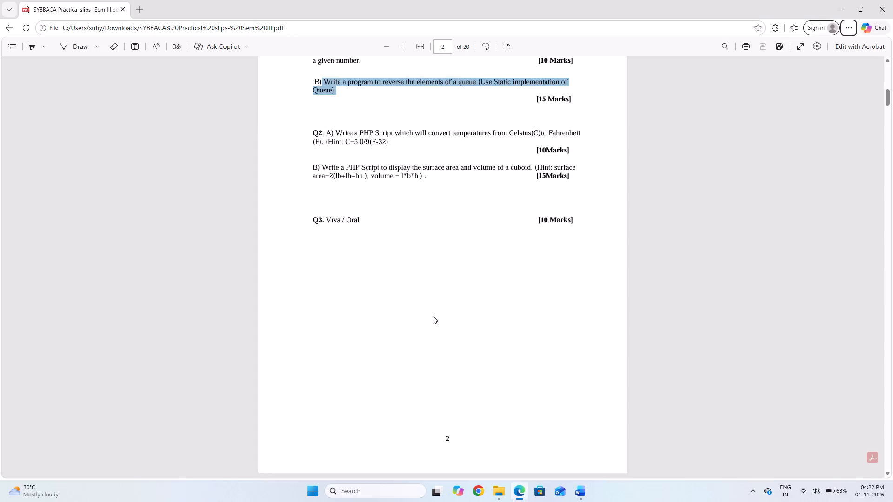
scroll(433, 316, "down", 8)
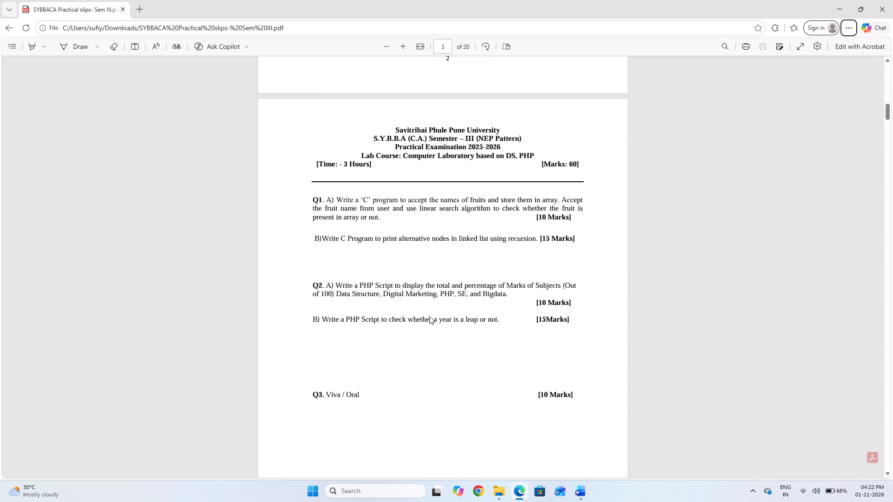
left_click_drag(337, 193, 381, 213)
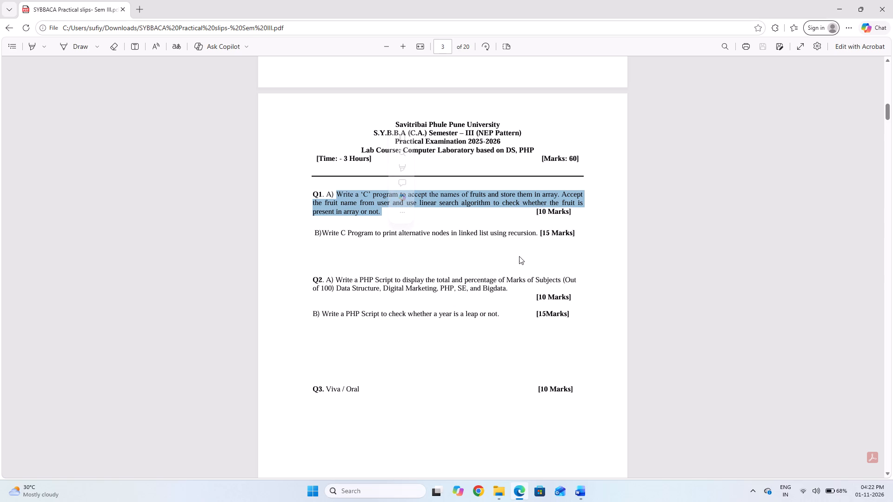
key("ctrl+c")
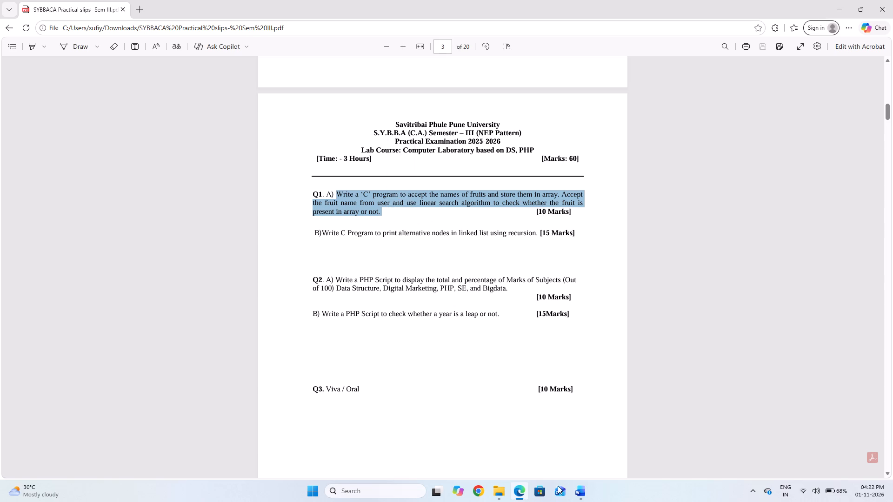
left_click(588, 499)
key("ctrl+v")
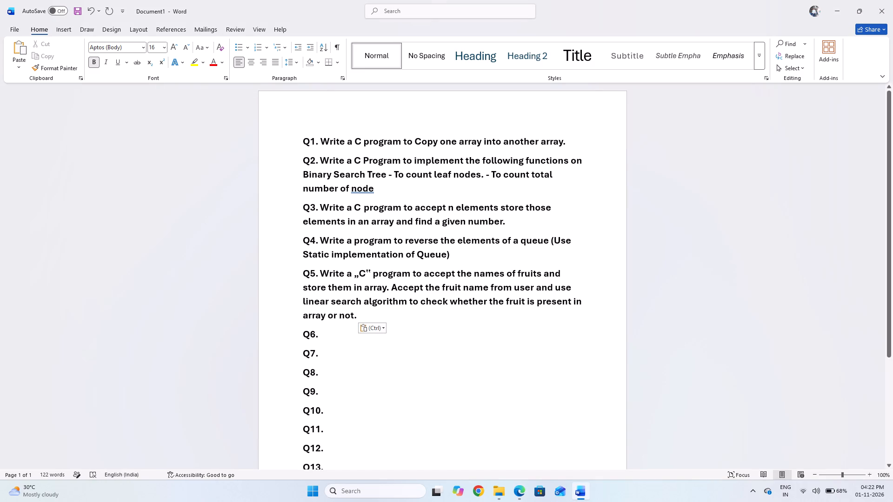
Replace the garbled quotation marks around C in Q5 with single quotes so it reads "Write a ‘C’ program", matching the PDF.
left_click(357, 276)
key("BackSpace")
left_click(367, 274)
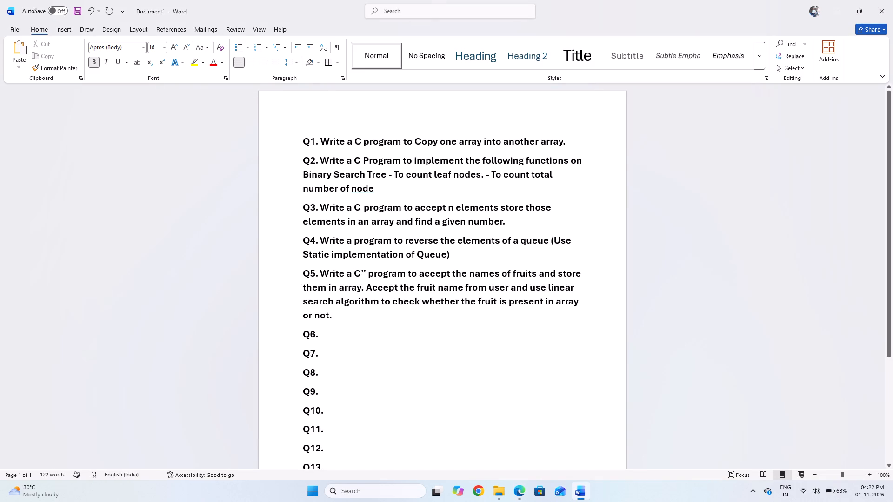
key("BackSpace")
key("BackSpace")
key("space")
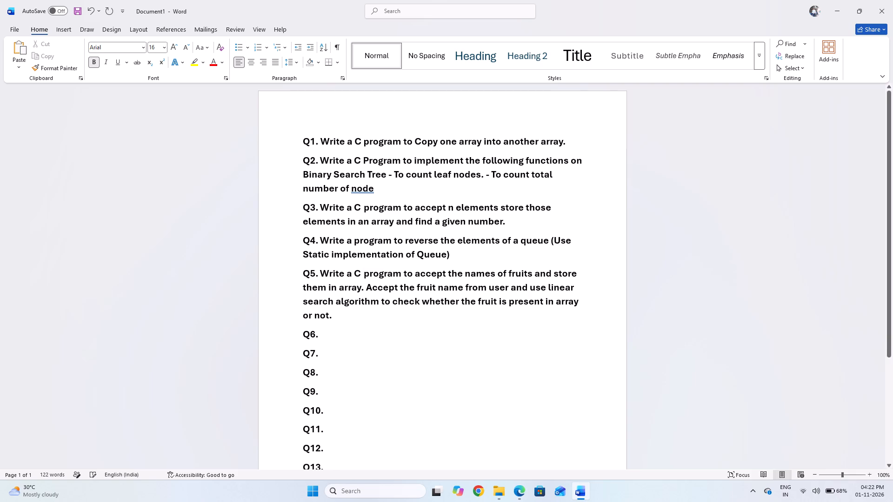
left_click(520, 490)
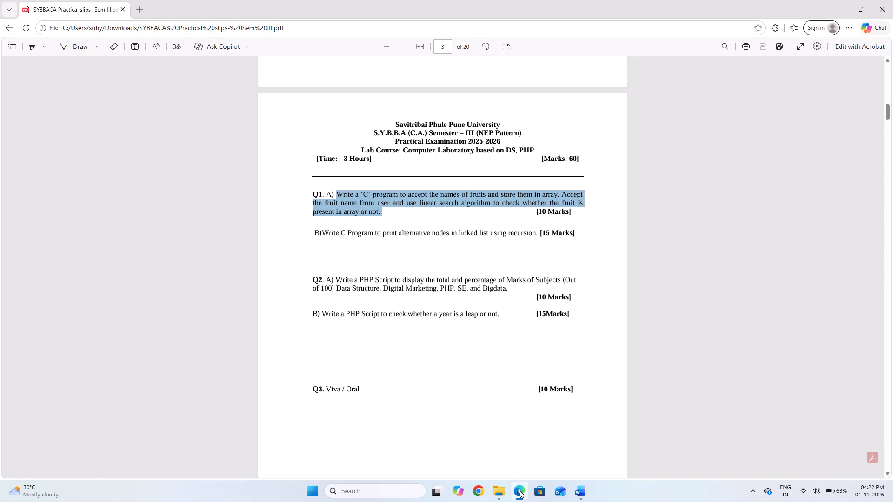
left_click(520, 490)
left_click(354, 272)
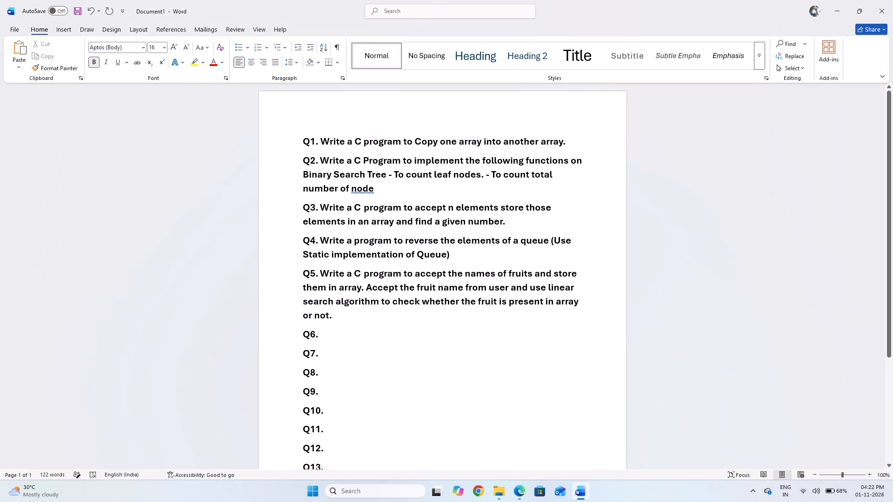
key("apostrophe")
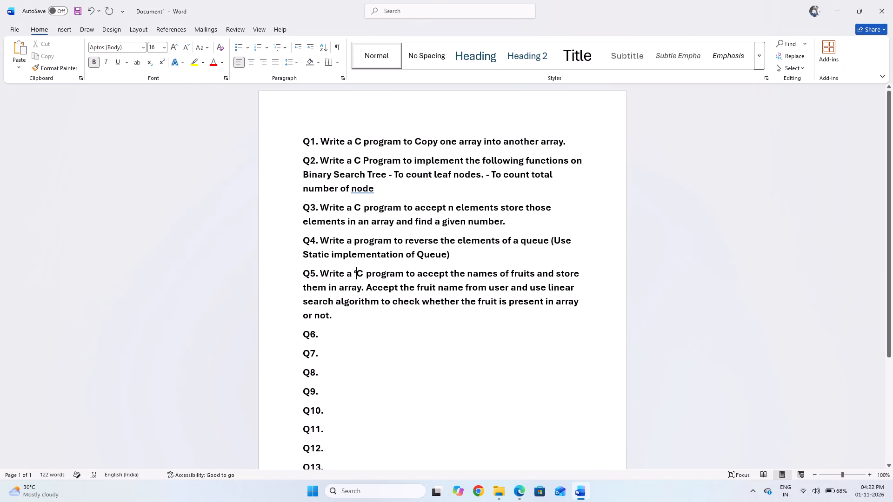
left_click(360, 274)
key("apostrophe")
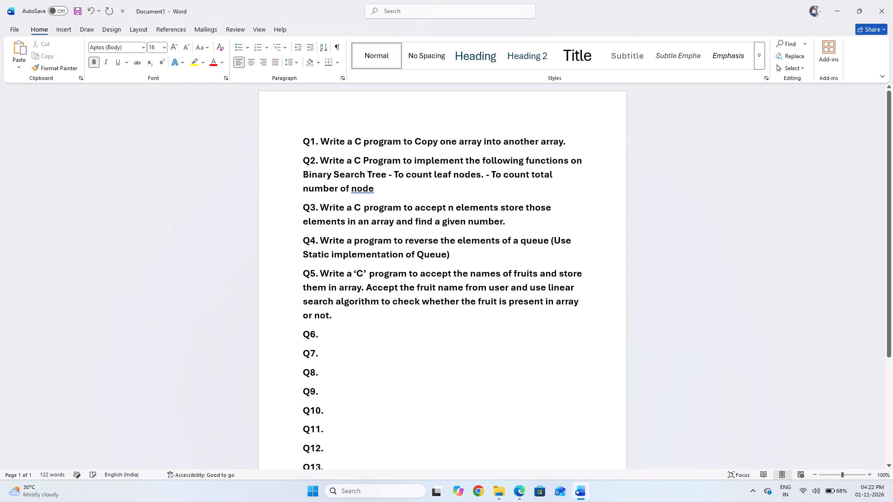
Add single quotes around C in Q3 so it reads "Write a ‘C’ program".
left_click(352, 207)
key("apostrophe")
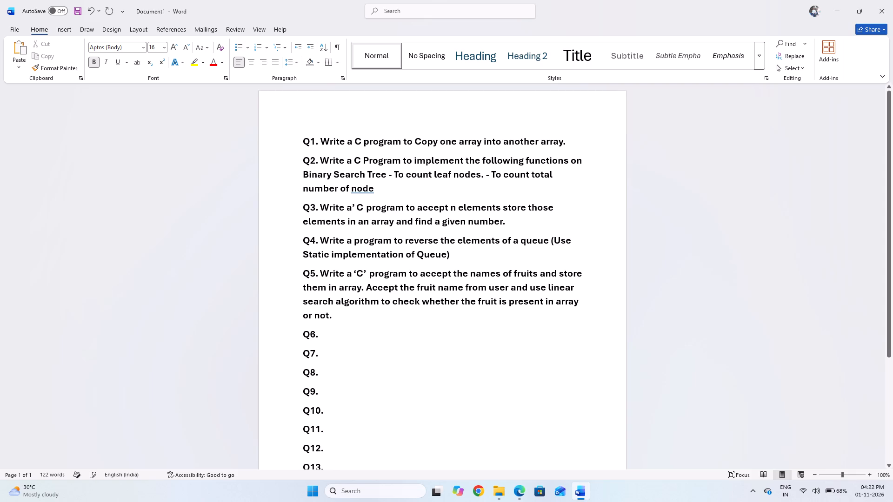
key("BackSpace")
left_click(355, 210)
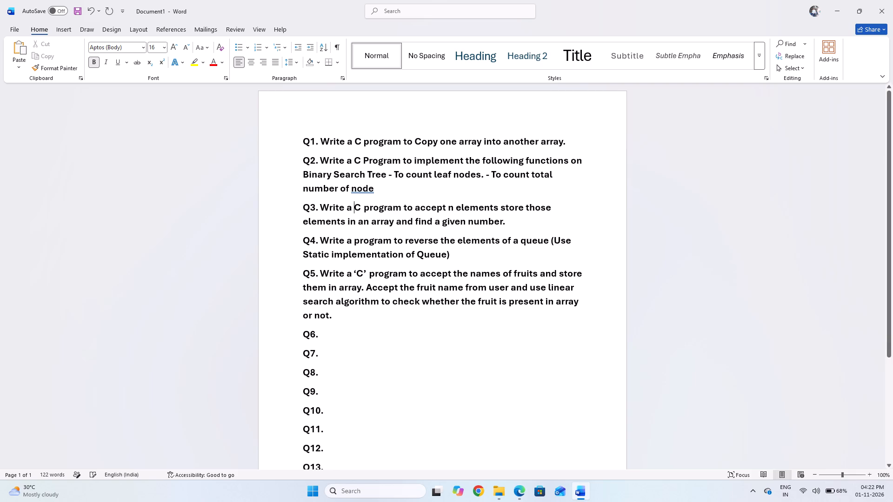
key("apostrophe")
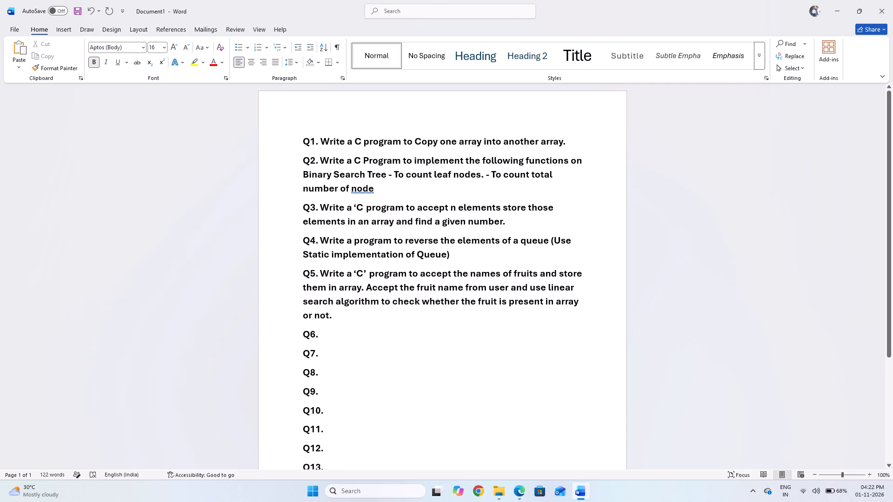
left_click(364, 206)
key("apostrophe")
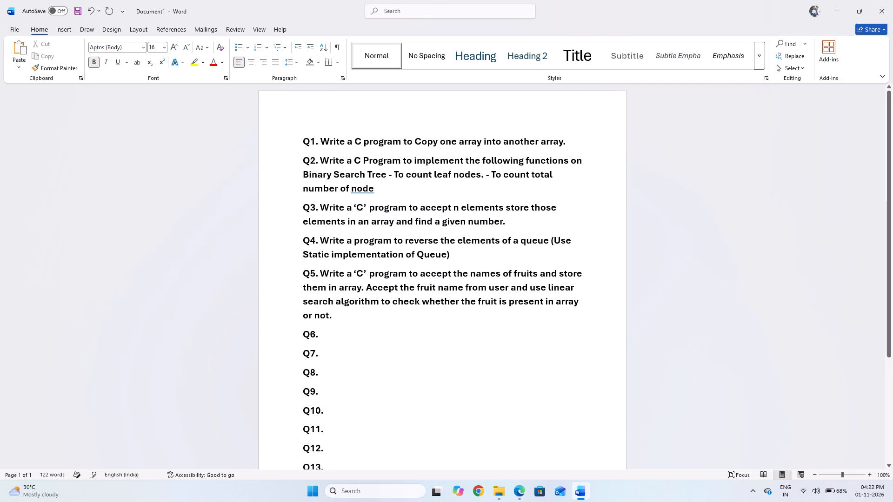
left_click(346, 312)
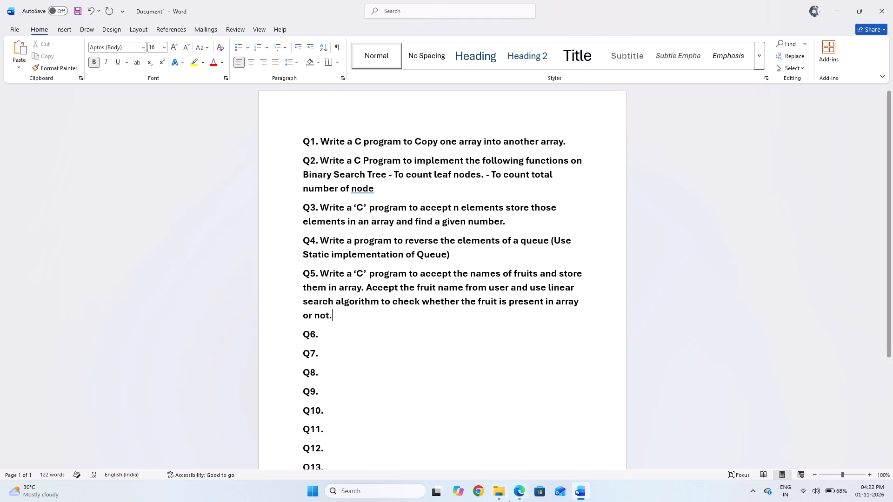
Copy question 1 B about printing alternative nodes in a linked list from PDF page 3 in Edge and paste it after Q6 in Word.
left_click(518, 490)
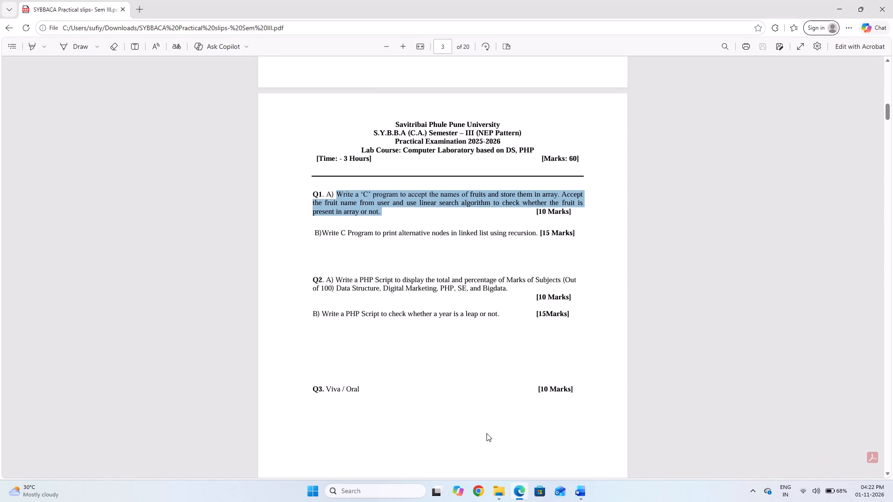
scroll(393, 313, "down", 2)
left_click_drag(324, 139, 363, 136)
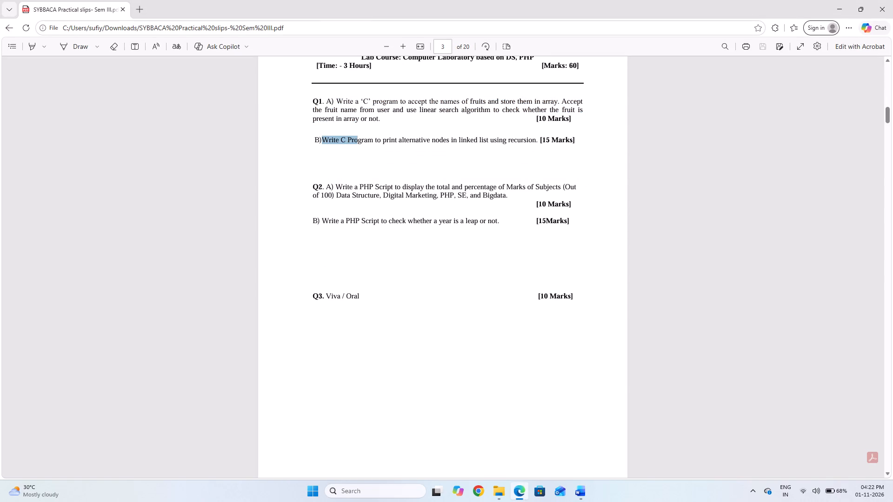
left_click_drag(363, 136, 533, 137)
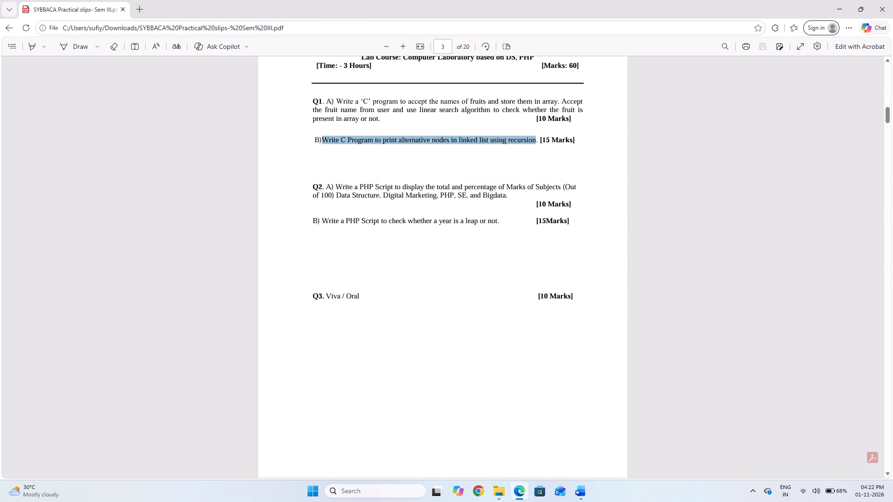
left_click_drag(533, 137, 536, 139)
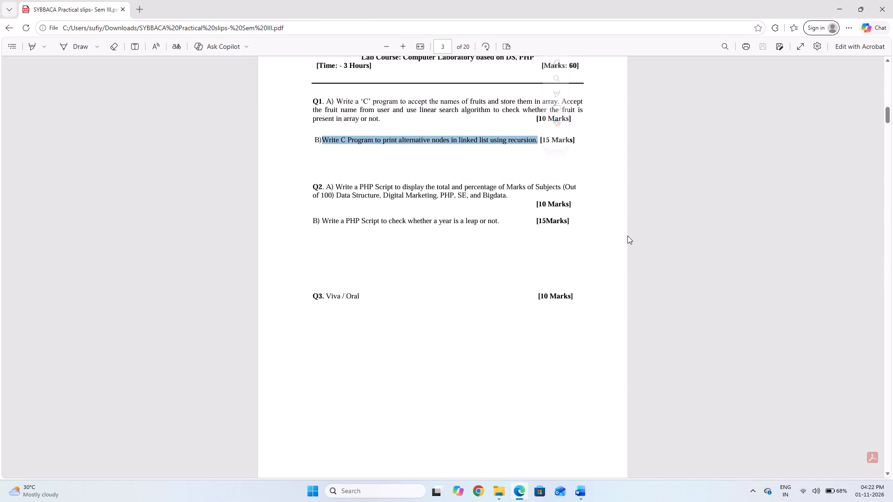
key("ctrl+c")
left_click(582, 492)
left_click(328, 332)
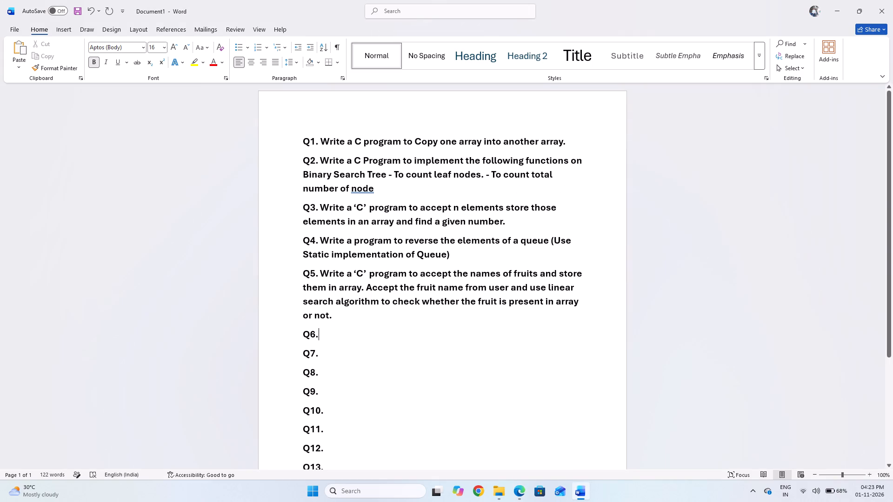
key("ctrl+v")
Copy question 1 A about searching city names from PDF page 4 in Edge and paste it after Q7 in Word.
scroll(384, 349, "down", 1)
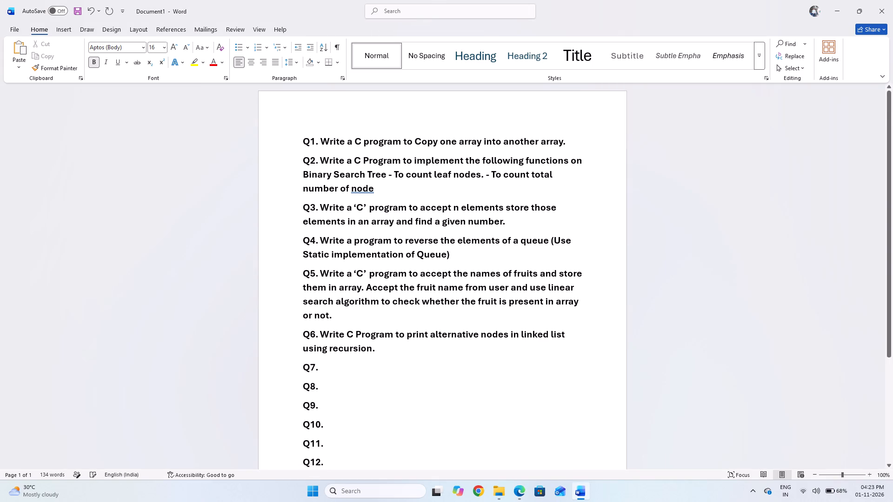
scroll(384, 349, "down", 1)
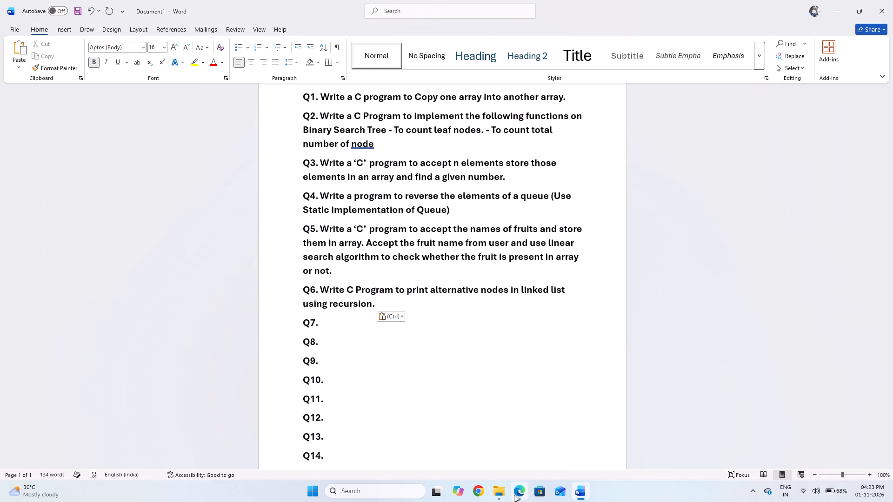
left_click(517, 494)
scroll(397, 310, "down", 3)
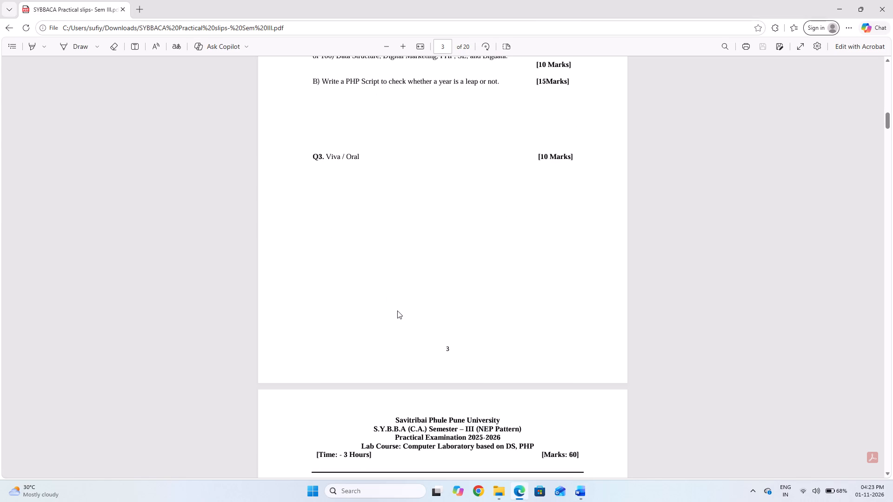
scroll(397, 310, "down", 6)
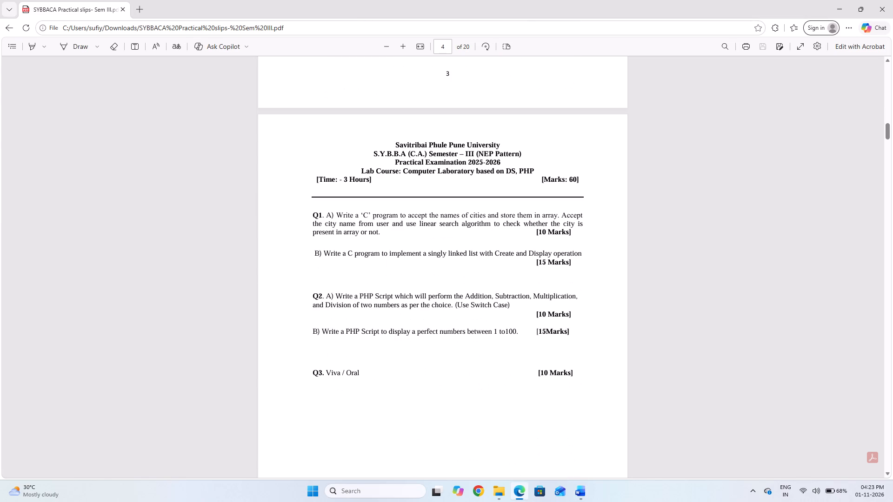
left_click(369, 238)
left_click_drag(382, 232, 336, 211)
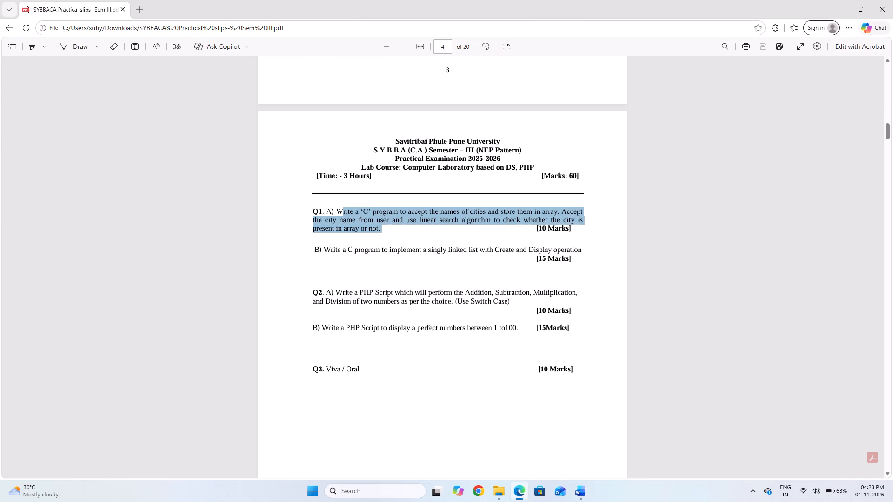
left_click_drag(336, 211, 336, 210)
key("ctrl+c")
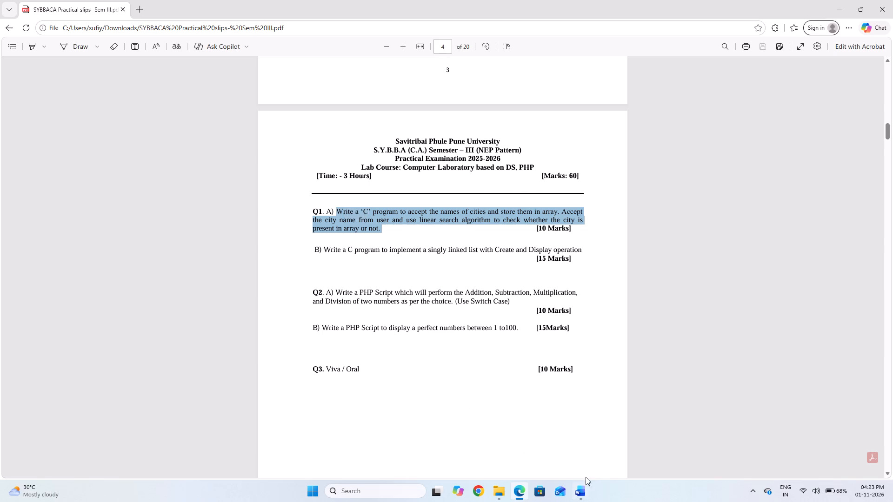
left_click(577, 497)
left_click(333, 316)
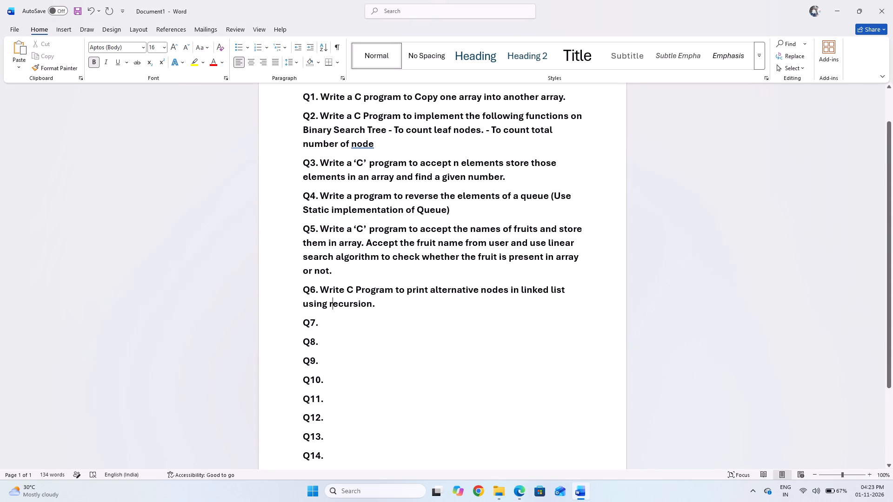
left_click(334, 324)
key("ctrl+v")
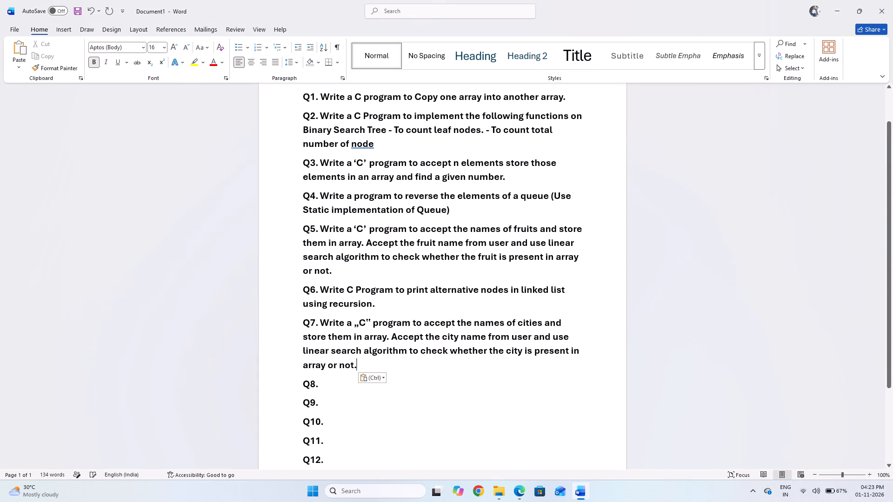
scroll(476, 315, "down", 2)
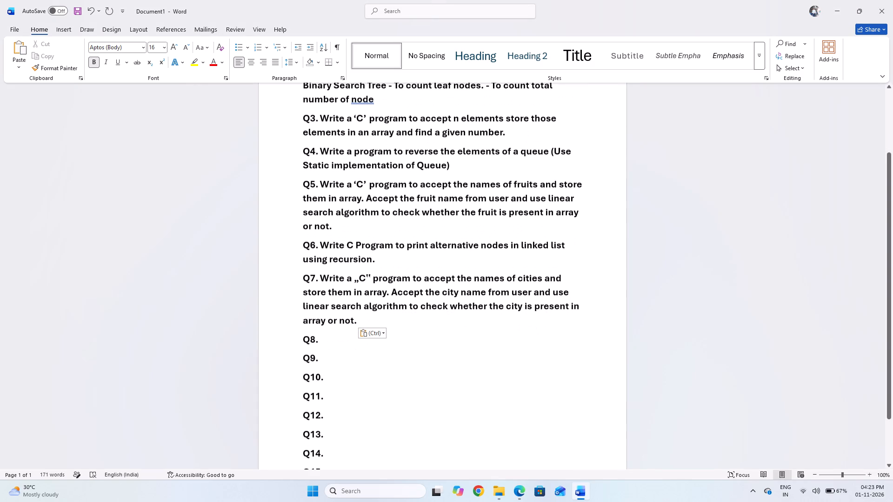
Copy question 1 B about implementing a singly linked list from PDF page 4 in Edge and paste it after Q8 in Word.
left_click(327, 336)
left_click(520, 498)
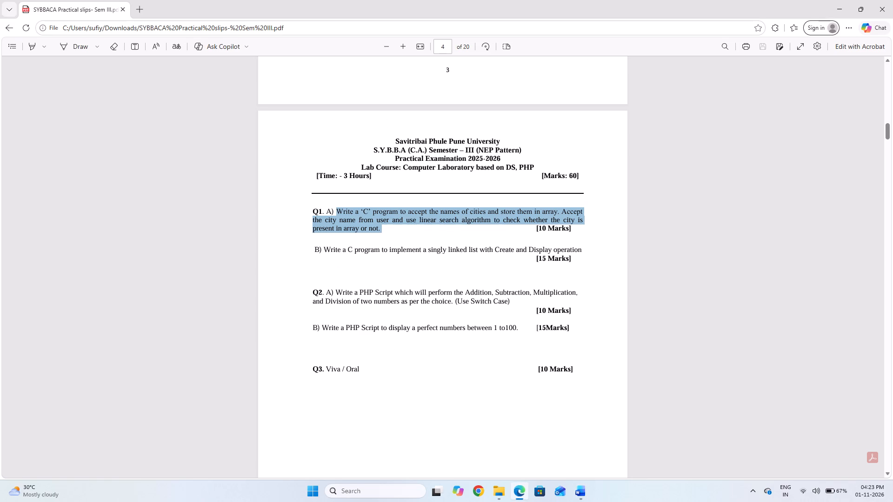
left_click_drag(324, 249, 585, 253)
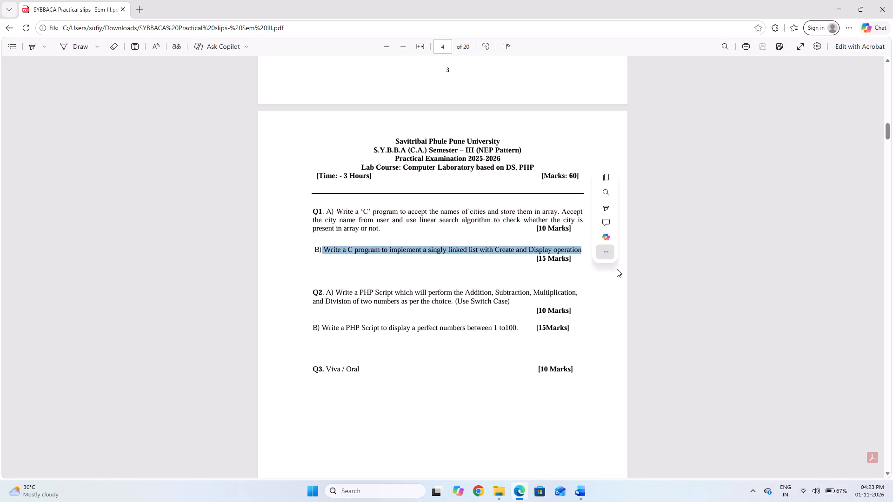
key("ctrl+c")
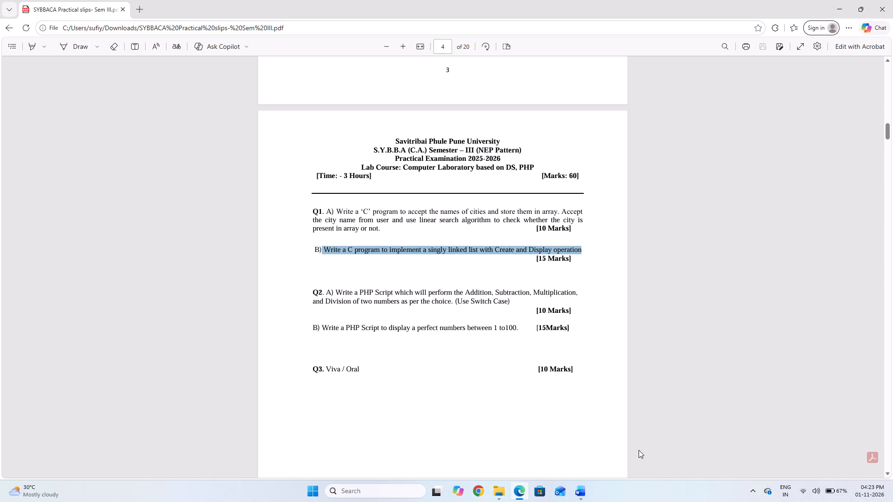
left_click(577, 500)
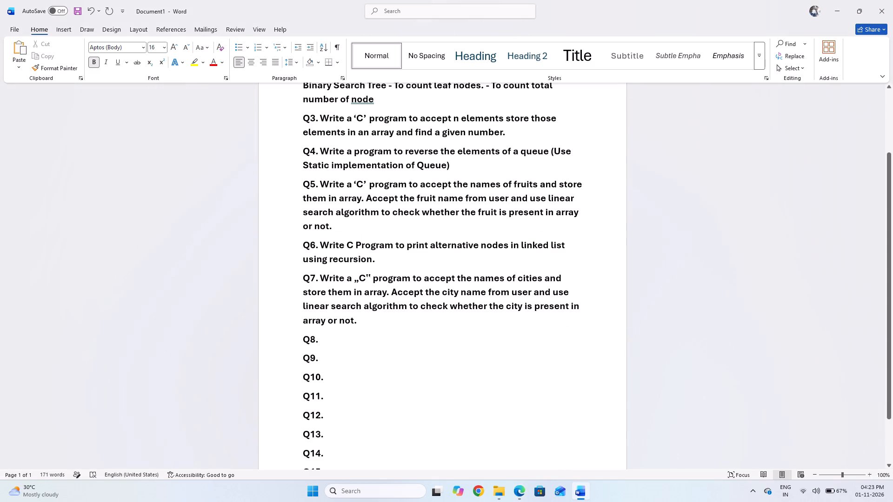
key("ctrl+v")
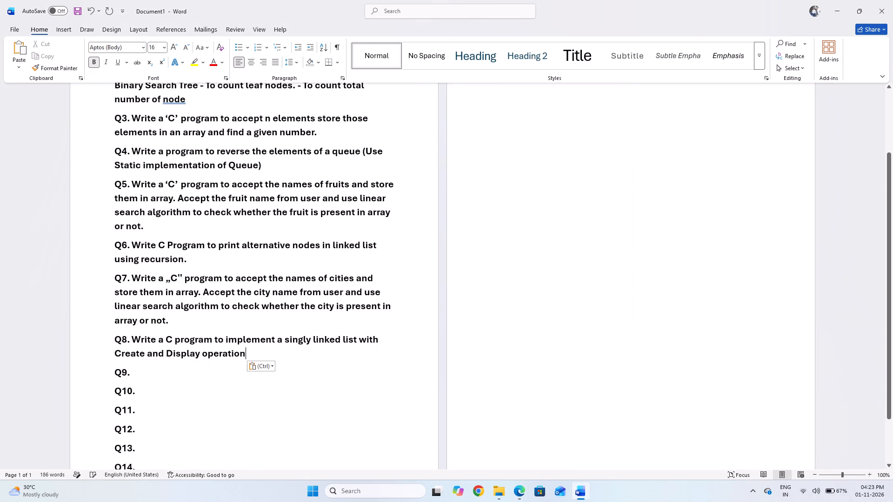
Copy question 1 A about implementing a doubly linked list from PDF page 5 in Edge and paste it after Q9 in Word.
scroll(288, 310, "down", 2)
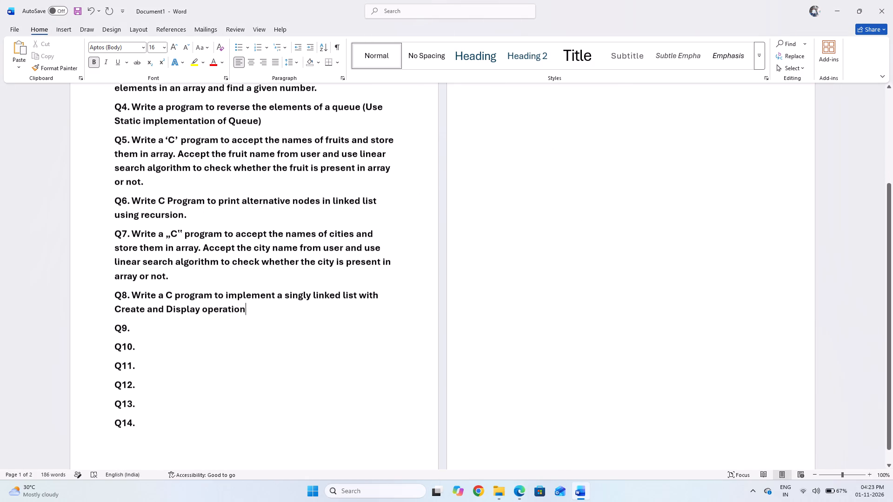
left_click(516, 494)
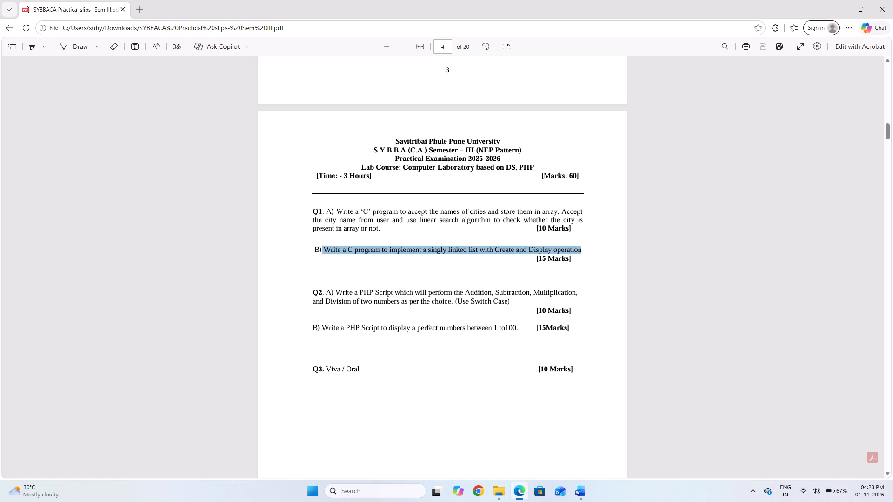
scroll(378, 320, "down", 5)
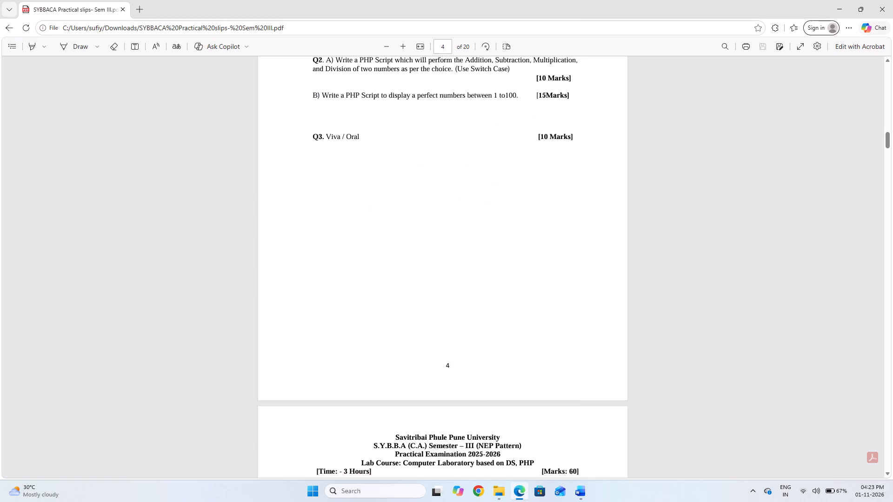
scroll(378, 320, "down", 6)
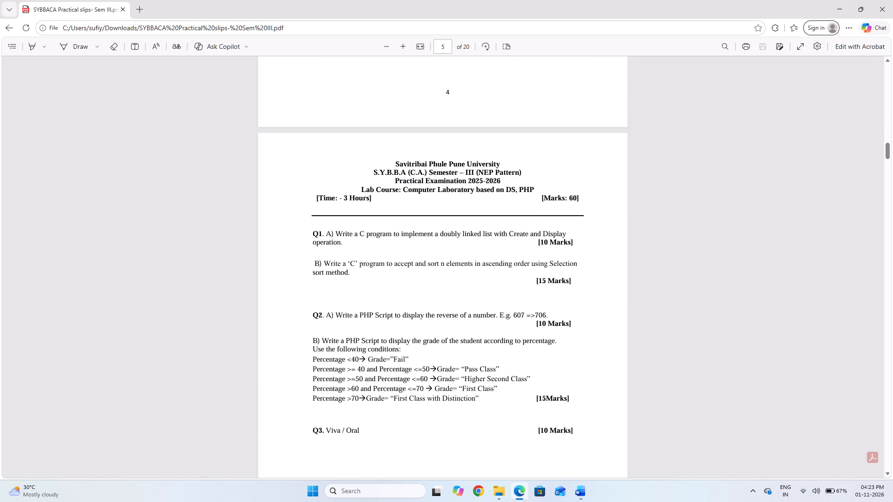
scroll(378, 319, "up", 9)
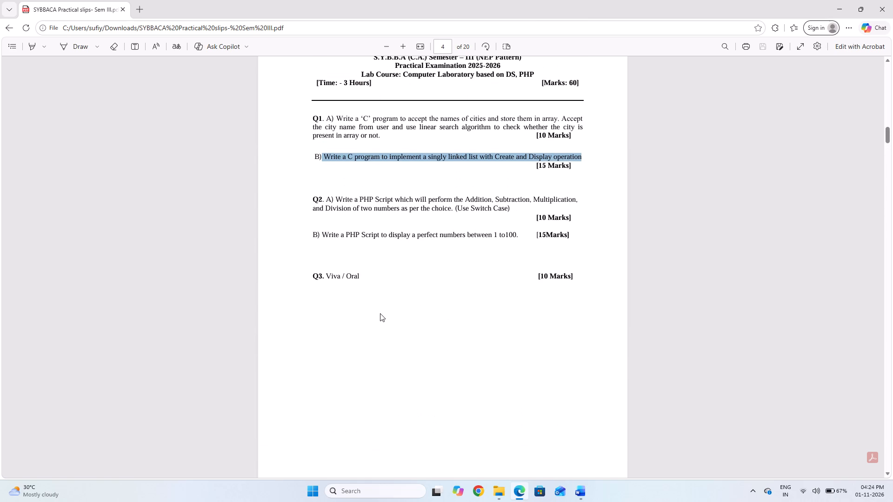
scroll(380, 313, "down", 4)
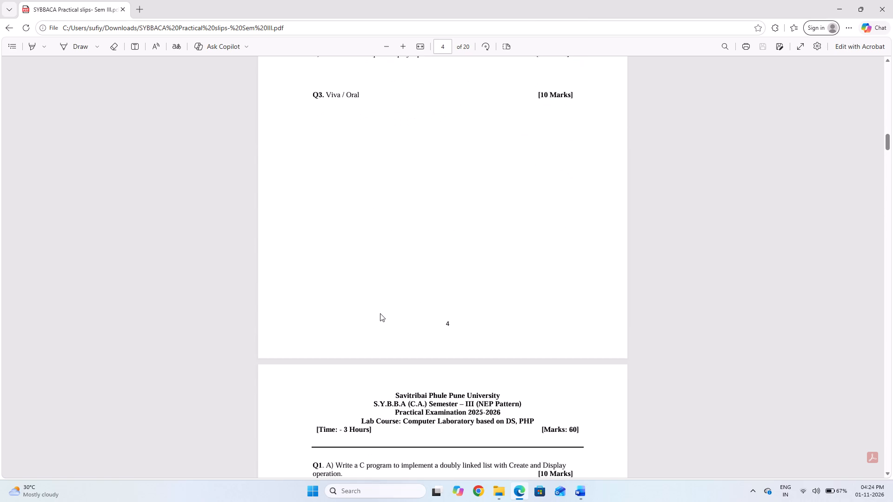
scroll(380, 313, "down", 5)
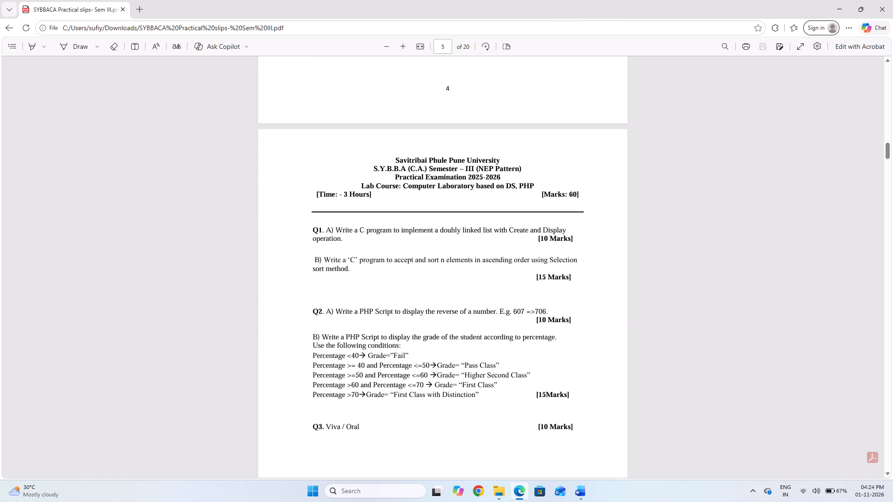
left_click_drag(336, 227, 341, 237)
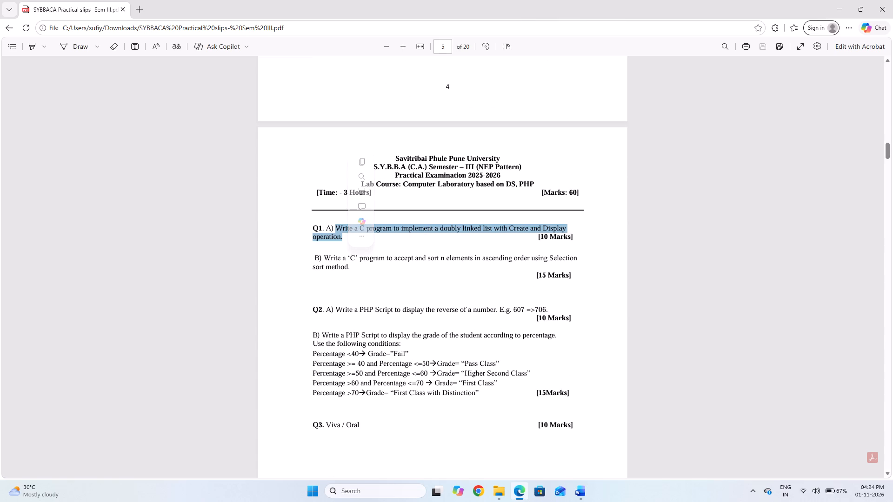
key("ctrl+c")
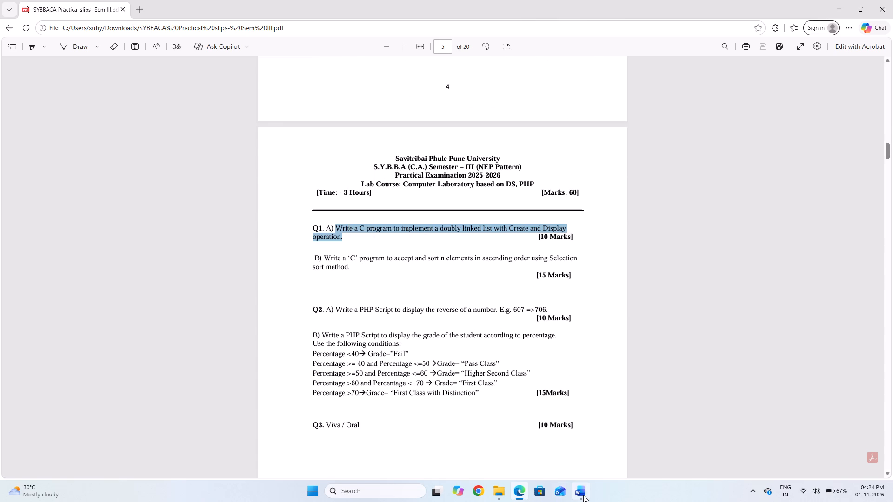
left_click(583, 495)
left_click(136, 325)
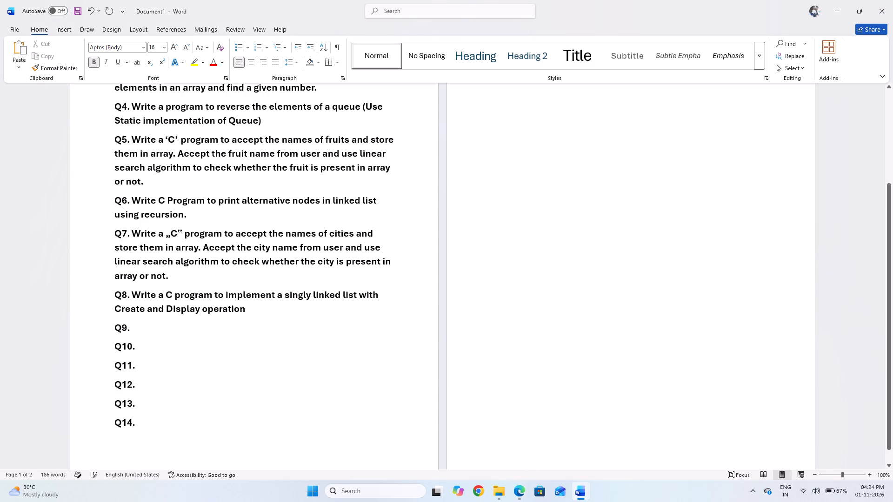
key("ctrl+v")
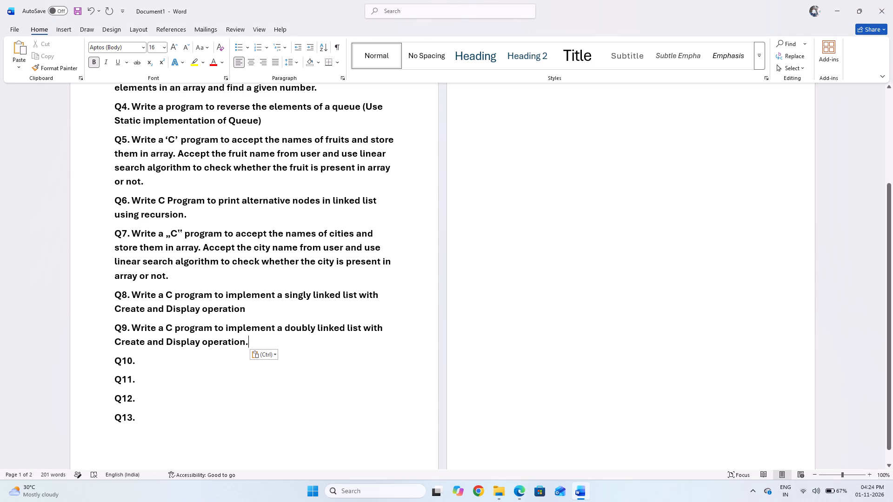
Copy question 1 B about sorting n elements with Selection sort from PDF page 5 in Edge and paste it after Q10 in Word.
left_click(138, 362)
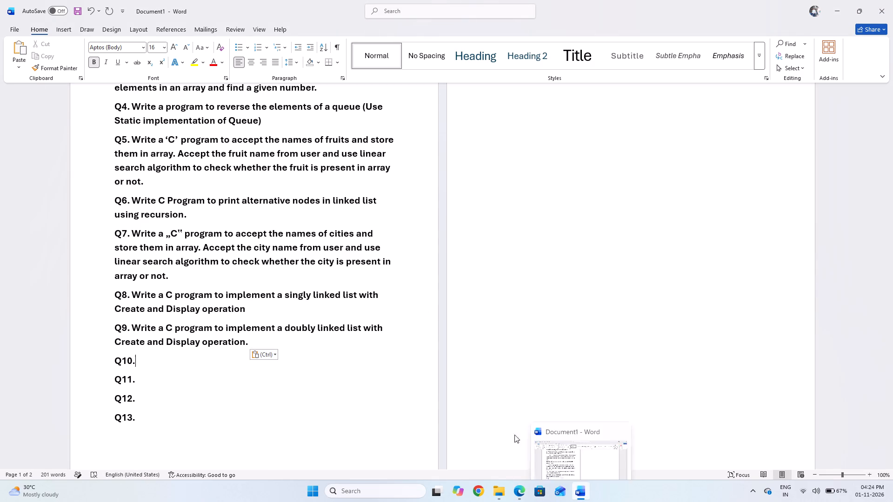
scroll(448, 369, "up", 5)
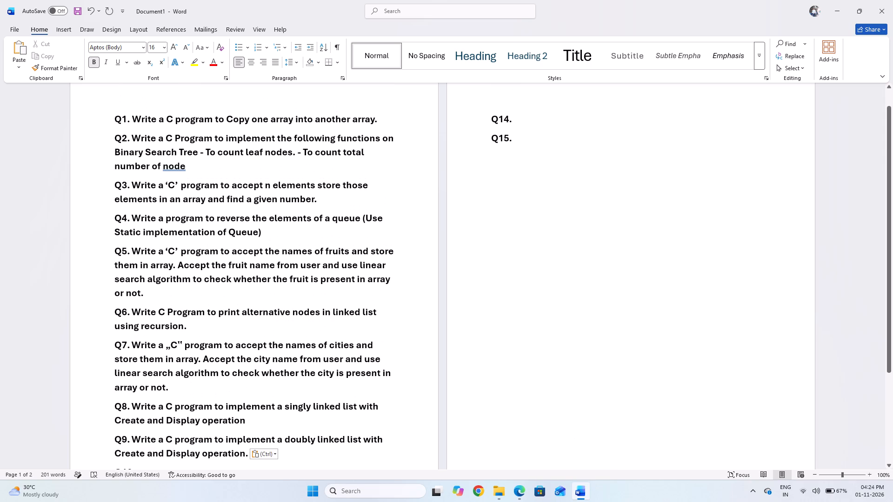
scroll(447, 370, "up", 1)
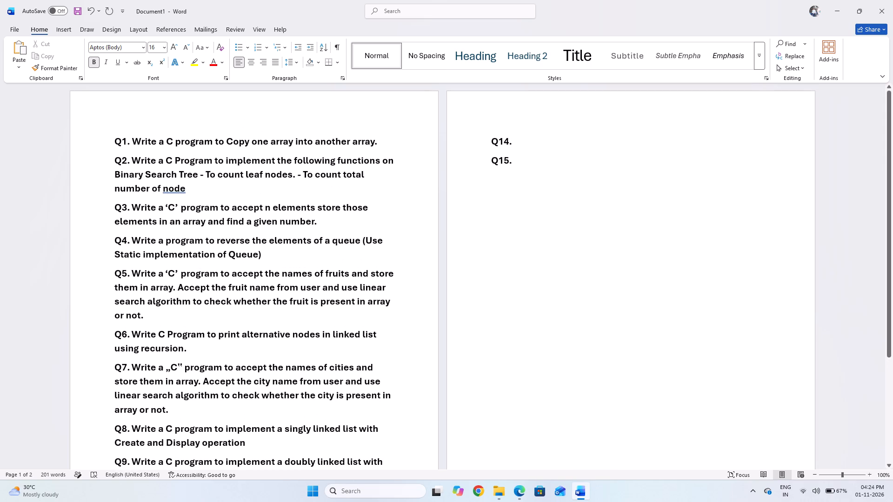
scroll(380, 325, "down", 4)
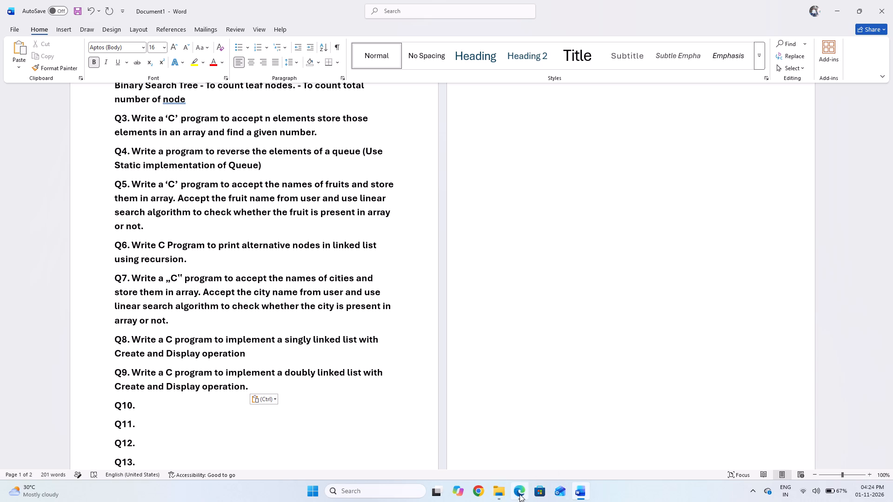
left_click(520, 494)
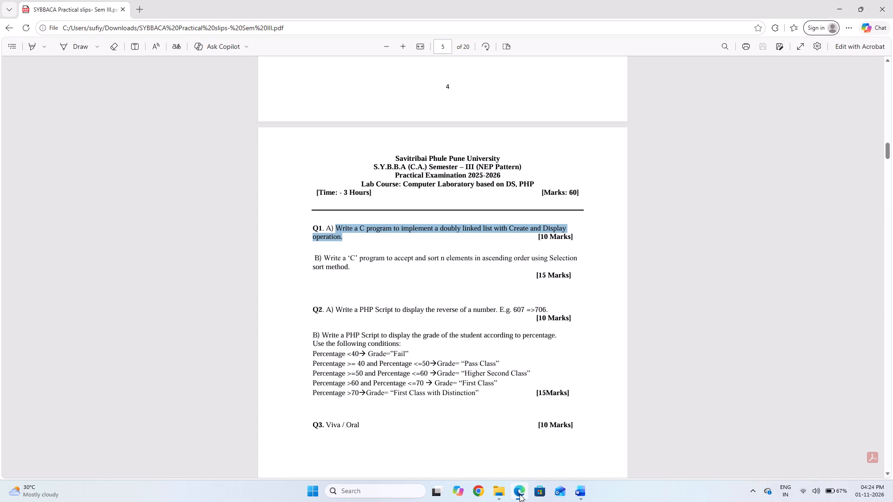
left_click(520, 494)
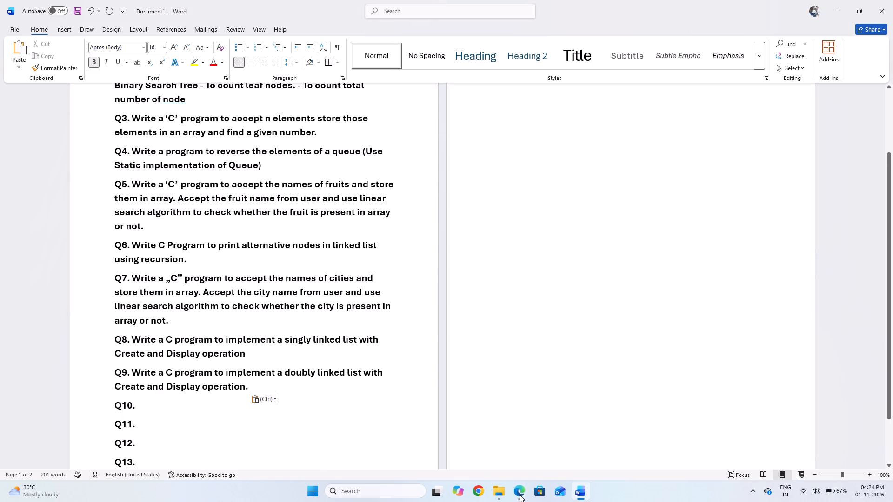
left_click(520, 495)
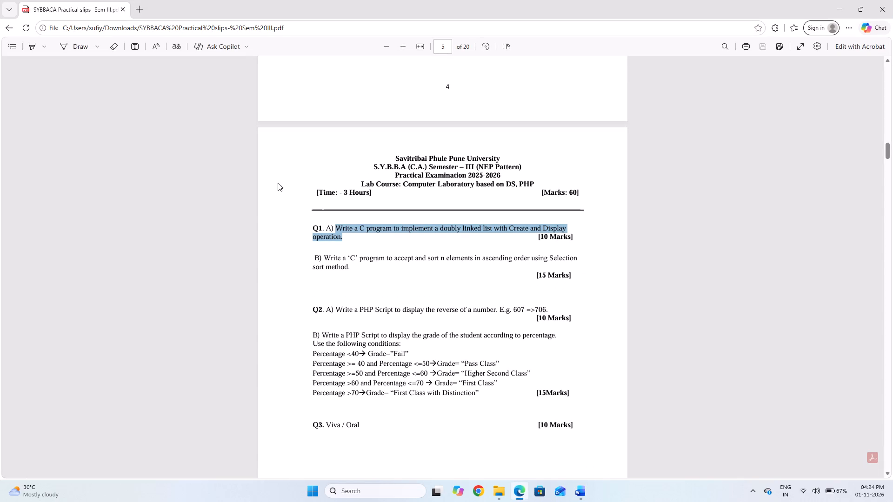
left_click_drag(324, 256, 353, 271)
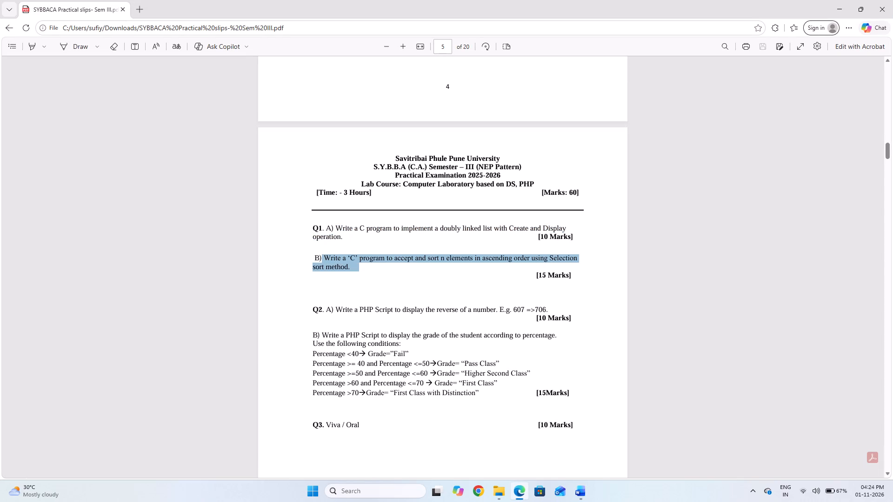
left_click_drag(353, 271, 348, 267)
left_click_drag(348, 267, 349, 268)
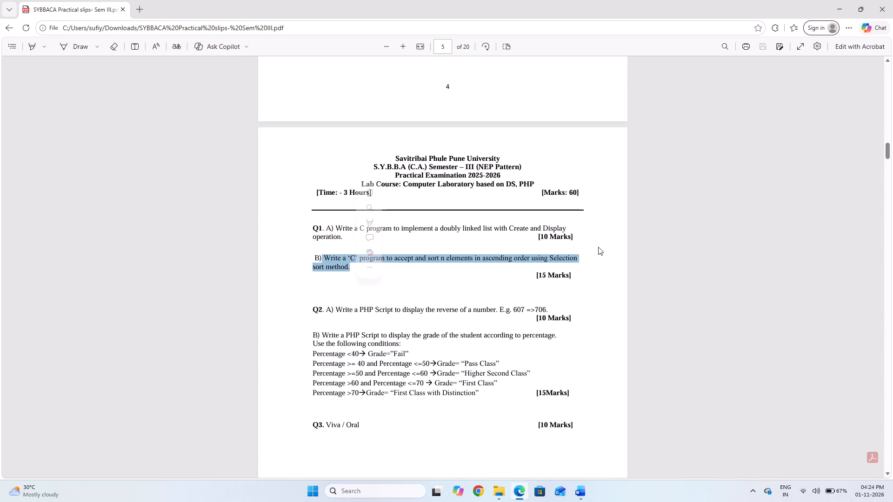
left_click(323, 257)
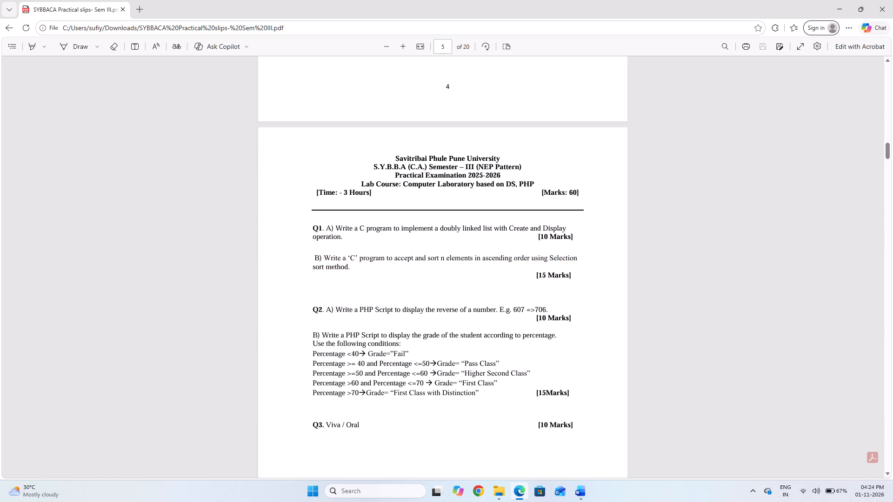
left_click_drag(323, 257, 364, 267)
left_click_drag(348, 265, 341, 264)
left_click_drag(341, 264, 327, 253)
key("ctrl+c")
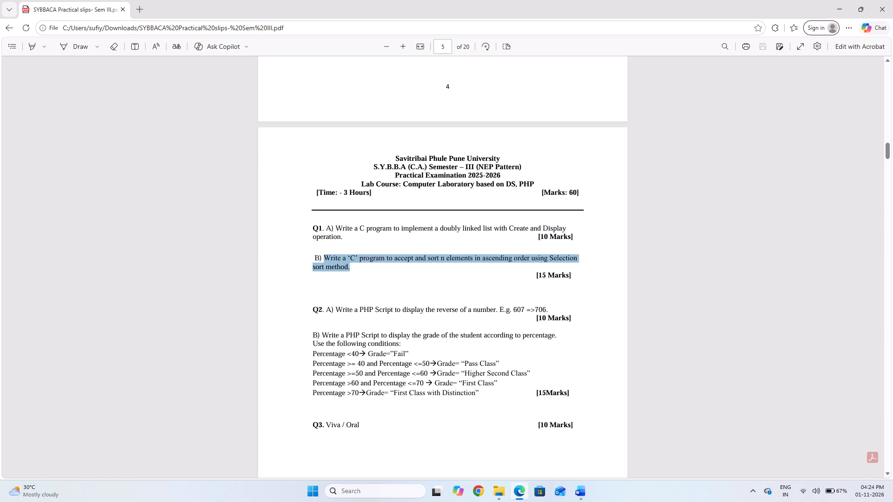
left_click(579, 492)
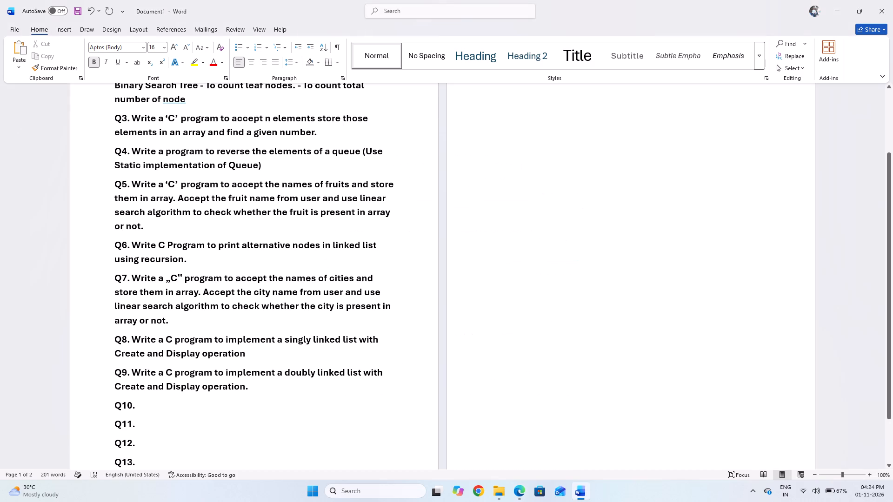
key("ctrl+v")
Copy question 1 A about a Circular Singly linked list from PDF page 6 in Edge, paste it after Q11 in Word, and place the cursor at Q12.
scroll(276, 285, "down", 2)
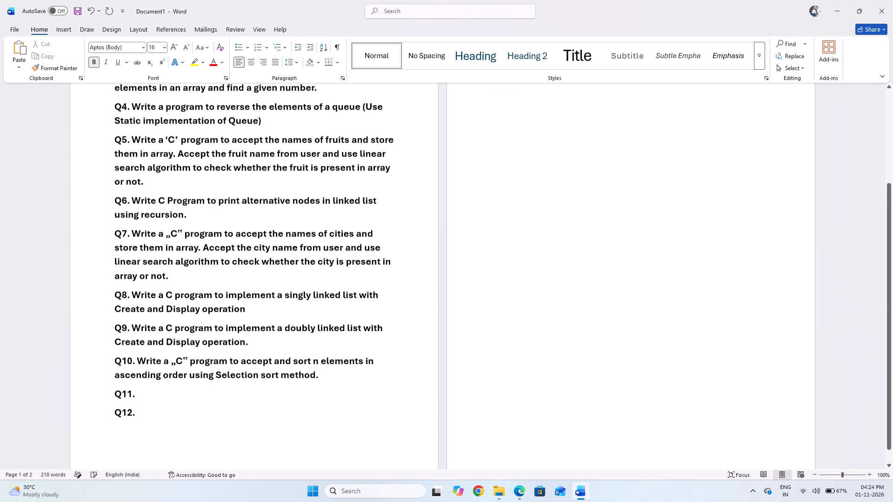
left_click(141, 395)
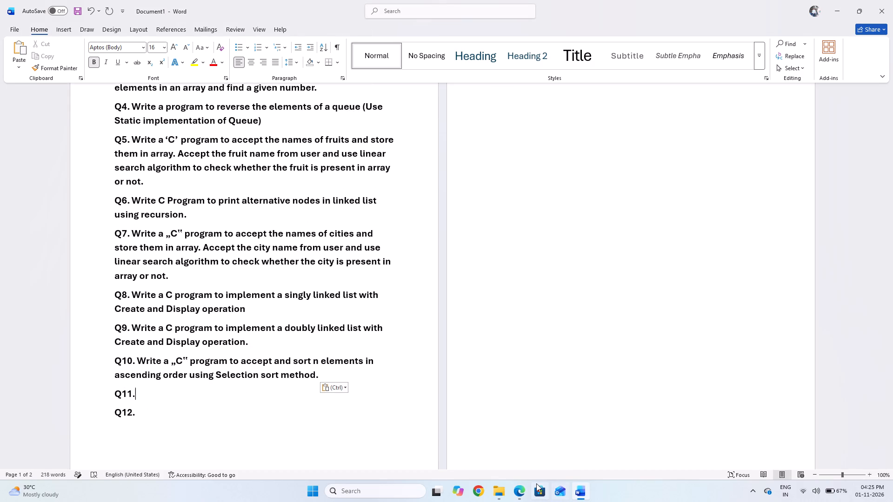
left_click(526, 491)
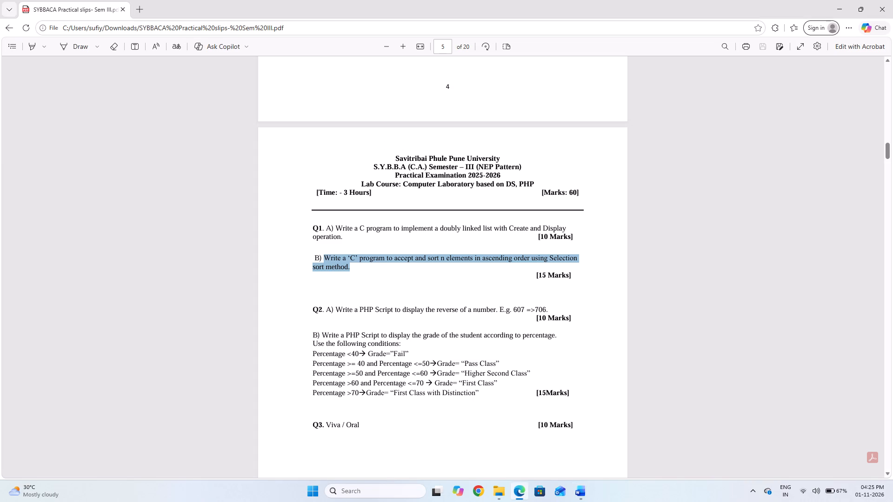
scroll(352, 251, "down", 11)
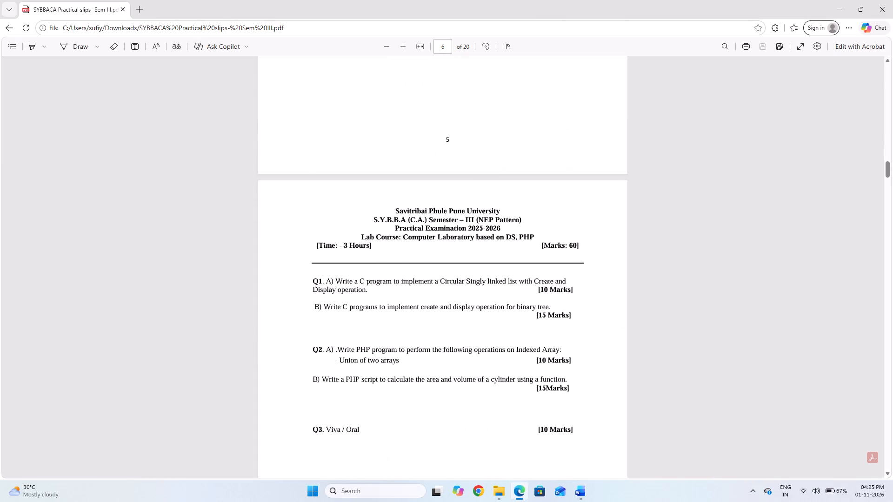
scroll(353, 251, "down", 1)
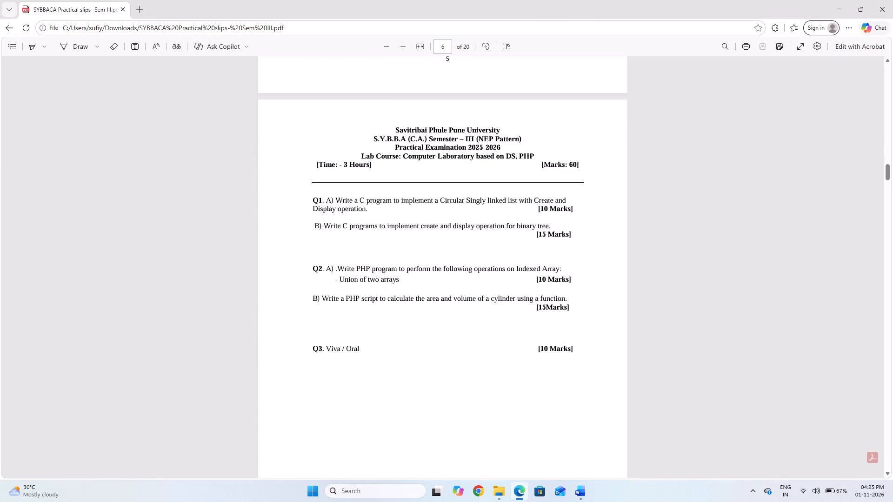
left_click_drag(367, 208, 329, 199)
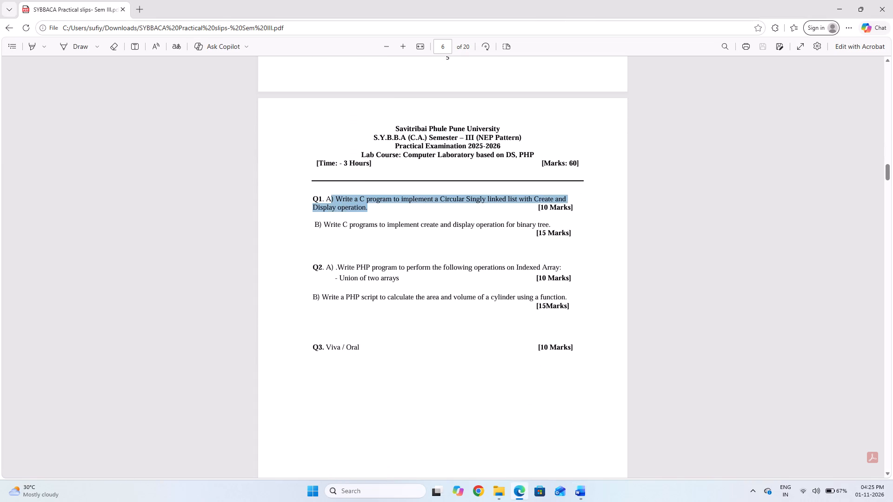
left_click_drag(329, 199, 333, 197)
left_click_drag(333, 197, 335, 196)
key("ctrl+c")
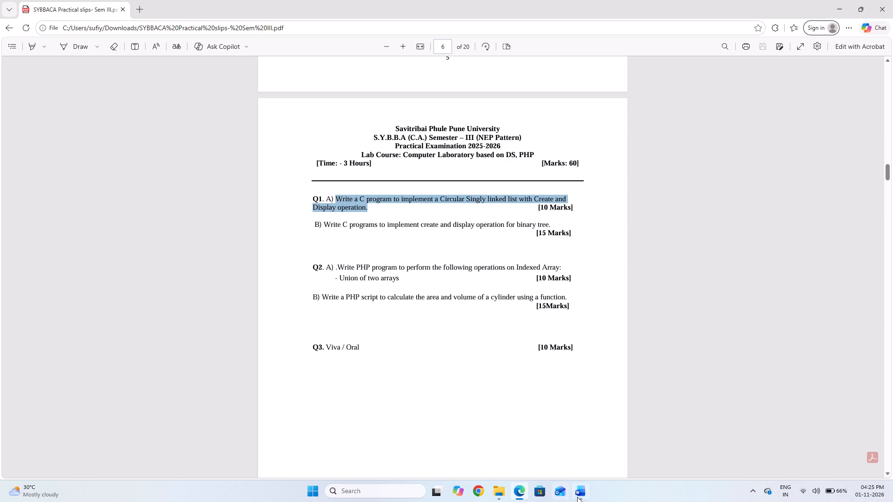
left_click(580, 495)
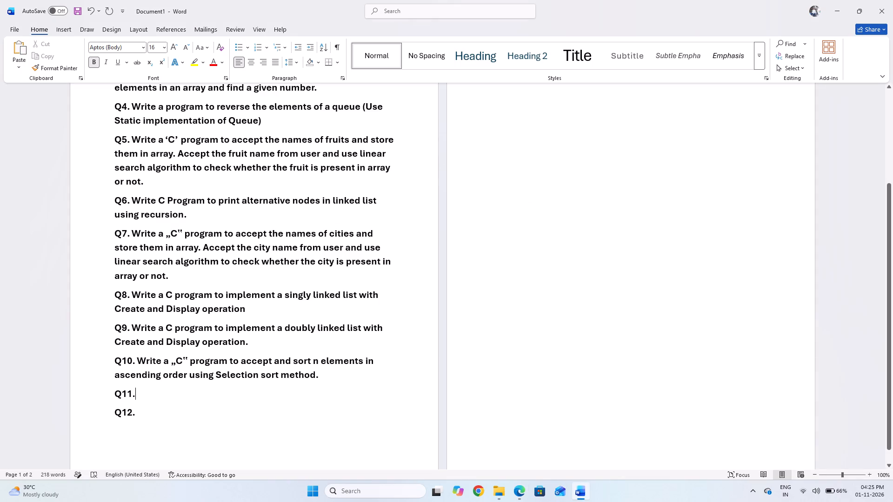
key("ctrl+v")
scroll(300, 310, "down", 1)
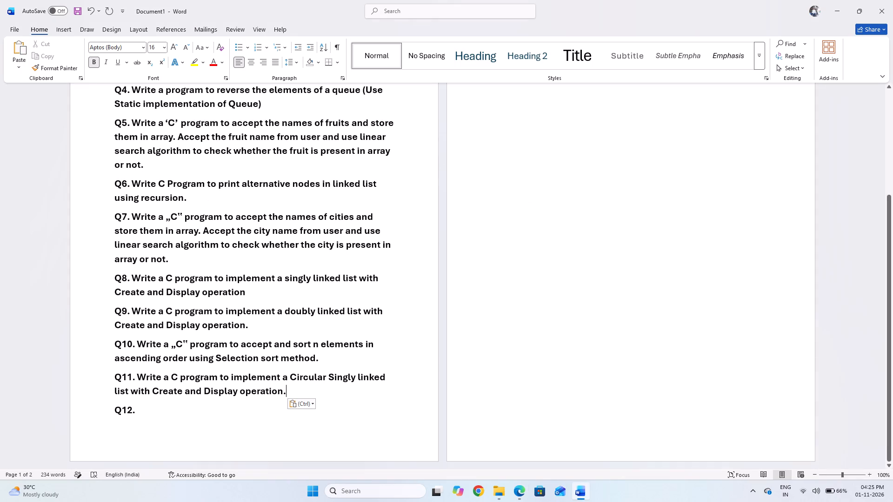
left_click(152, 415)
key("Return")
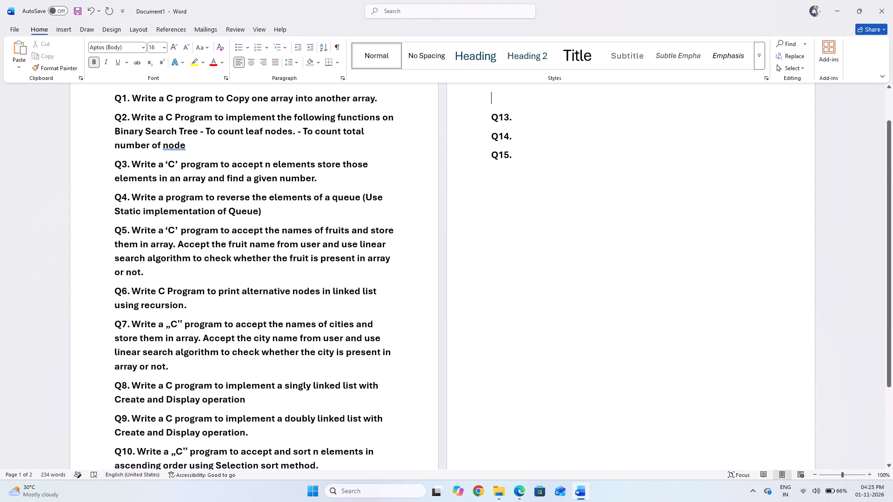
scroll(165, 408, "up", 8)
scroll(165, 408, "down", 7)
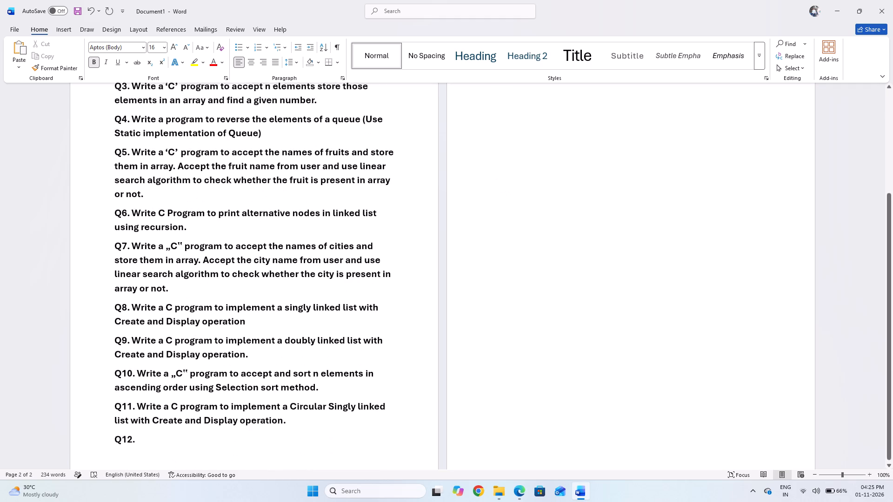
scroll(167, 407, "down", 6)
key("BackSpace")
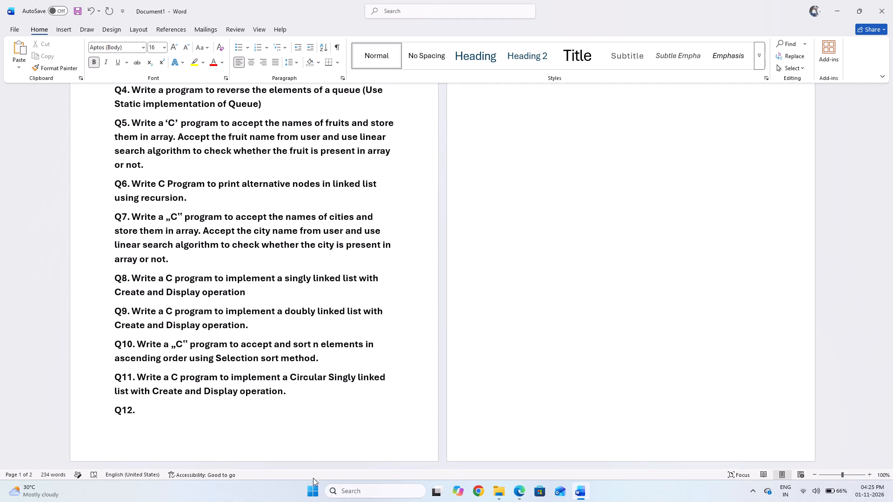
Copy question 1 B about create and display operations for a binary tree from PDF page 6 in Edge and paste it after Q12 in Word.
left_click(519, 495)
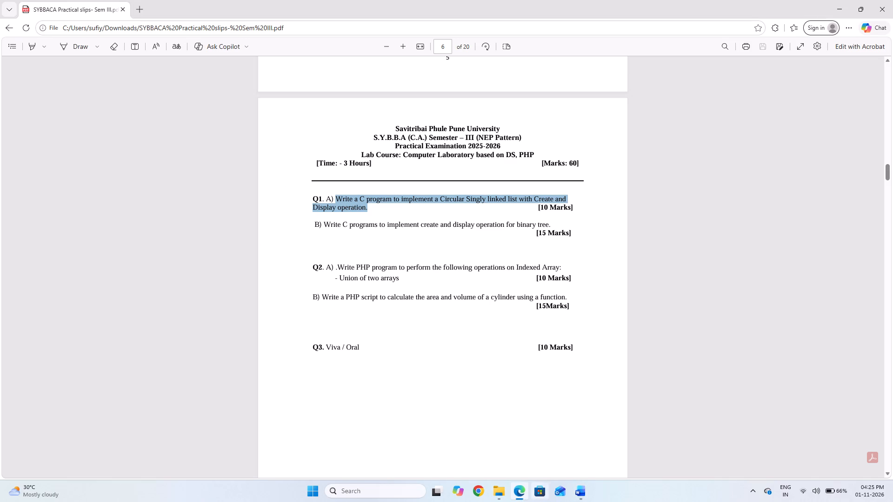
left_click_drag(323, 225, 506, 218)
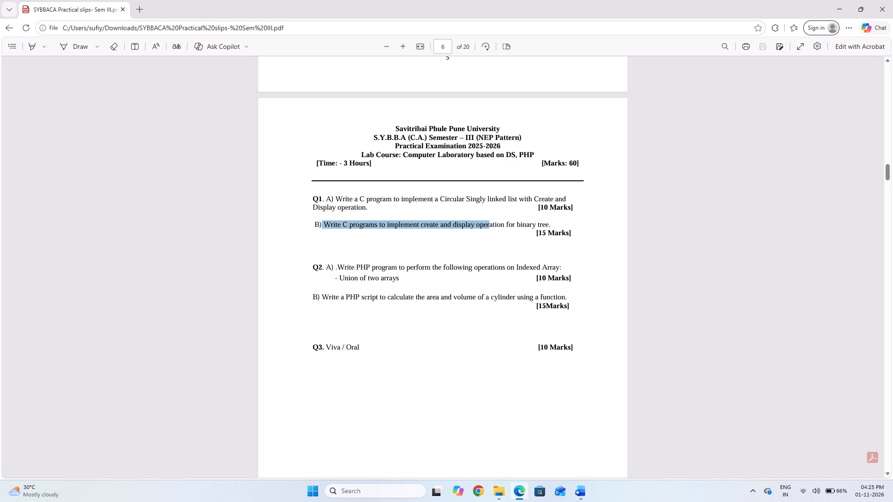
left_click_drag(506, 218, 550, 217)
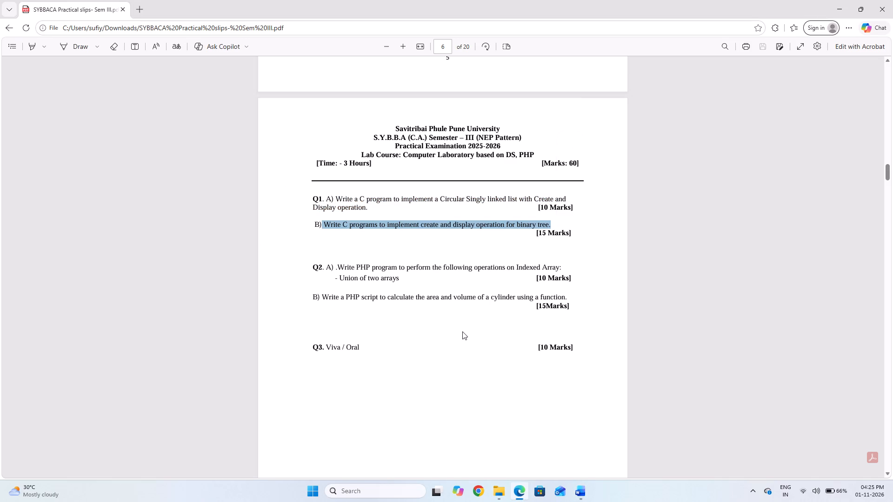
key("ctrl+c")
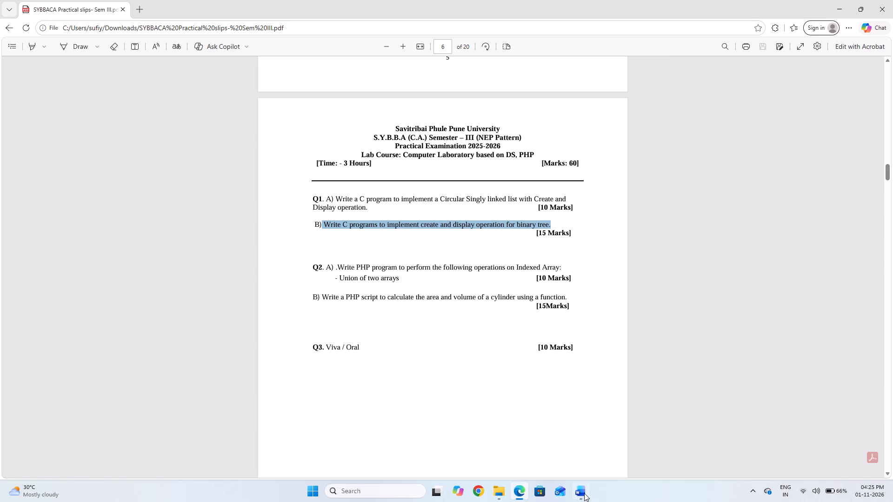
left_click(584, 494)
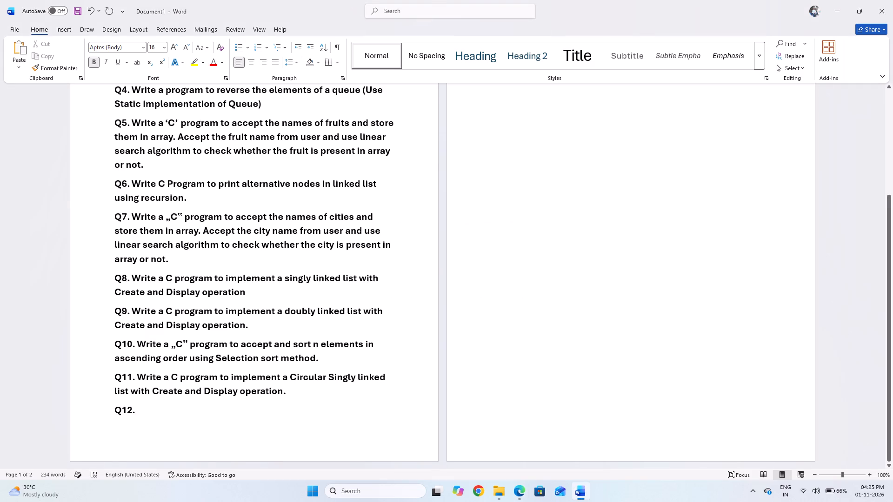
key("ctrl+v")
Copy question 1 A about displaying odd-valued nodes of a doubly link list from PDF page 7 in Edge and paste it after Q13 in Word.
scroll(446, 204, "up", 4)
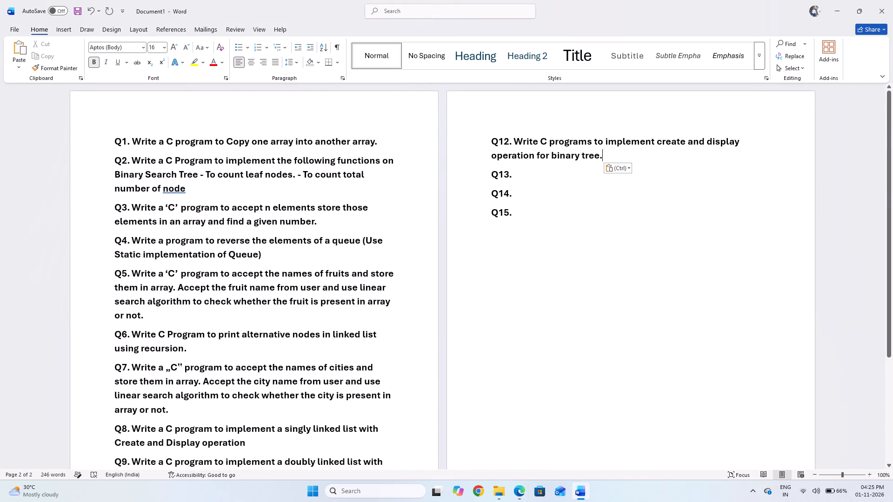
left_click(520, 174)
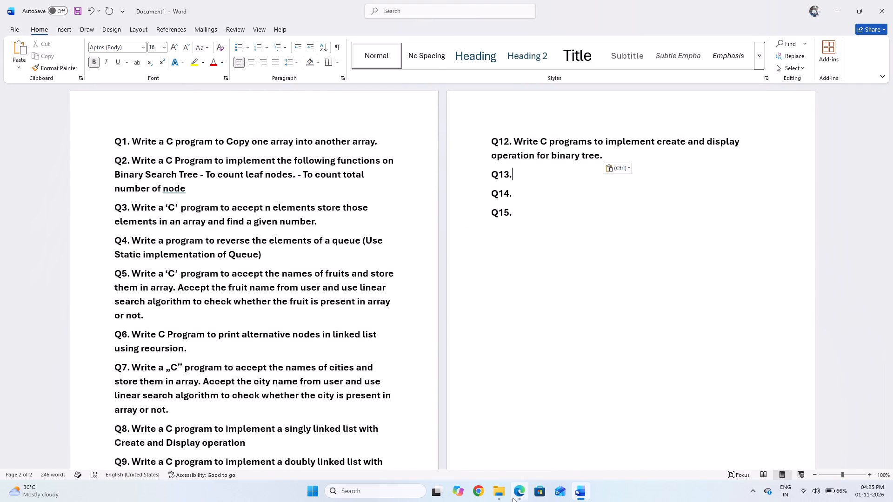
left_click(515, 496)
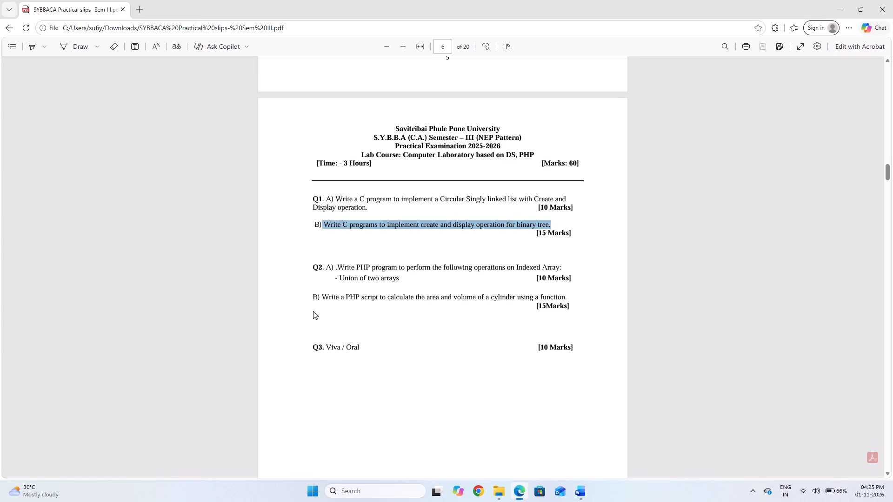
scroll(337, 260, "down", 2)
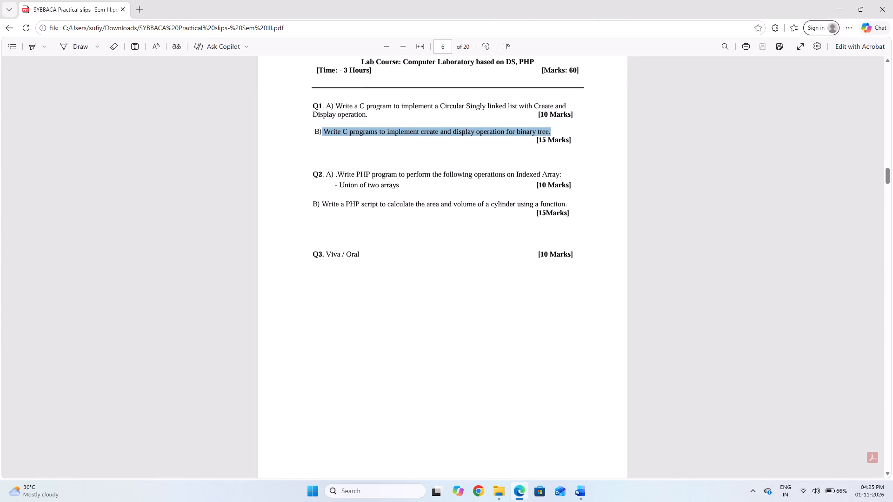
scroll(341, 258, "down", 10)
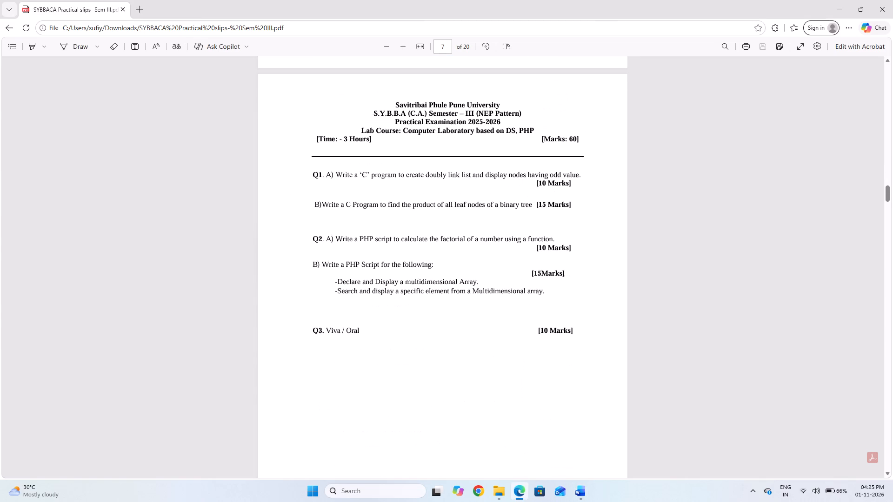
scroll(341, 258, "up", 2)
scroll(341, 258, "down", 1)
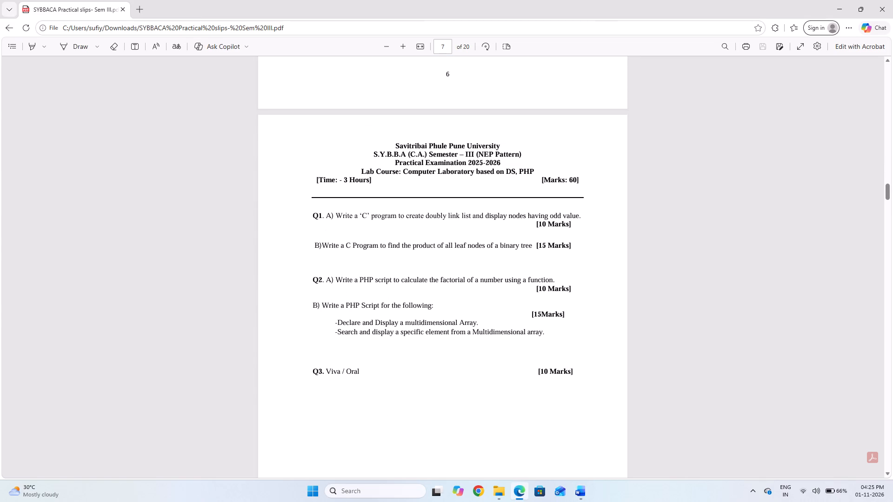
left_click_drag(335, 214, 413, 213)
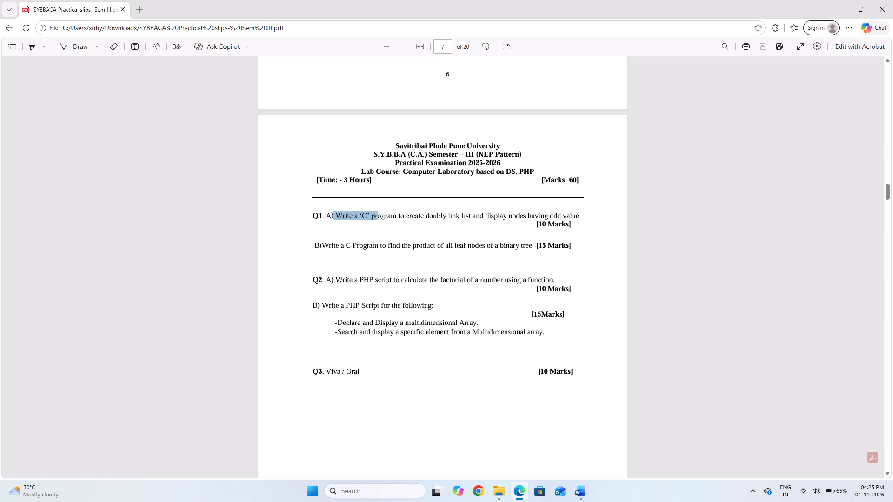
left_click_drag(413, 213, 588, 213)
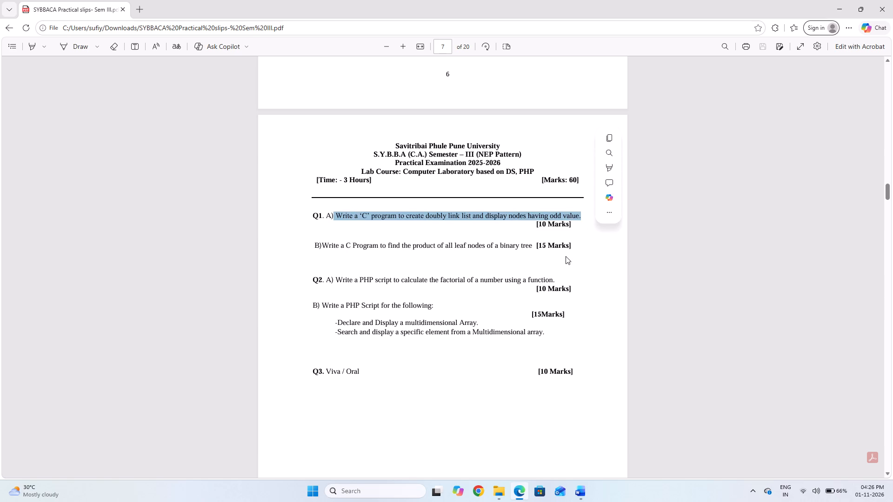
key("ctrl+c")
left_click(583, 495)
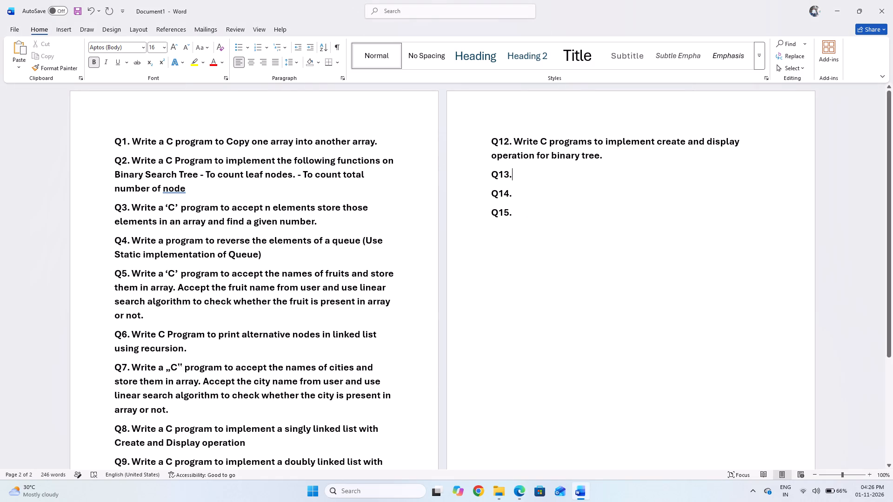
key("ctrl+v")
Copy question 1 B about the product of all leaf nodes of a binary tree from PDF page 7 in Edge and paste it after Q14 in Word.
left_click(521, 211)
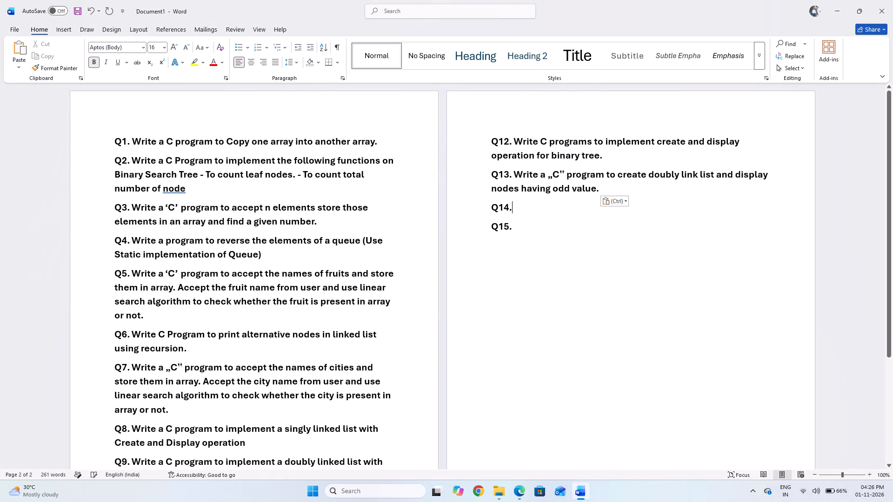
left_click(586, 499)
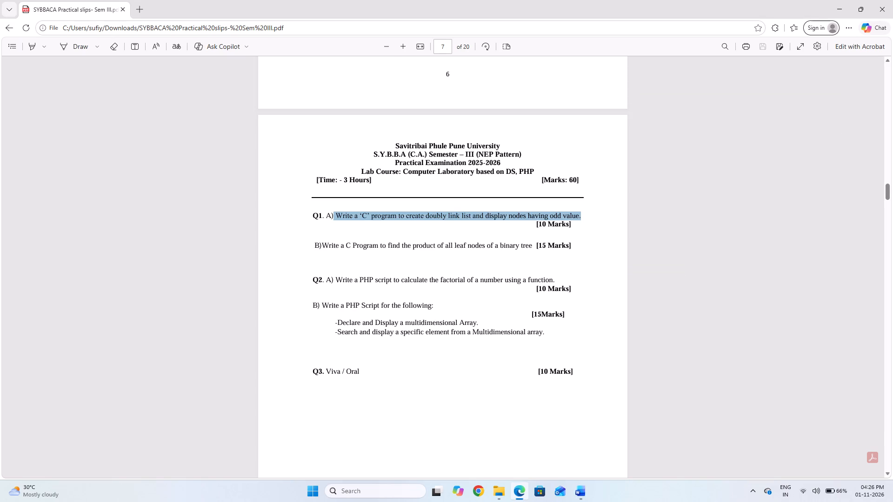
left_click_drag(323, 245, 549, 237)
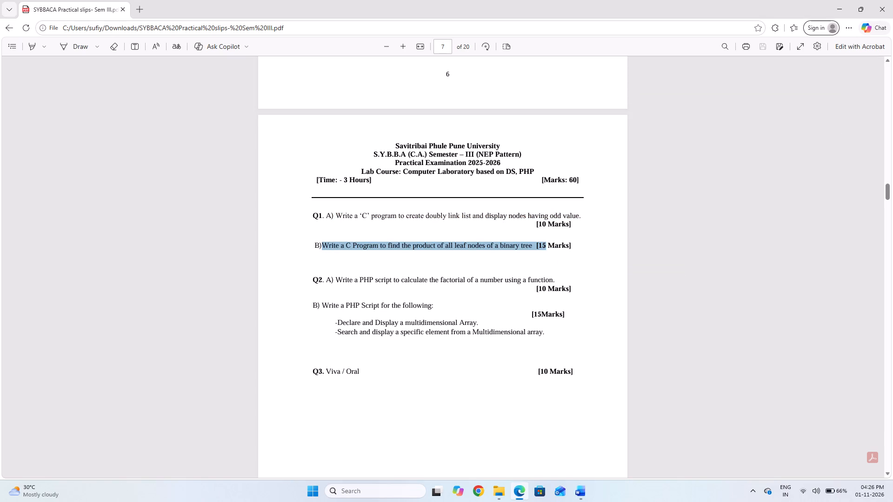
left_click_drag(549, 237, 534, 240)
left_click_drag(534, 240, 533, 240)
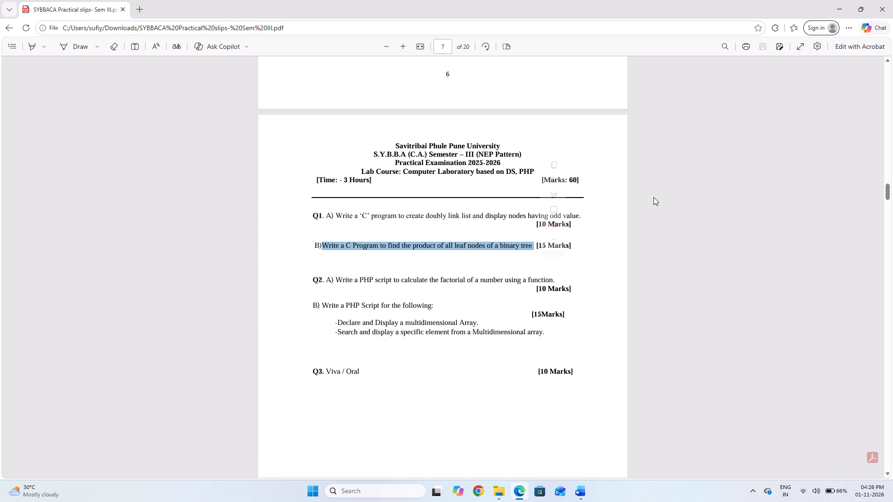
key("ctrl+c")
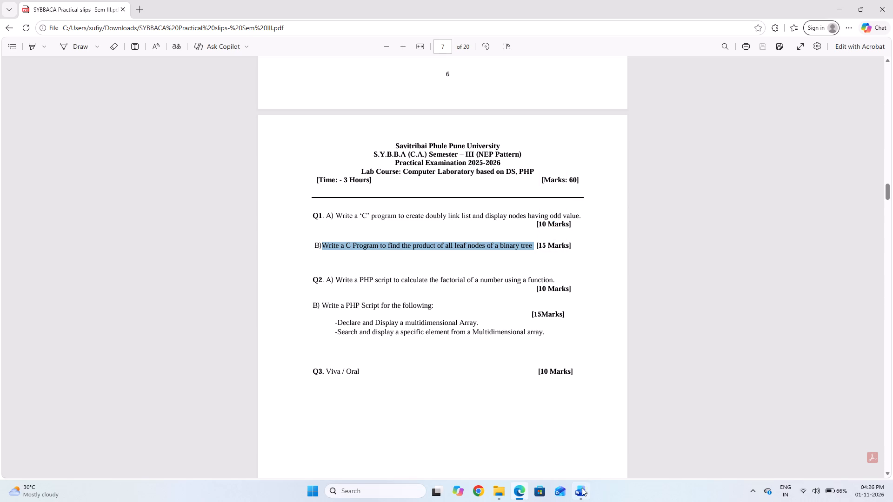
left_click(580, 501)
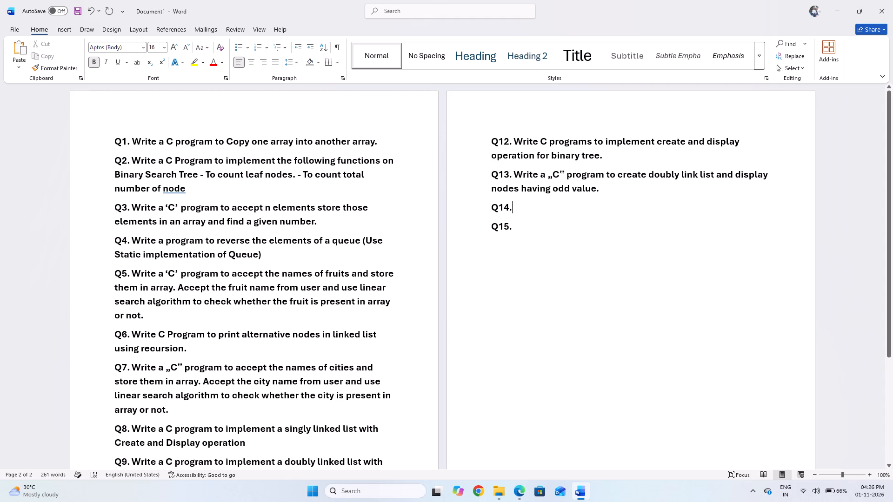
key("ctrl+v")
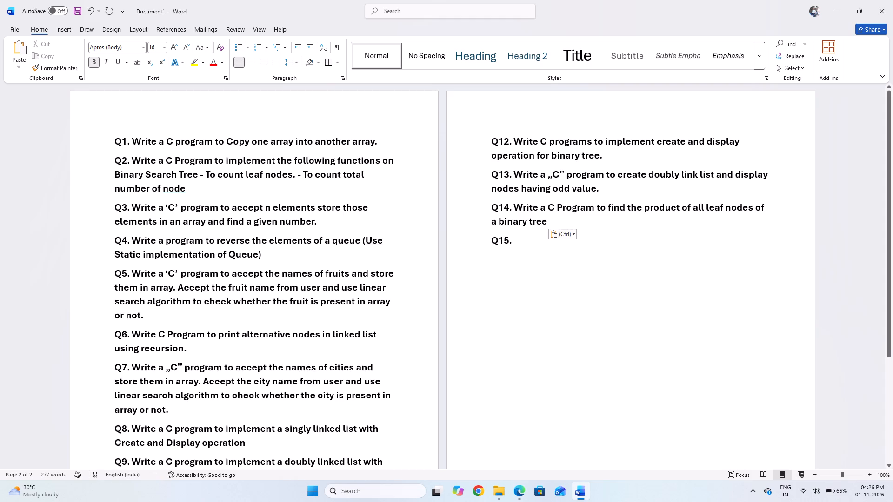
Copy question 1 A about checking a string for Palindrome using stack from PDF page 8 in Edge and paste it after Q15 in Word.
left_click(512, 501)
scroll(319, 310, "down", 3)
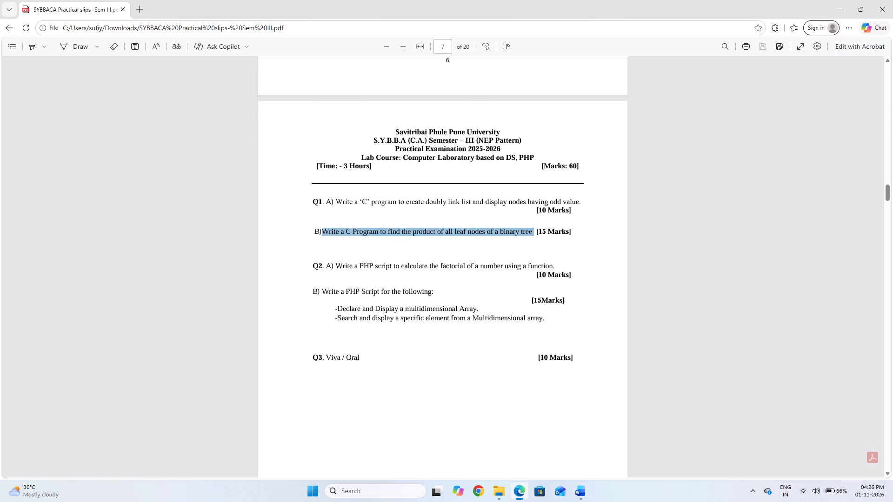
scroll(318, 297, "down", 9)
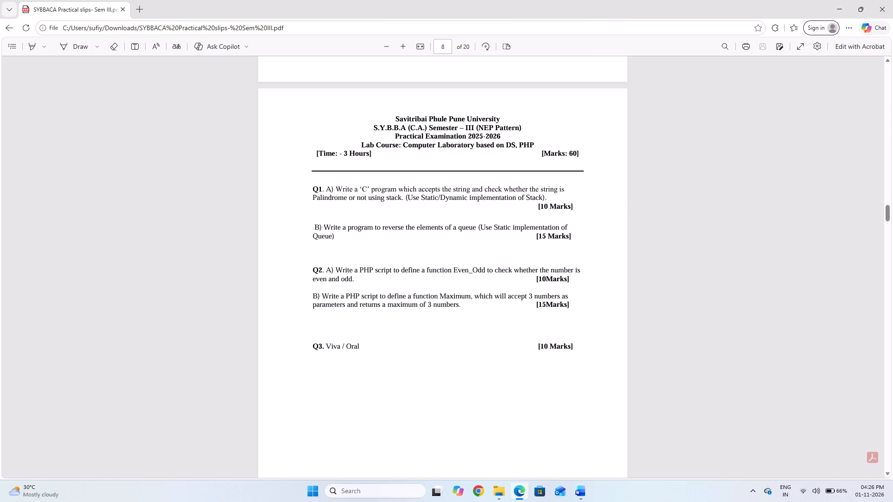
left_click_drag(337, 188, 464, 203)
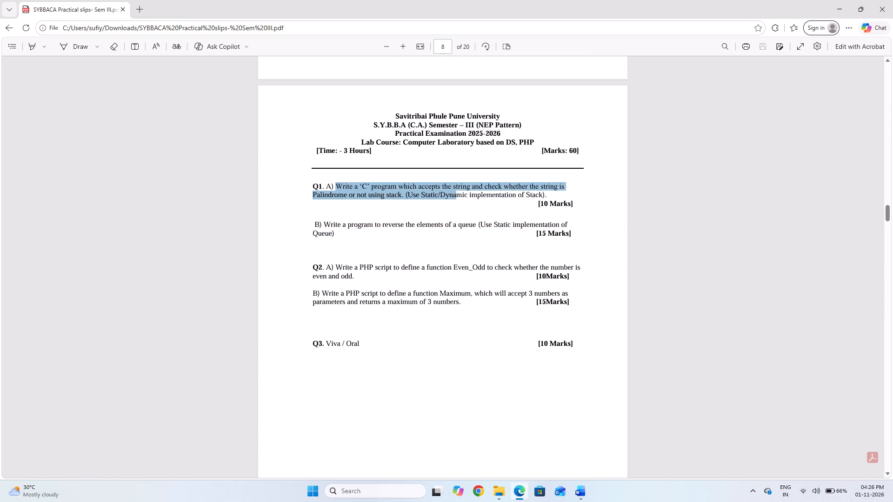
left_click_drag(464, 203, 546, 197)
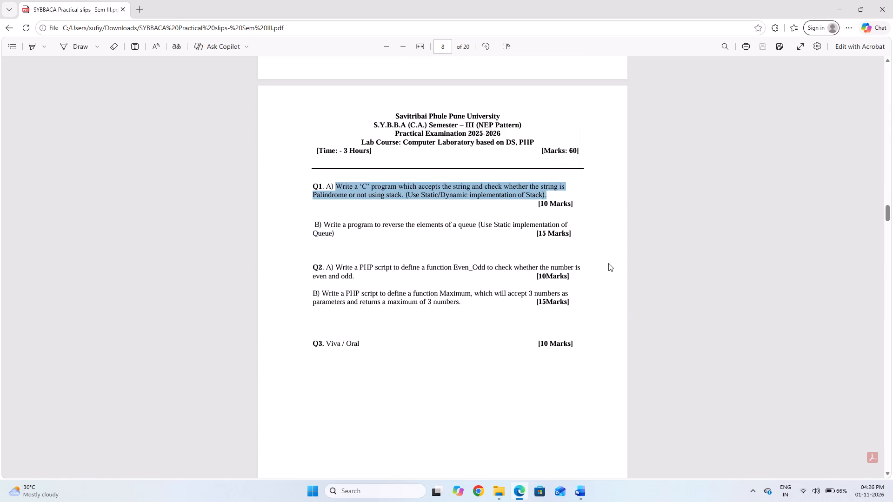
key("ctrl+c")
left_click(580, 491)
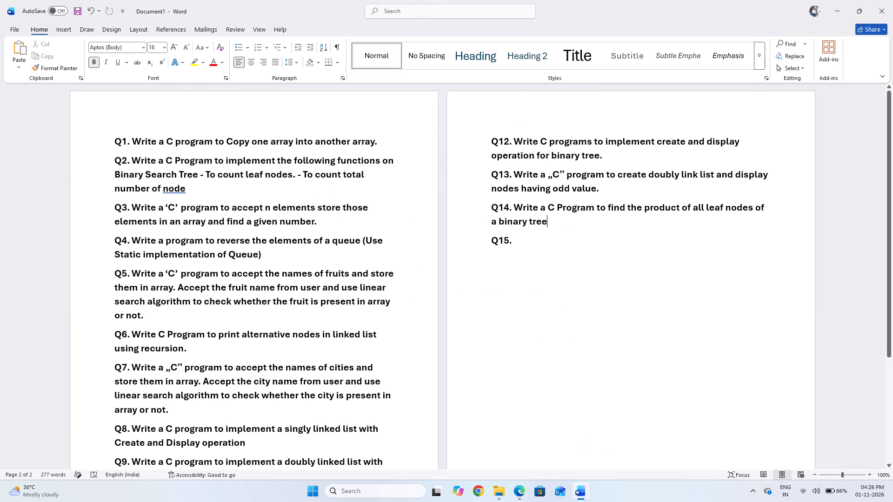
left_click(526, 241)
key("ctrl+v")
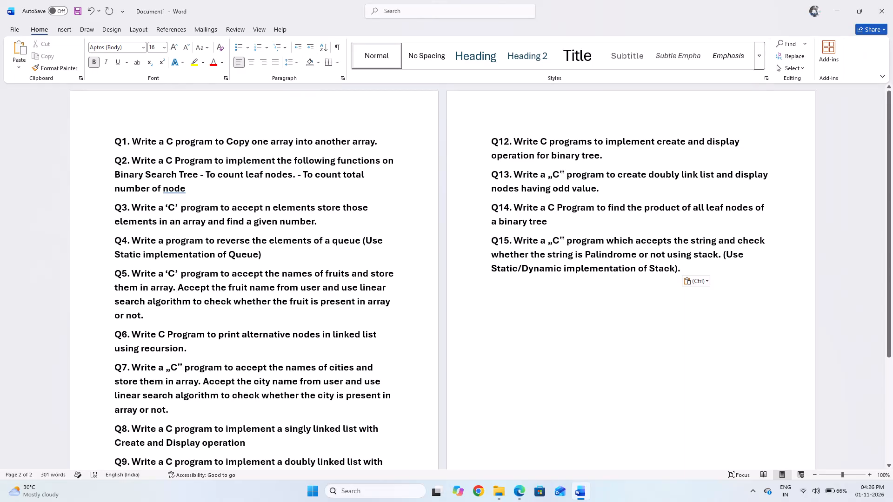
Add the labels Q16., Q17. and Q18. on separate lines below the Q15 question.
key("Return")
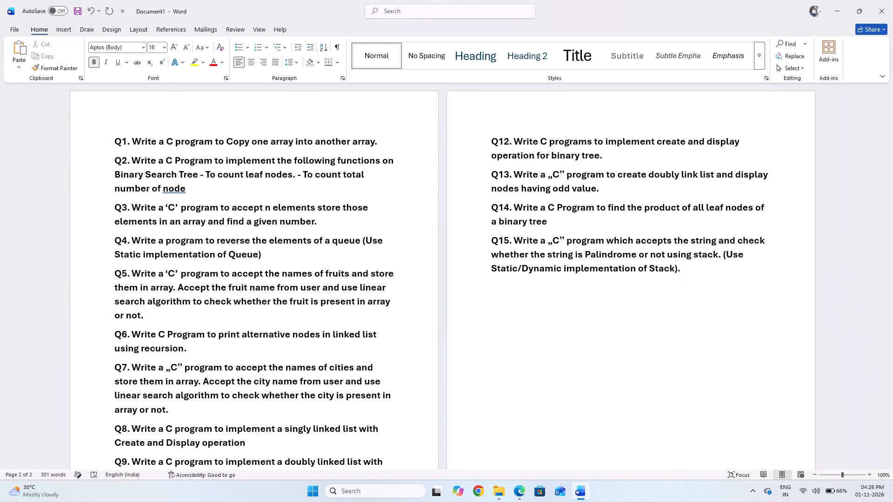
type("Q16")
key("period")
key("Return")
type("Q17")
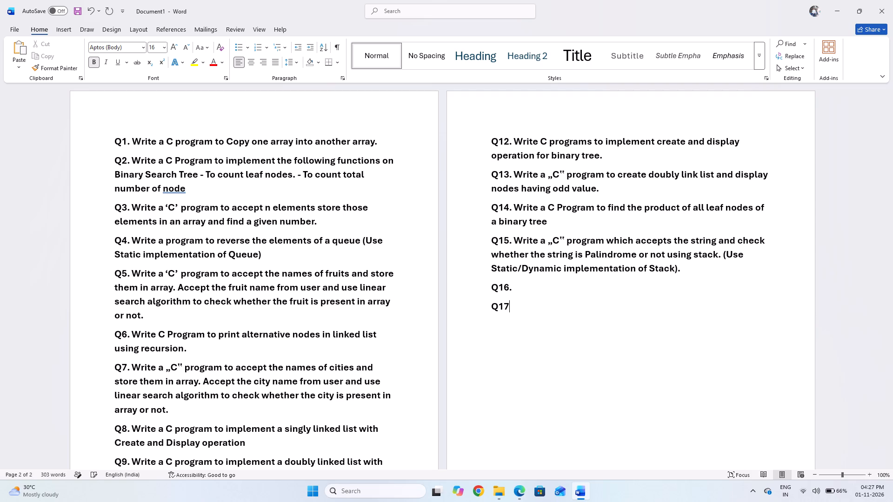
key("comma")
key("BackSpace")
key("period")
key("Return")
type("q18")
key("period")
key("Return")
Add the labels Q19., Q20. and Q21. on separate lines below Q18.
type("Q19")
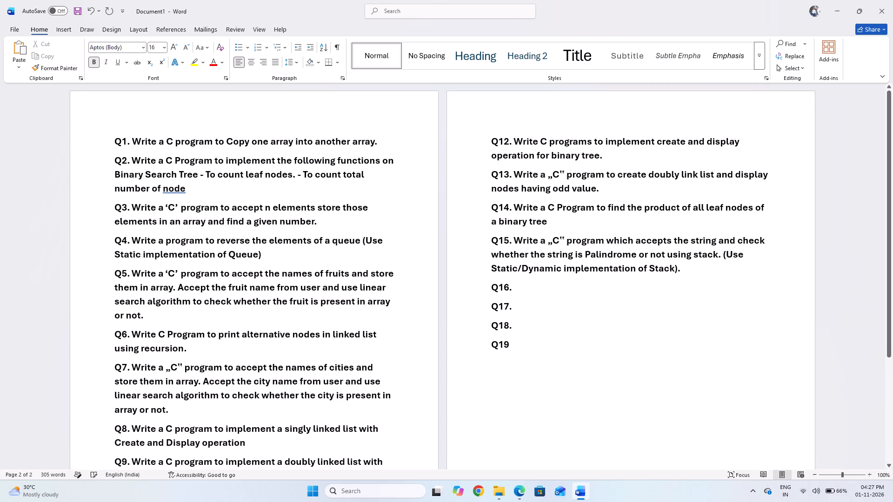
key("period")
key("Return")
key("shift+q")
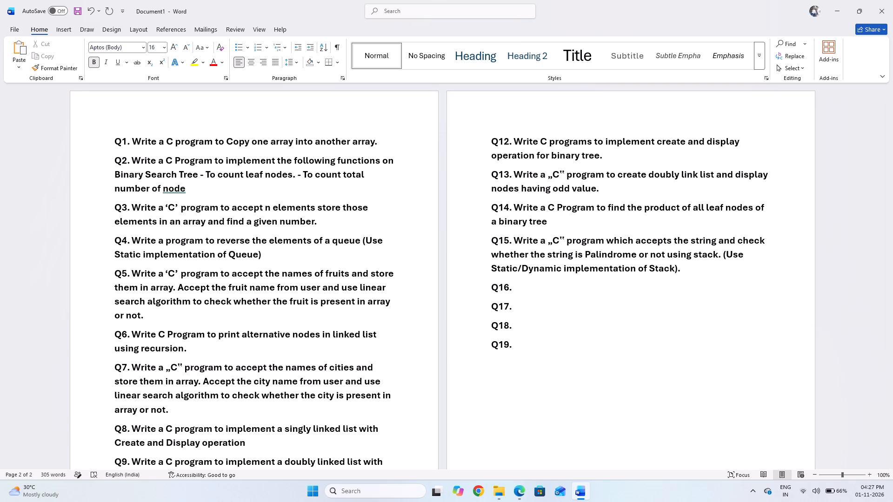
type("20")
key("period")
key("Return")
key("shift+q")
type("21")
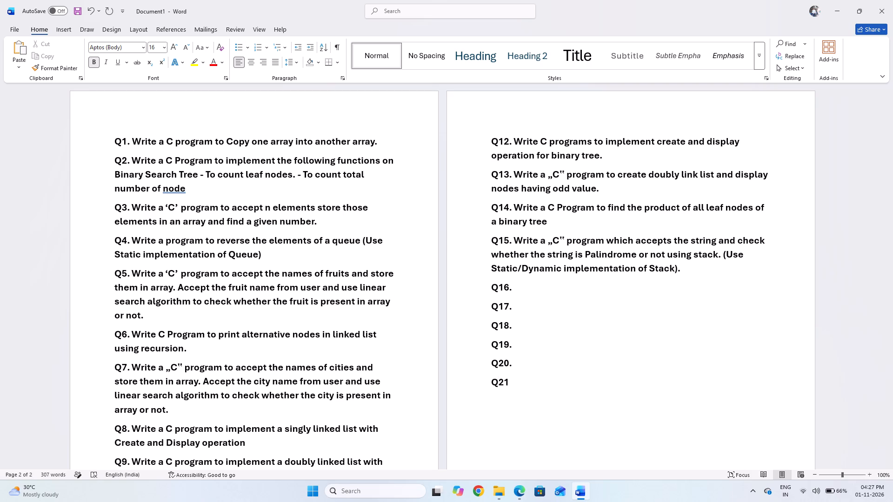
key("period")
key("Return")
Add the labels Q22., Q23., Q24. and Q25. on separate lines below Q21.
type("Q22")
key("period")
key("Return")
type("Q23")
key("period")
key("Return")
type("Q24")
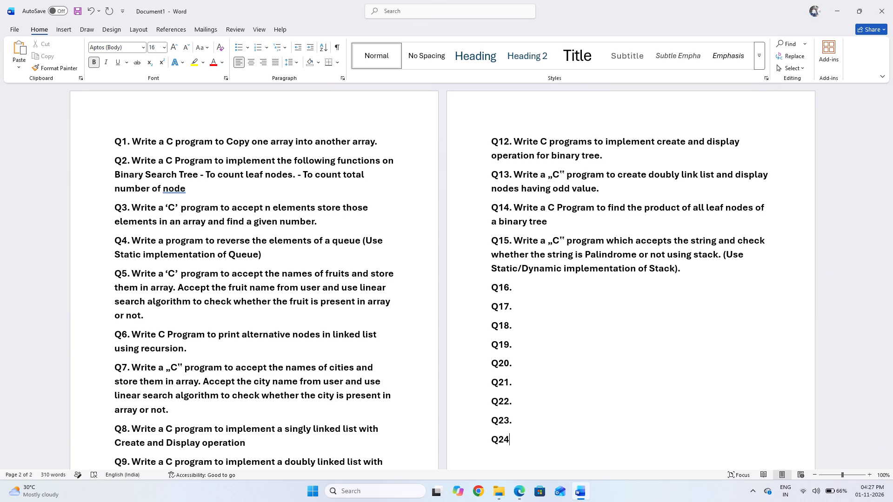
key("period")
key("Return")
key("shift+q")
type("25")
key("period")
key("Return")
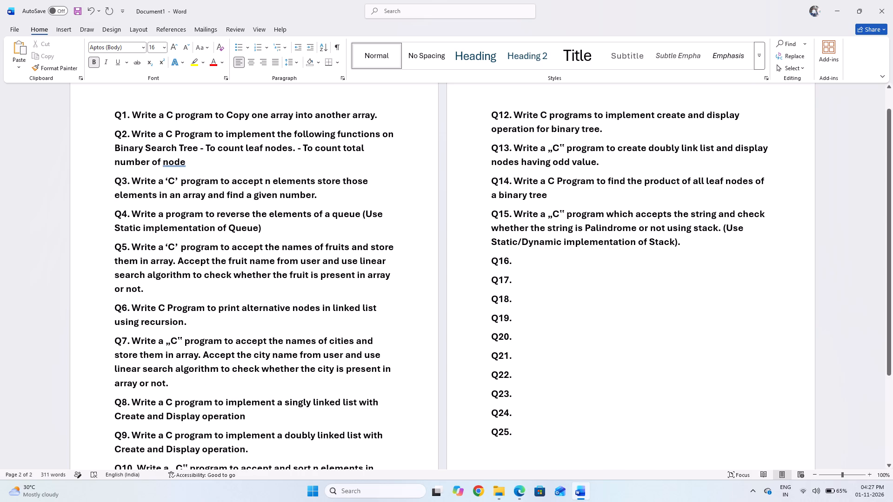
Copy question 1 B about reversing the elements of a queue from PDF page 8 in Edge and paste it after Q16 in Word.
left_click(540, 264)
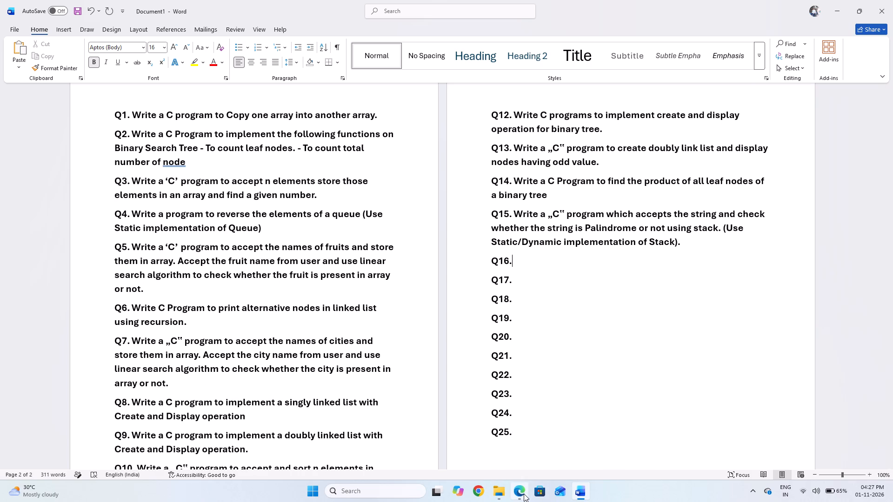
left_click(524, 494)
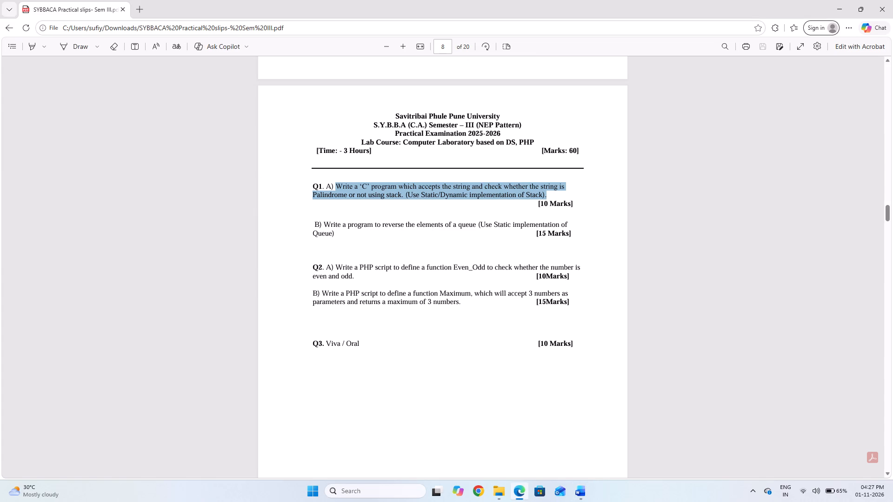
left_click_drag(324, 226, 324, 225)
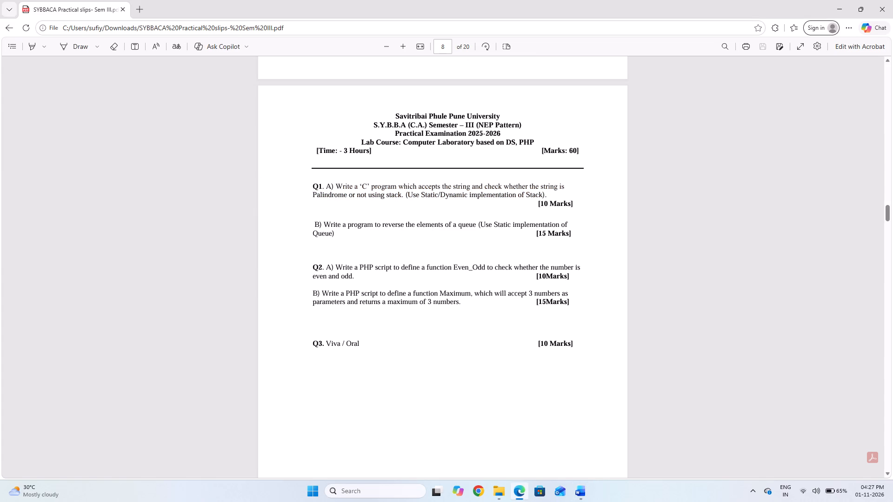
left_click_drag(324, 225, 339, 233)
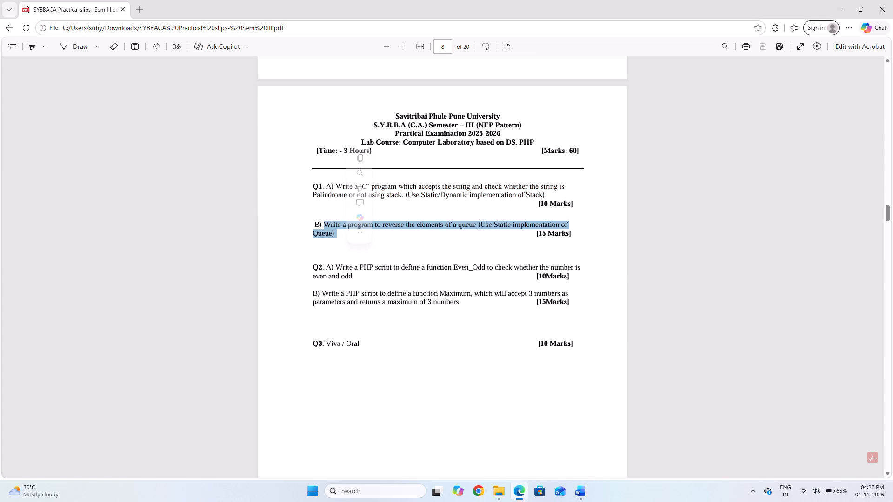
key("ctrl+c")
left_click(576, 501)
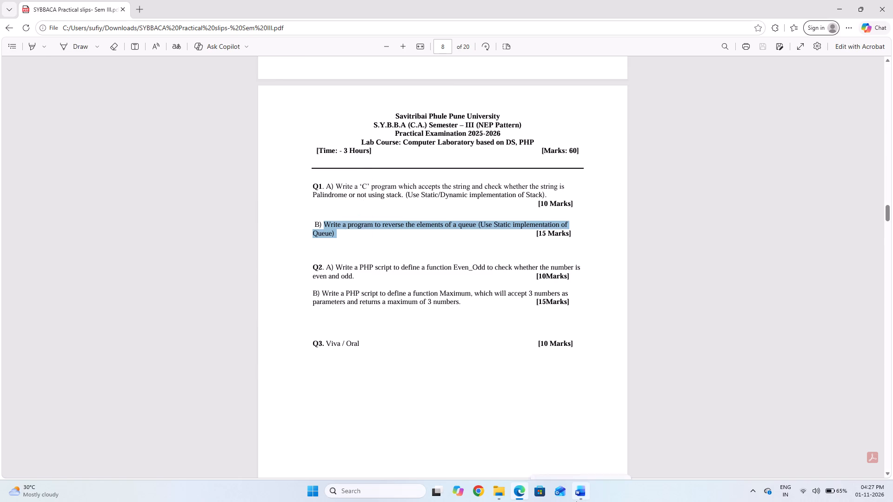
key("ctrl+v")
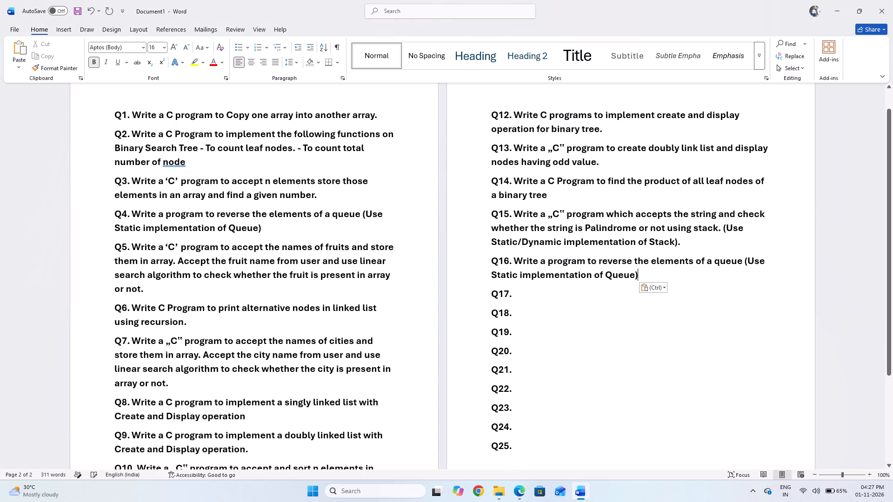
Copy question 1 A about finding and replacing a given number in an array from PDF page 9 in Edge and paste it after Q17 in Word.
scroll(476, 332, "up", 11)
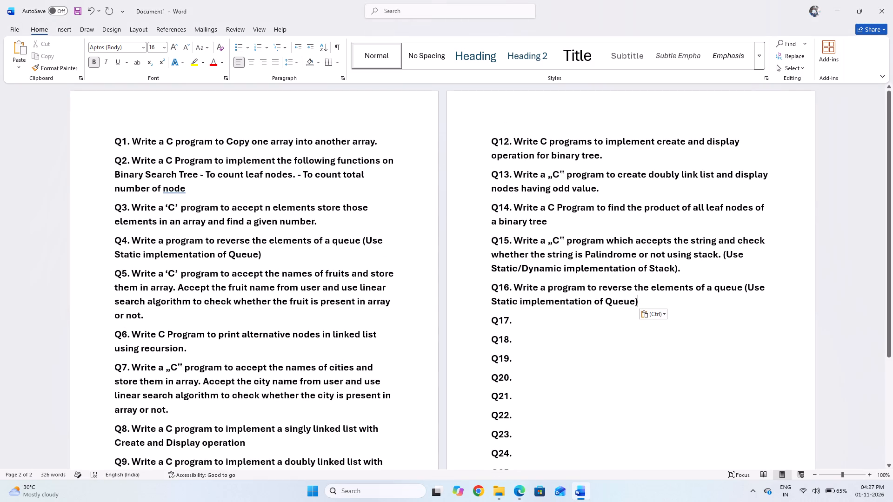
scroll(445, 291, "down", 9)
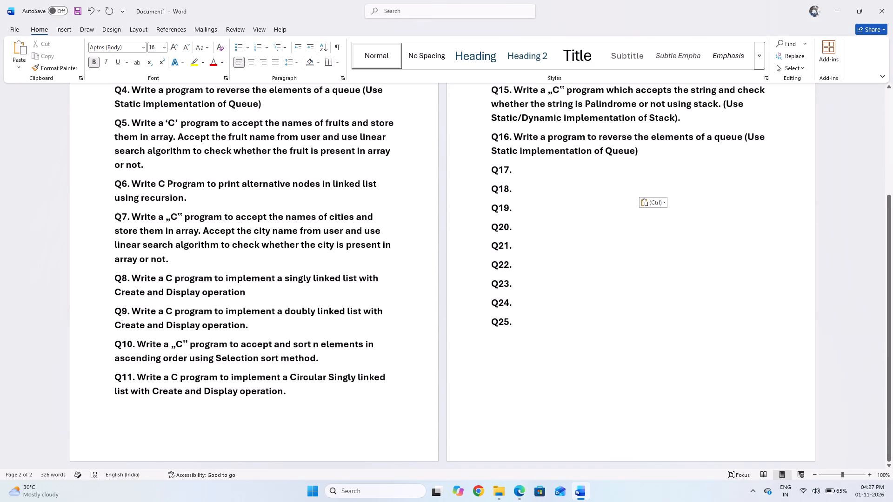
scroll(460, 308, "down", 5)
scroll(460, 308, "up", 3)
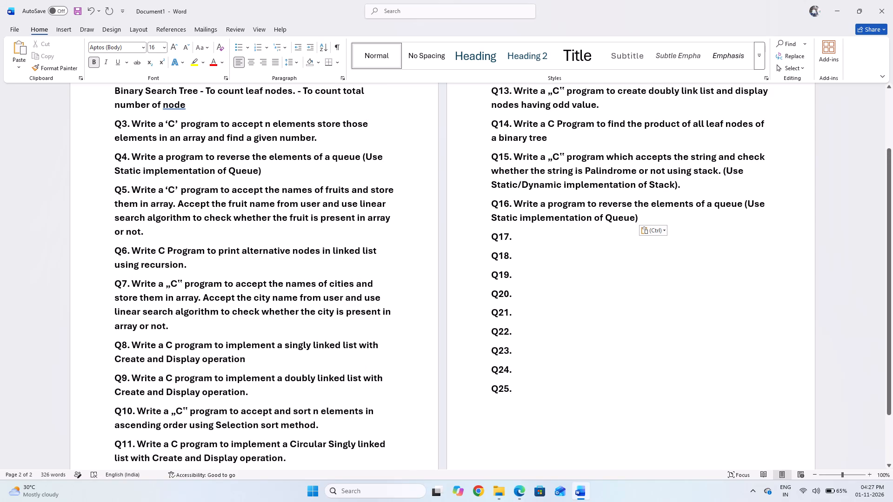
left_click(549, 241)
left_click(514, 495)
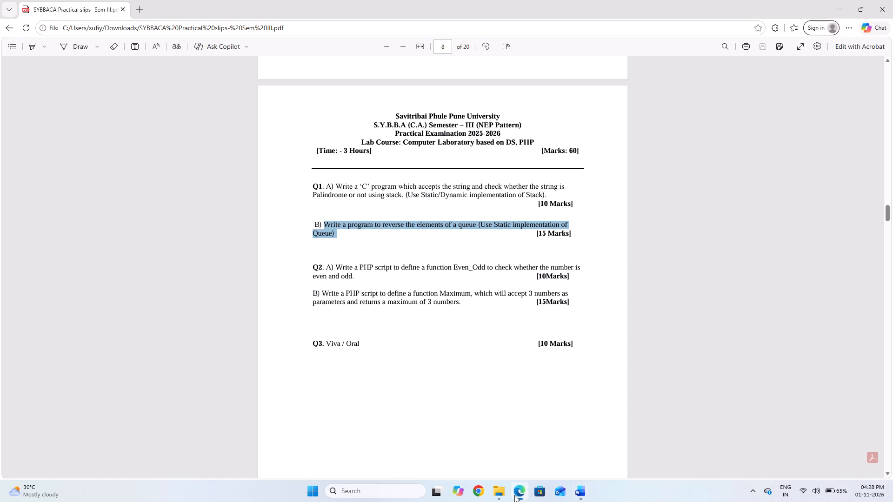
scroll(367, 324, "down", 8)
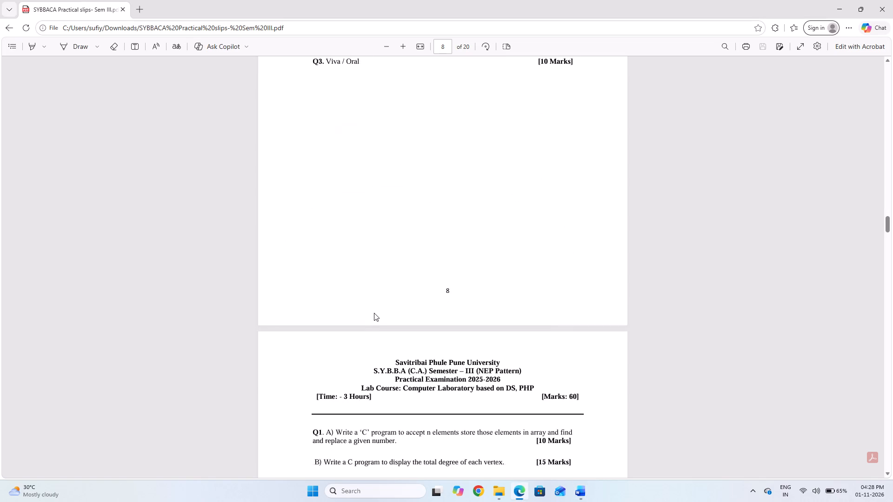
scroll(375, 310, "down", 2)
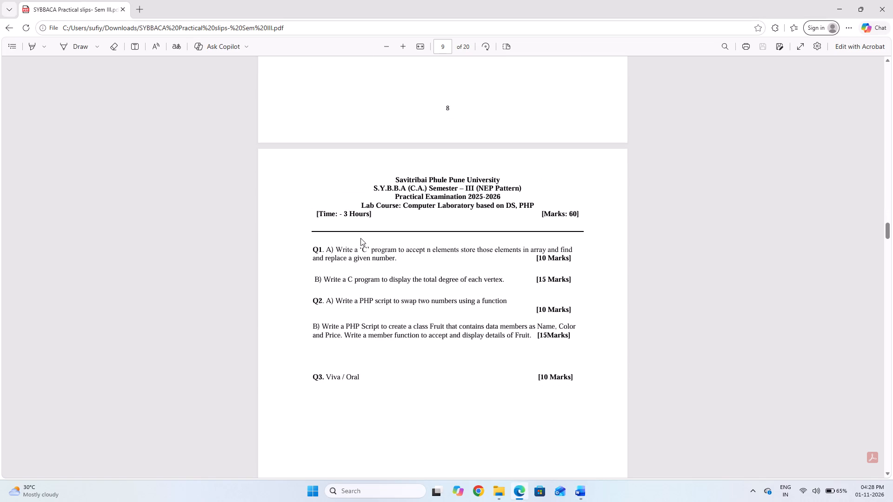
scroll(355, 236, "down", 2)
left_click_drag(399, 166, 395, 166)
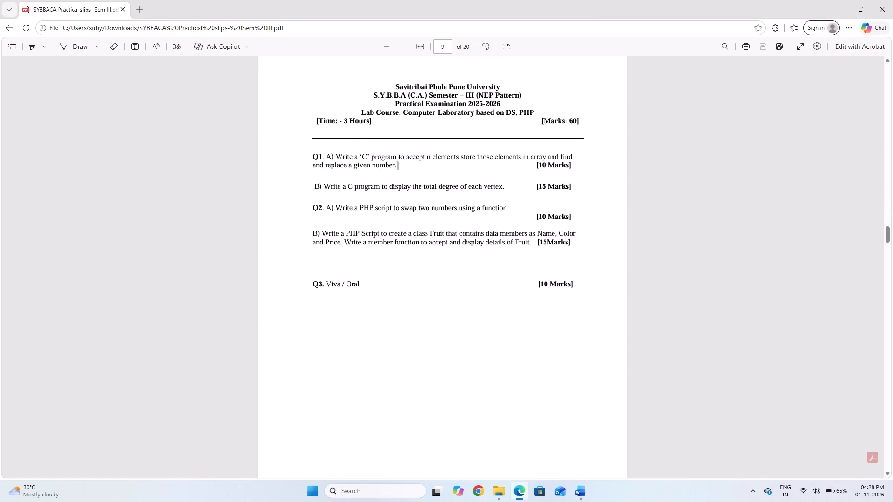
left_click_drag(395, 166, 335, 155)
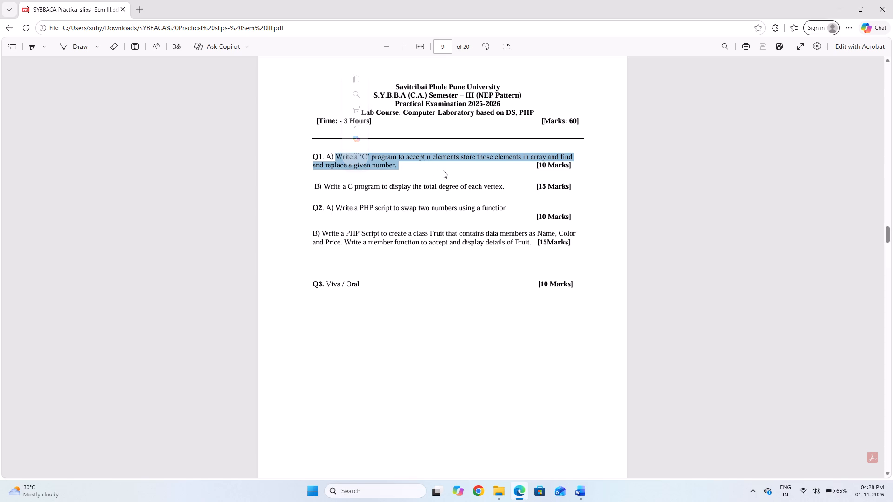
key("ctrl+c")
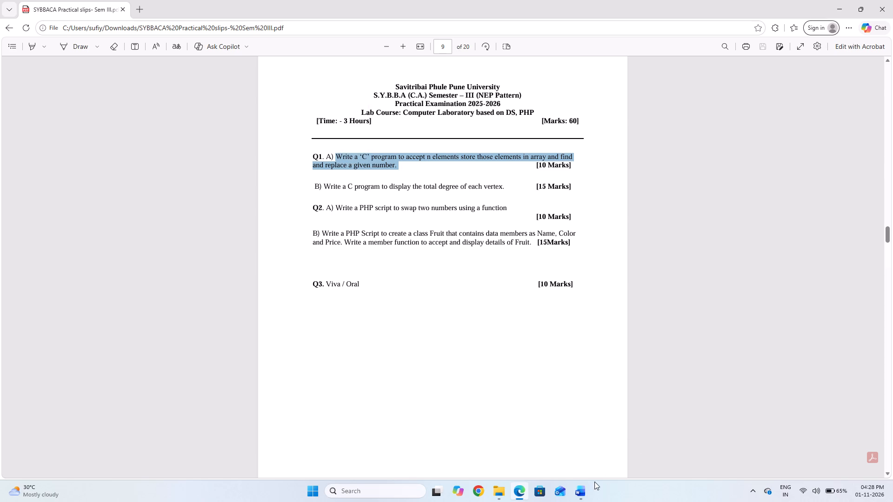
left_click(582, 497)
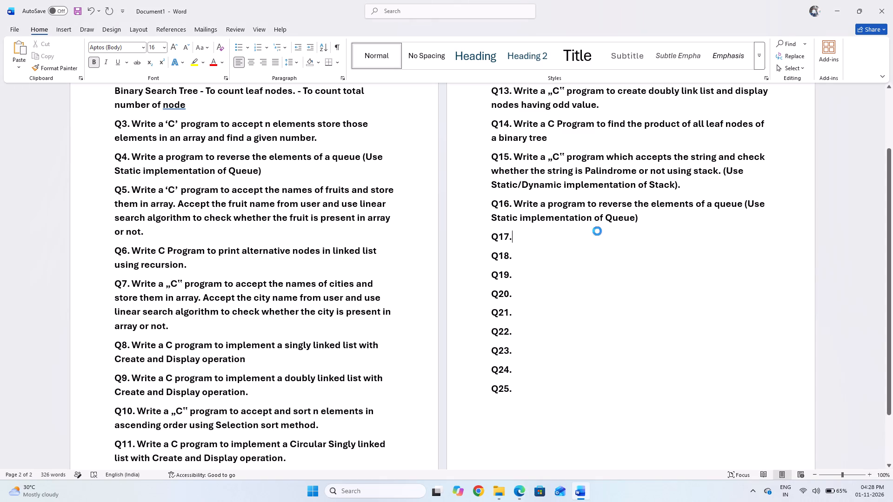
key("ctrl+v")
Copy question 1 B about displaying the total degree of each vertex from PDF page 9 in Edge and paste it after Q18 in Word.
left_click(531, 270)
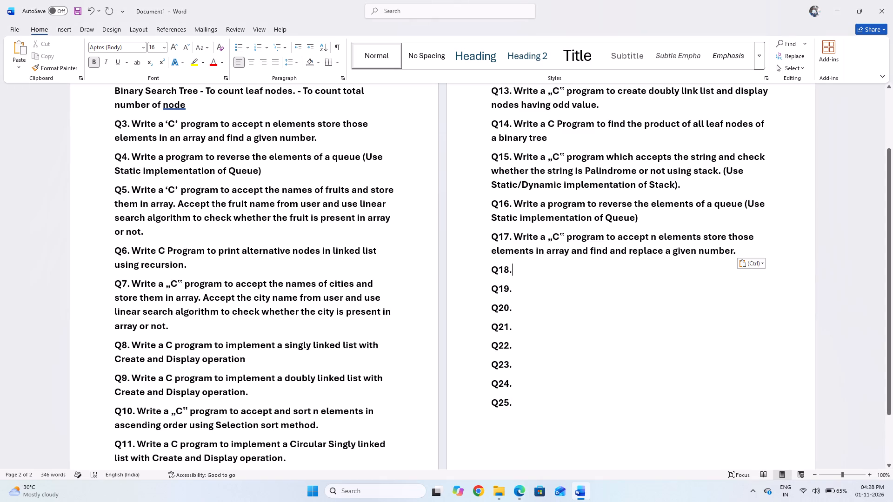
left_click(520, 492)
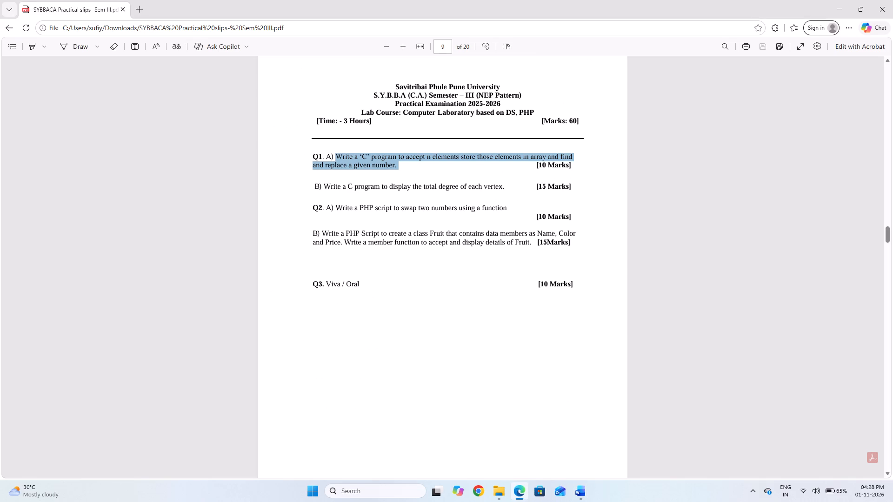
left_click(587, 491)
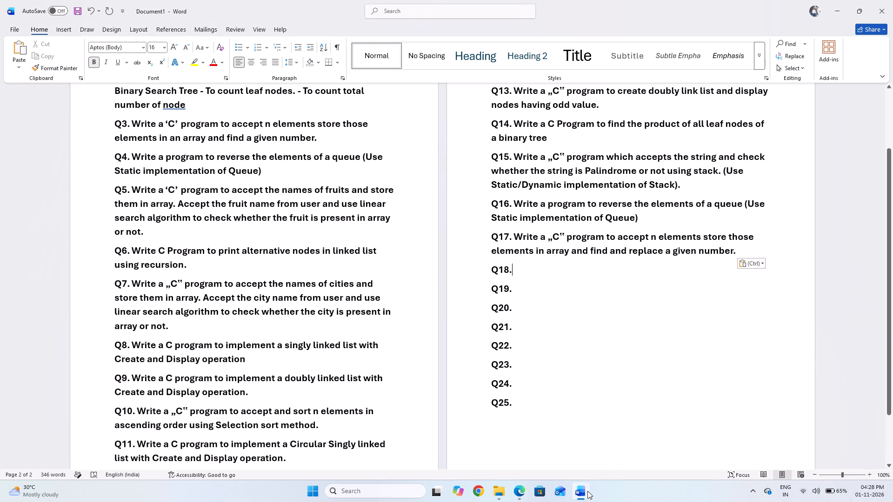
left_click(587, 491)
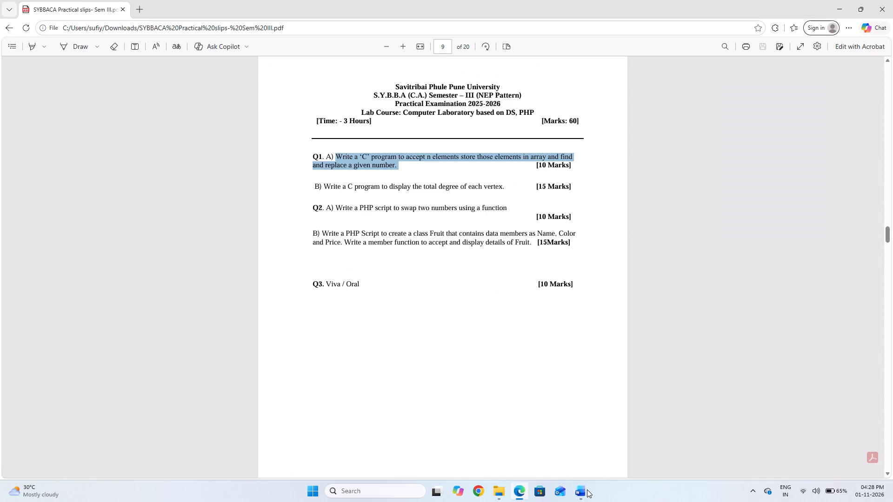
left_click_drag(322, 186, 452, 184)
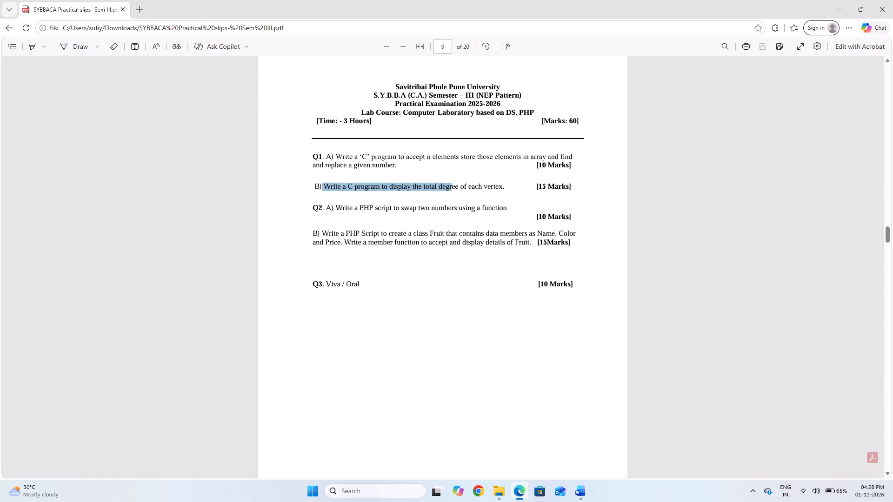
left_click_drag(452, 184, 509, 193)
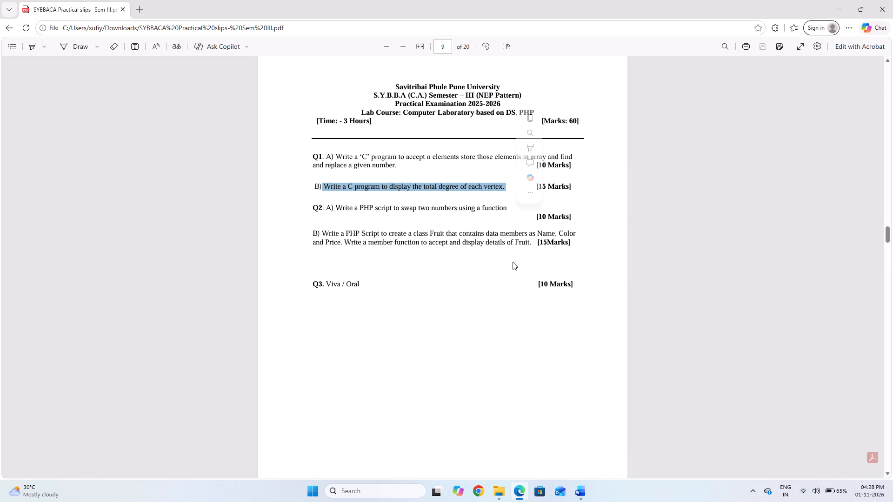
key("ctrl+c")
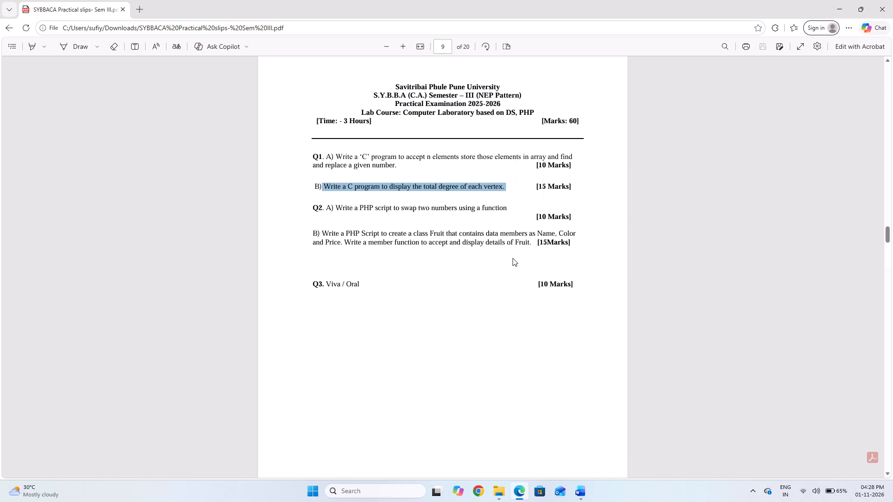
left_click(585, 497)
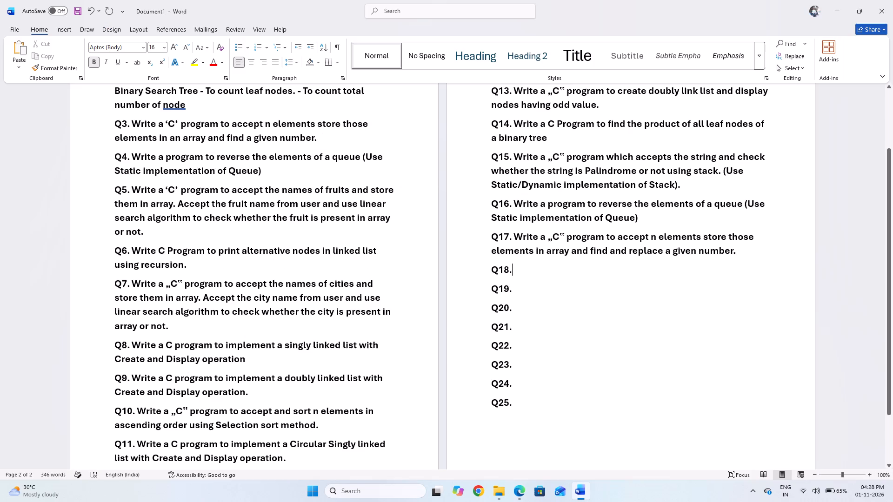
key("ctrl+v")
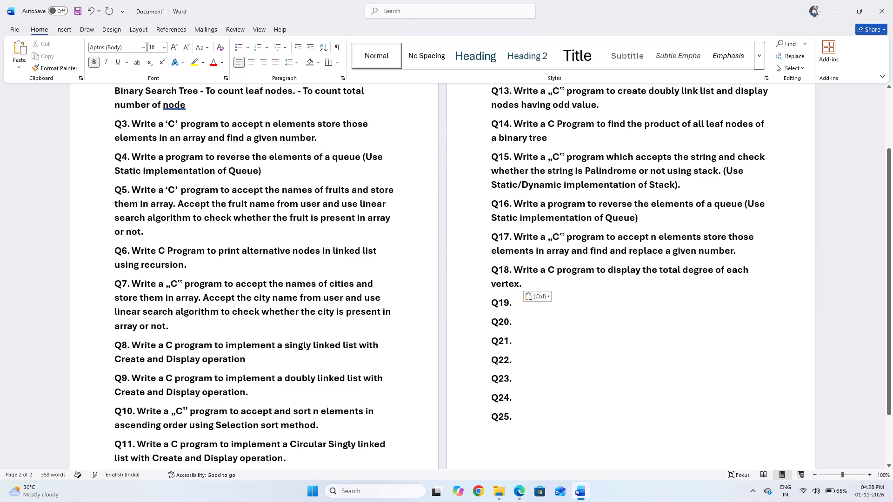
Copy question 1 A about create and display operation for binary tree from PDF page 10 in Edge and paste it after Q19 in Word.
left_click(520, 310)
scroll(368, 299, "up", 4)
scroll(368, 299, "down", 4)
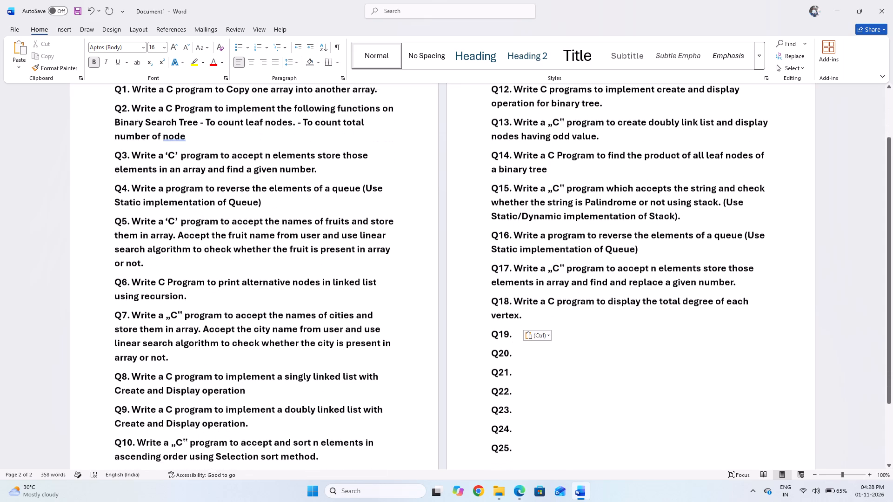
scroll(368, 296, "down", 4)
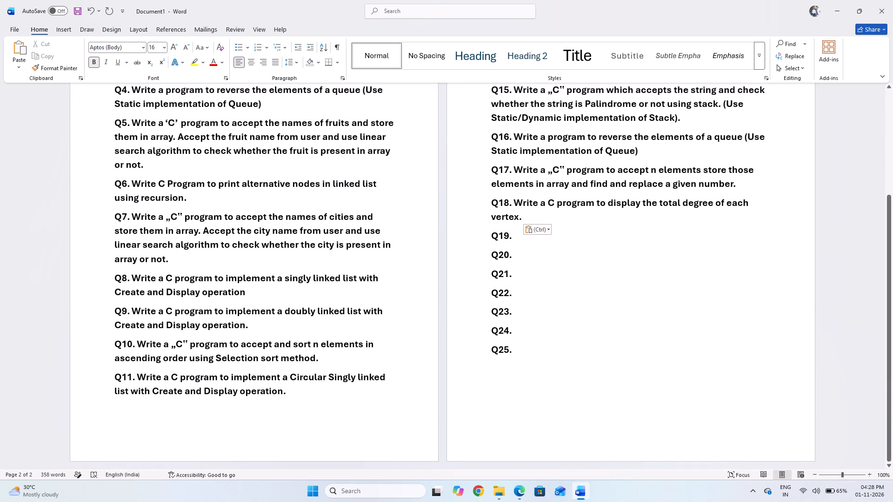
left_click(516, 496)
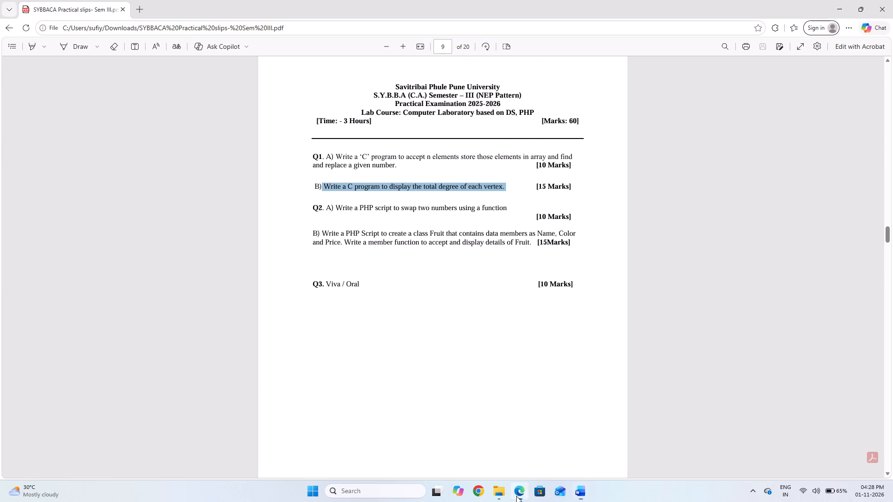
scroll(354, 308, "down", 8)
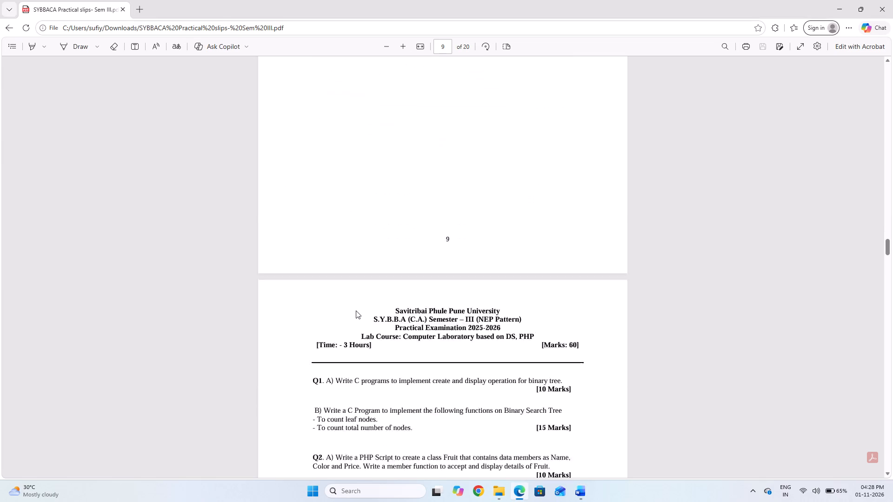
scroll(356, 310, "down", 3)
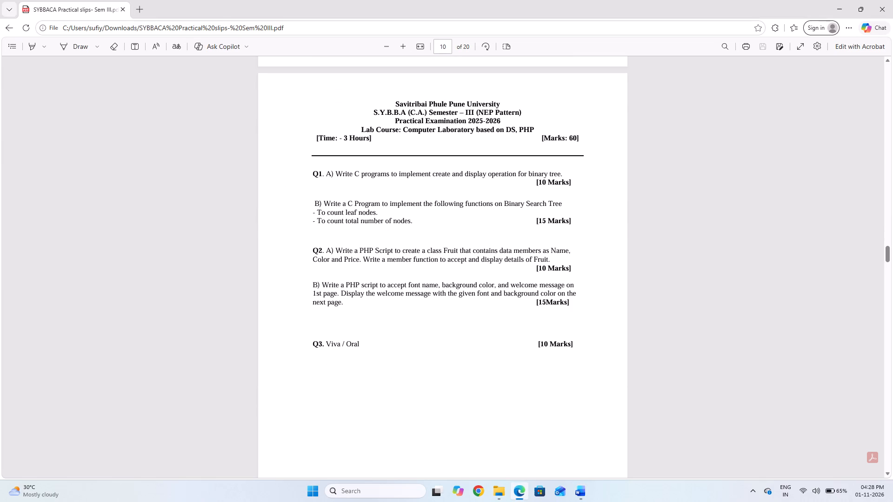
left_click_drag(336, 175, 564, 176)
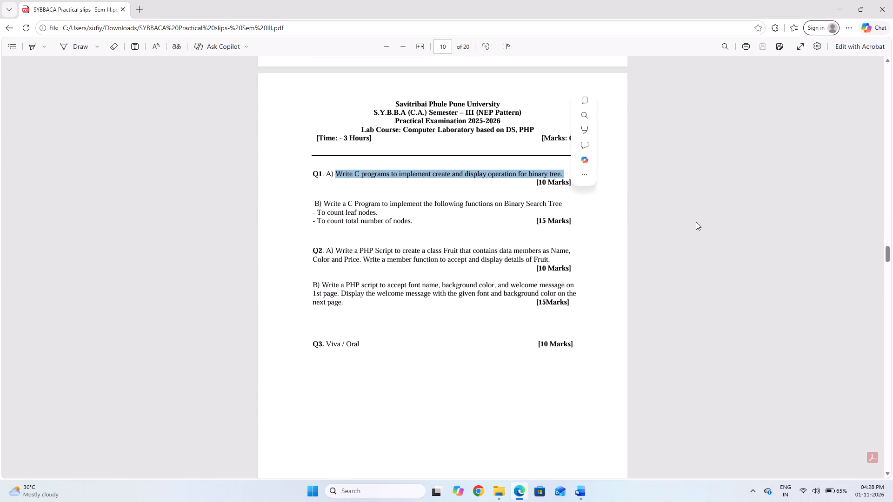
scroll(404, 239, "up", 10)
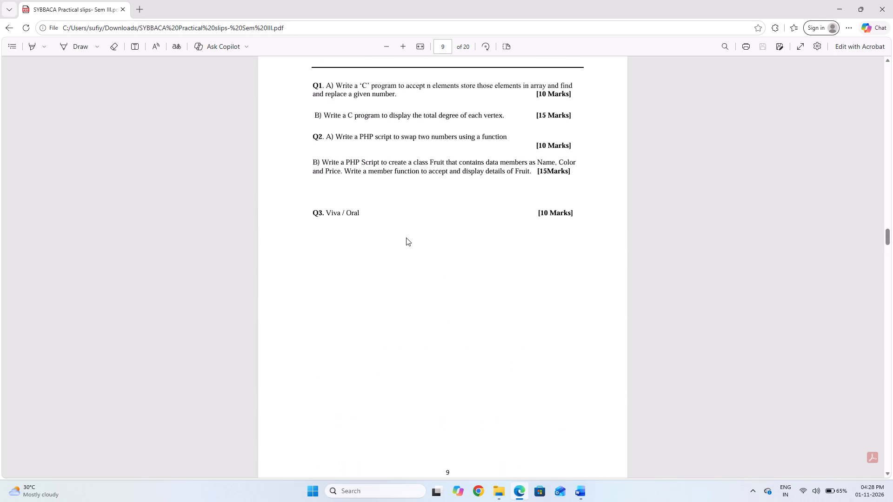
scroll(406, 238, "down", 8)
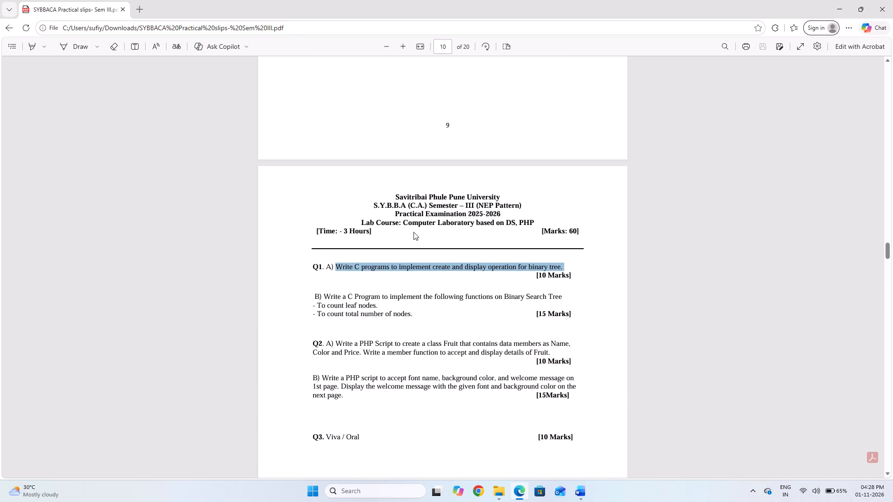
key("ctrl+c")
left_click(586, 495)
key("ctrl+v")
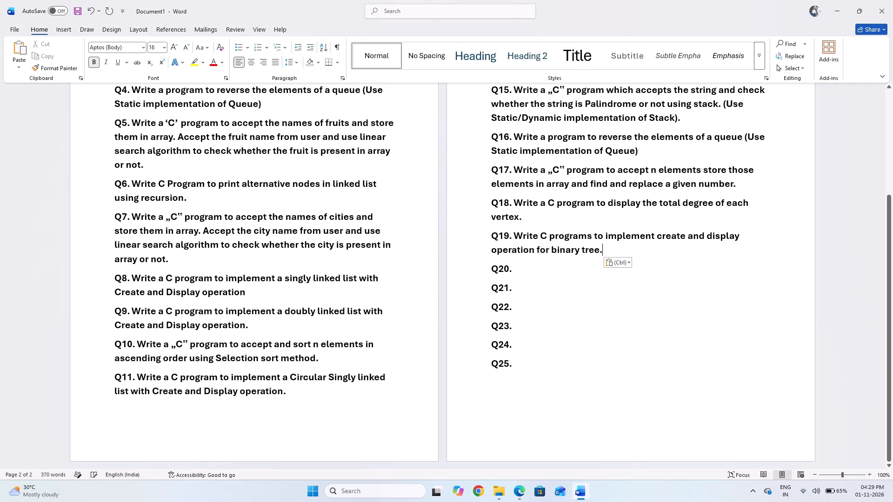
Place the cursor after Q20 in Word and try to select question 1 B about Binary Search Tree functions on PDF page 10 in Edge.
left_click(520, 267)
left_click(587, 495)
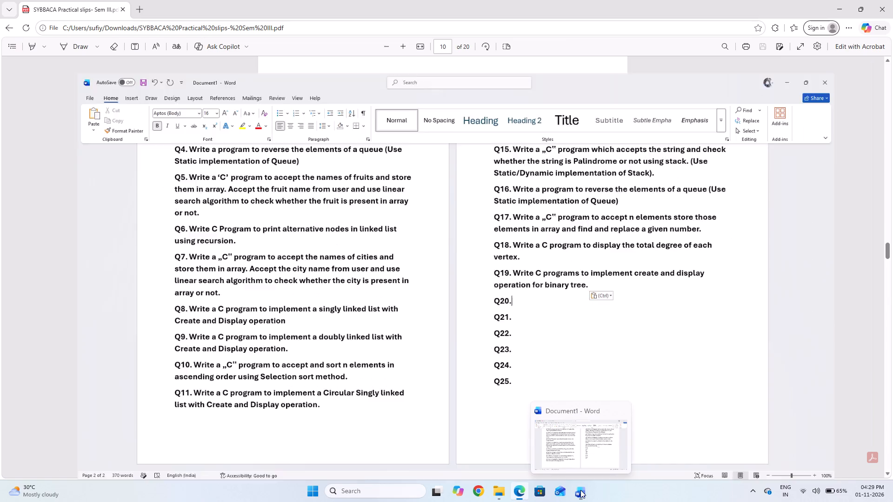
left_click_drag(324, 294, 378, 307)
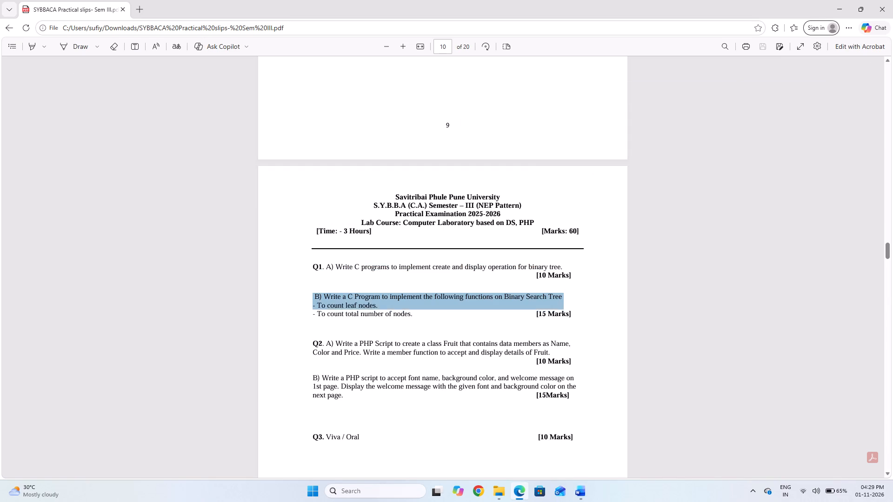
left_click_drag(378, 307, 482, 274)
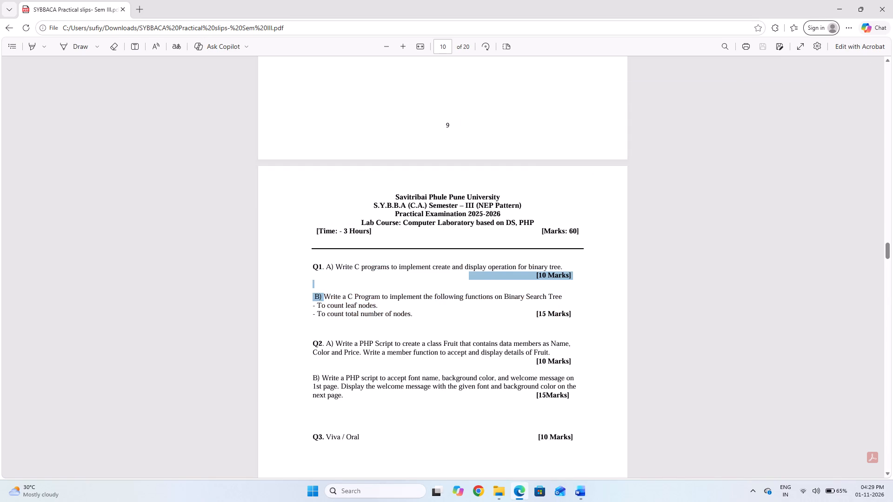
left_click_drag(482, 274, 429, 319)
left_click(413, 311)
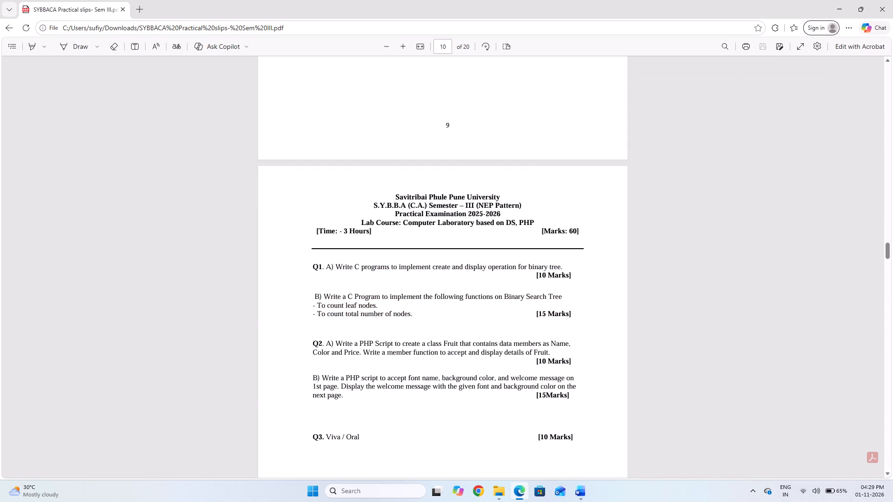
left_click_drag(412, 313, 327, 298)
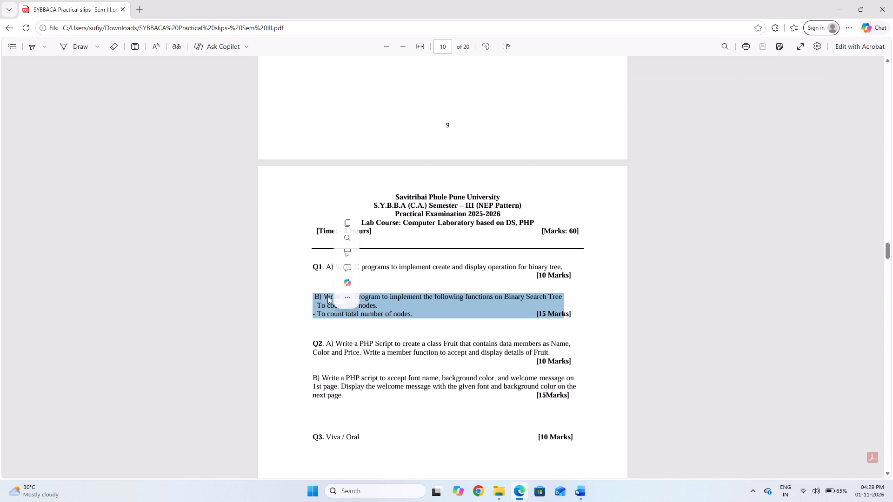
left_click(327, 296)
double_click(407, 317)
left_click(407, 318)
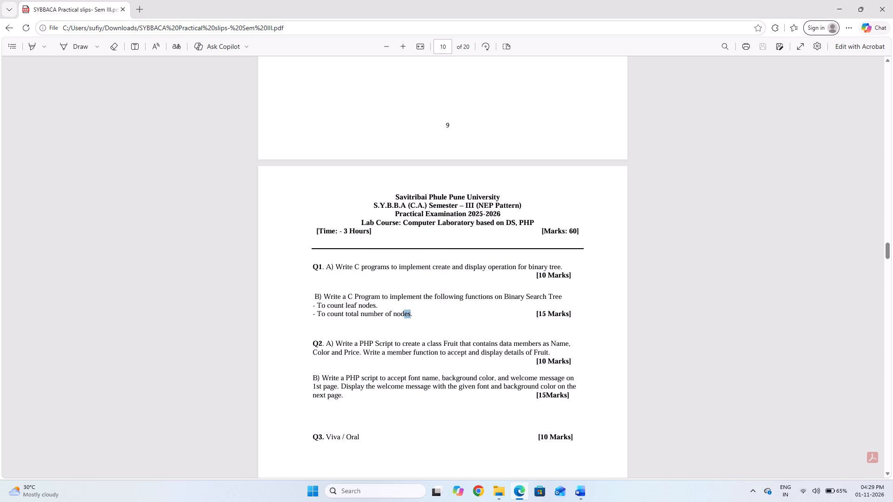
left_click(412, 318)
left_click(410, 314)
double_click(410, 314)
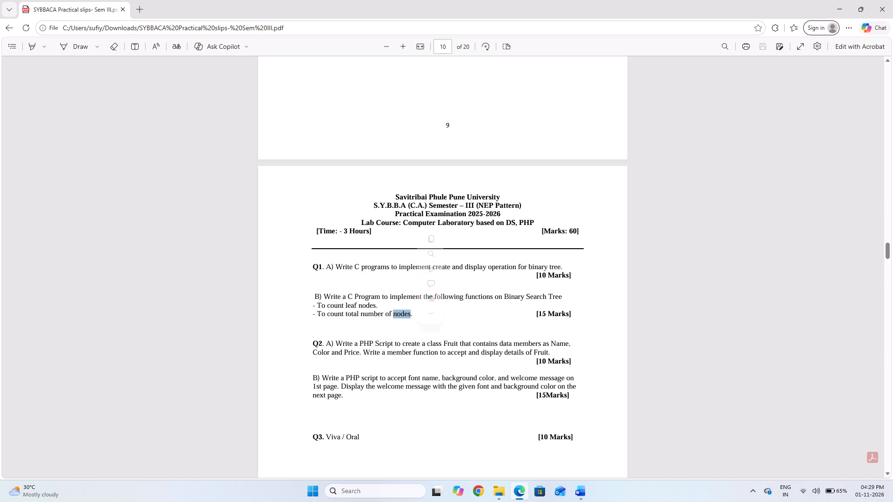
left_click(409, 314)
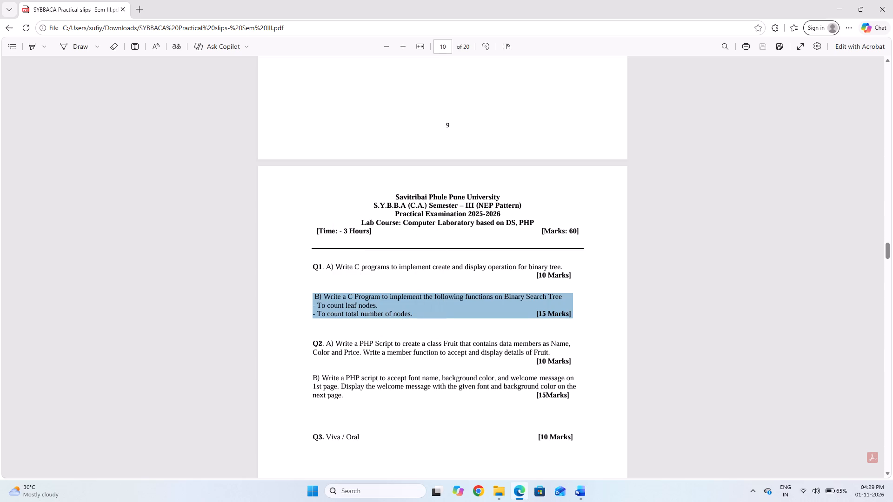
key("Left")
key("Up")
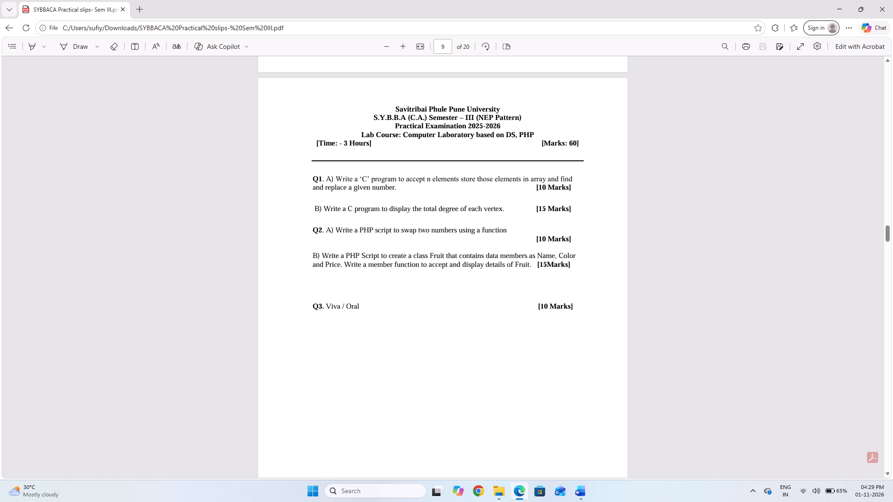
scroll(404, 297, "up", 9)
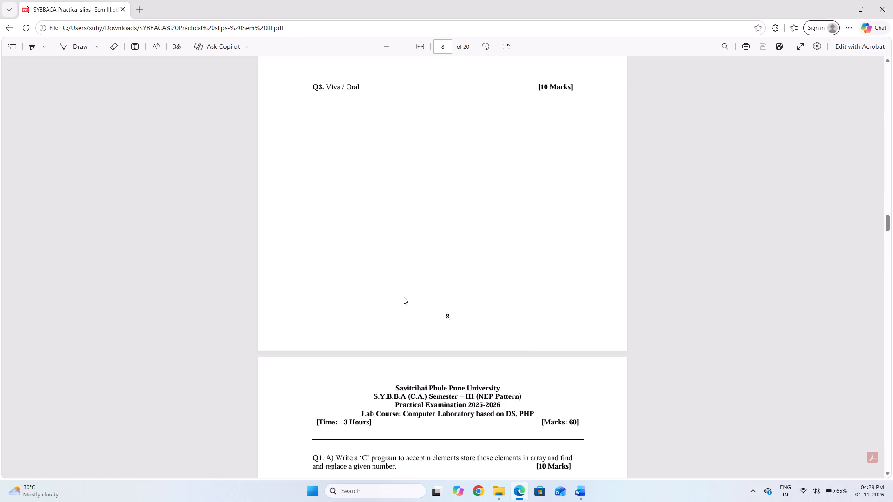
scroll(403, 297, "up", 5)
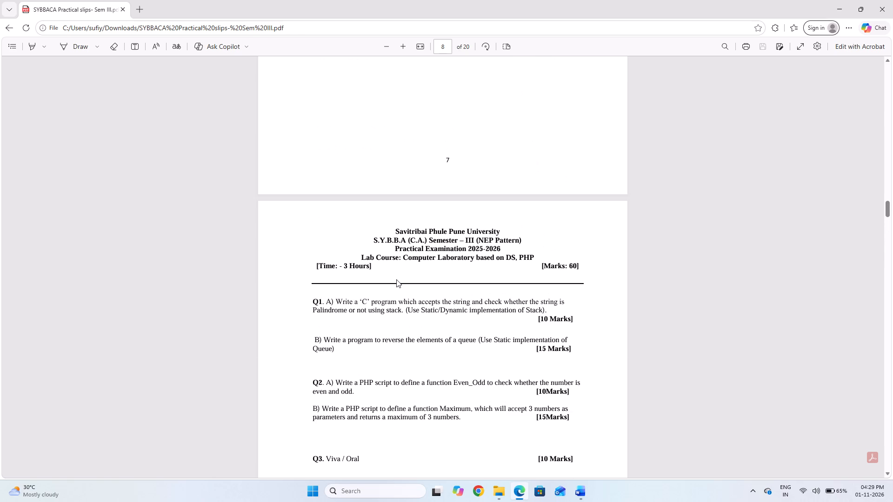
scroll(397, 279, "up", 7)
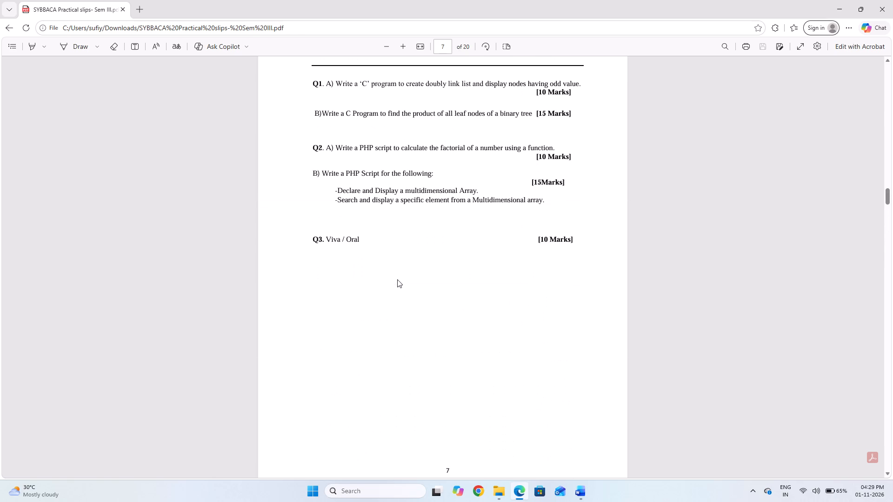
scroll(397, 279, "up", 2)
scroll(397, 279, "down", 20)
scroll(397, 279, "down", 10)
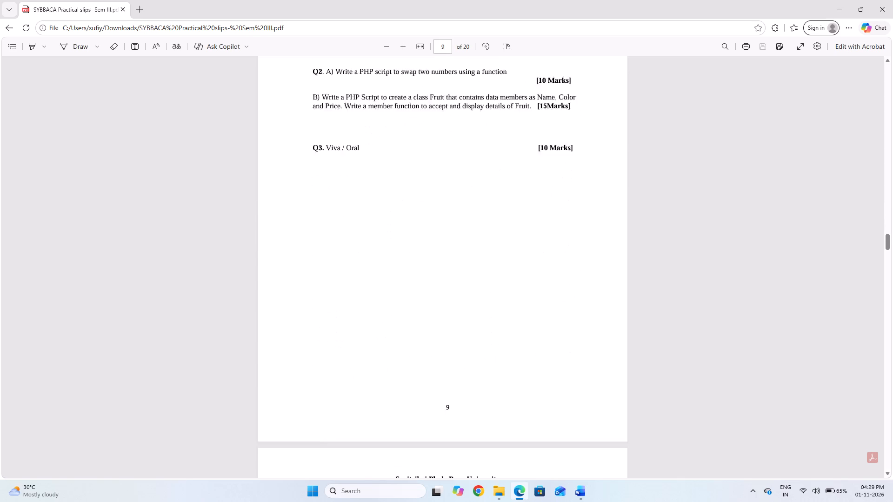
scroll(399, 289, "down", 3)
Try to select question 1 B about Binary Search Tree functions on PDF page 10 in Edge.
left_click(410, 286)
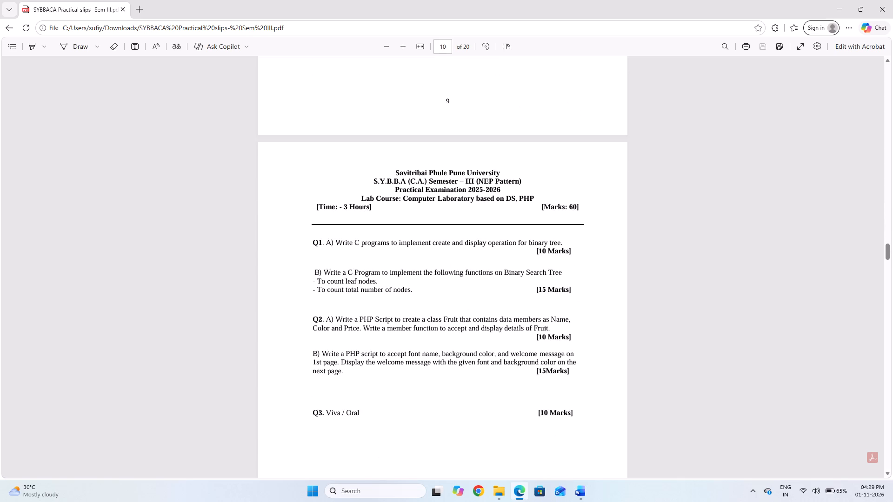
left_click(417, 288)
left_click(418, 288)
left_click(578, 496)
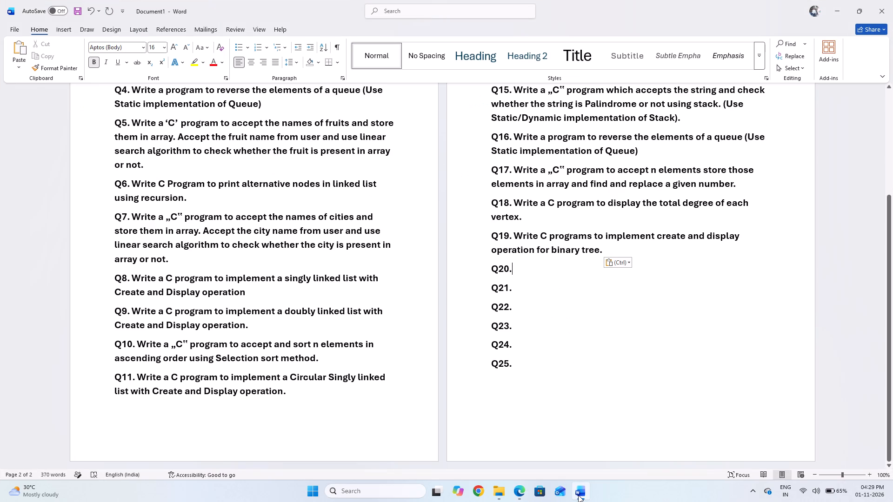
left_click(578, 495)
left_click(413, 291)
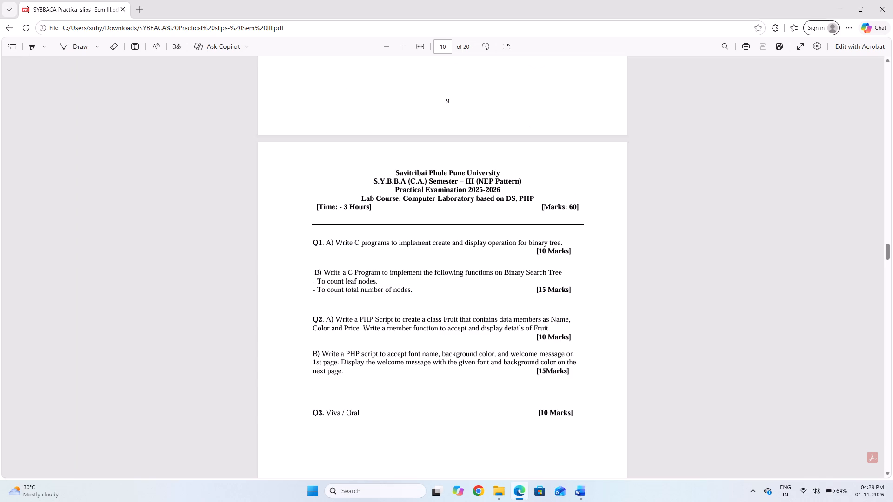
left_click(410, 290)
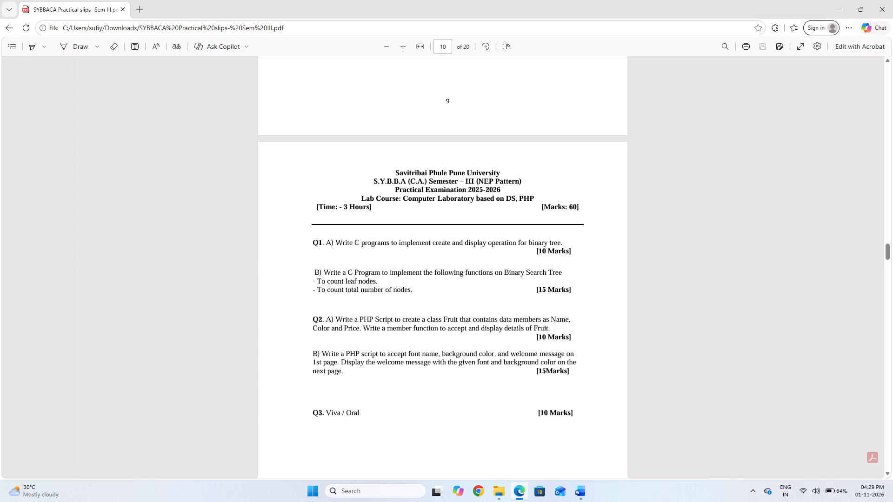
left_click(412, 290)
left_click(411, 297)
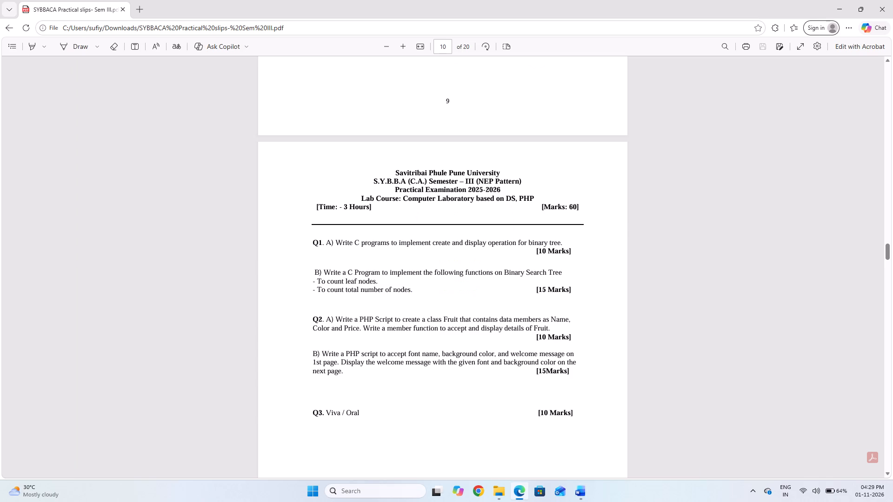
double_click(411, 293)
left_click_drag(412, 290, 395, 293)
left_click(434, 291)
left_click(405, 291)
Copy question 1 B about Binary Search Tree functions, including both counting items, from PDF page 10 in Edge and paste it after Q20 in Word.
left_click_drag(413, 290, 398, 293)
key("shift+Left")
key("shift+Left")
key("shift+Left")
key("shift+Left")
left_click_drag(405, 290, 393, 287, "shift")
left_click_drag(393, 287, 325, 265, "shift")
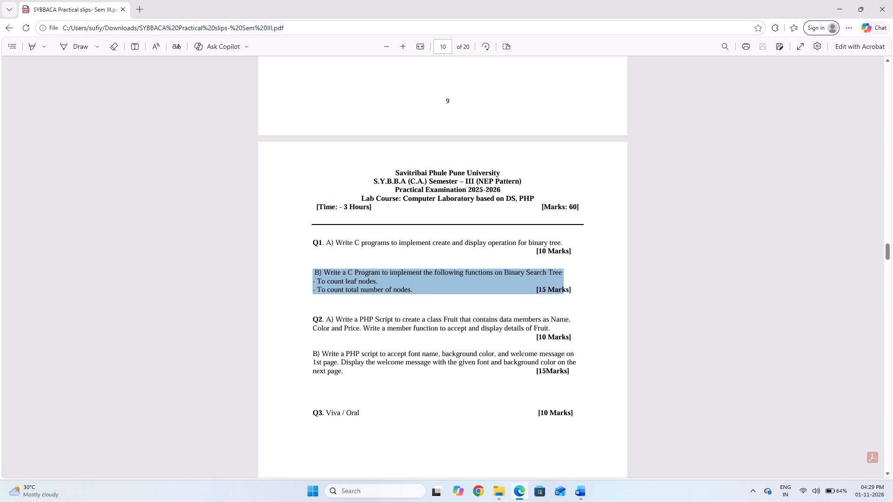
key("ctrl+c")
left_click(575, 494)
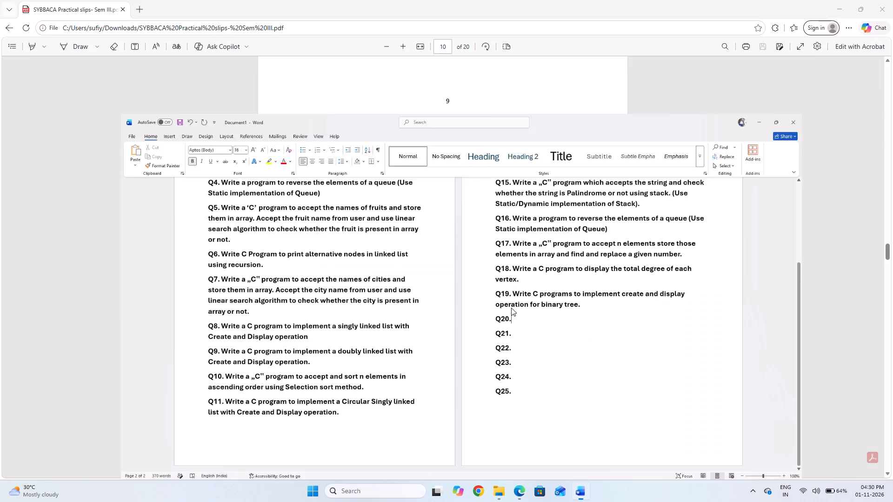
key("ctrl+v")
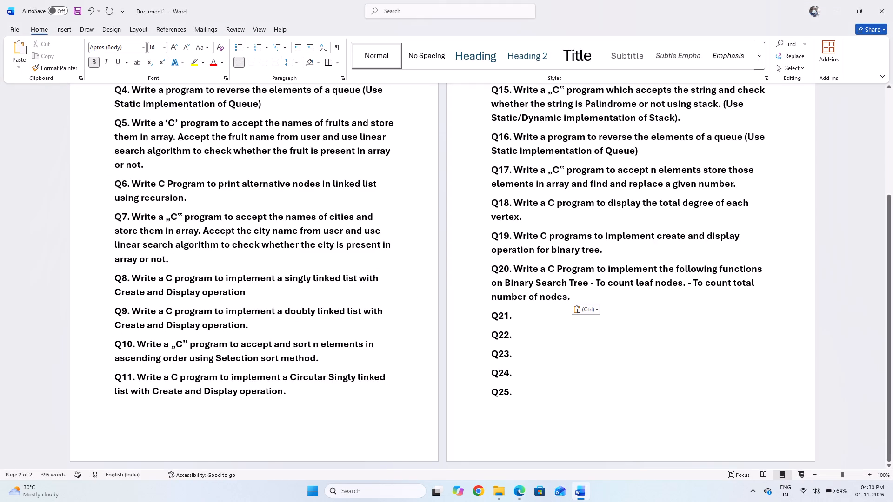
Split the Q20 text so "- To count leaf nodes." and "- To count total number of nodes." each start on their own line.
left_click(524, 493)
left_click(524, 493)
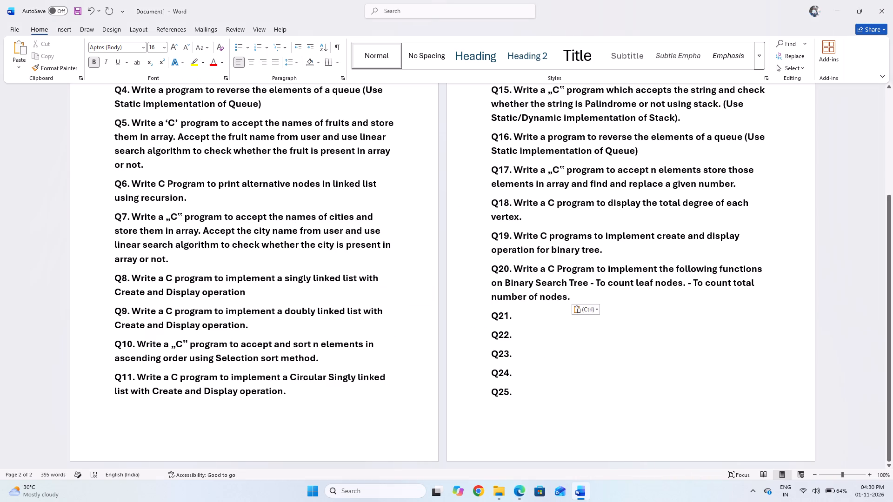
left_click(590, 284)
key("Return")
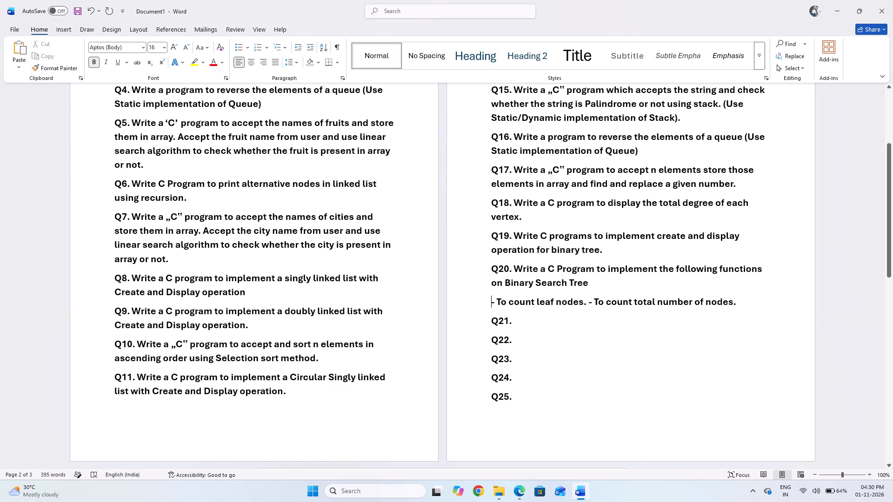
left_click(589, 305)
key("Return")
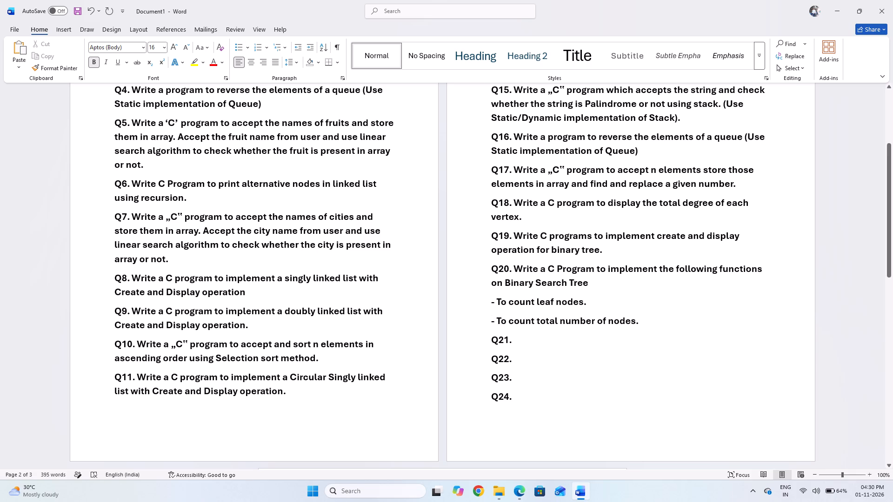
Copy question 1 A about sorting n elements using bubble sort from PDF page 11 in Edge and paste it after Q21 in Word.
scroll(602, 295, "down", 2)
left_click(521, 291)
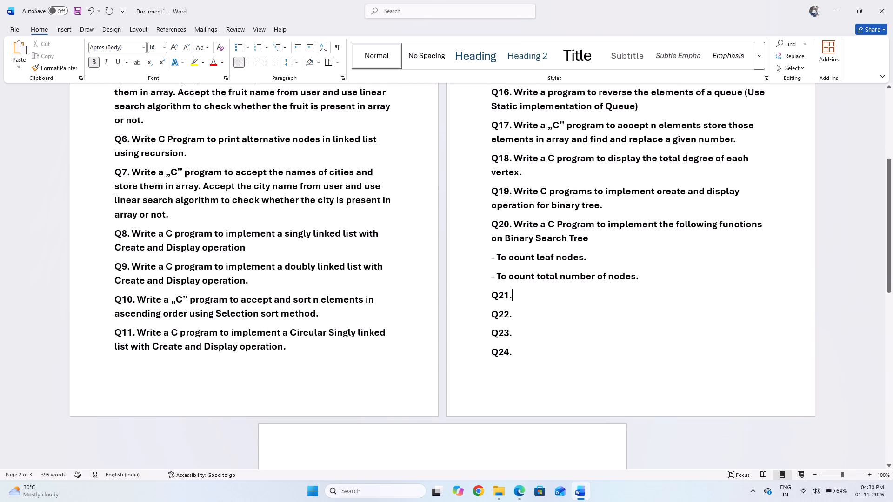
left_click(522, 489)
scroll(413, 258, "down", 1)
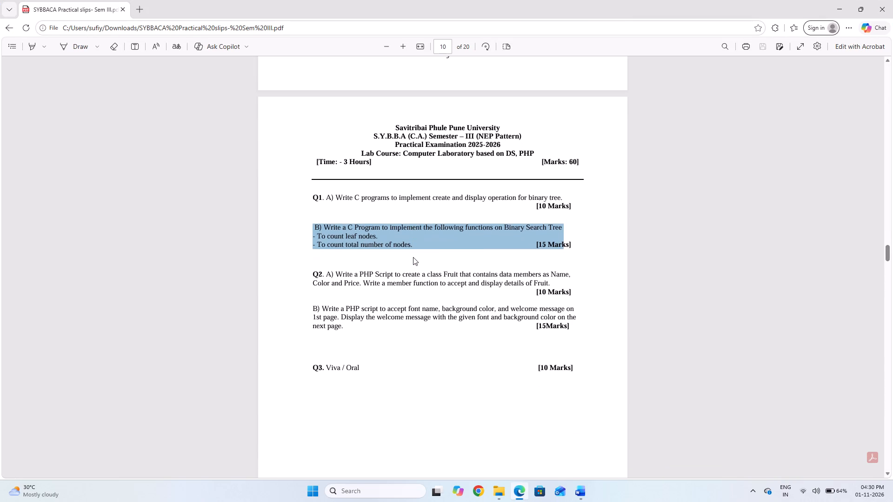
scroll(413, 257, "down", 11)
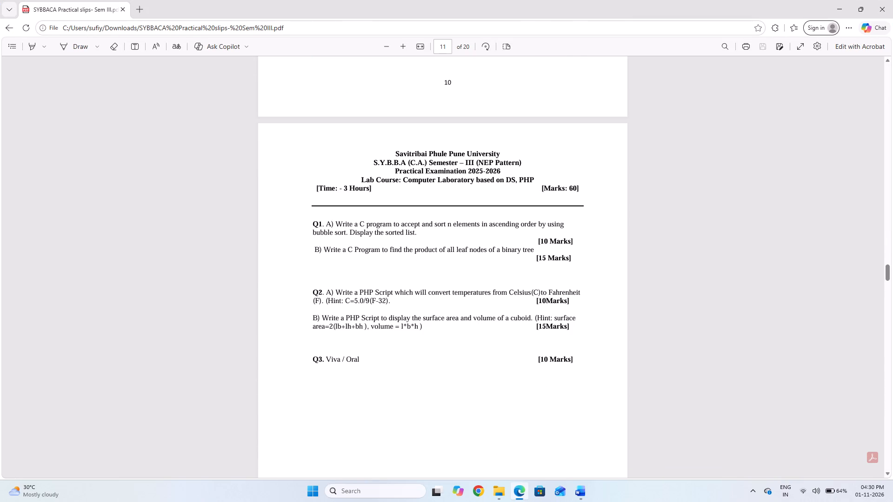
scroll(379, 185, "up", 9)
scroll(378, 191, "down", 8)
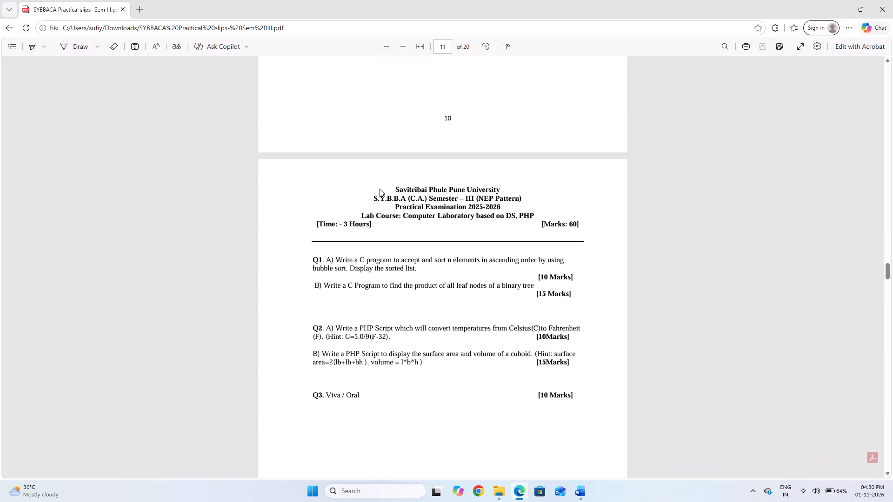
scroll(377, 193, "down", 2)
left_click_drag(337, 165, 408, 176)
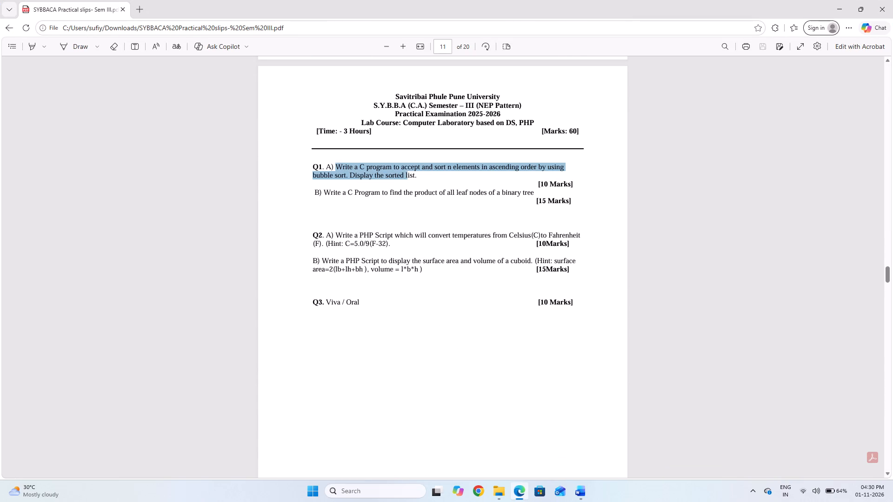
left_click_drag(408, 176, 415, 177)
key("ctrl+c")
left_click(584, 501)
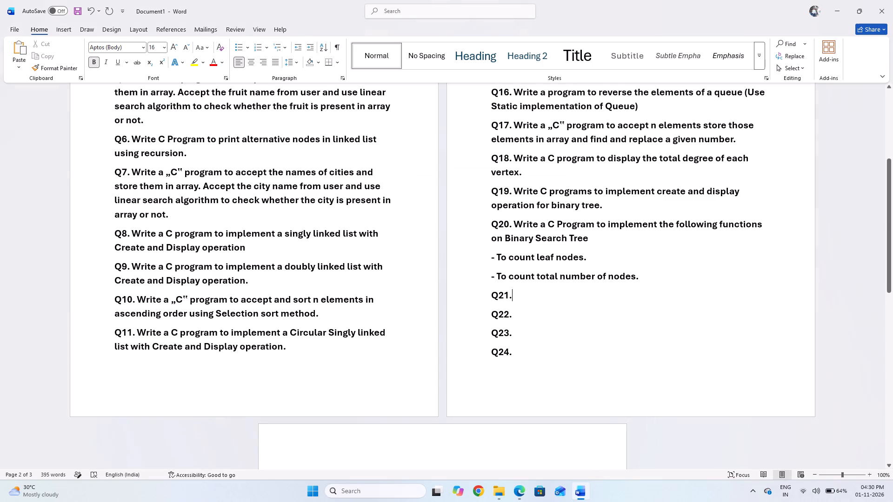
key("ctrl+v")
Copy question 1 B about the product of all leaf nodes of a binary tree from PDF page 11 in Edge and paste it after Q22 in Word.
left_click(520, 332)
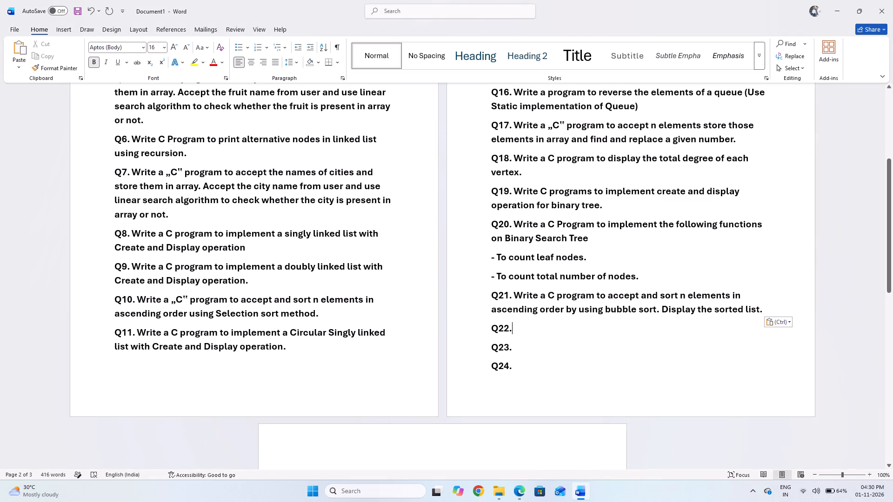
left_click(581, 495)
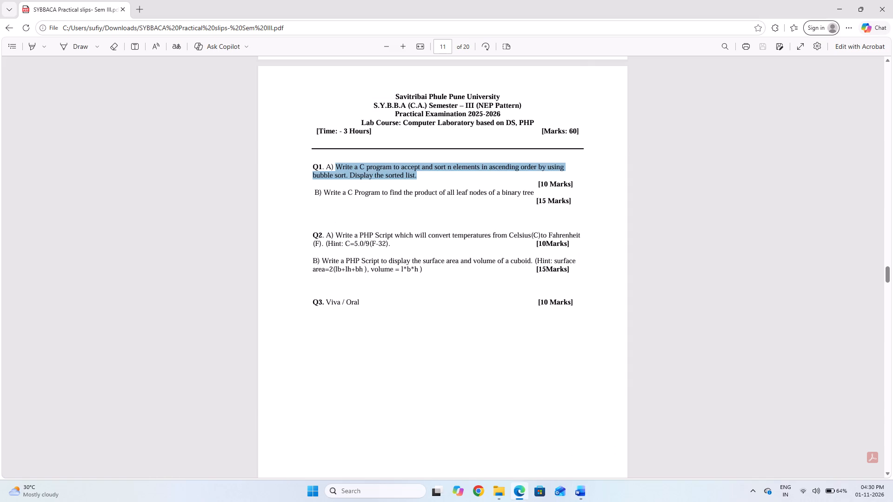
left_click_drag(323, 190, 538, 193)
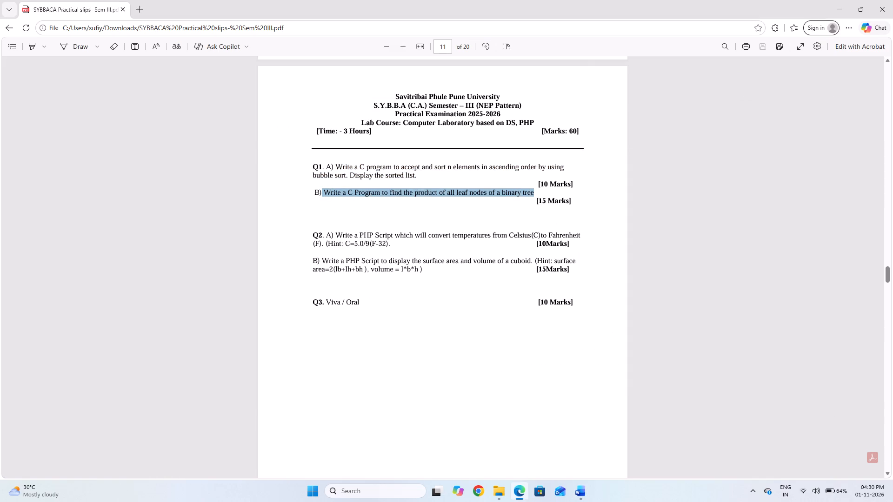
left_click_drag(538, 193, 533, 194)
key("ctrl+c")
left_click(588, 493)
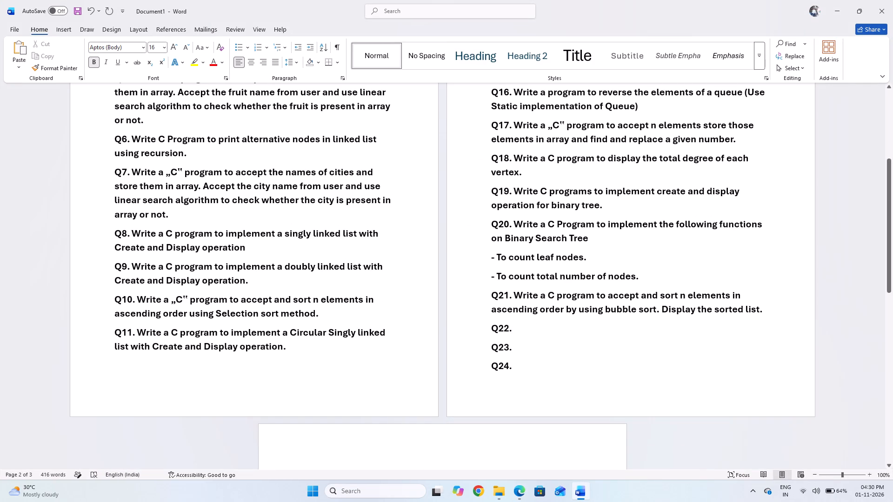
key("ctrl+v")
Copy question 1 A about storing n elements in an array and finding a given number from PDF page 12 in Edge and paste it after Q23 in Word.
left_click(526, 376)
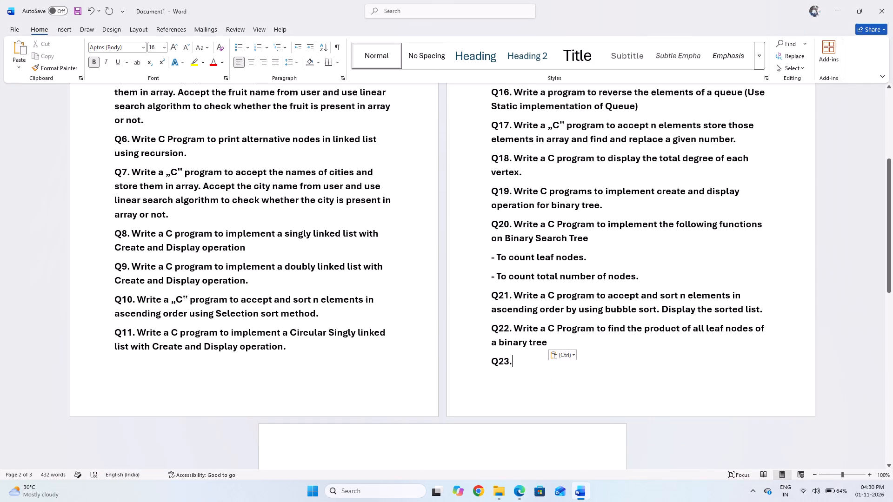
left_click(579, 498)
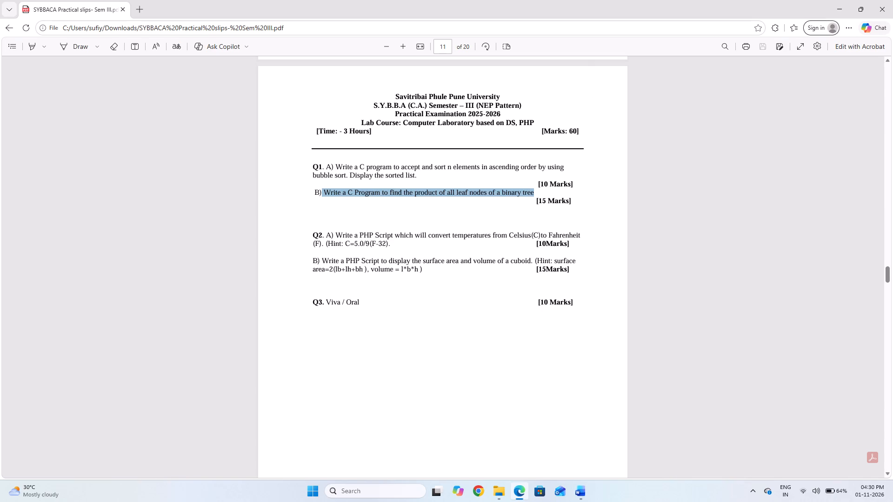
scroll(378, 253, "down", 3)
scroll(380, 253, "up", 3)
scroll(379, 253, "down", 10)
scroll(380, 253, "up", 6)
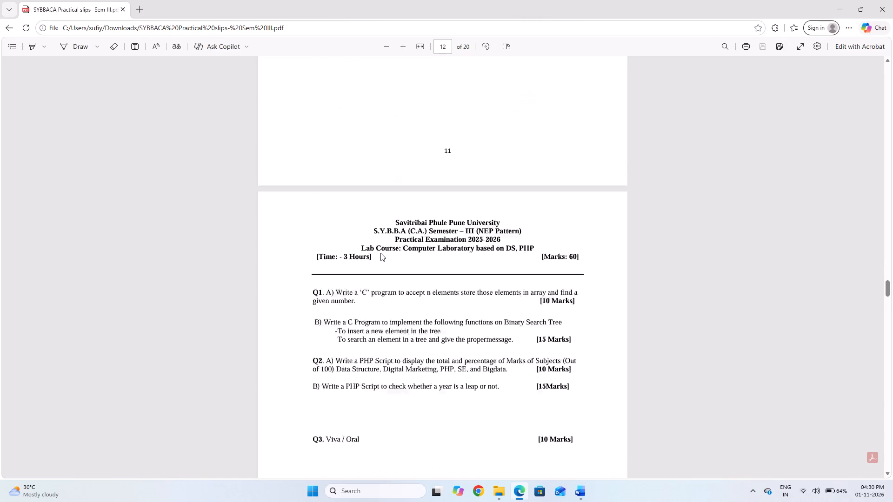
scroll(380, 253, "down", 9)
scroll(328, 102, "up", 2)
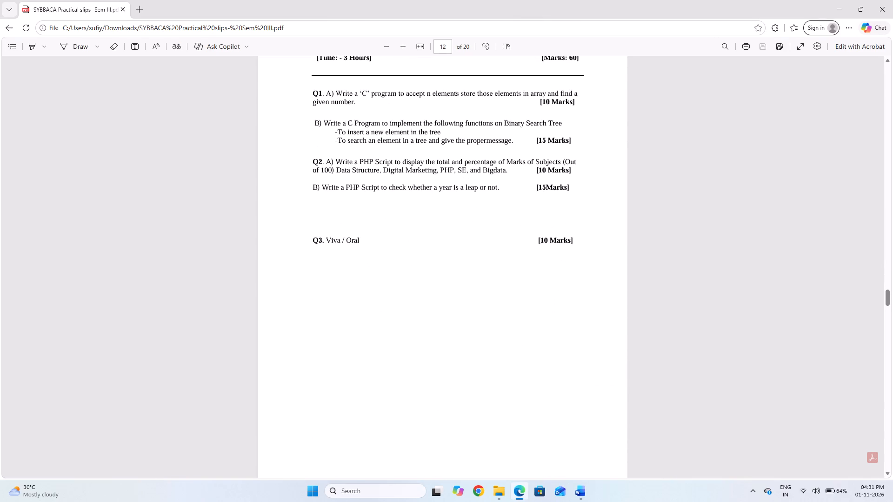
left_click_drag(335, 184, 338, 183)
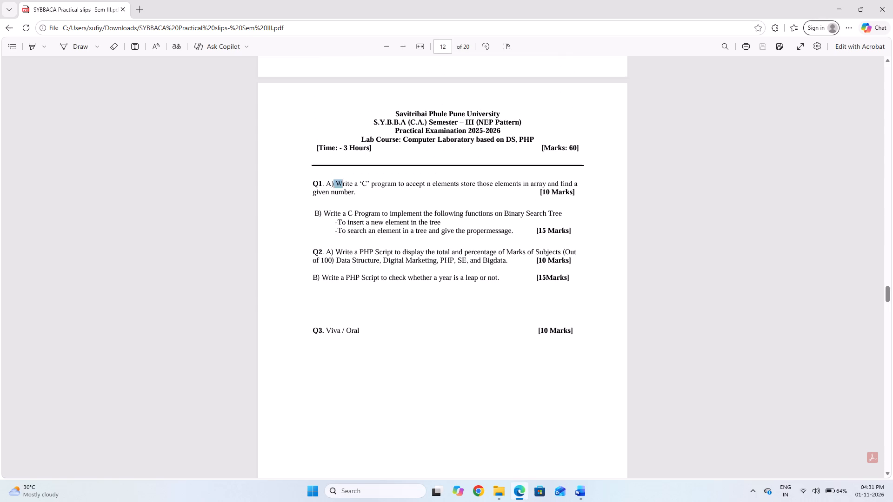
left_click_drag(338, 183, 354, 195)
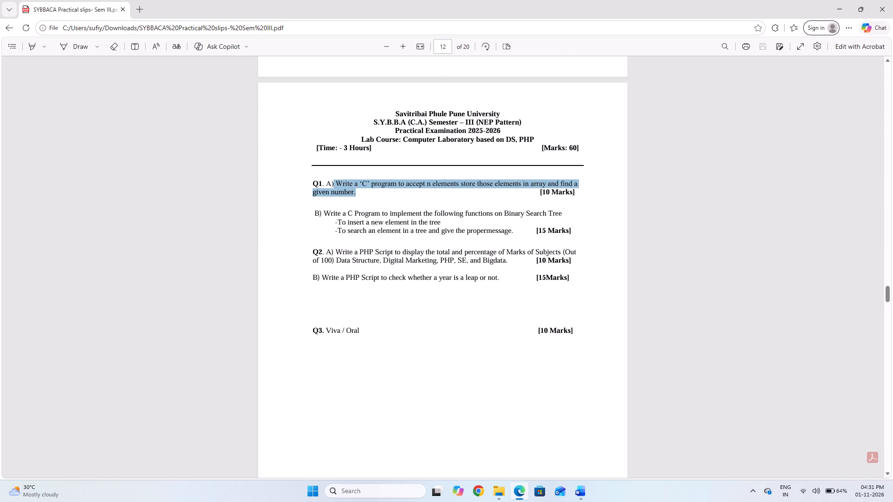
key("ctrl+c")
left_click(589, 491)
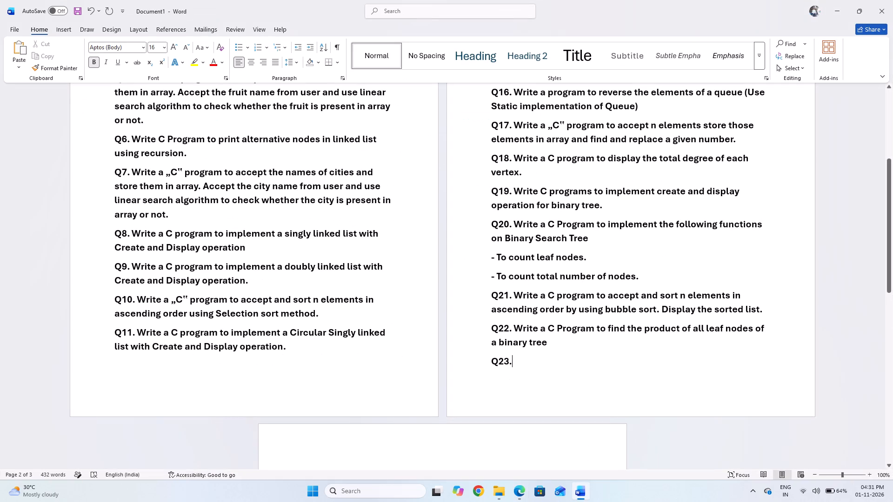
key("ctrl+v")
scroll(564, 342, "down", 3)
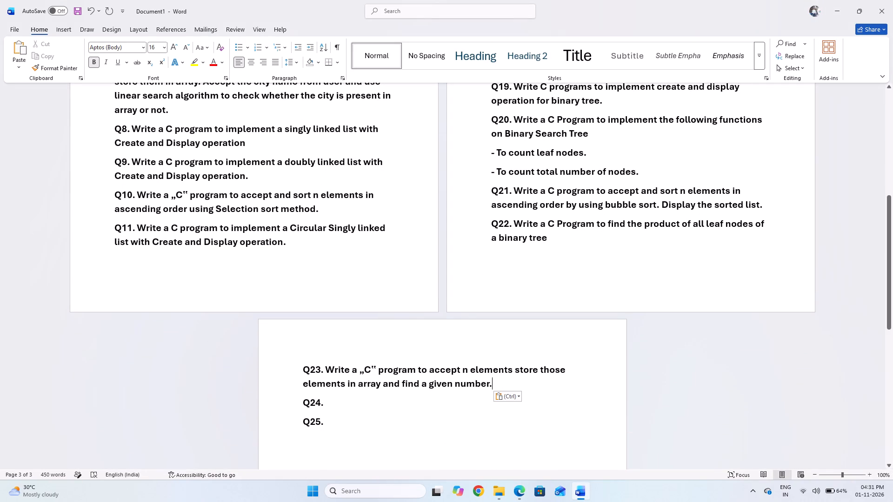
Copy question 1 B about Binary Search Tree insert and search functions from PDF page 12 in Edge and paste it after Q24 in Word.
left_click(515, 499)
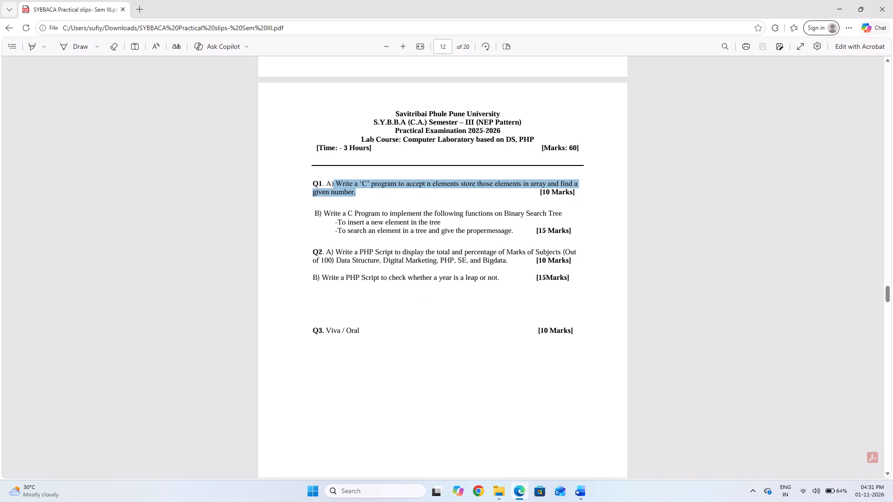
left_click_drag(323, 209, 470, 232)
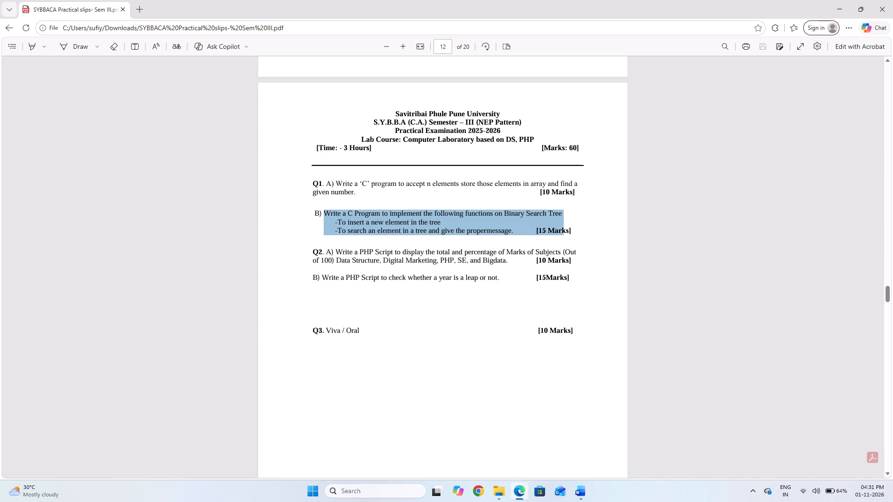
left_click_drag(470, 232, 510, 234)
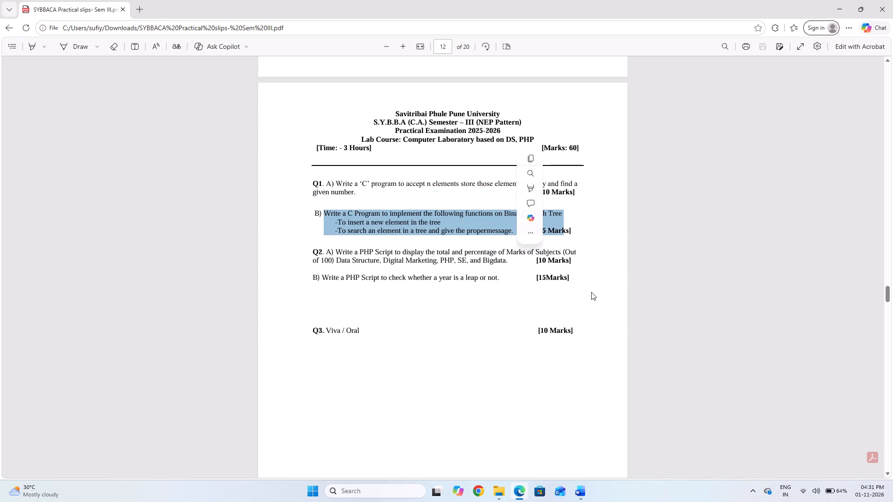
key("ctrl+c")
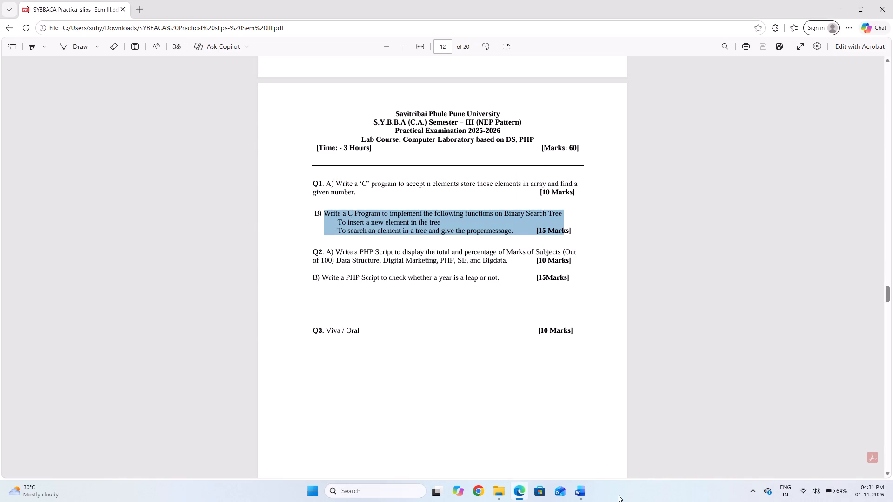
left_click(586, 500)
left_click(376, 402)
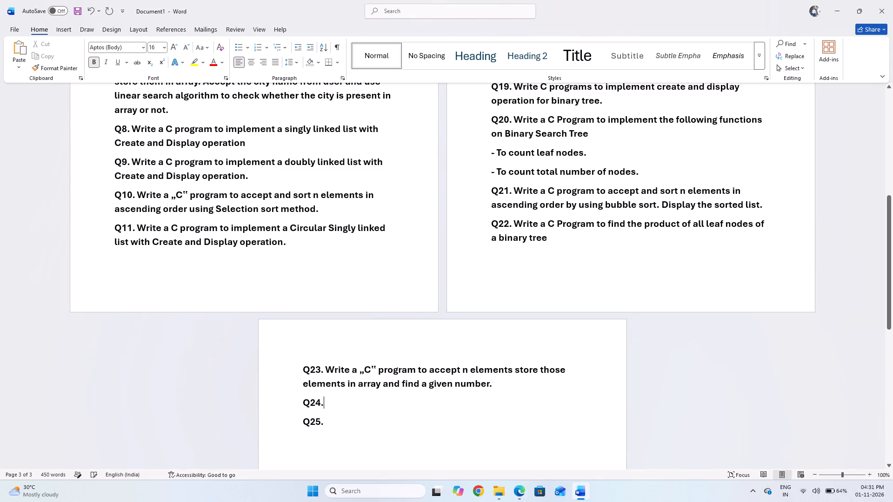
key("ctrl+v")
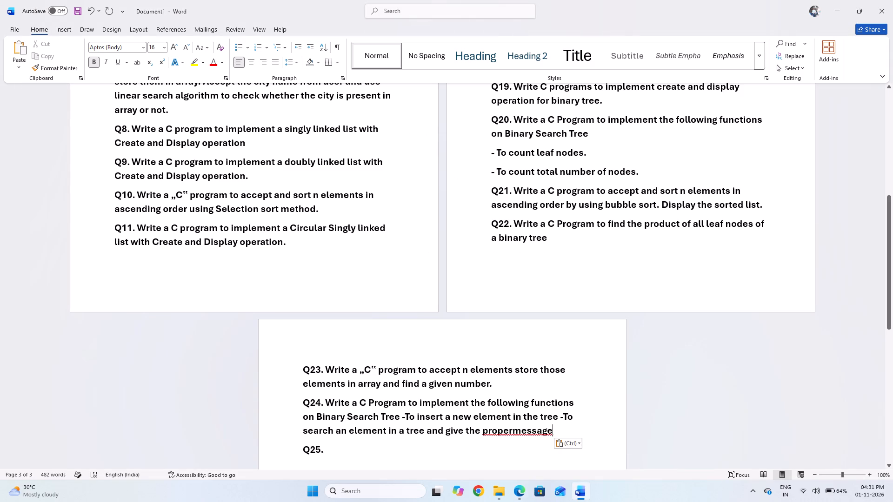
Split the Q24 text so "-To insert a new element in the tree" and "-To search an element in a tree" each start on their own line.
left_click(400, 419)
key("Return")
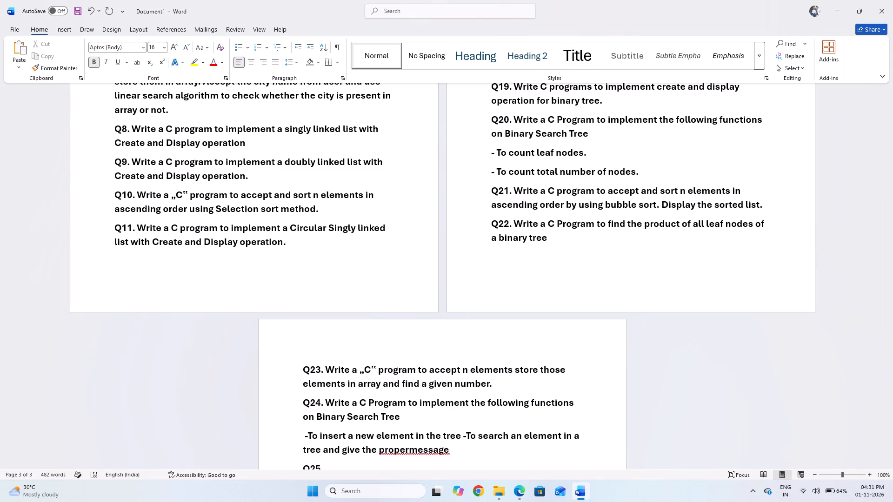
key("Right")
key("Right")
key("Right")
key("Right")
key("Right")
key("Right")
key("Right")
key("Right")
key("Right")
key("Right")
key("Right")
key("Right")
key("Right")
key("Right")
key("Right")
key("Right")
key("Right")
key("Right")
key("Right")
key("Right")
key("Right")
key("Right")
key("Right")
key("Right")
key("Right")
key("Return")
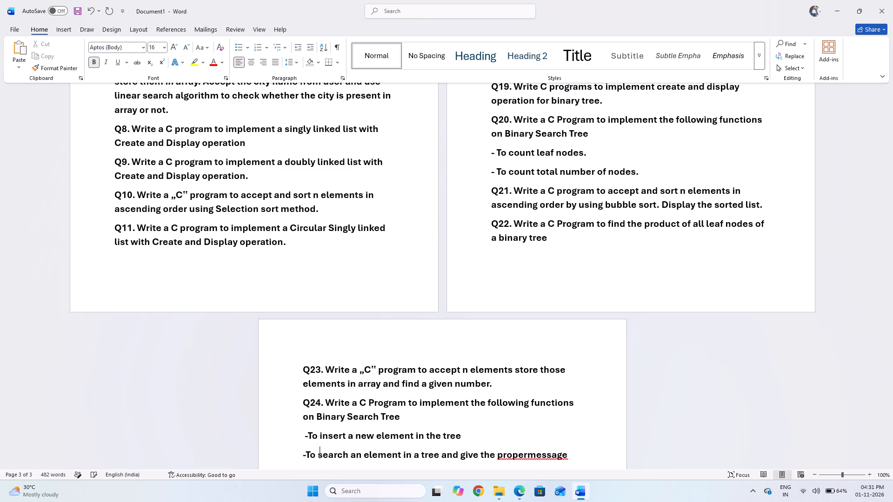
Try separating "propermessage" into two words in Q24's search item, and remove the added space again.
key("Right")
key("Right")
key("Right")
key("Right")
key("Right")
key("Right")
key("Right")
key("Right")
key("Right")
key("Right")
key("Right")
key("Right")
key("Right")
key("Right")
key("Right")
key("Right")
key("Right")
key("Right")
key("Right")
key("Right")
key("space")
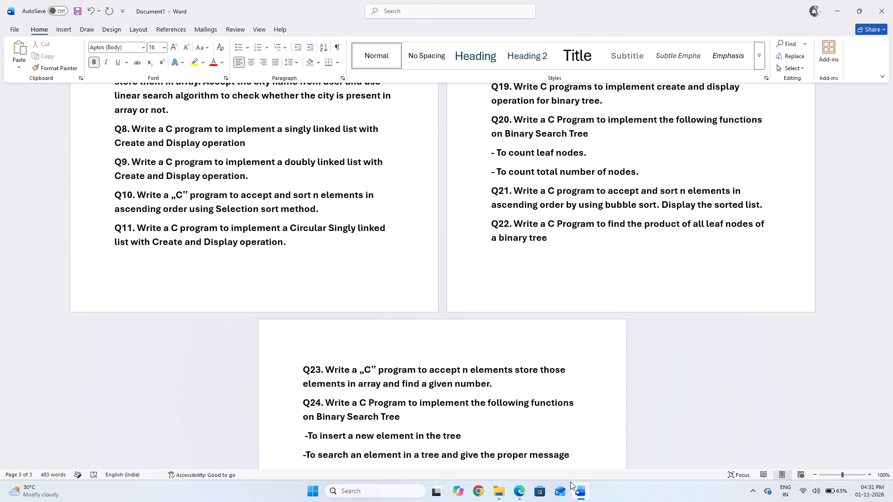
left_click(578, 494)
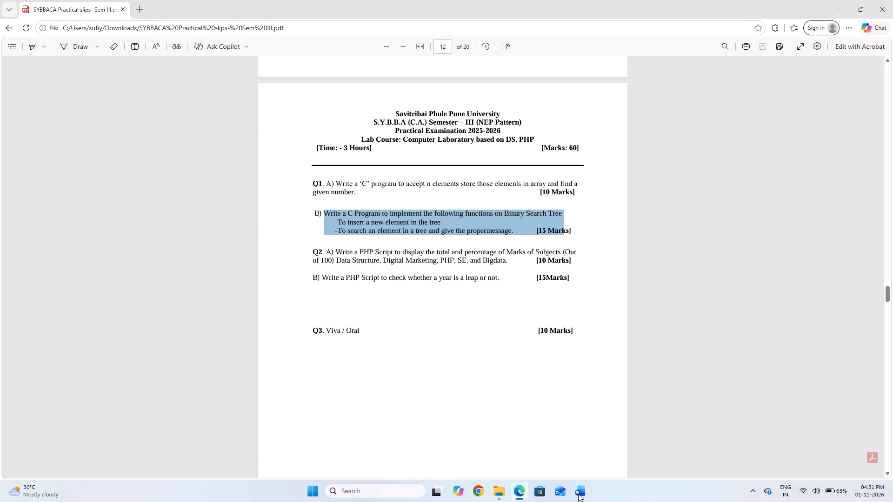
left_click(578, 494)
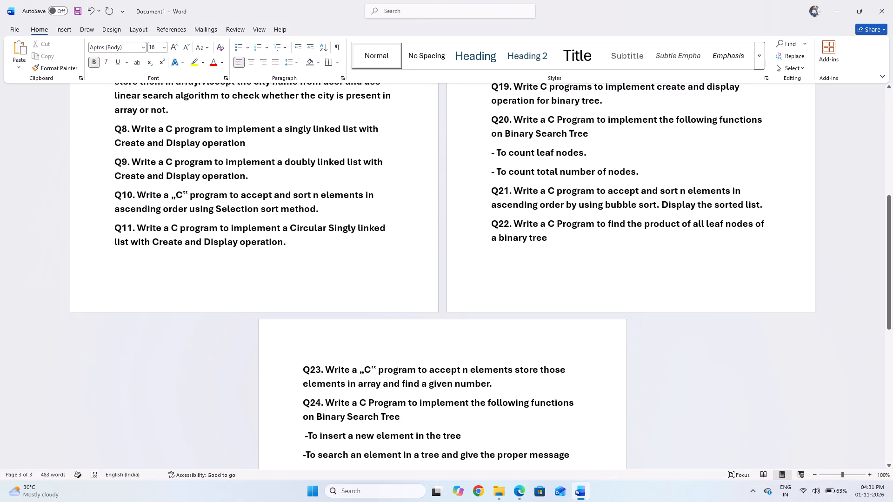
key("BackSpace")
Copy question 1 A about displaying the total degree of each vertex from PDF page 13 in Edge and paste it after Q25 in Word.
scroll(553, 465, "down", 2)
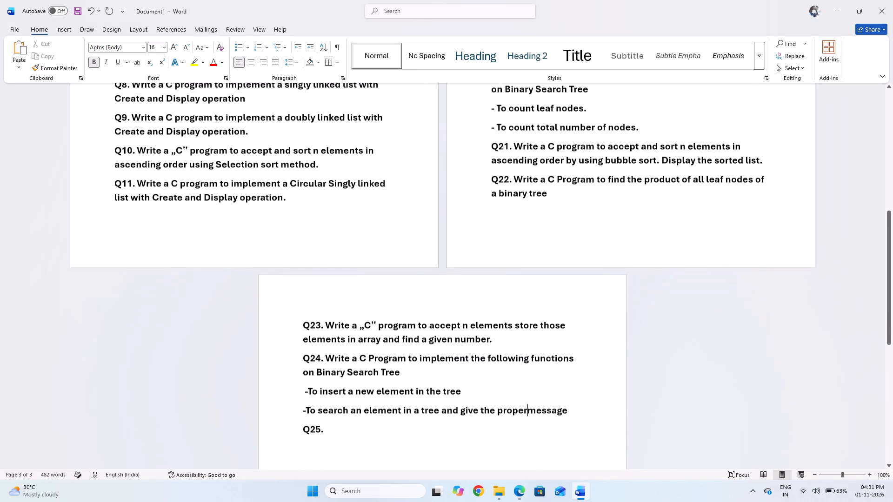
left_click(521, 501)
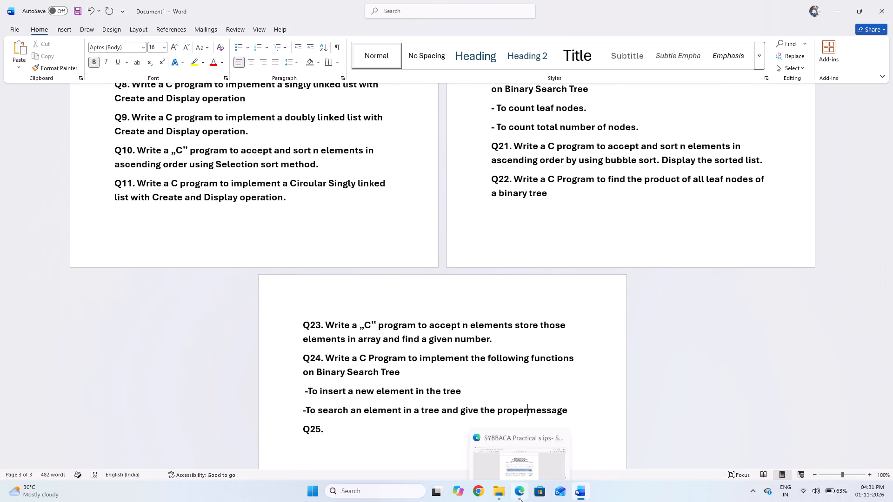
scroll(368, 305, "down", 1)
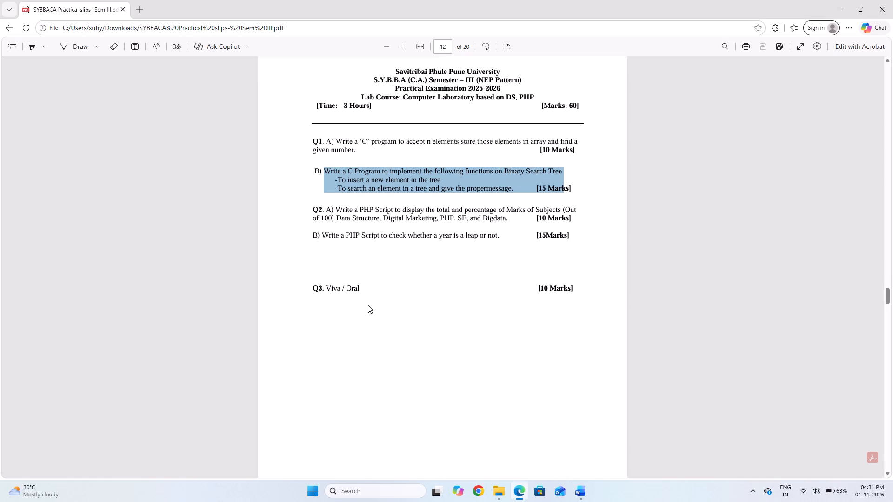
scroll(368, 304, "down", 8)
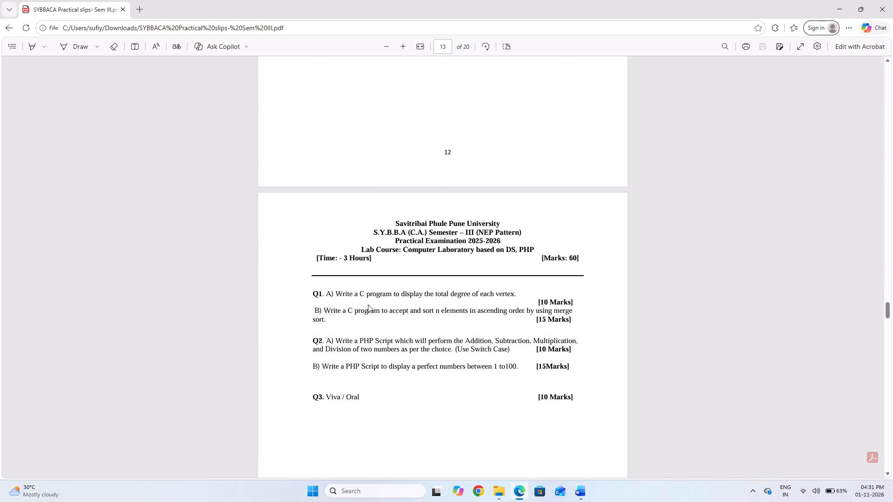
scroll(368, 304, "down", 1)
left_click_drag(336, 247, 401, 253)
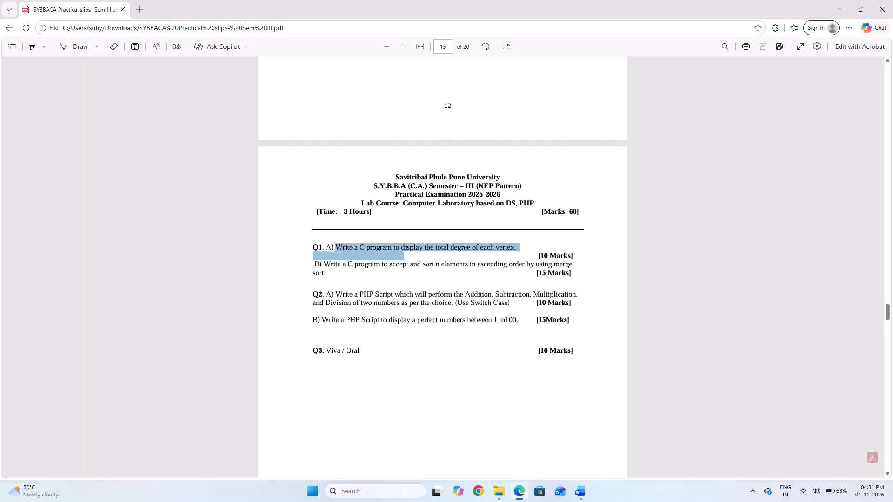
left_click_drag(401, 253, 522, 238)
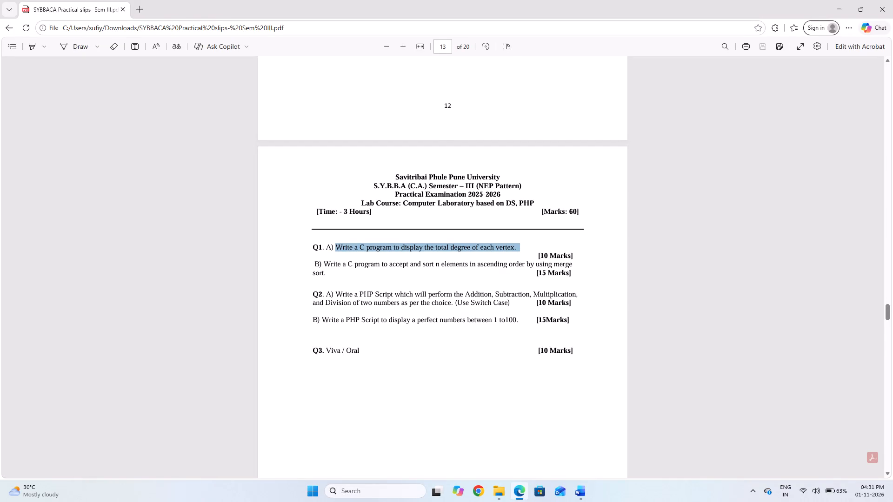
left_click_drag(522, 238, 516, 240)
key("ctrl+c")
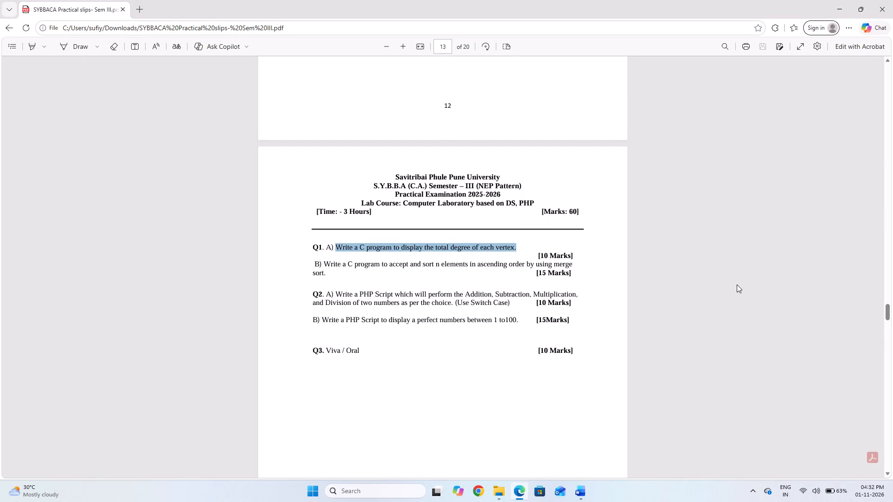
left_click(587, 494)
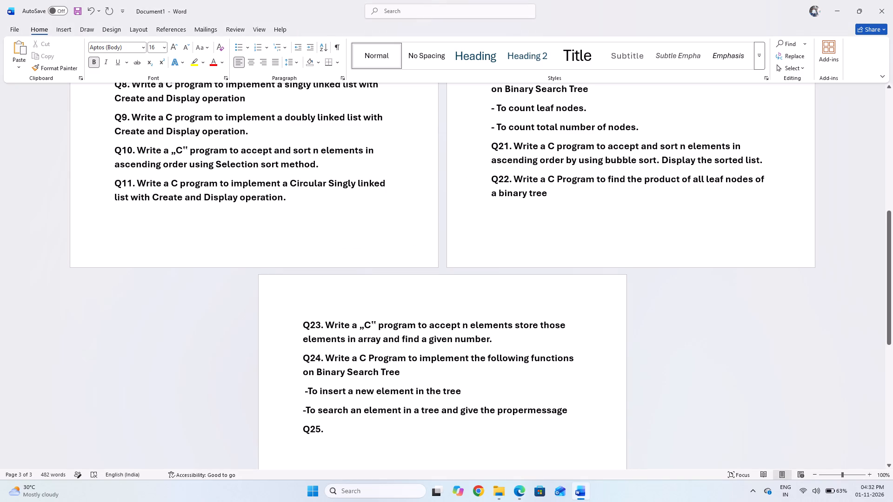
left_click(335, 432)
key("ctrl+v")
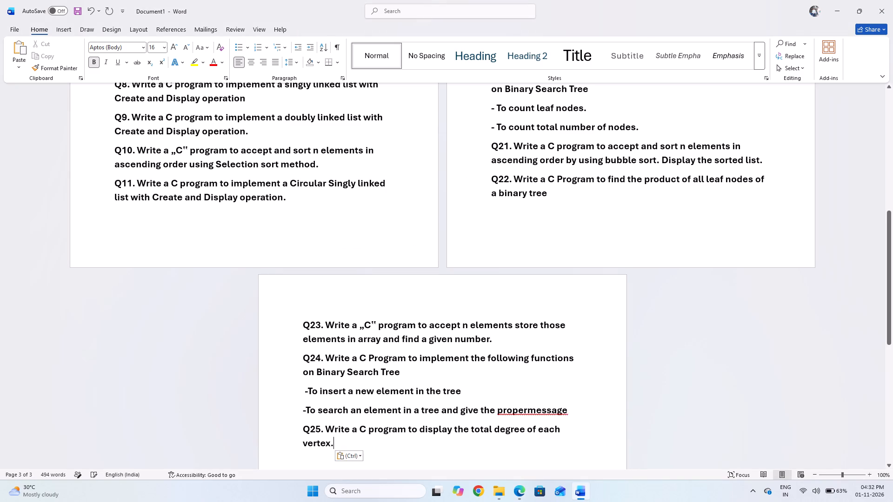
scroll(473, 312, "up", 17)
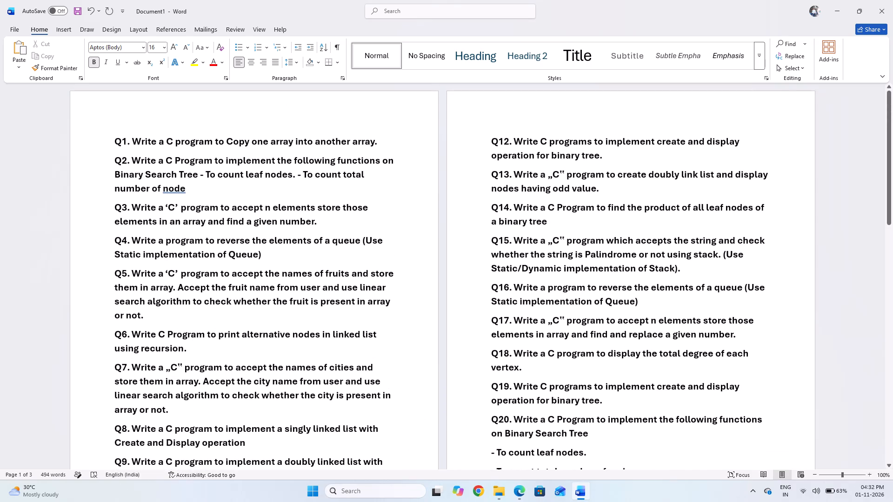
Add the labels Q26., Q27., Q28. and Q29. on separate lines below the Q25 text.
scroll(415, 297, "down", 4)
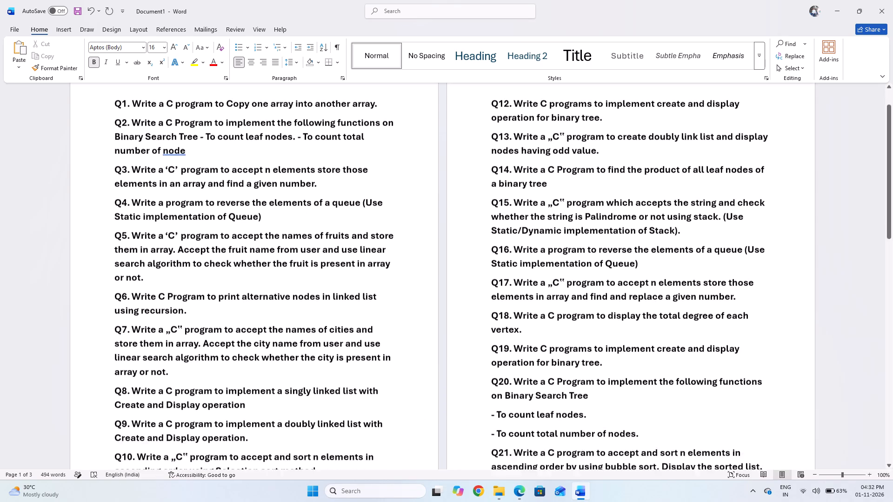
scroll(407, 288, "down", 15)
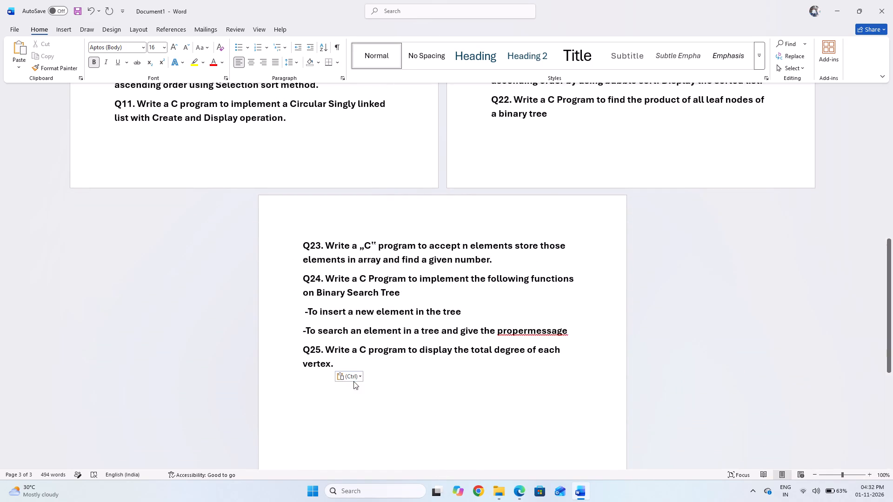
key("Return")
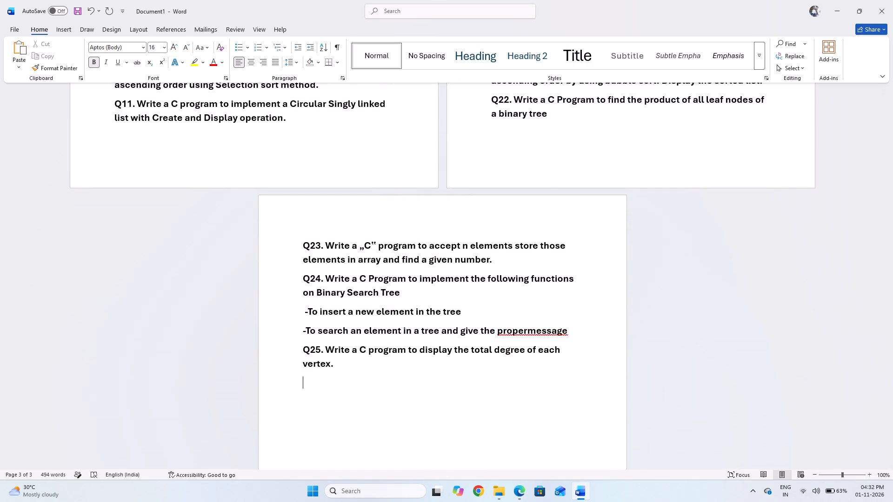
key("shift+q")
key("2")
key("6")
key("period")
key("Return")
key("shift+q")
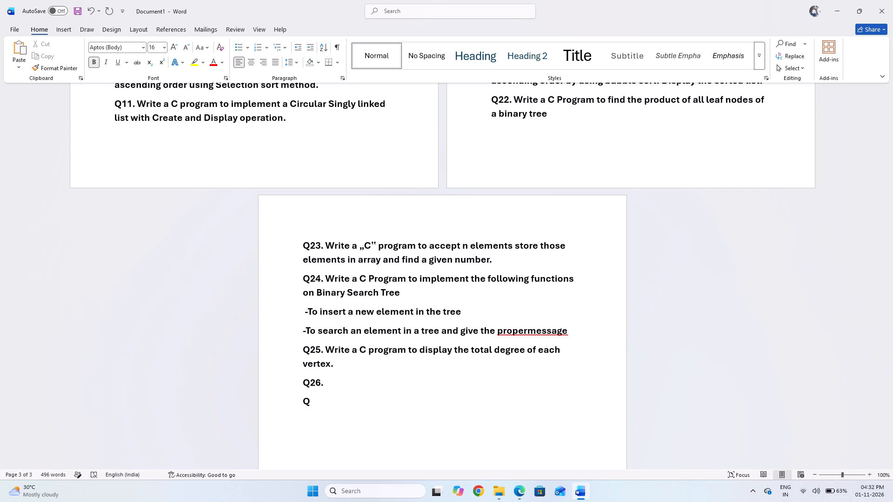
key("2")
key("7")
key("period")
key("Return")
key("shift+q")
type("28")
key("period")
key("Return")
key("shift+q")
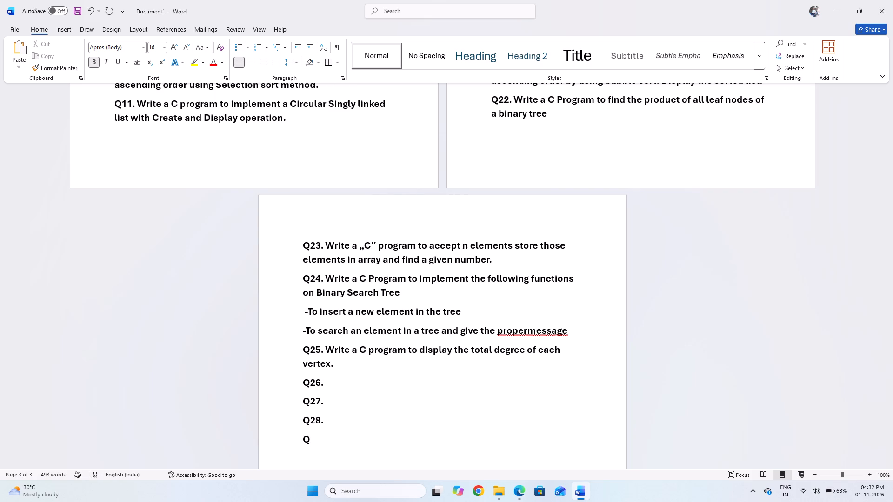
type("29")
key("period")
key("Return")
Add the labels Q30., Q31., Q32. and Q33. on separate lines below Q29, ending with an empty line.
key("shift+q")
type("30")
key("period")
key("Return")
key("shift+q")
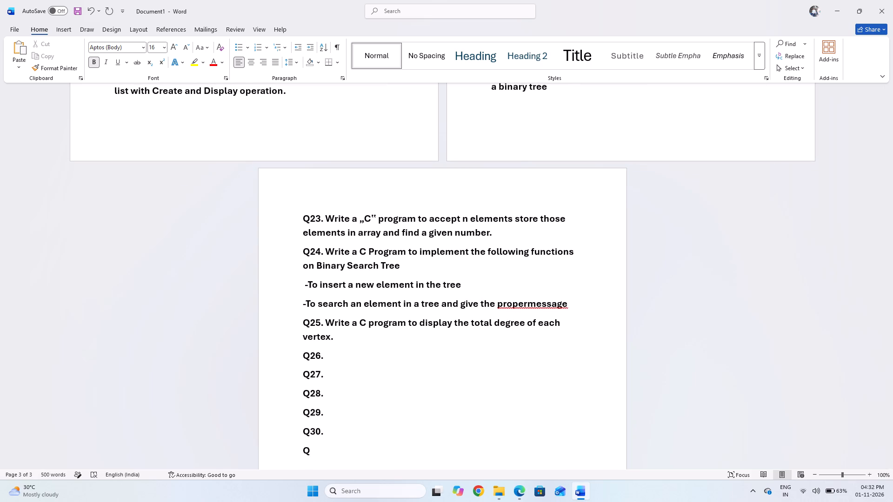
type("31")
key("period")
key("Return")
type("Q32")
key("period")
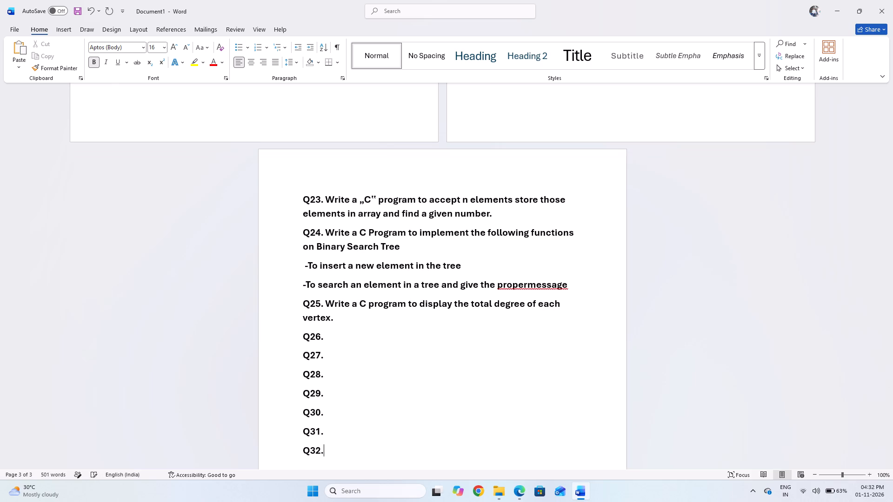
key("Return")
key("shift+q")
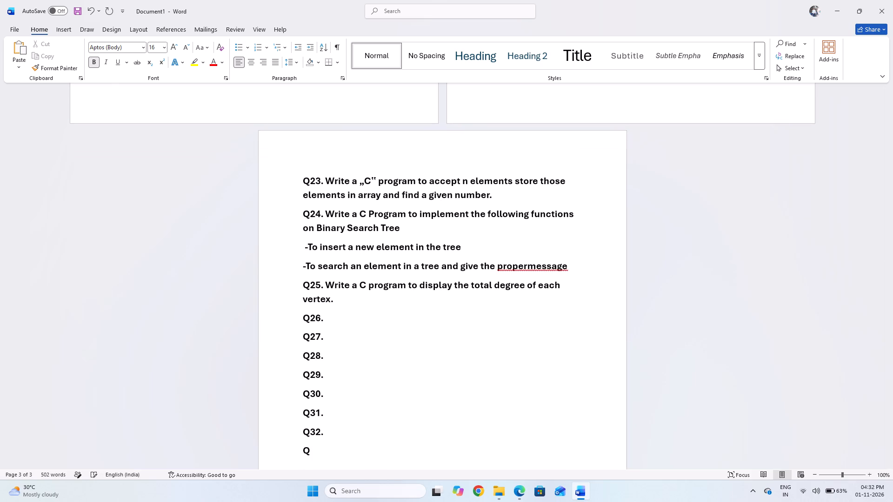
type("33")
key("period")
key("Return")
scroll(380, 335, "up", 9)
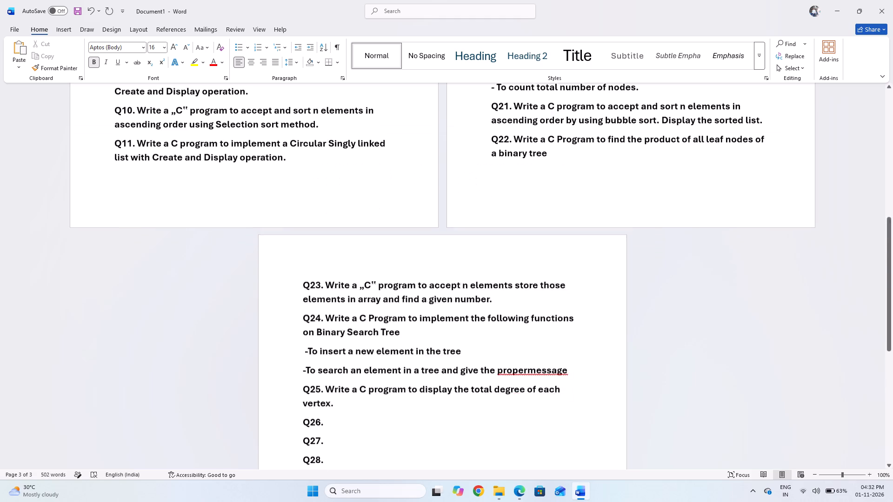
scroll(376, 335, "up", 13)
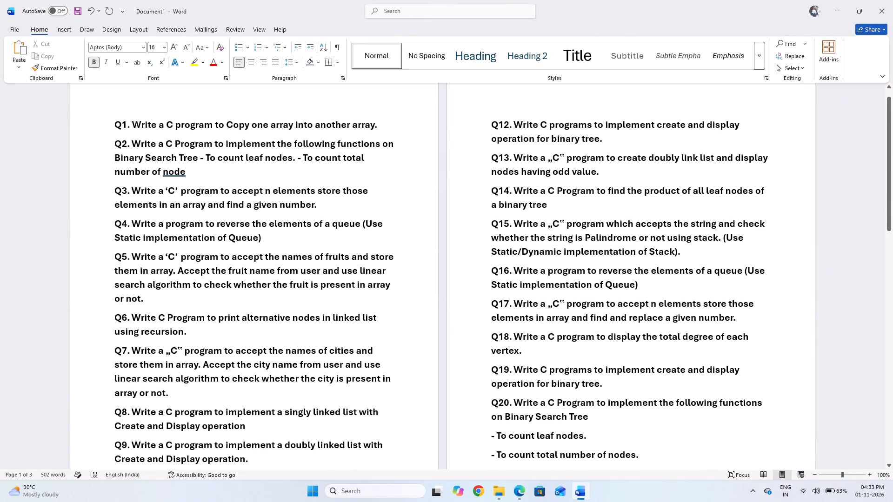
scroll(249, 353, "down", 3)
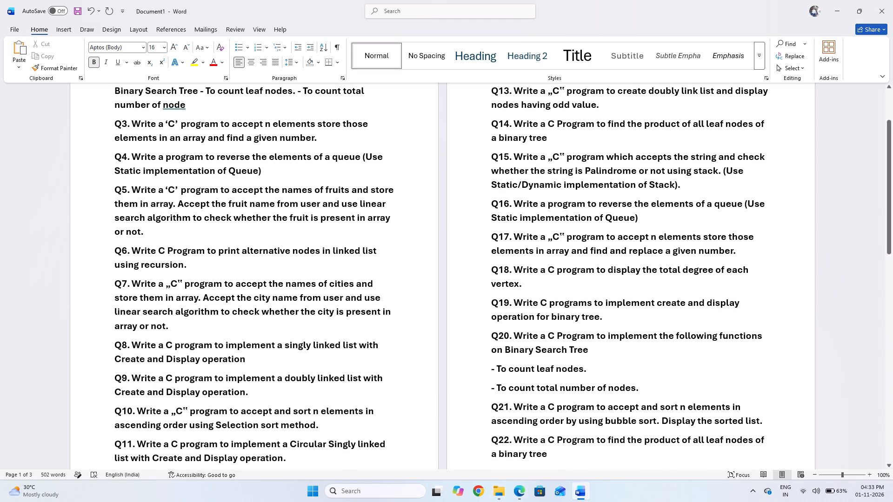
Copy question 1 B about sorting n elements with merge sort from PDF page 13 in Edge and paste it after Q26 in Word.
left_click(583, 495)
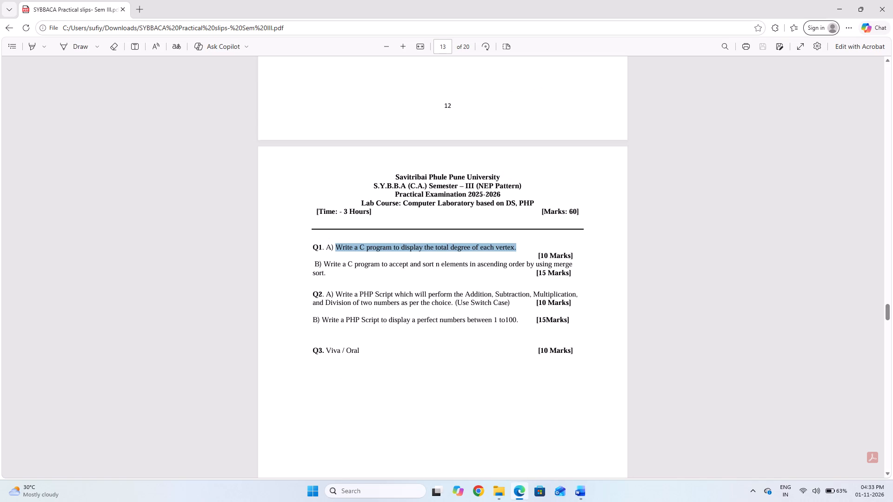
left_click_drag(325, 272, 322, 259)
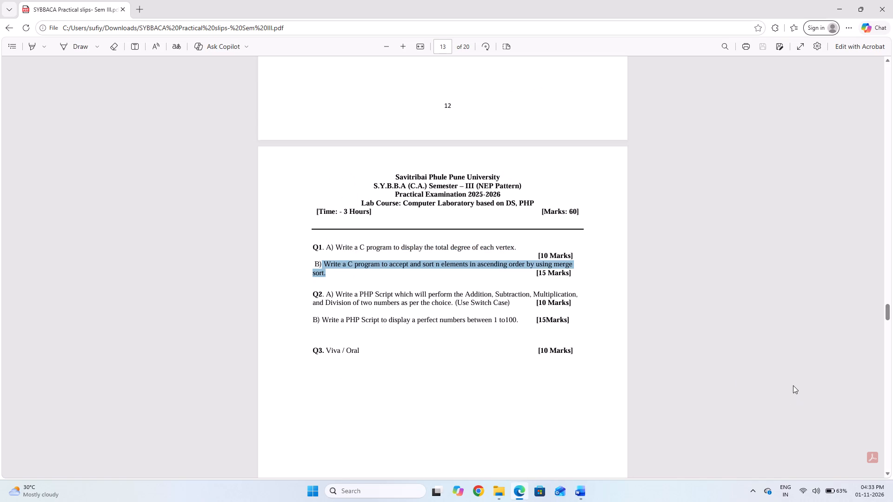
key("ctrl+c")
left_click(583, 497)
scroll(502, 308, "down", 17)
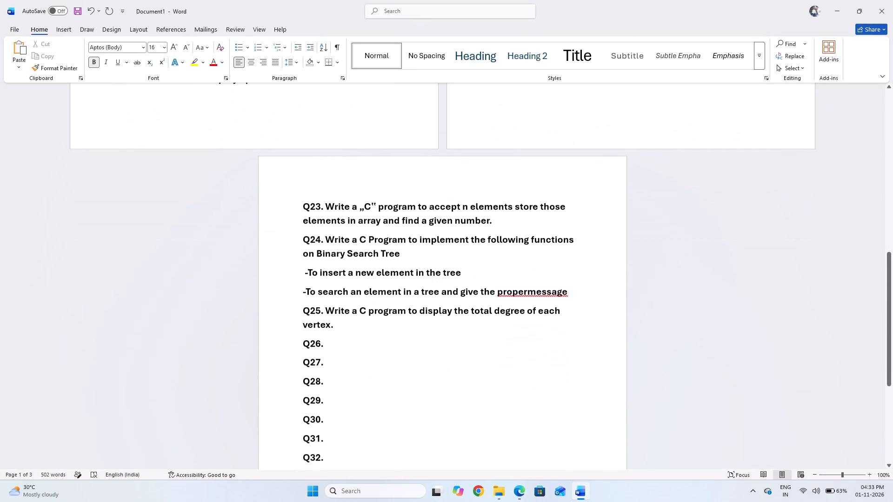
left_click(358, 342)
key("ctrl+v")
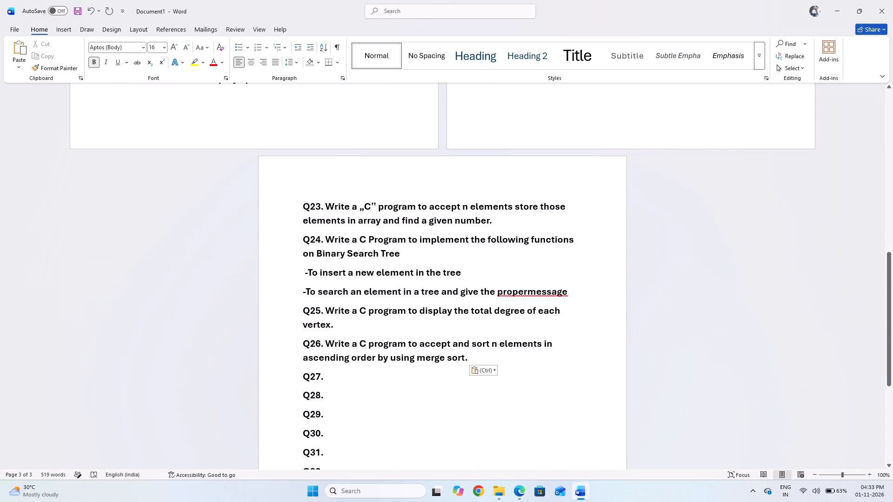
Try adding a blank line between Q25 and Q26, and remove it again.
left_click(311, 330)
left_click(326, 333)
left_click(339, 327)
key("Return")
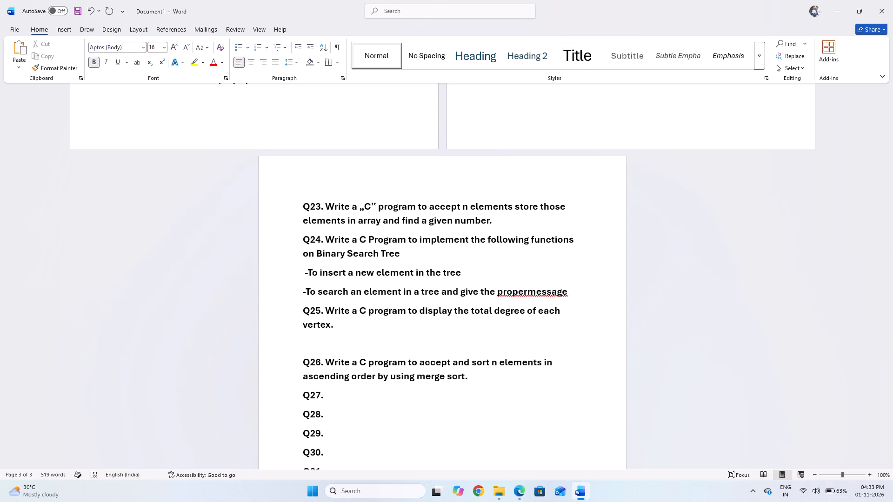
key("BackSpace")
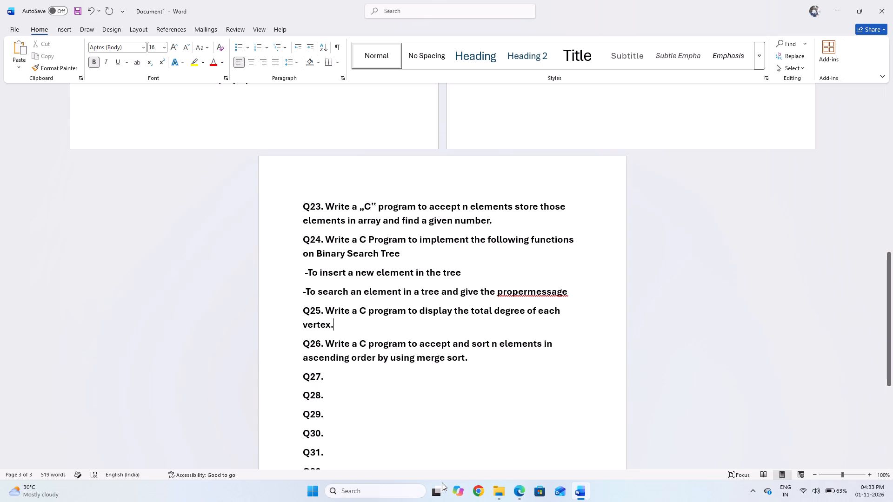
Copy question 1 A about traversing a graph with BFS from PDF page 14 in Edge and paste it after Q27 in Word.
left_click(513, 499)
scroll(435, 341, "down", 2)
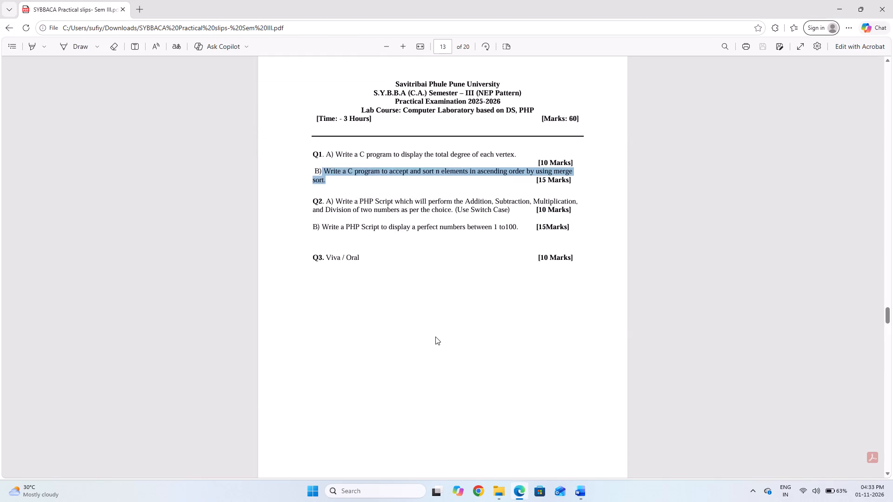
scroll(435, 337, "down", 10)
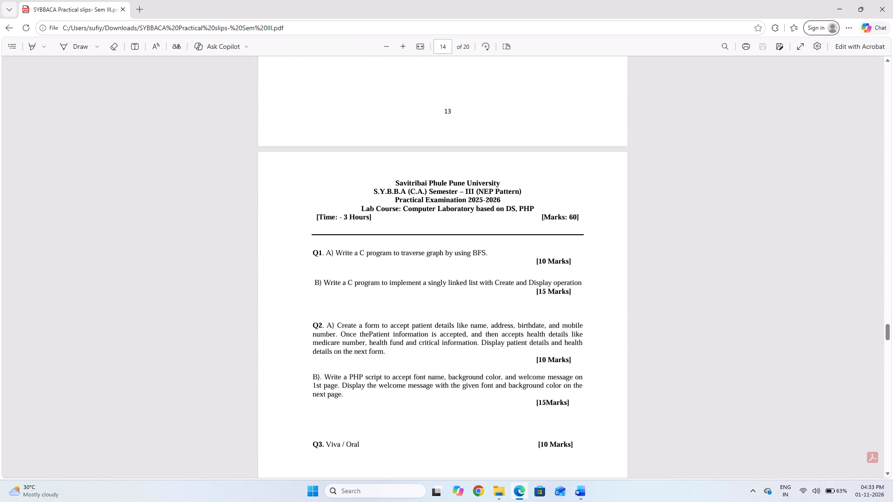
left_click_drag(336, 219, 484, 216)
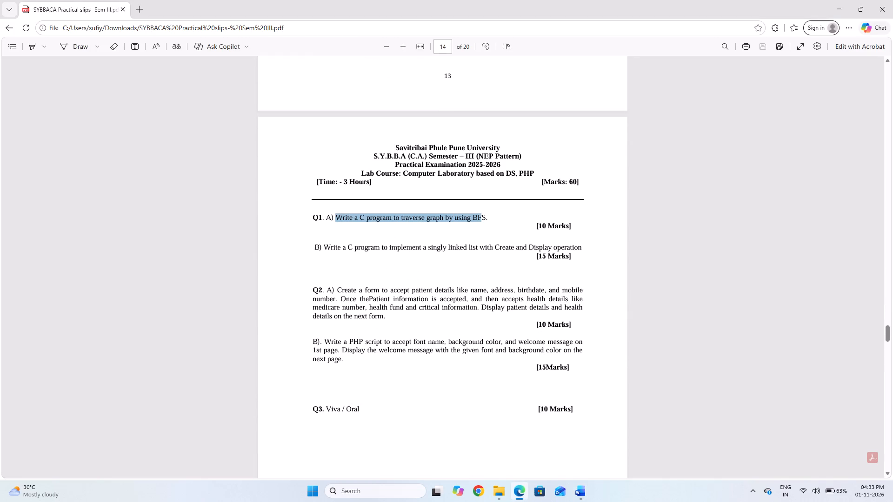
left_click_drag(484, 216, 486, 216)
key("ctrl+c")
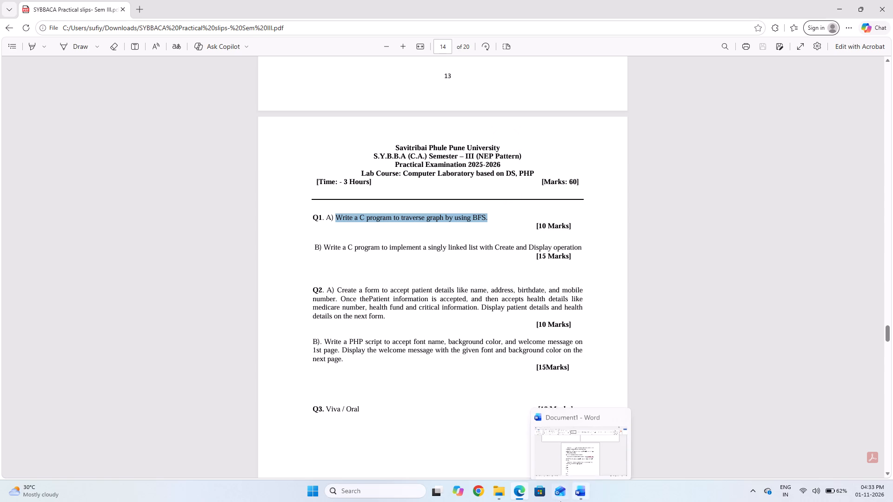
left_click(585, 498)
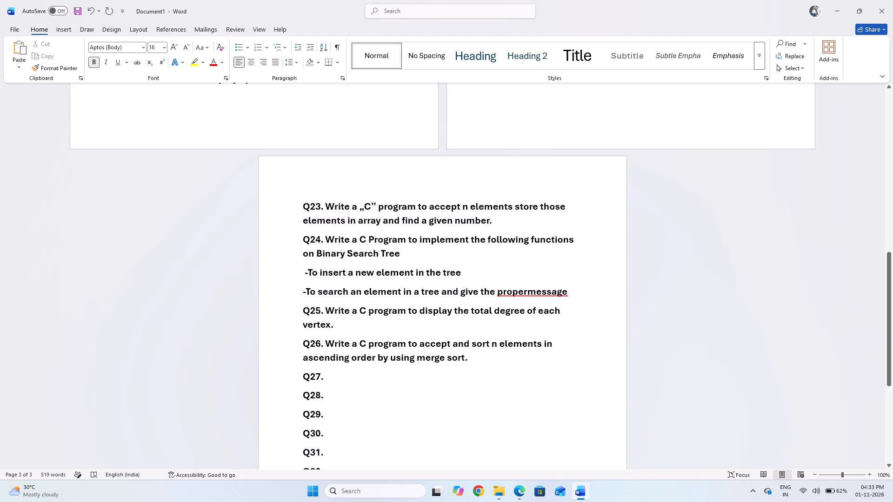
left_click(340, 376)
key("ctrl+v")
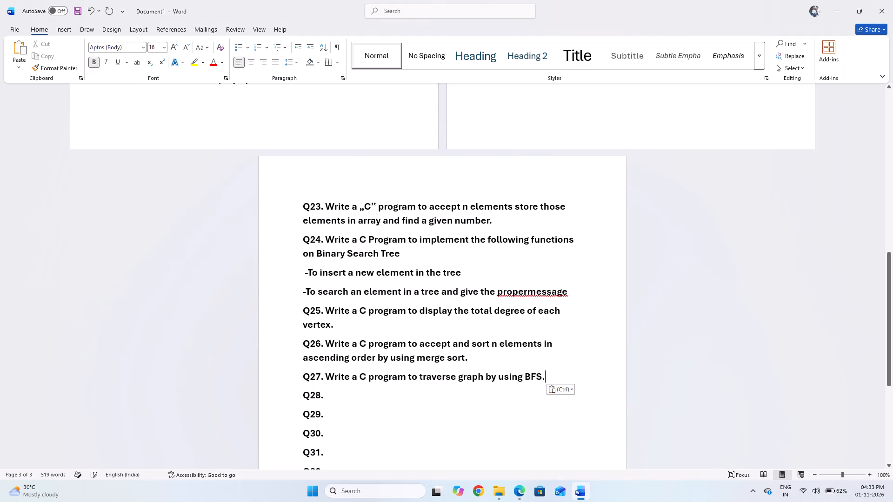
Copy question 1 B about a singly linked list with Create and Display from PDF page 14 in Edge and paste it after Q28 in Word.
left_click(514, 491)
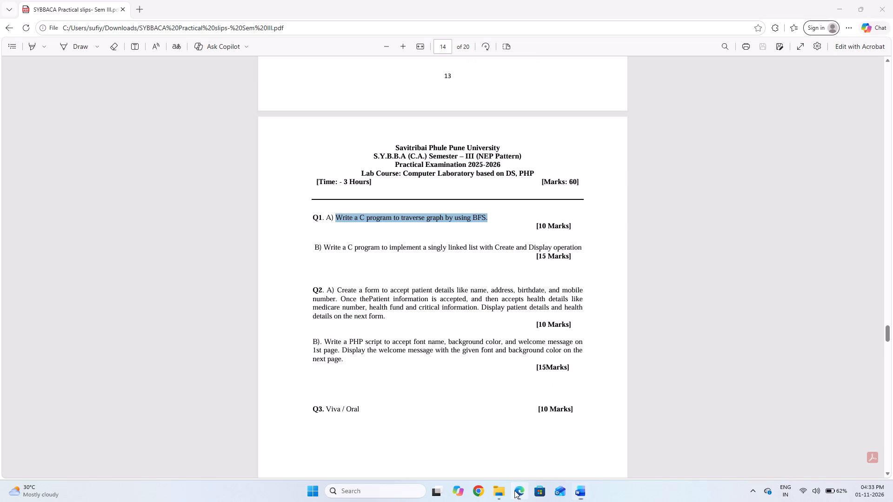
left_click_drag(324, 251, 373, 247)
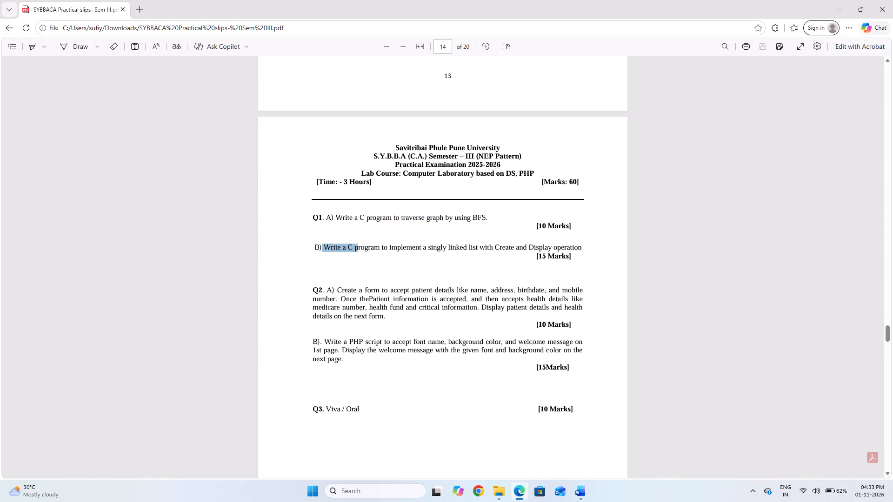
left_click_drag(373, 247, 585, 249)
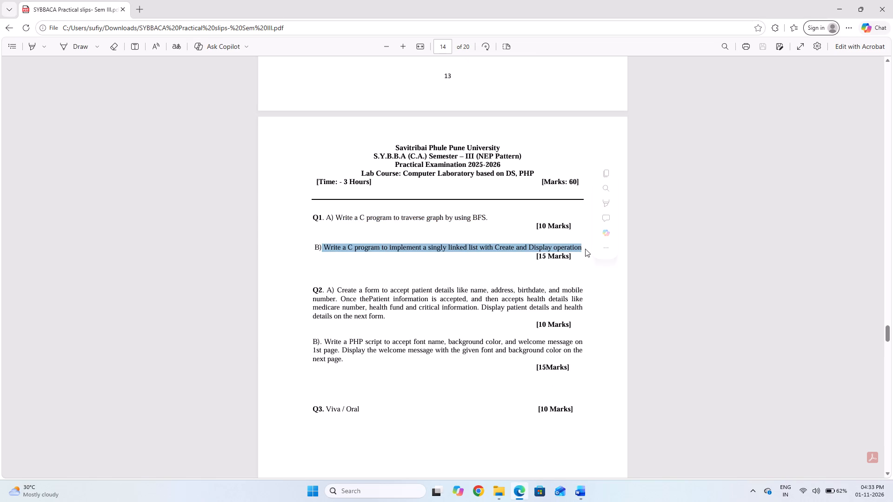
key("ctrl+c")
left_click(578, 492)
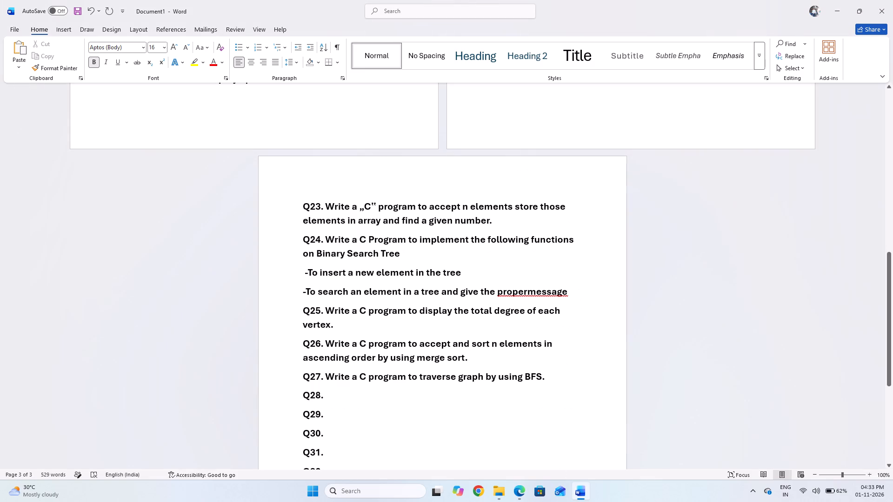
left_click(331, 401)
key("ctrl+v")
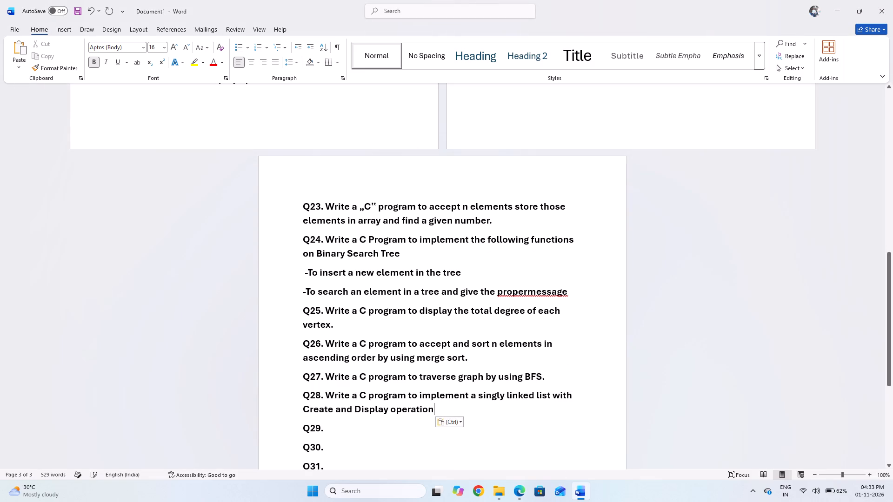
Copy question 1 A about the indegree and outdegree of each vertex from PDF page 15 in Edge and paste it after Q29 in Word.
scroll(591, 342, "down", 2)
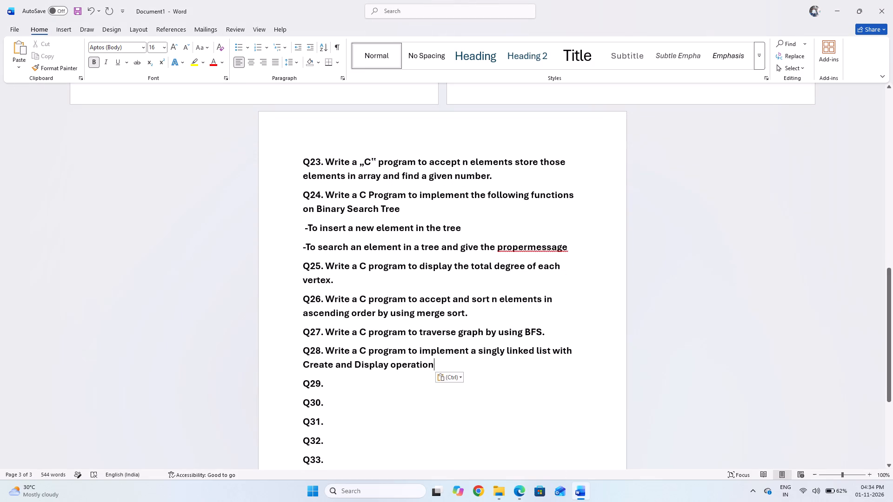
left_click(576, 489)
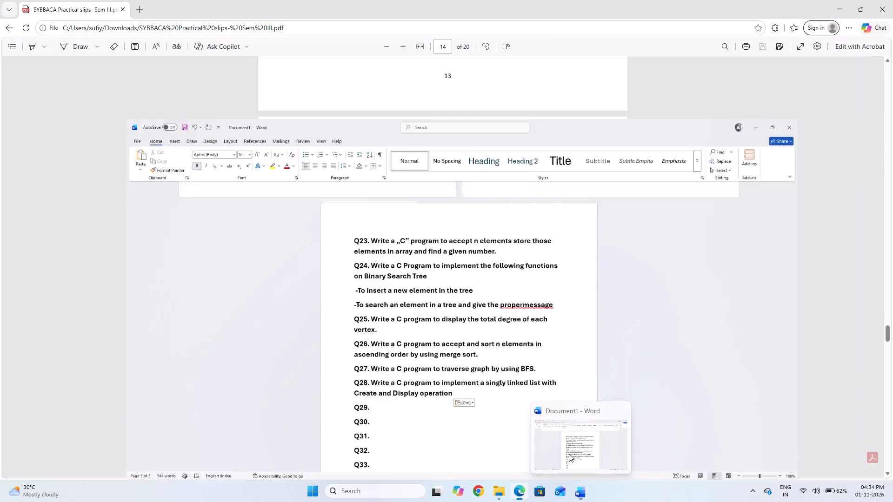
scroll(349, 300, "down", 10)
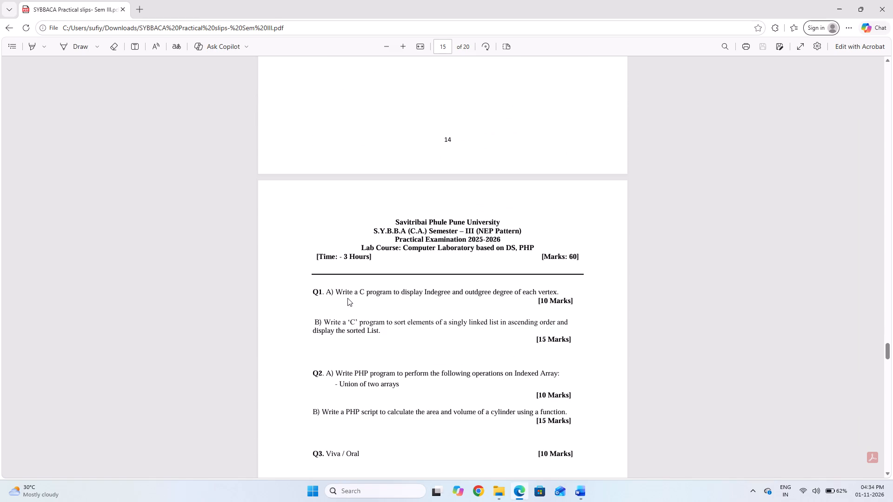
scroll(340, 293, "down", 1)
left_click_drag(336, 245, 353, 244)
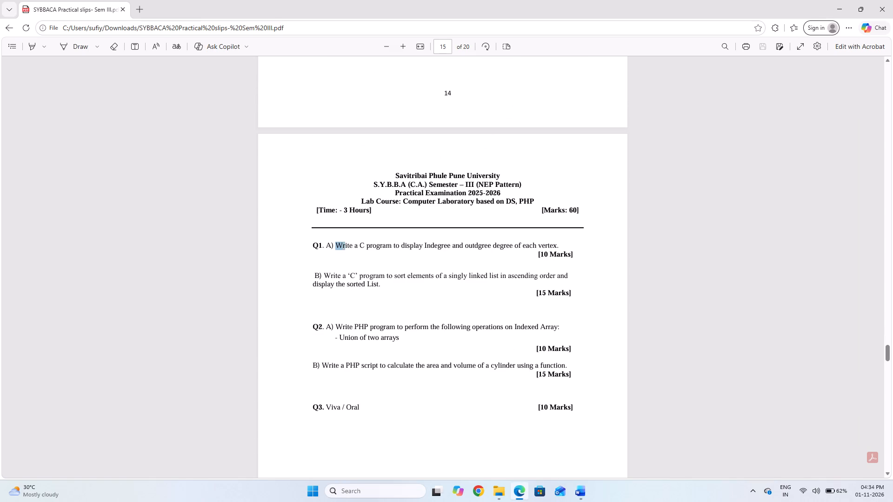
left_click_drag(353, 244, 561, 242)
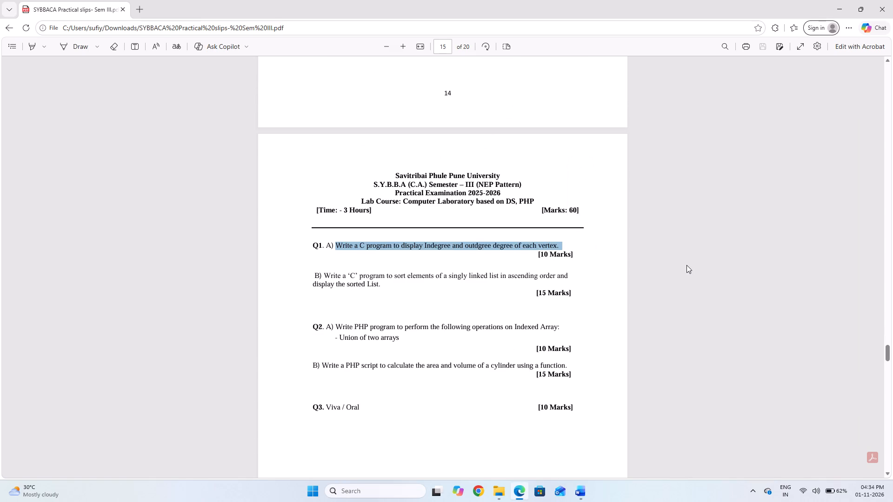
key("ctrl+c")
left_click(585, 490)
left_click(343, 387)
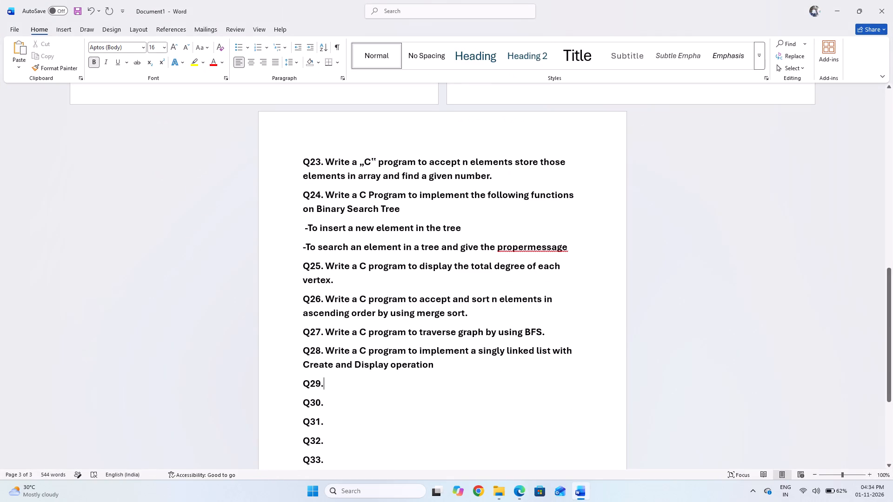
key("ctrl+v")
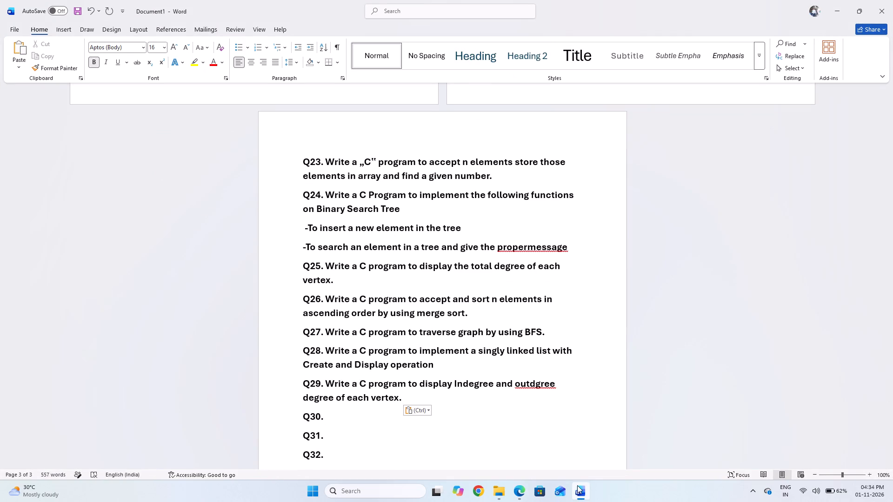
Copy question 1 B about sorting a singly linked list from PDF page 15 in Edge and paste it after Q30 in Word.
left_click(577, 485)
left_click_drag(324, 277, 375, 284)
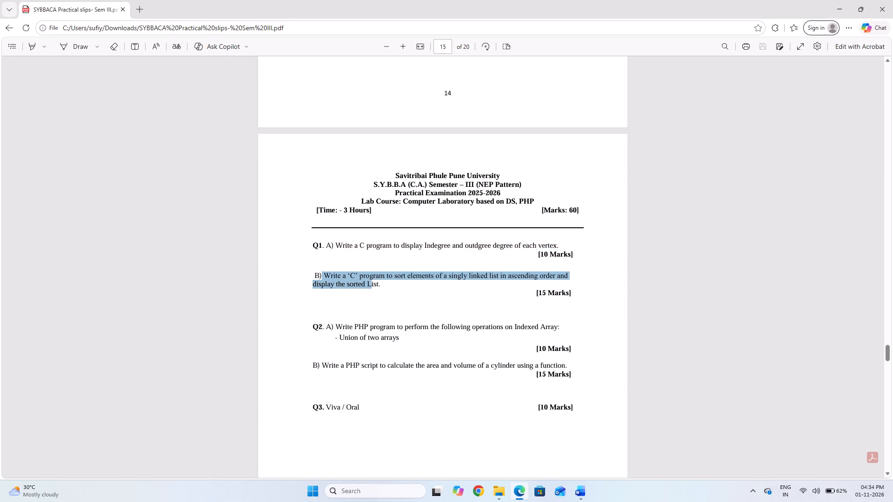
left_click_drag(375, 284, 384, 287)
key("ctrl+c")
left_click(575, 487)
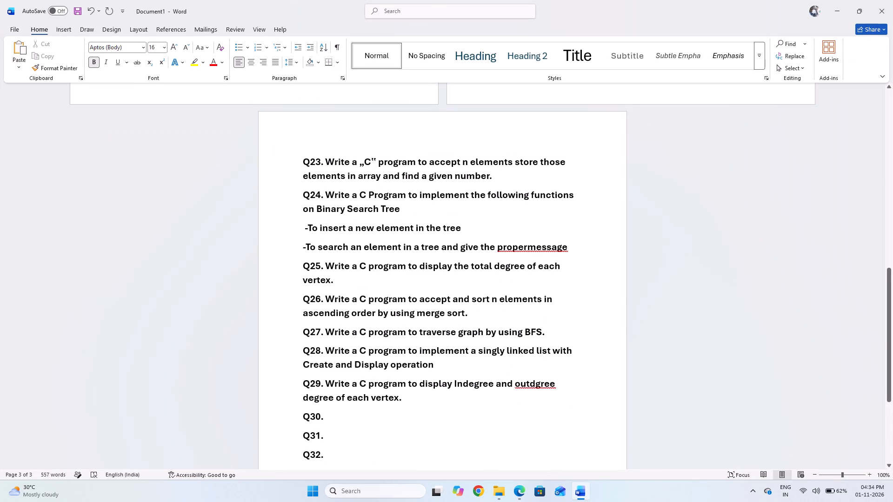
left_click(358, 421)
key("ctrl+v")
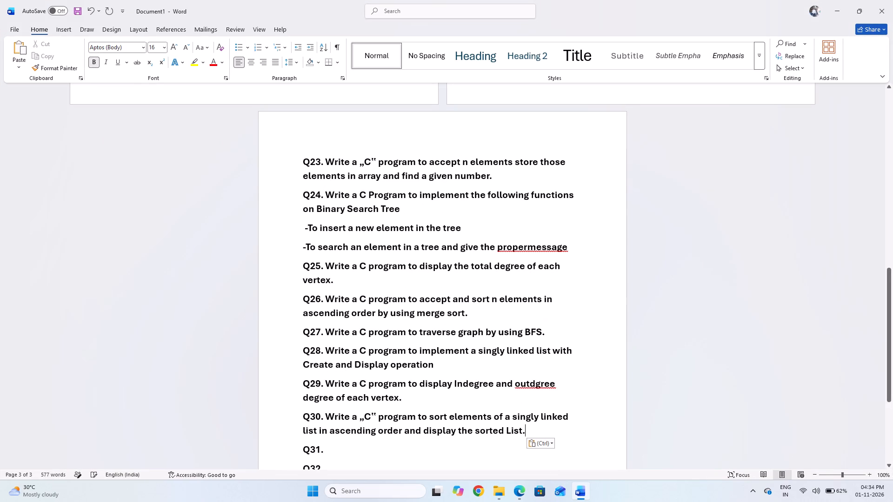
Copy question 1 A about accepting and displaying a polynomial from PDF page 16 in Edge and paste it after Q31 in Word.
scroll(526, 284, "down", 2)
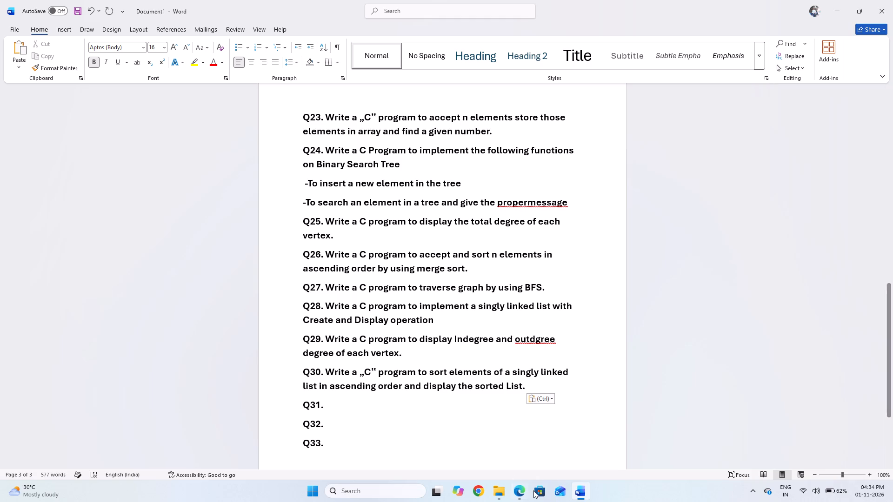
left_click(574, 494)
scroll(364, 303, "down", 2)
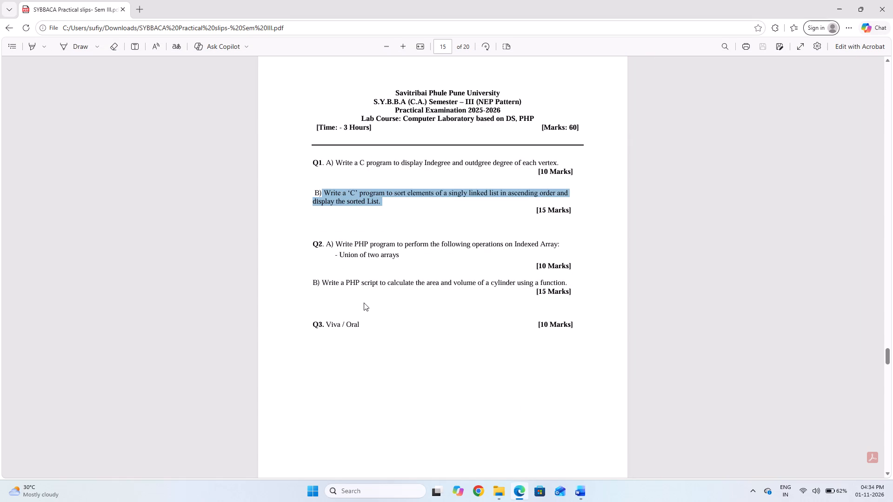
scroll(364, 303, "down", 8)
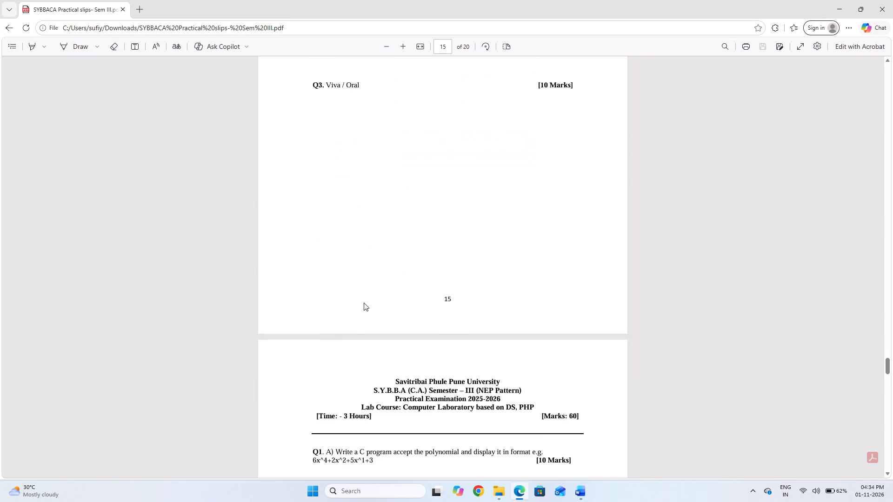
scroll(364, 303, "down", 2)
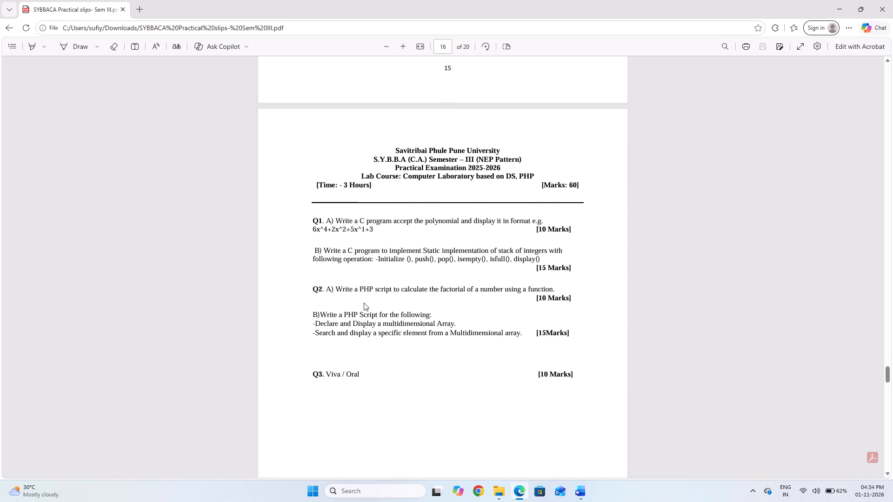
left_click_drag(377, 226, 331, 212)
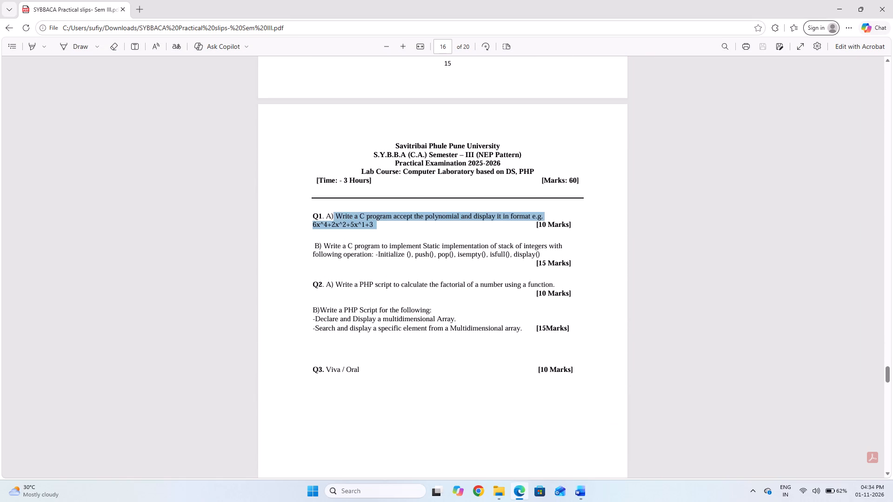
left_click_drag(331, 212, 335, 212)
key("ctrl+c")
left_click(586, 500)
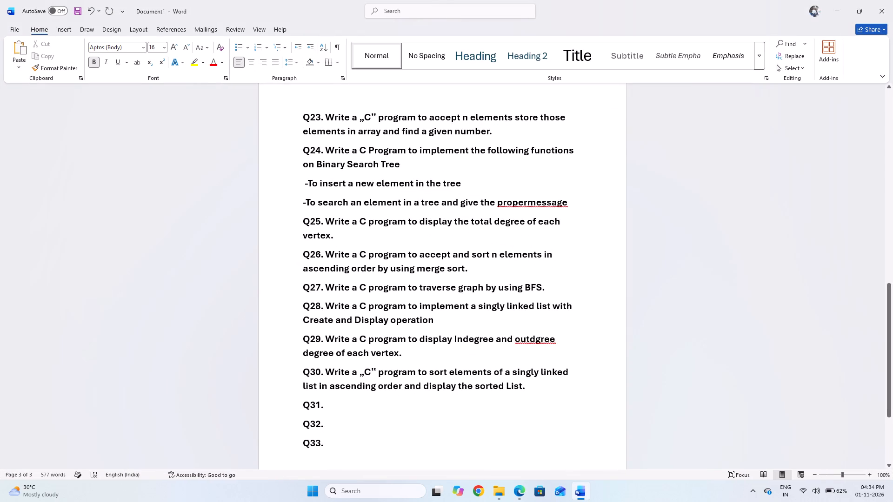
left_click(315, 410)
left_click(340, 410)
key("ctrl+v")
Copy question 1 B about static implementation of a stack of integers from PDF page 16 in Edge and paste it after Q32 in Word.
scroll(393, 397, "down", 2)
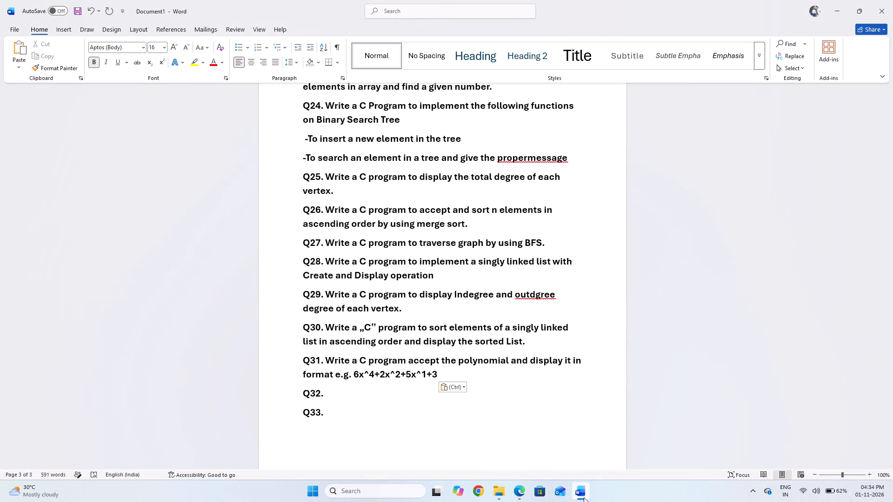
left_click(584, 497)
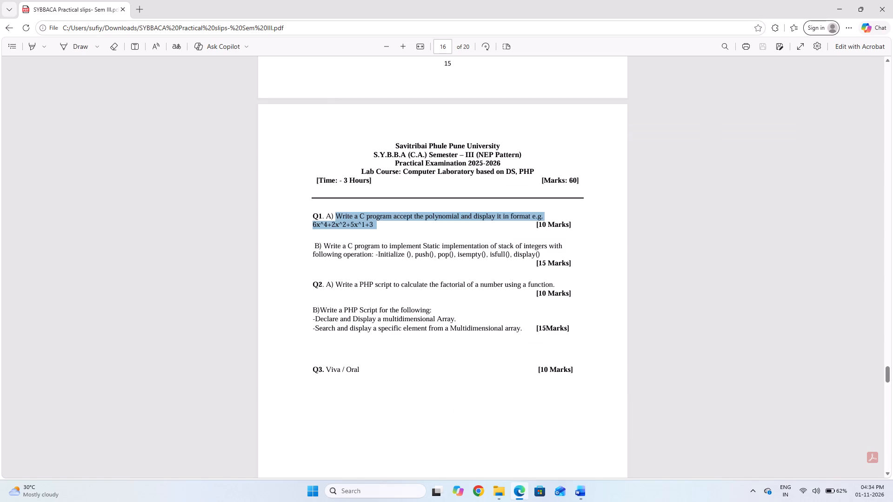
left_click_drag(323, 244, 543, 253)
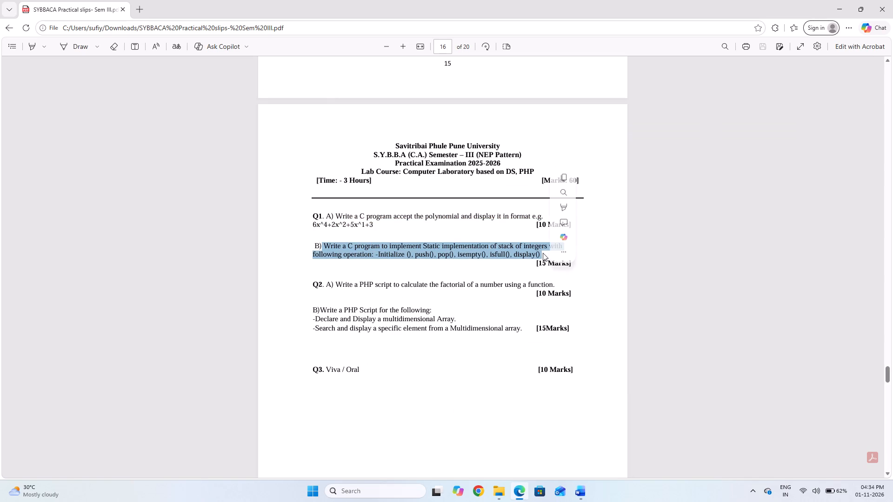
key("ctrl+c")
left_click(586, 494)
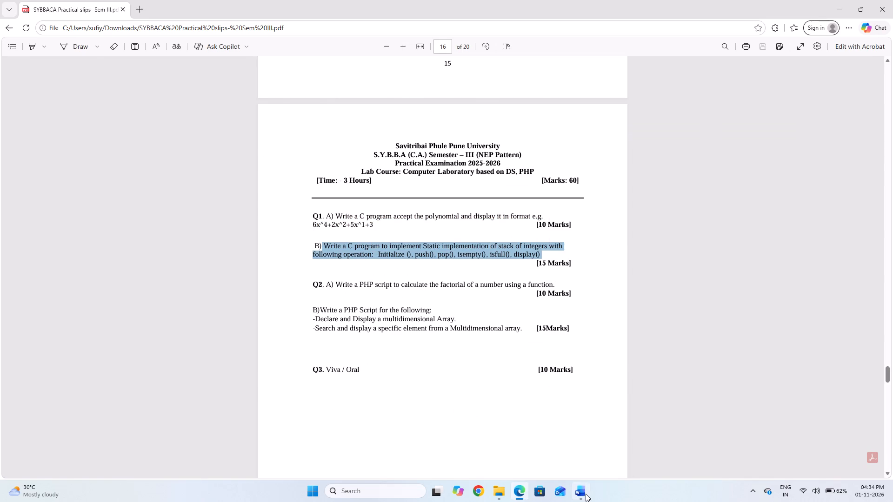
left_click(338, 390)
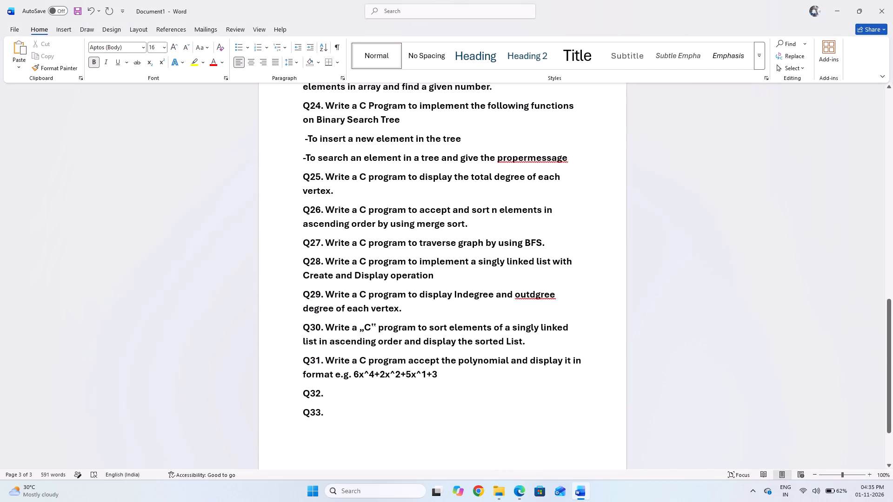
key("ctrl+v")
Copy question 1 A about reversing a string with a stack, including its example, from PDF page 17 in Edge and paste it after Q33 in Word.
scroll(410, 381, "down", 2)
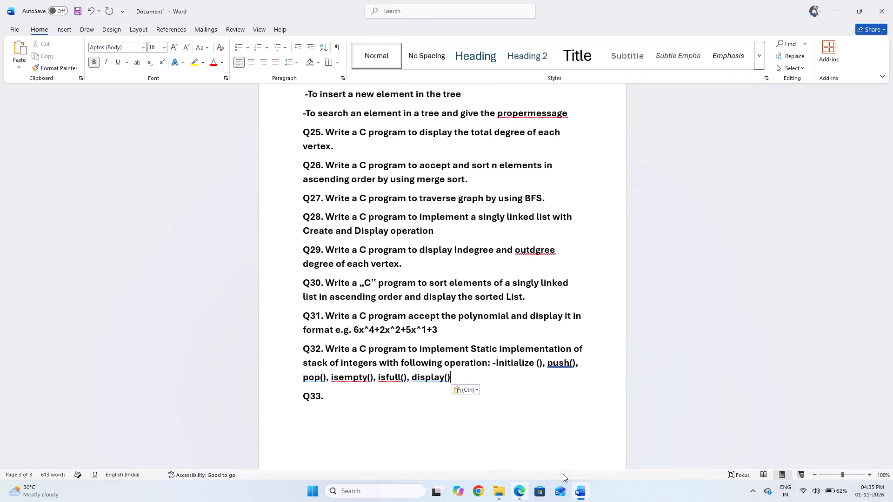
left_click(586, 494)
scroll(347, 279, "down", 7)
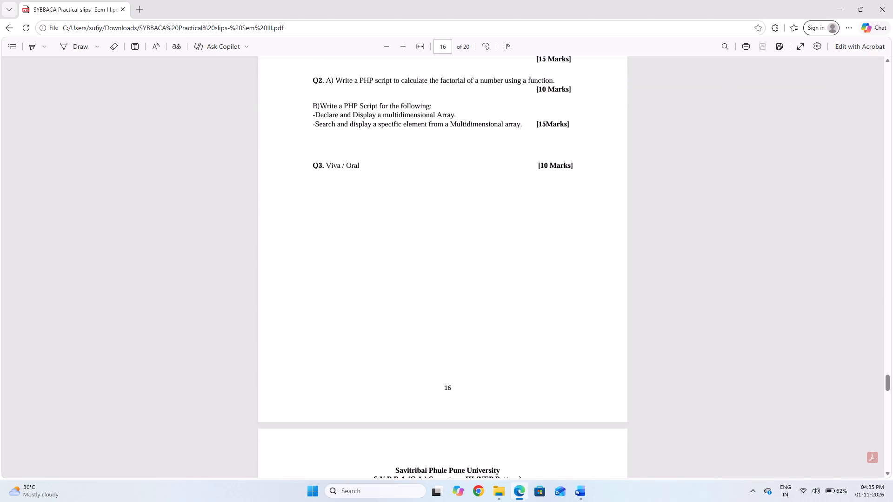
scroll(347, 279, "down", 4)
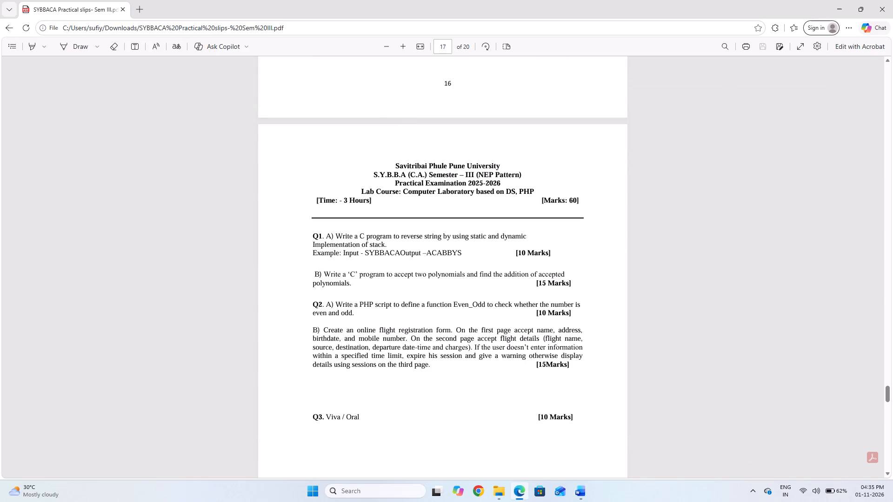
left_click_drag(464, 251, 340, 230)
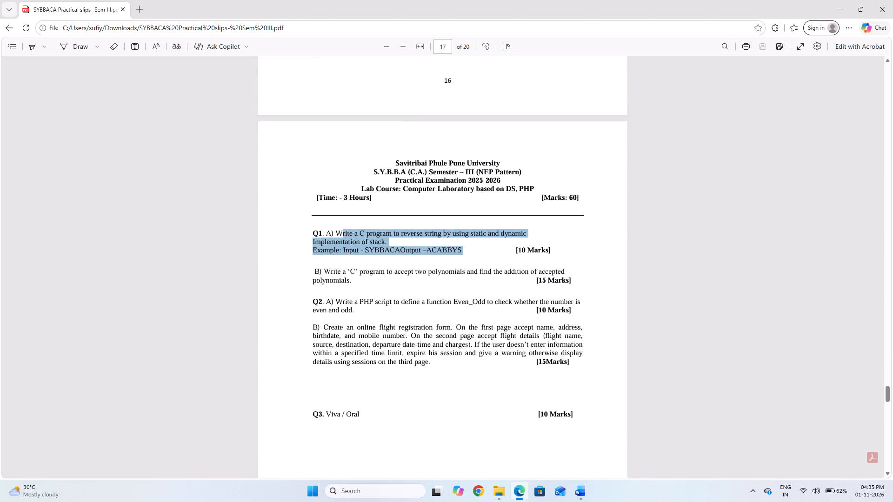
left_click_drag(340, 230, 338, 229)
key("ctrl+c")
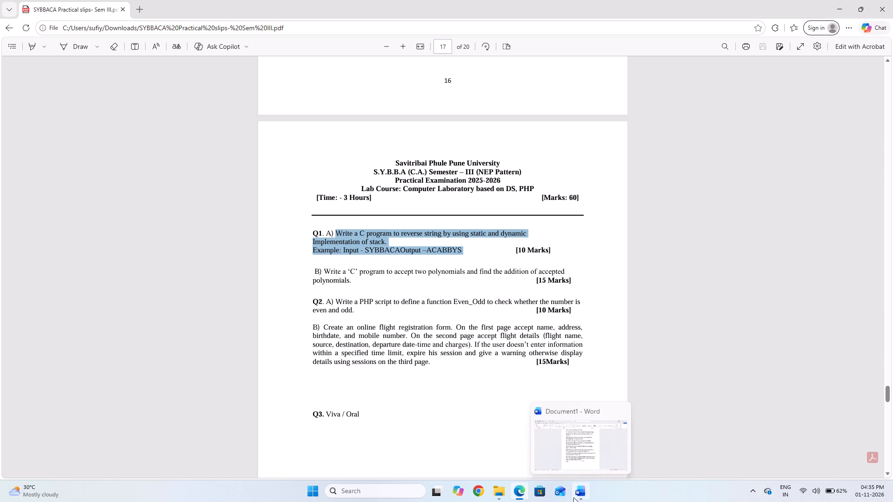
left_click(573, 497)
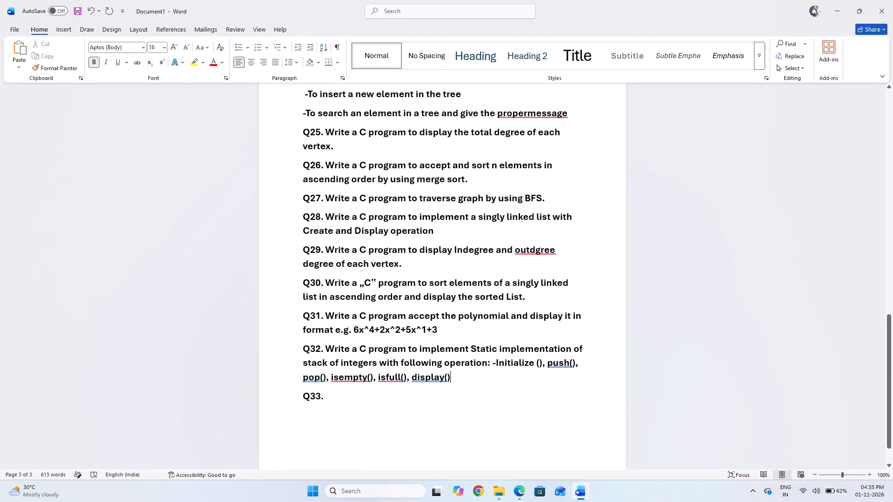
left_click(336, 392)
key("ctrl+v")
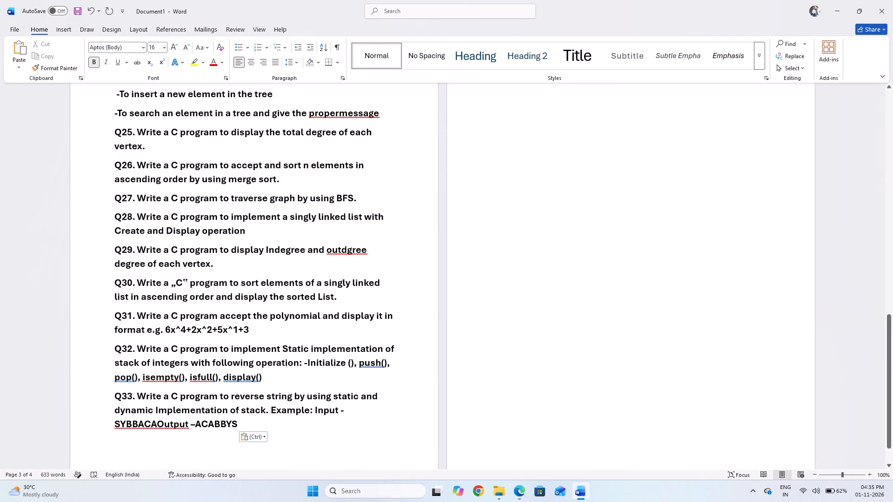
Move the "Example: Input" text of Q33 onto its own line.
scroll(386, 371, "up", 5)
scroll(459, 332, "up", 6)
scroll(459, 332, "down", 4)
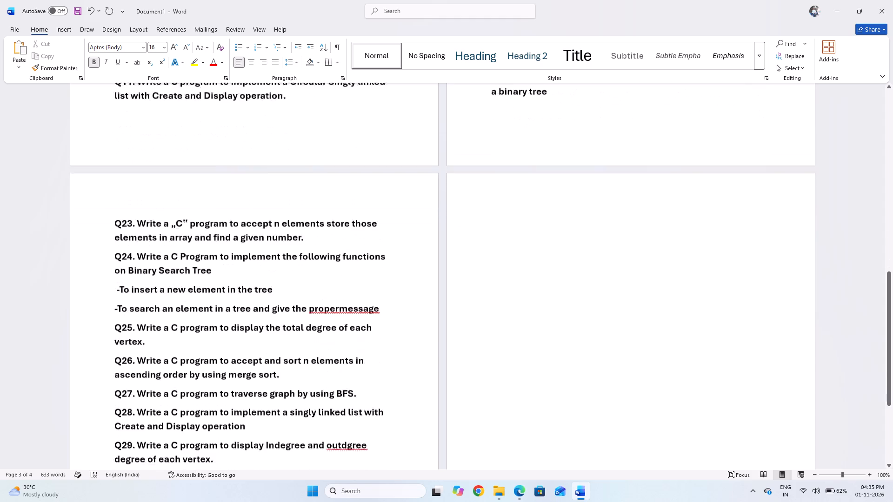
scroll(459, 332, "down", 6)
scroll(260, 368, "down", 4)
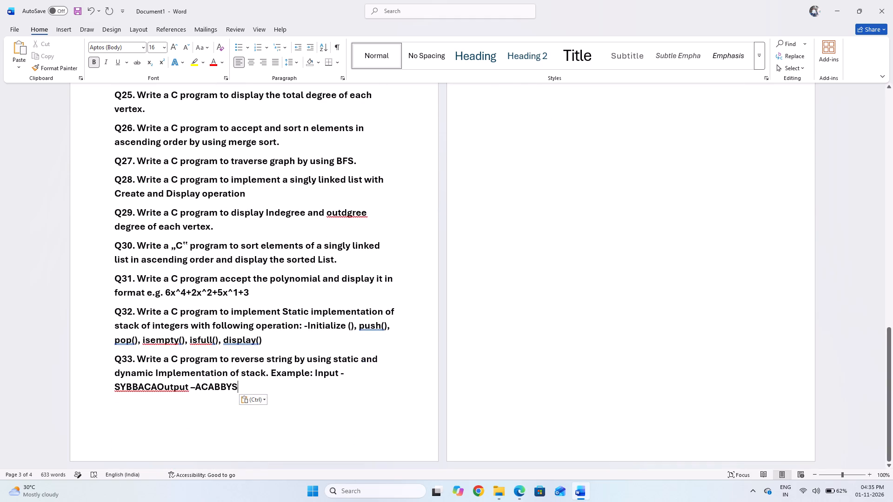
left_click(268, 376)
key("Return")
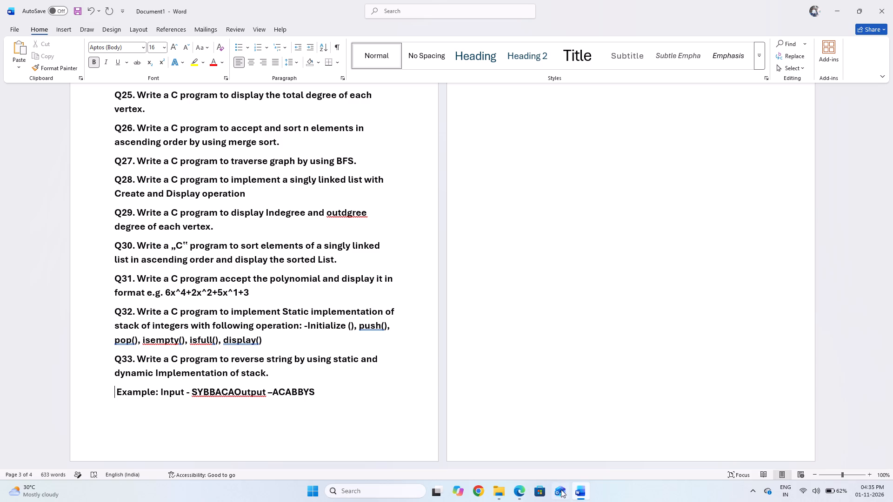
Review the compiled questions throughout the Word document and check them against page 17 of the PDF in Edge.
left_click(521, 497)
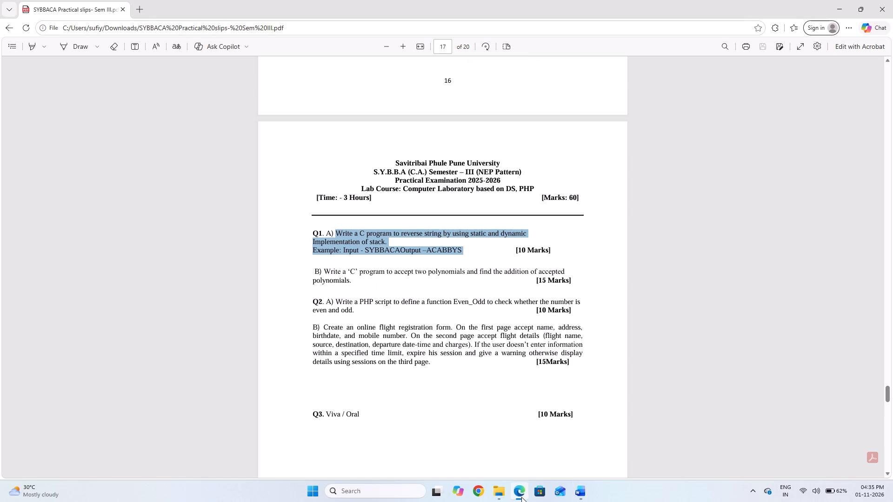
left_click(521, 497)
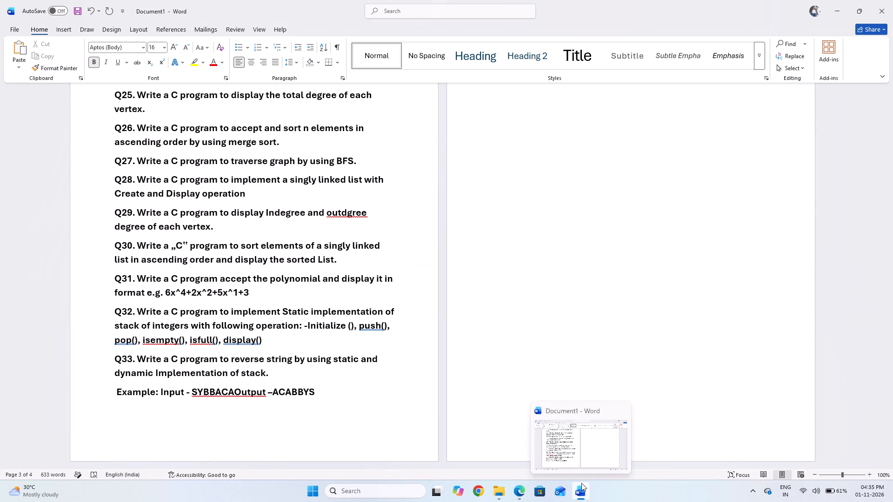
scroll(340, 419, "down", 8)
scroll(347, 399, "up", 6)
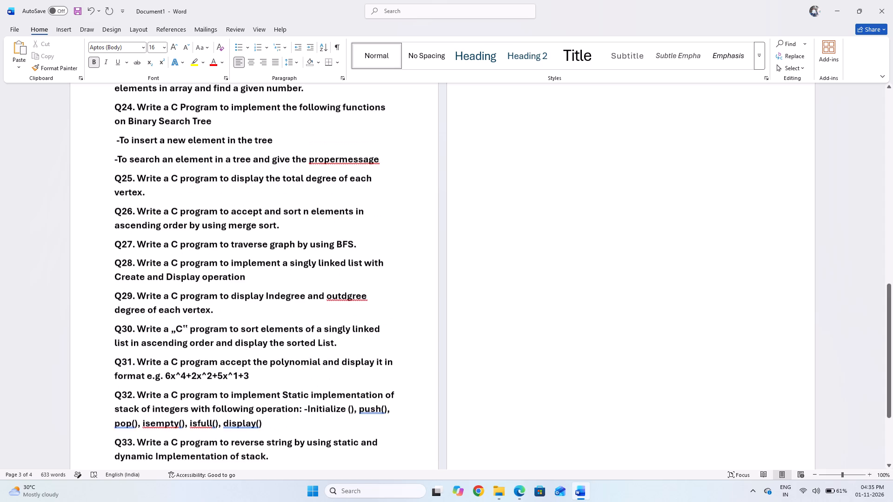
scroll(413, 365, "up", 18)
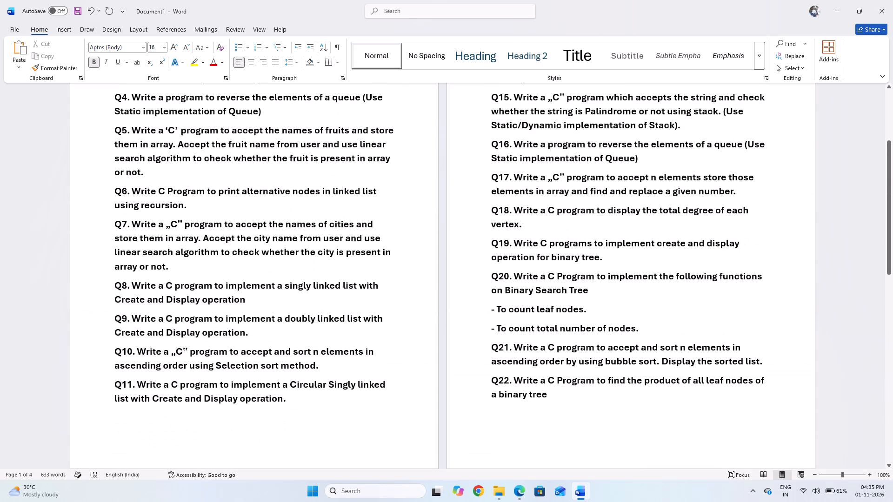
scroll(413, 365, "down", 6)
scroll(413, 366, "down", 16)
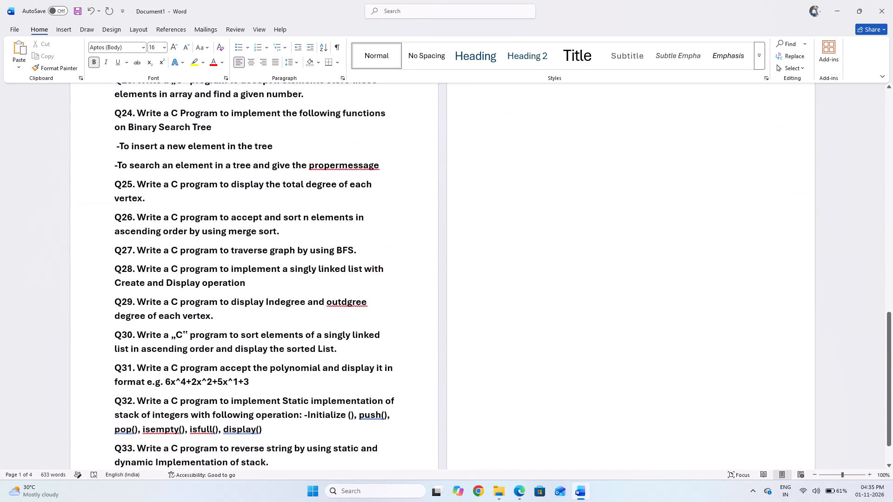
scroll(402, 474, "down", 5)
left_click(584, 494)
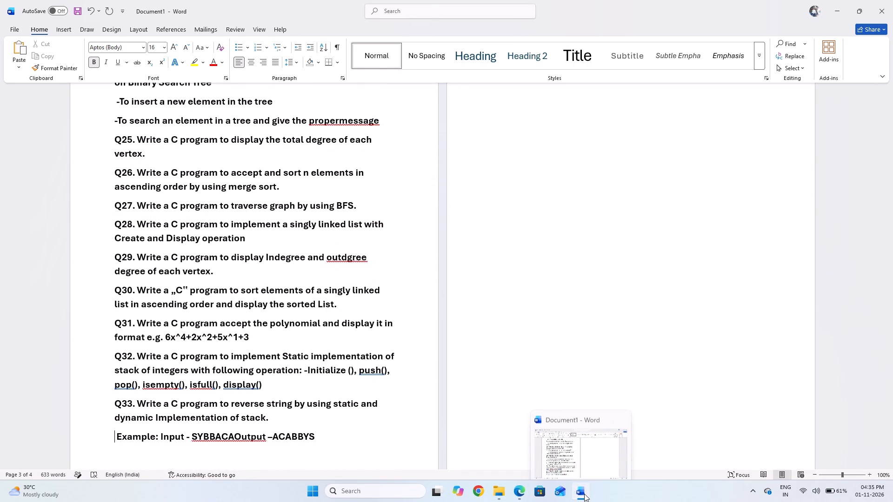
left_click(584, 494)
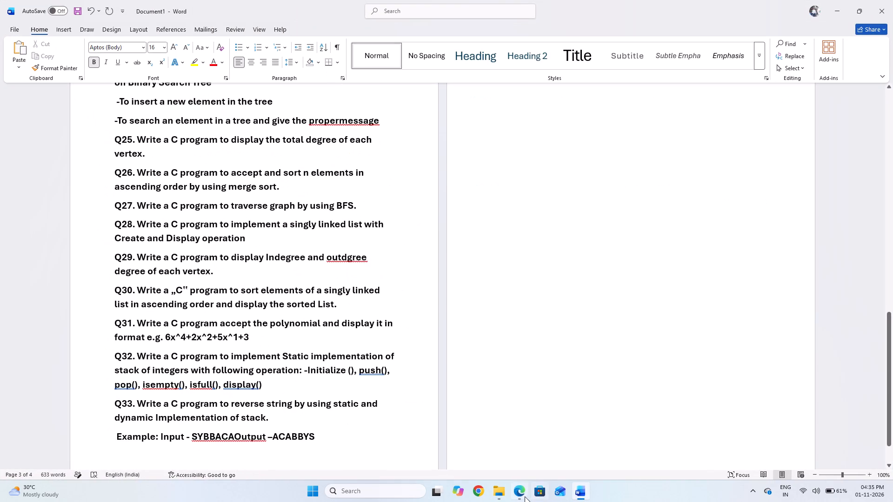
left_click(521, 496)
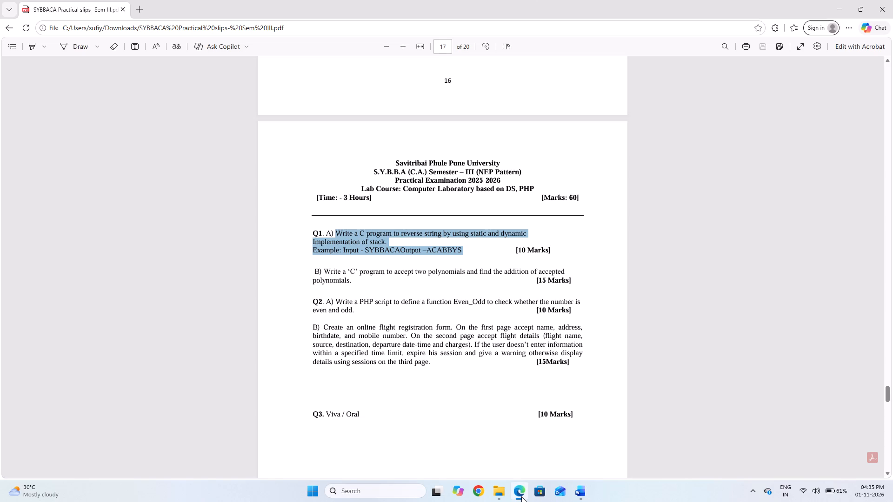
left_click(521, 496)
scroll(374, 430, "down", 2)
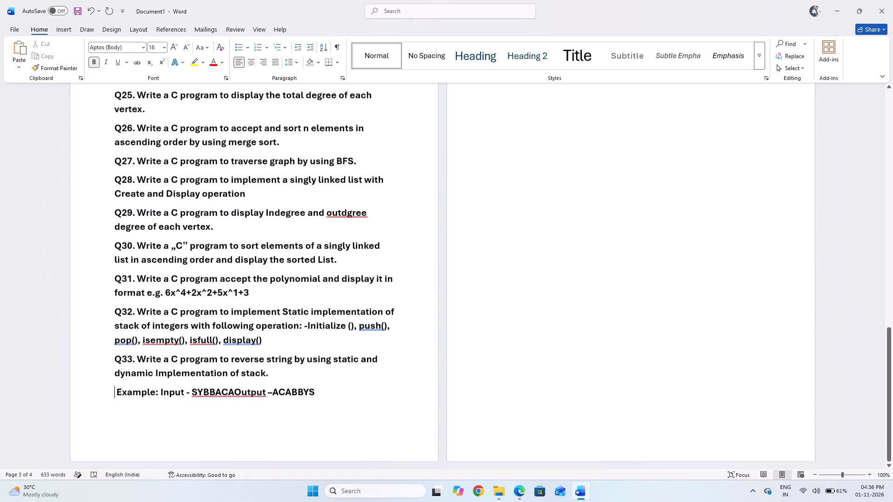
left_click(113, 376)
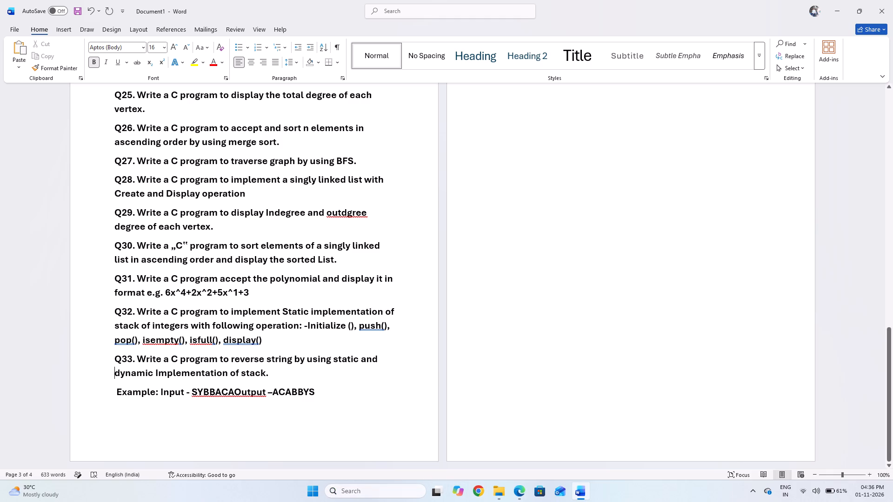
scroll(365, 277, "down", 2)
scroll(387, 373, "down", 3)
scroll(390, 370, "up", 4)
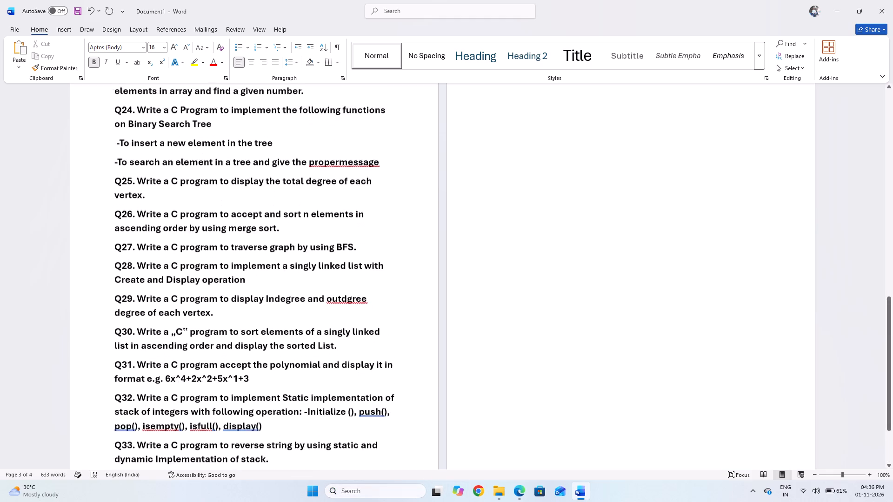
scroll(396, 361, "up", 18)
scroll(395, 363, "up", 6)
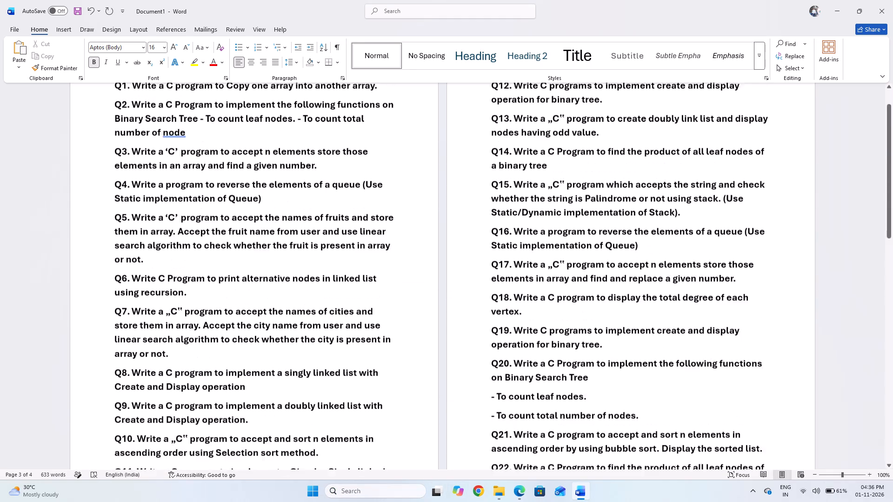
scroll(395, 363, "up", 12)
Add the label "Q34." on a new line below the Q33 example in the Word document.
scroll(395, 363, "down", 20)
scroll(395, 363, "down", 6)
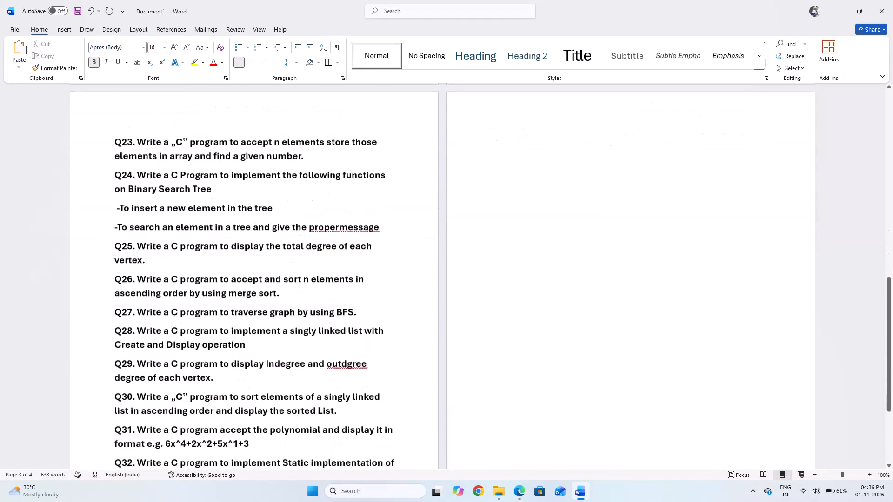
scroll(393, 365, "down", 15)
left_click(347, 388)
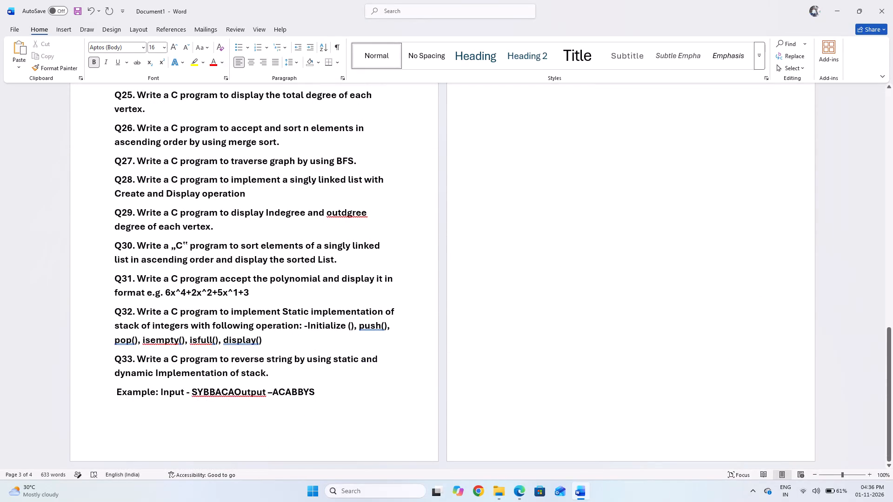
key("Return")
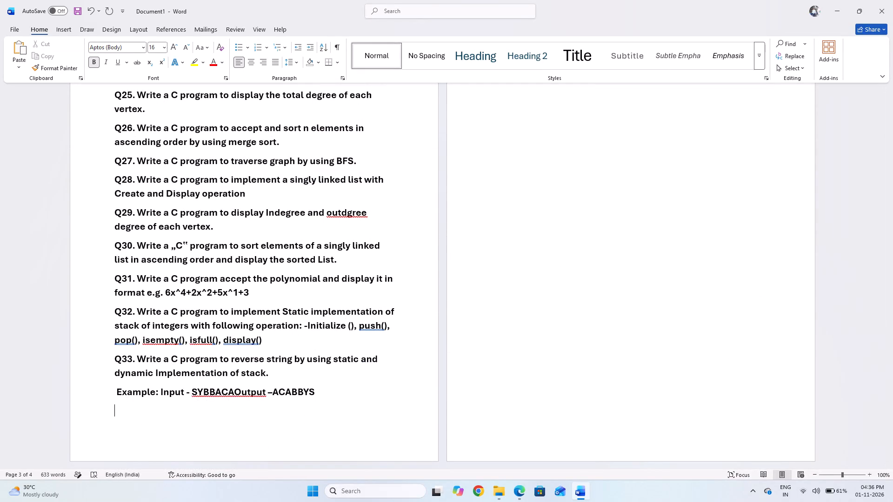
key("shift+q")
type(".34")
key("BackSpace")
key("BackSpace")
key("BackSpace")
type("34.")
key("Return")
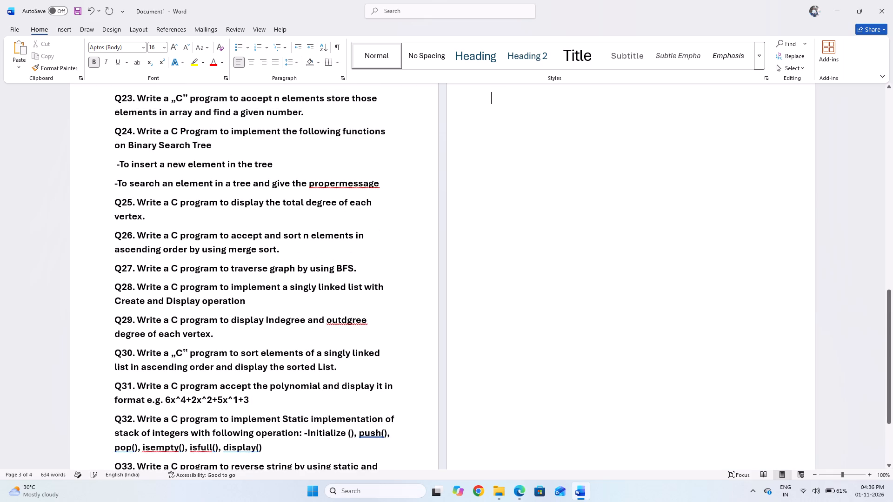
Add the labels "Q35.", "Q36." and "Q37.", each on its own line below Q34.
key("shift+q")
type("35")
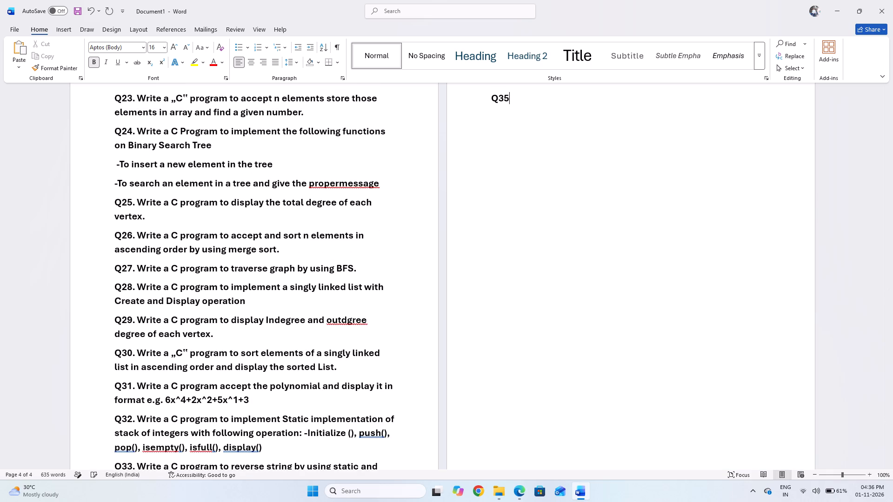
key("period")
key("Return")
key("shift+q")
key("3")
key("6")
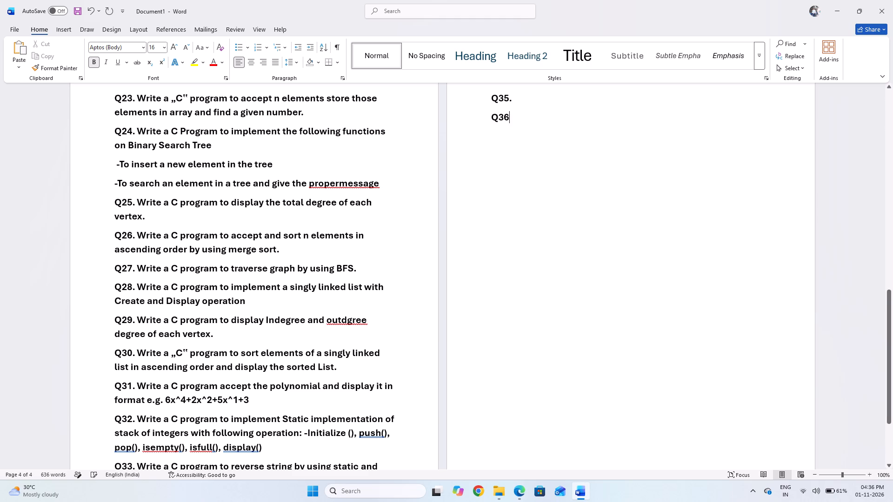
key("period")
key("Return")
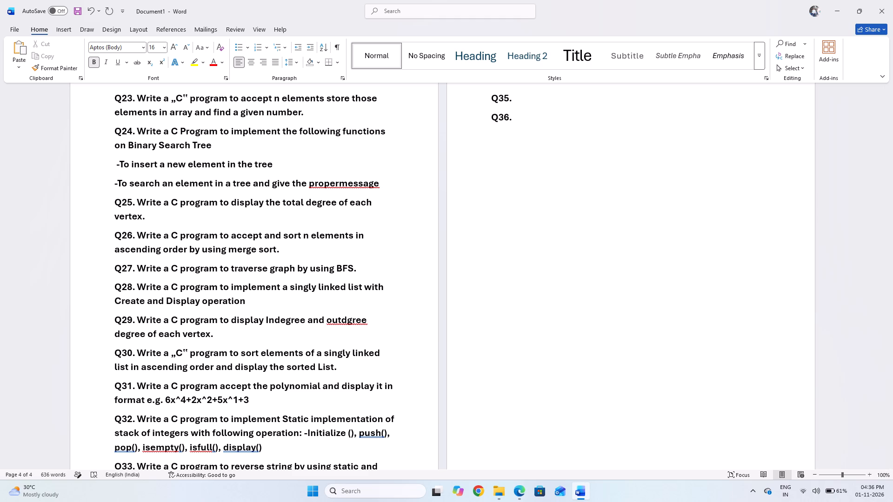
key("shift+q")
type("37")
key("period")
key("Return")
Add the labels "Q38.", "Q39." and "Q40.", each on its own line below Q37.
key("shift+q")
key("3")
key("7")
key("BackSpace")
type("8.")
key("Return")
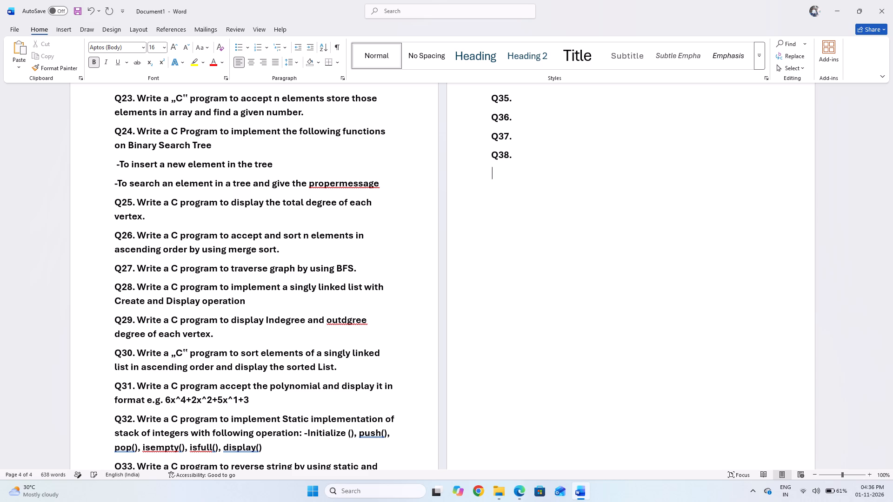
key("shift+q")
type("39")
key("period")
key("Return")
key("shift+q")
type("40")
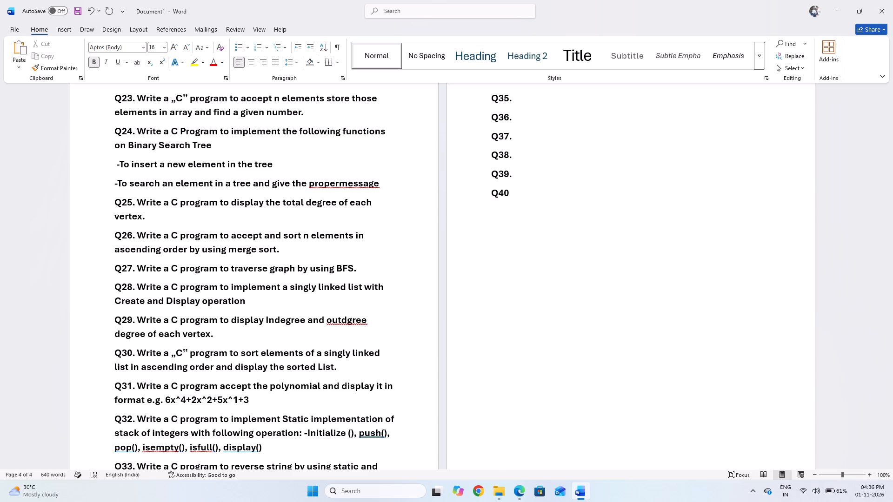
key("period")
scroll(423, 323, "up", 2)
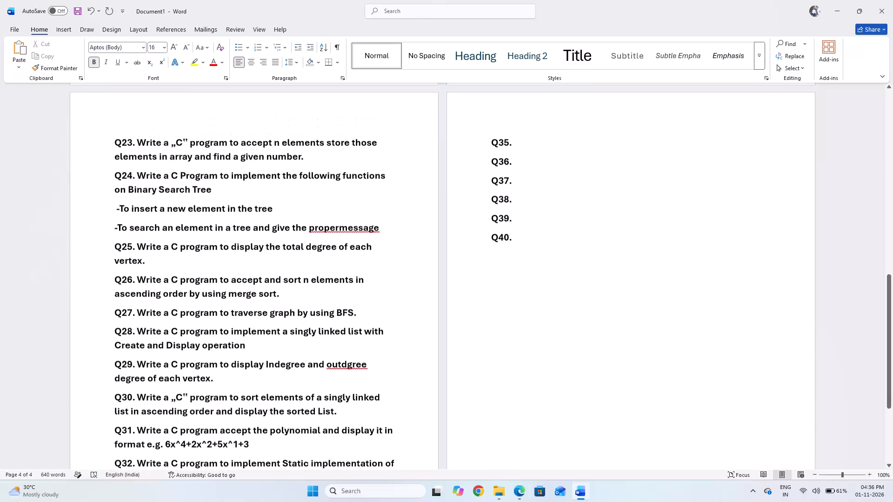
Copy question 1 B about adding two polynomials from PDF page 17 in Edge and return to Word.
left_click(512, 487)
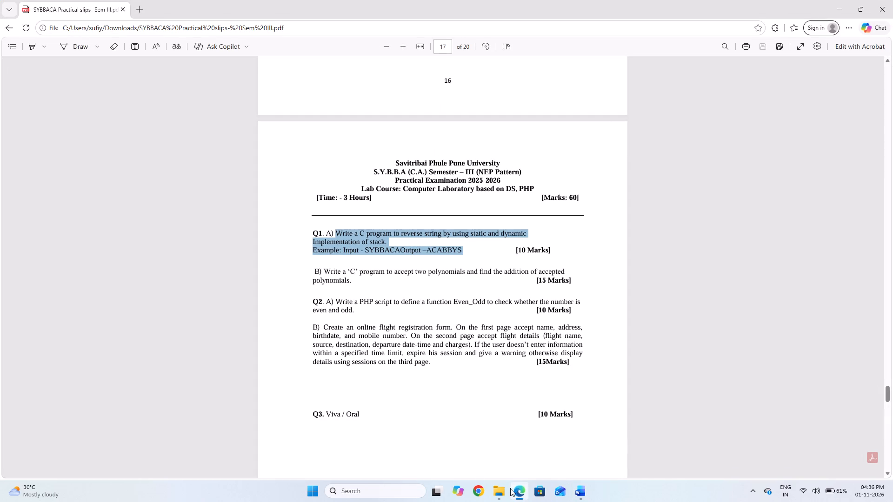
left_click_drag(322, 268, 349, 280)
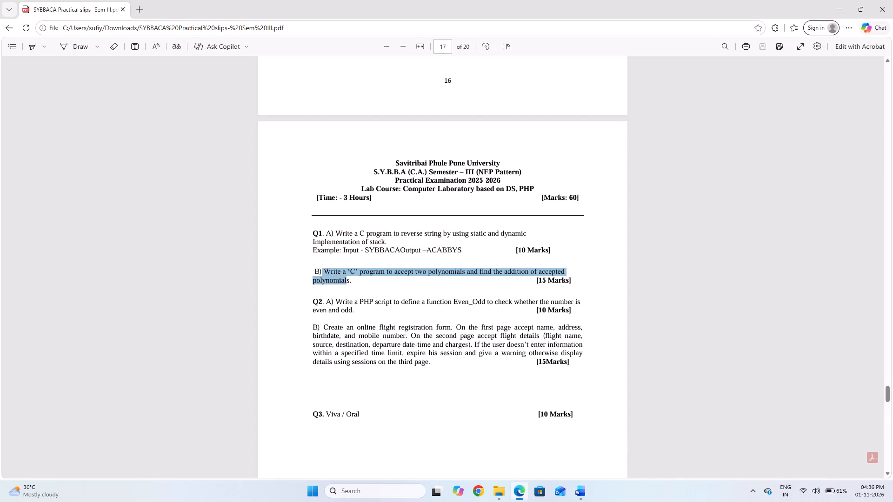
left_click_drag(349, 280, 349, 286)
left_click_drag(349, 286, 350, 286)
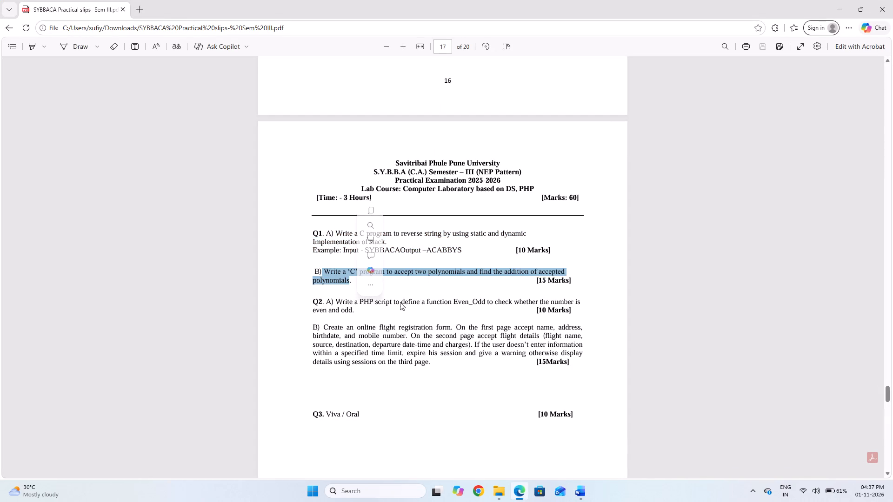
key("ctrl+c")
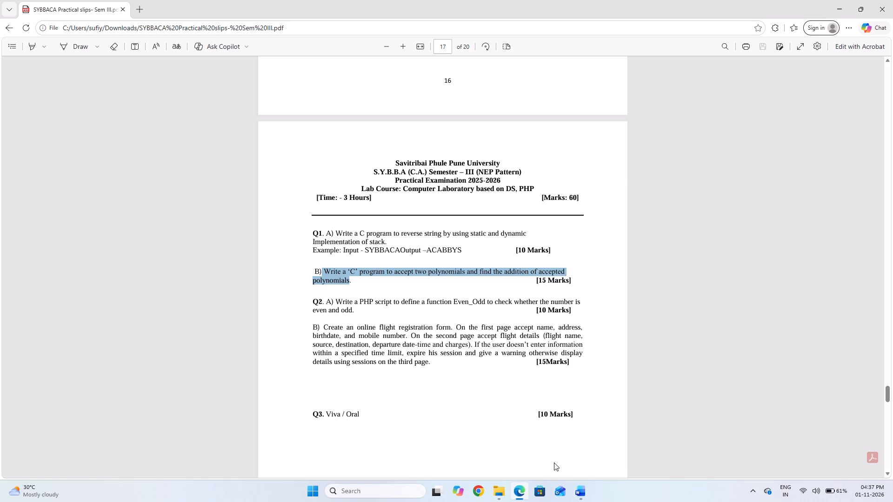
left_click(578, 496)
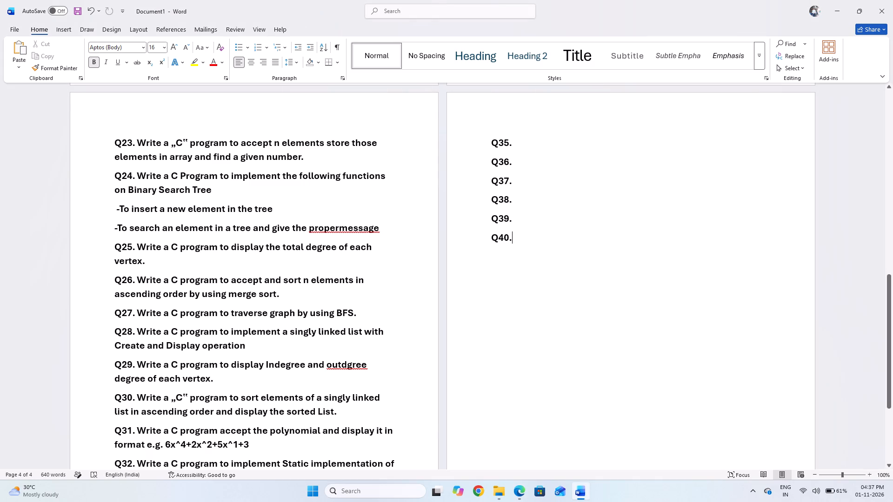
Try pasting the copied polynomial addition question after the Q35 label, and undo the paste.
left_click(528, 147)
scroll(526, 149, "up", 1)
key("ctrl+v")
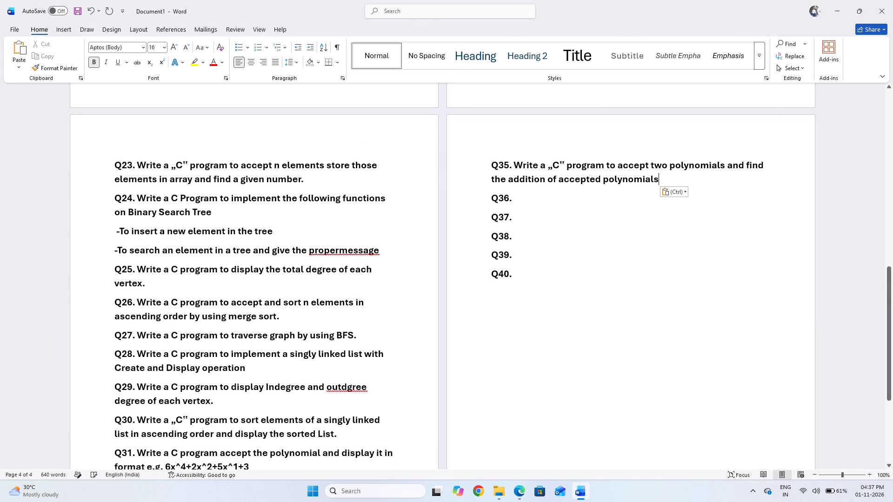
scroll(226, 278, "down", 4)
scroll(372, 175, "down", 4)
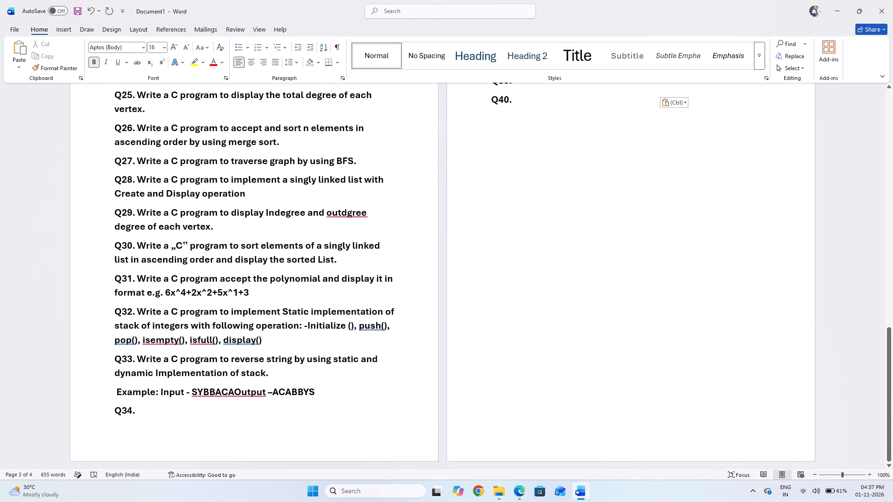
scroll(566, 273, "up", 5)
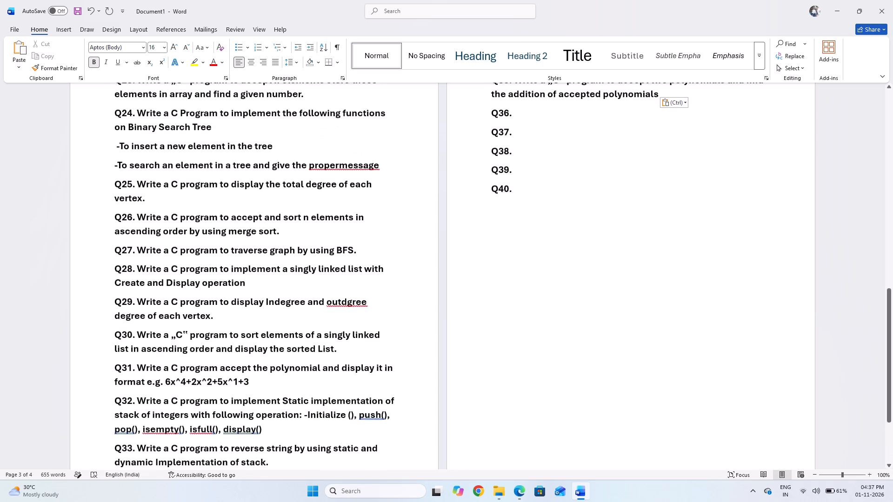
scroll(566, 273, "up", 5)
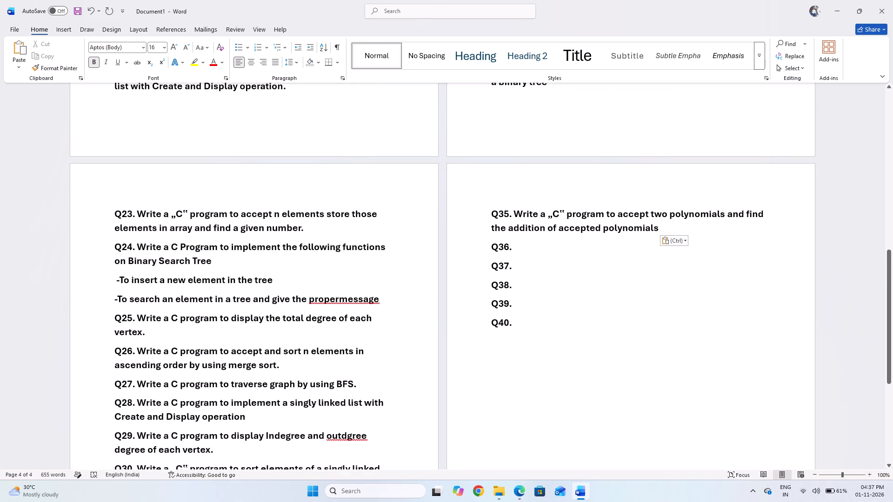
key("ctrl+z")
Paste the copied polynomial addition question after the Q34 label.
scroll(466, 338, "down", 3)
scroll(235, 427, "down", 5)
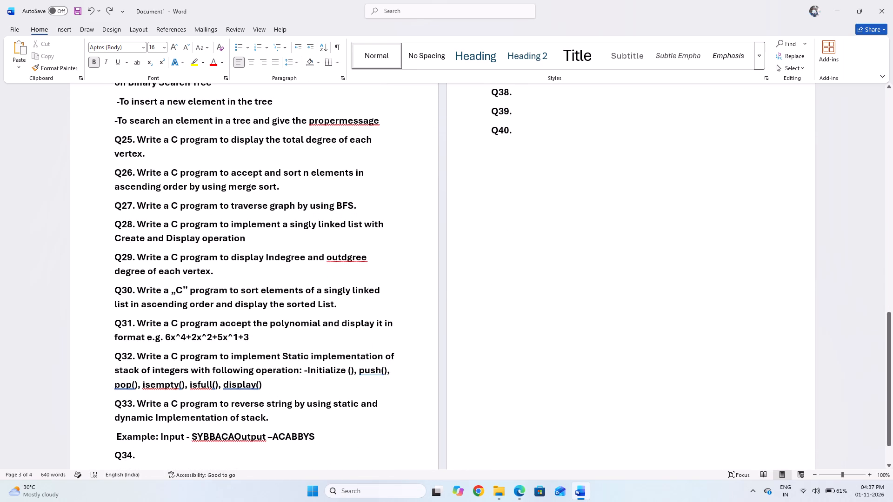
left_click(141, 455)
key("ctrl+v")
scroll(458, 343, "up", 2)
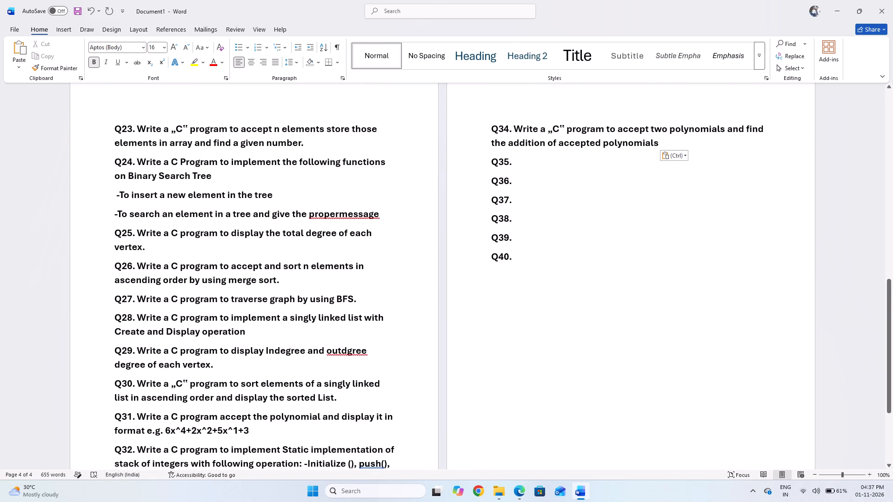
Copy question 1 A about insertion sort from PDF page 18 in Edge and paste it after the Q35 label in Word.
left_click(574, 491)
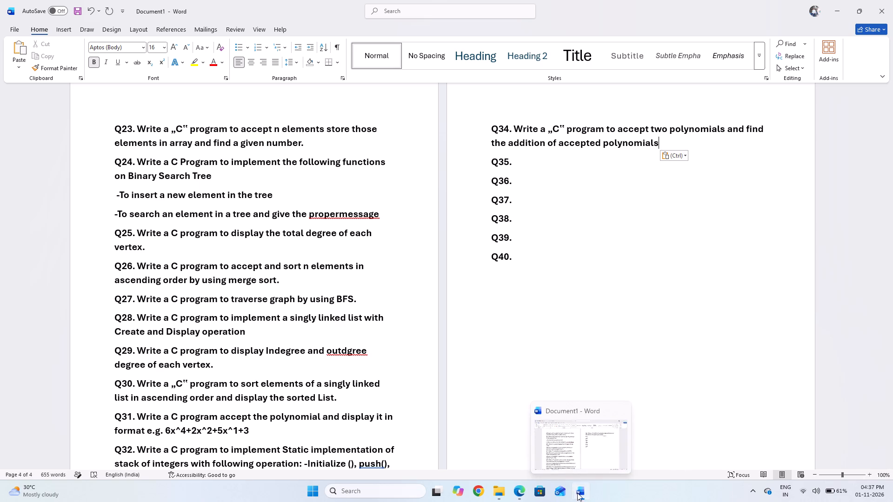
scroll(462, 300, "down", 10)
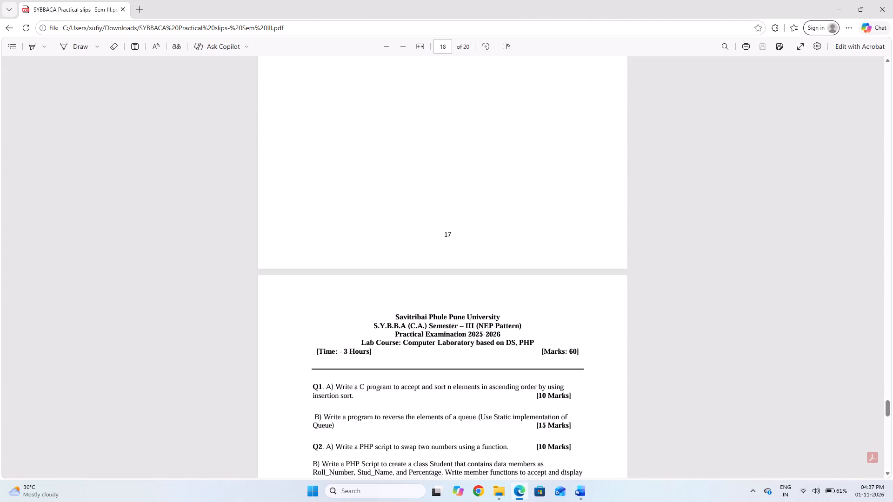
scroll(462, 300, "down", 1)
left_click_drag(352, 261, 335, 249)
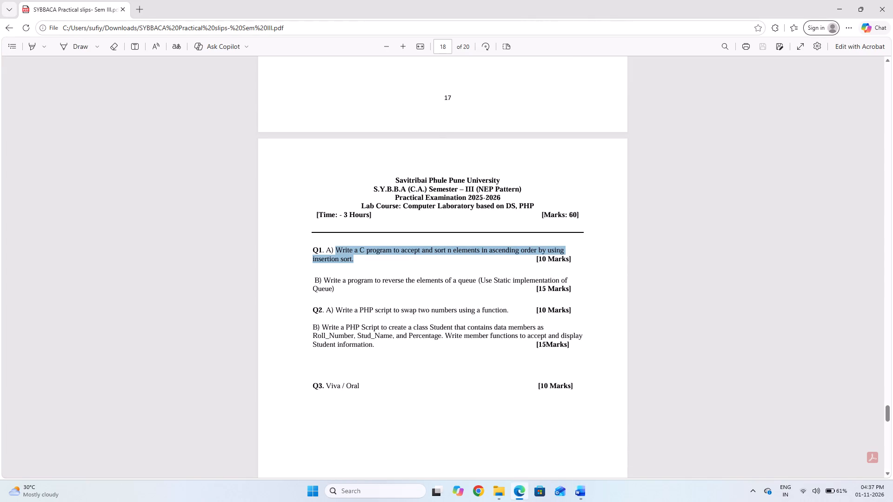
left_click_drag(335, 249, 335, 248)
key("ctrl+c")
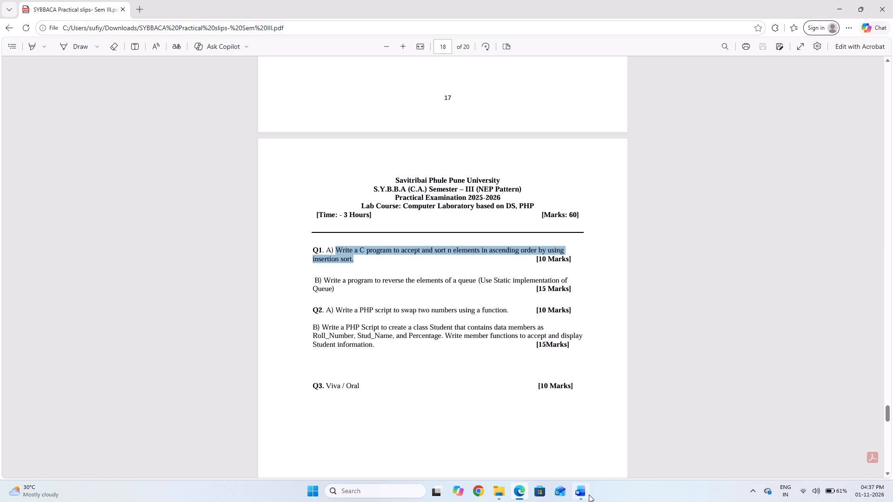
left_click(588, 496)
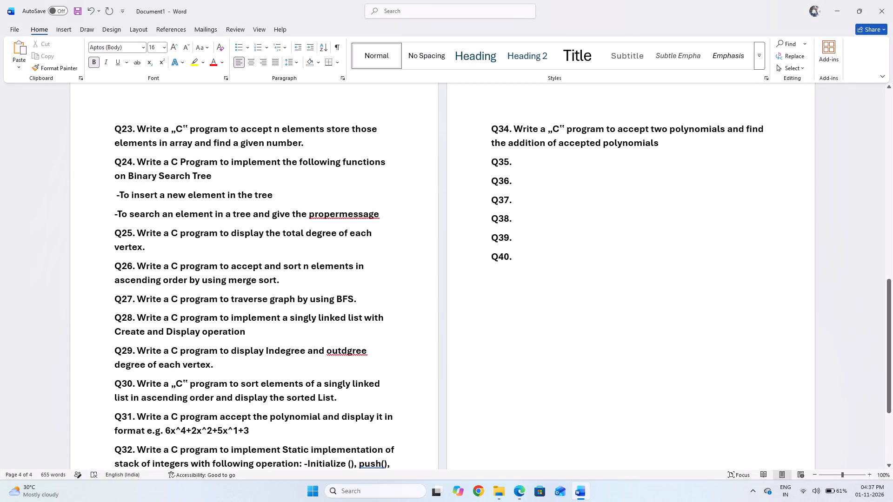
left_click(533, 166)
key("ctrl+v")
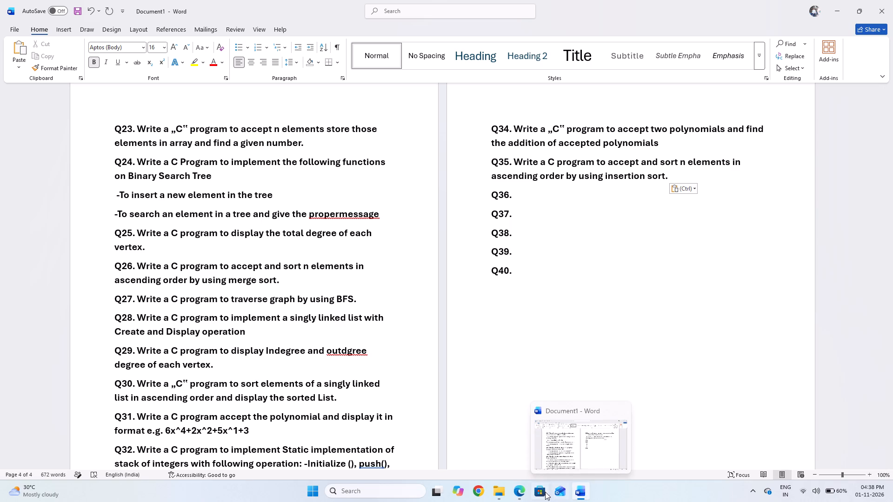
Copy question 1 B about reversing a queue from PDF page 18 in Edge and paste it after the Q36 label in Word.
left_click(518, 497)
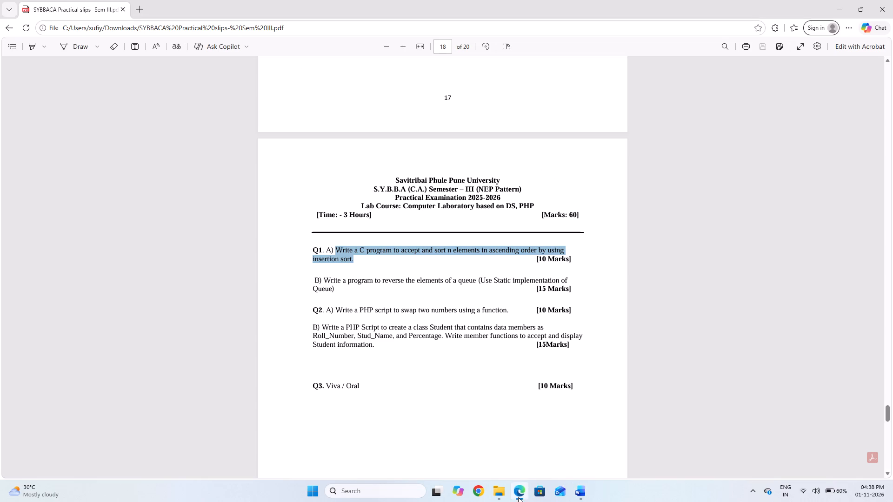
left_click_drag(335, 289, 320, 279)
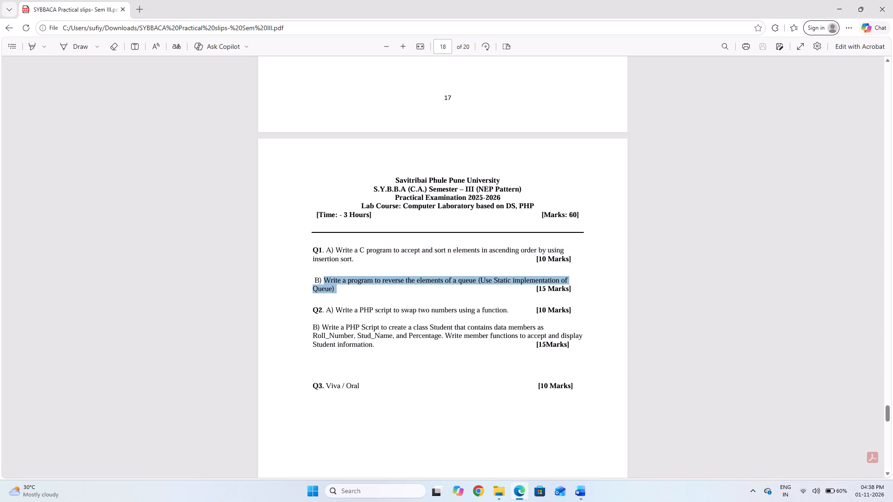
left_click_drag(320, 279, 324, 277)
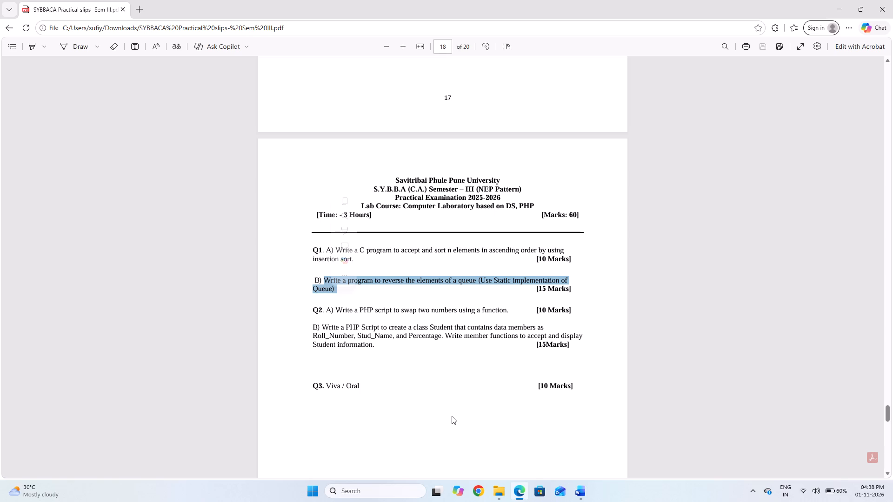
key("ctrl+c")
left_click(578, 499)
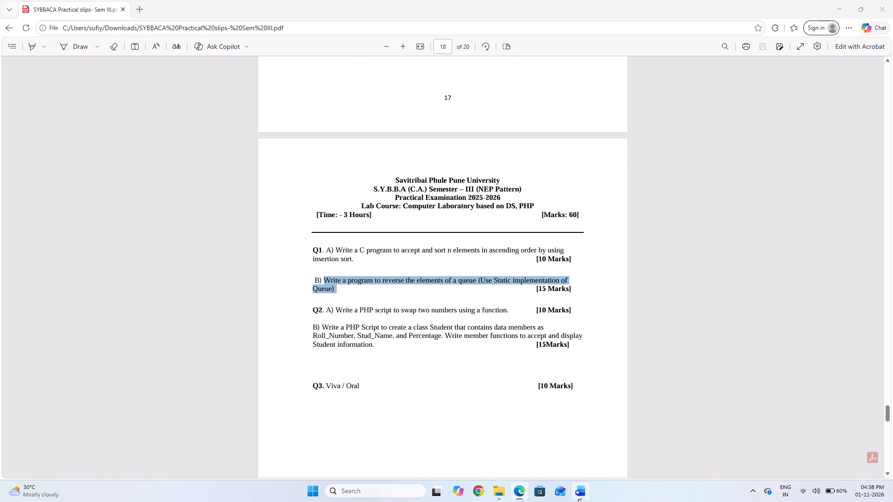
left_click(529, 194)
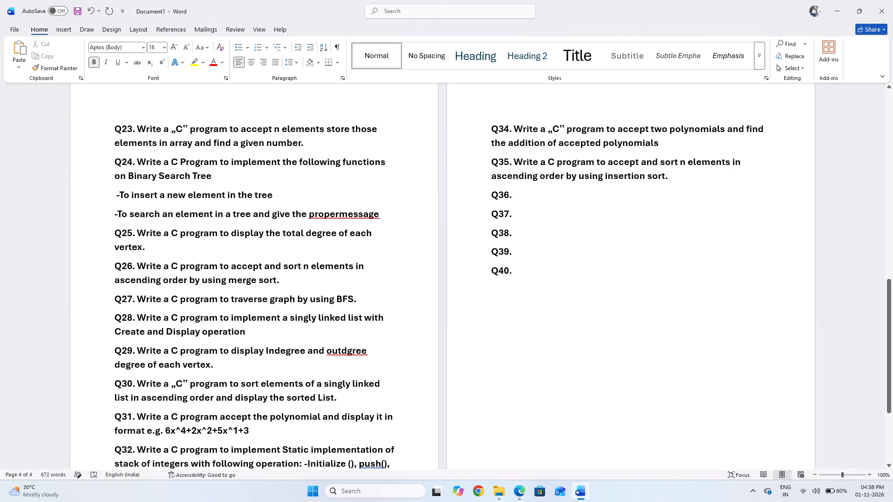
key("ctrl+v")
Copy question 1 about quick sort, including its "A)" prefix, from PDF page 19 in Edge and paste it after the Q37 label in Word.
left_click(578, 480)
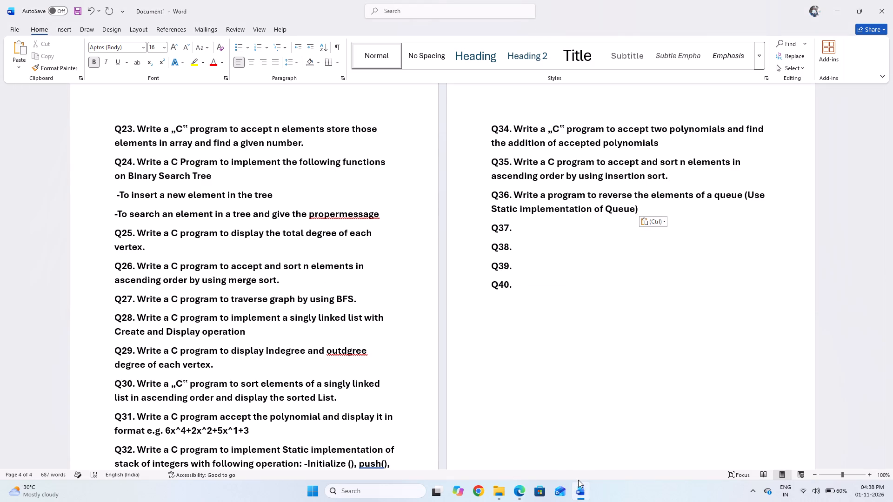
scroll(351, 315, "down", 11)
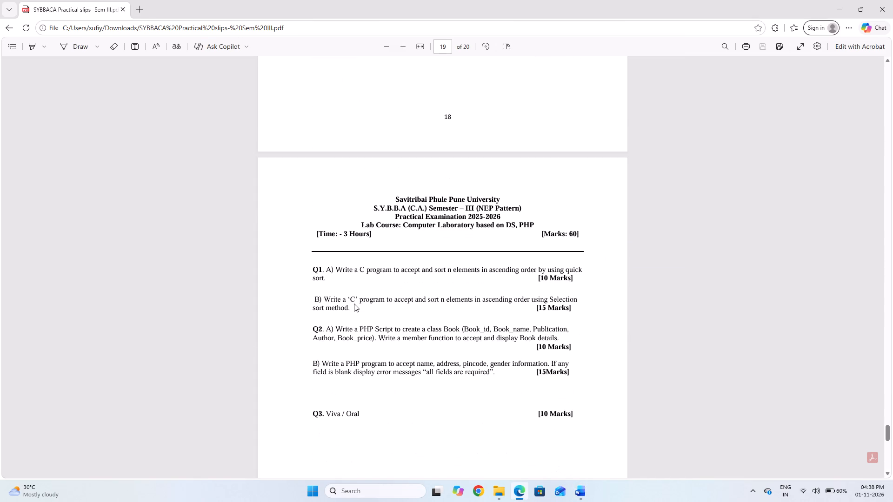
left_click_drag(326, 281, 325, 264)
key("ctrl+c")
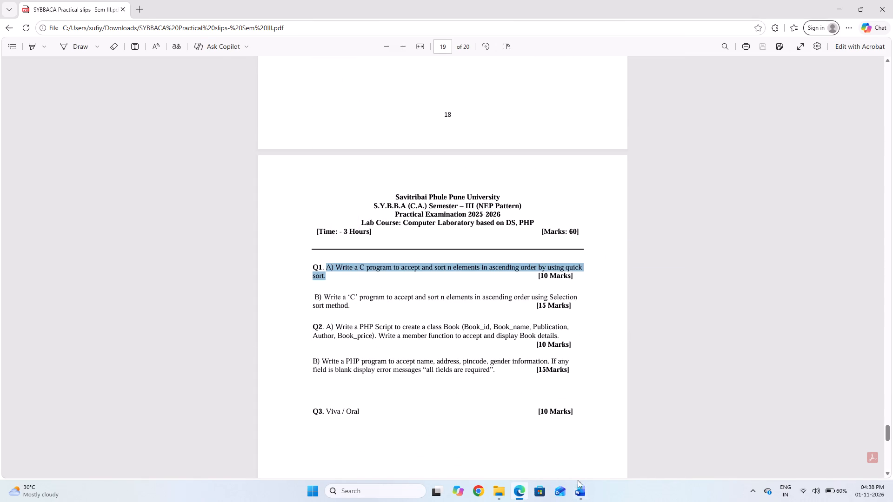
left_click(580, 483)
left_click(533, 224)
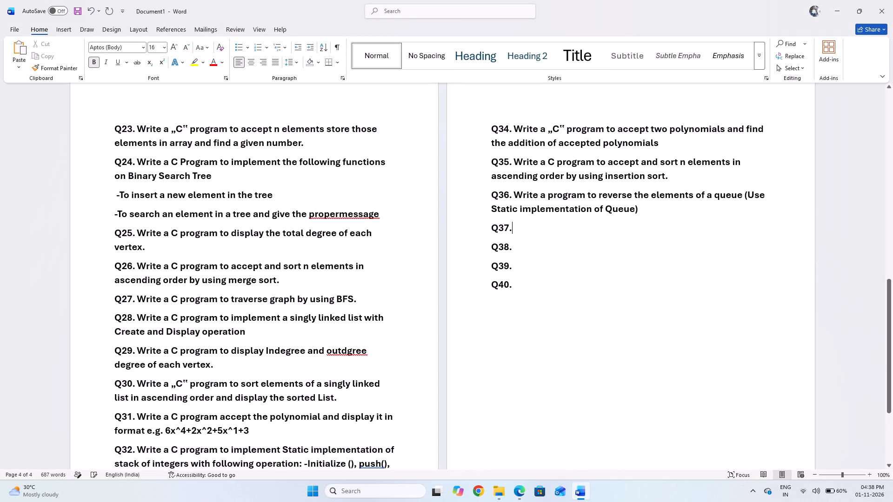
key("ctrl+v")
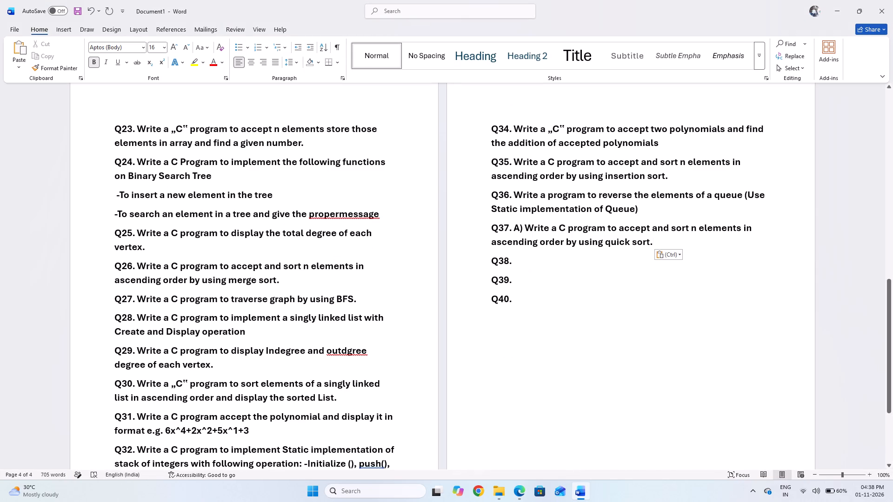
Copy question 1 B about the Selection sort method from PDF page 19 in Edge and paste it after the Q38 label in Word.
left_click(578, 485)
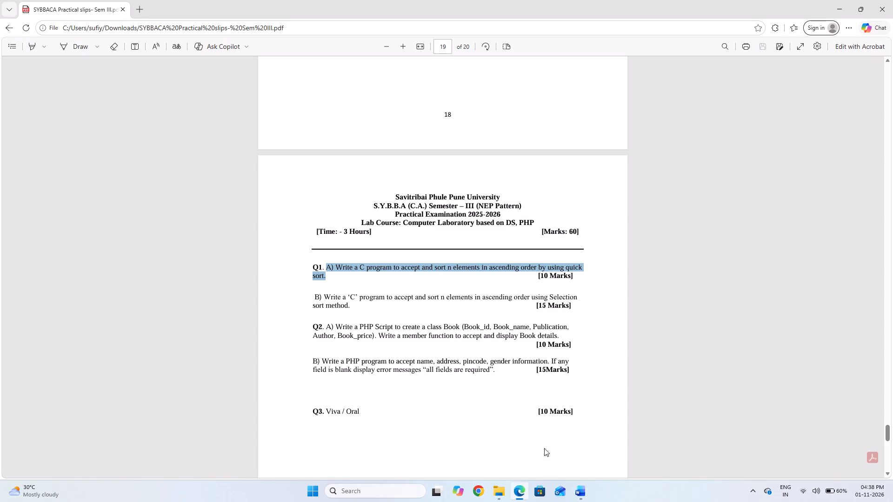
left_click_drag(353, 306, 323, 291)
key("ctrl+c")
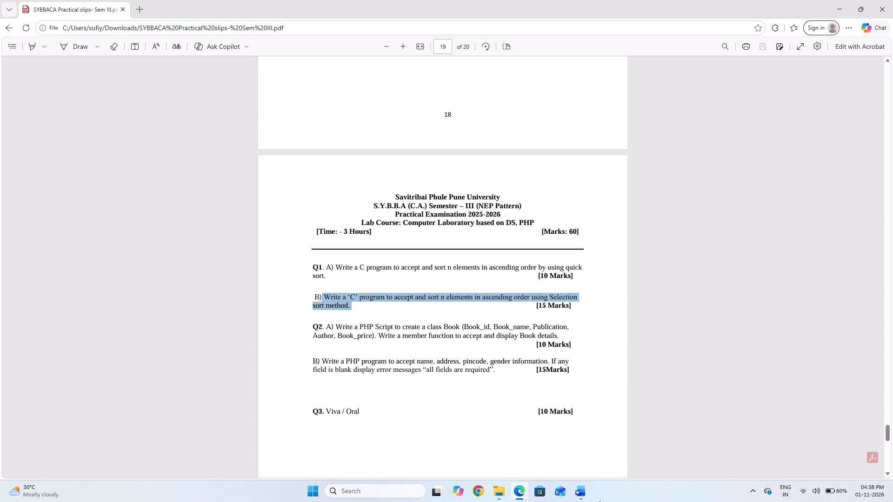
left_click(582, 489)
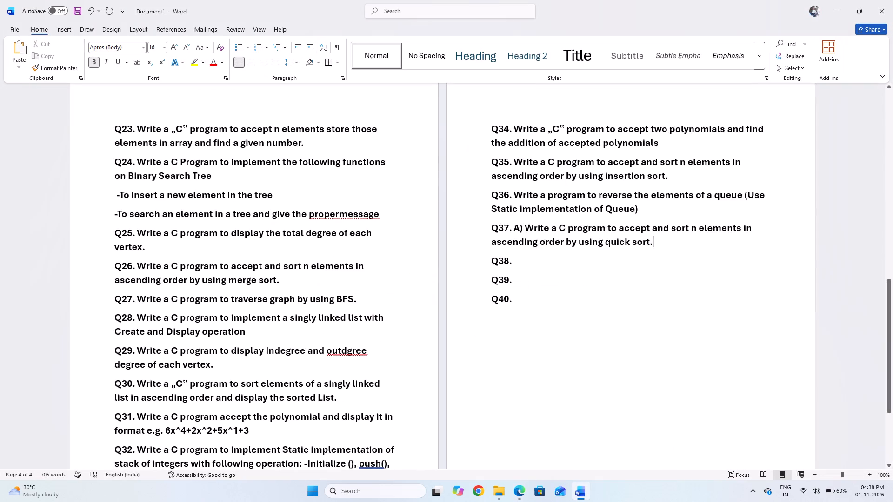
left_click(537, 261)
key("ctrl+v")
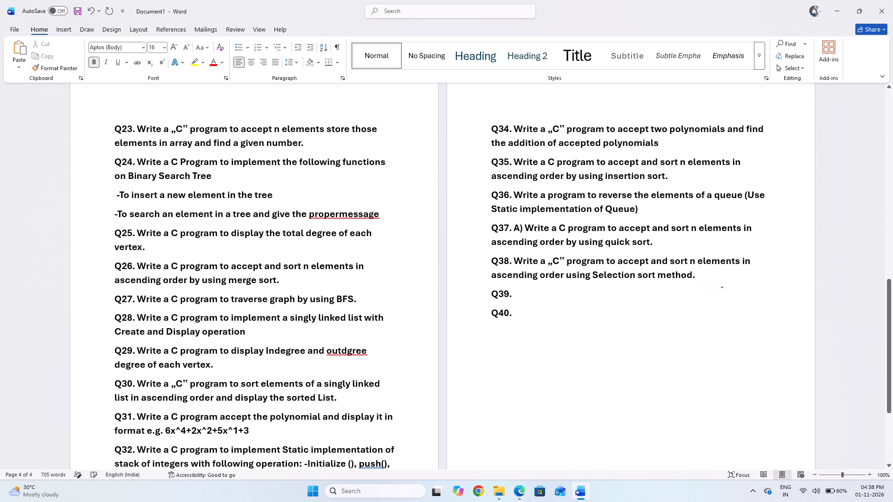
Copy question 1 A about the binary search method from PDF page 20 in Edge and paste it after the Q39 label in Word.
left_click(579, 500)
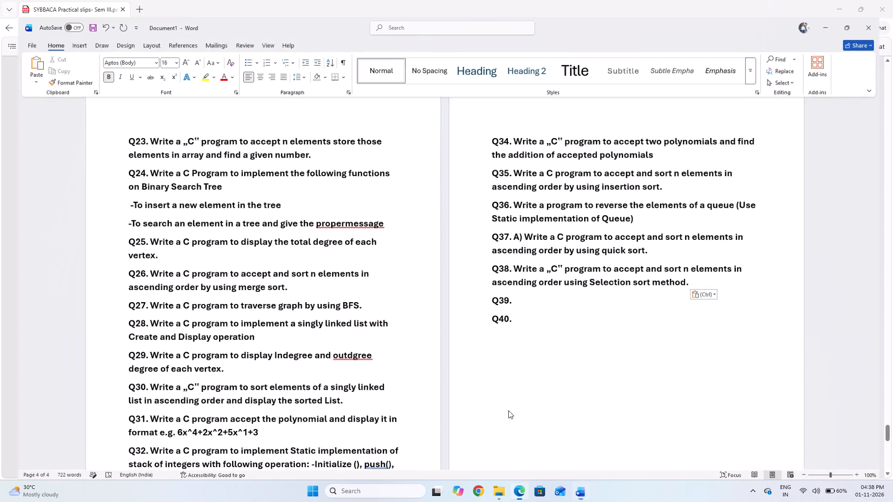
scroll(478, 319, "down", 20)
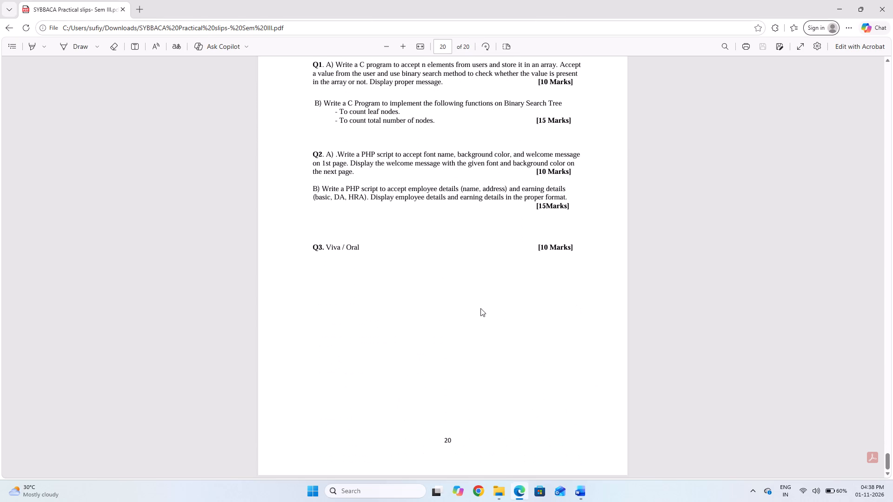
scroll(481, 306, "up", 4)
left_click_drag(456, 267, 376, 248)
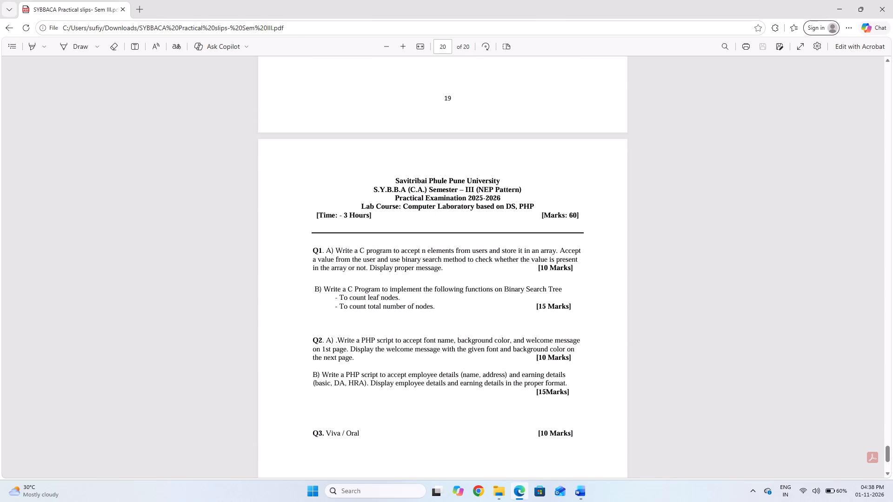
left_click_drag(376, 248, 349, 245)
left_click_drag(335, 251, 441, 269)
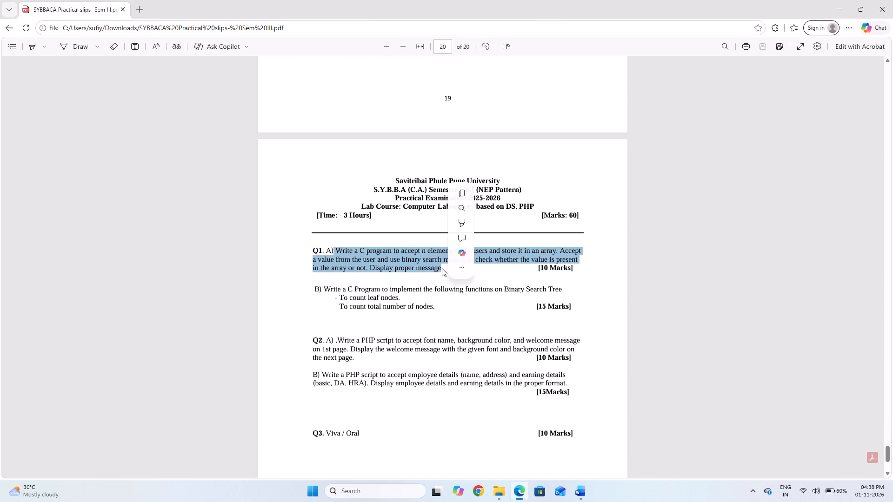
key("ctrl+c")
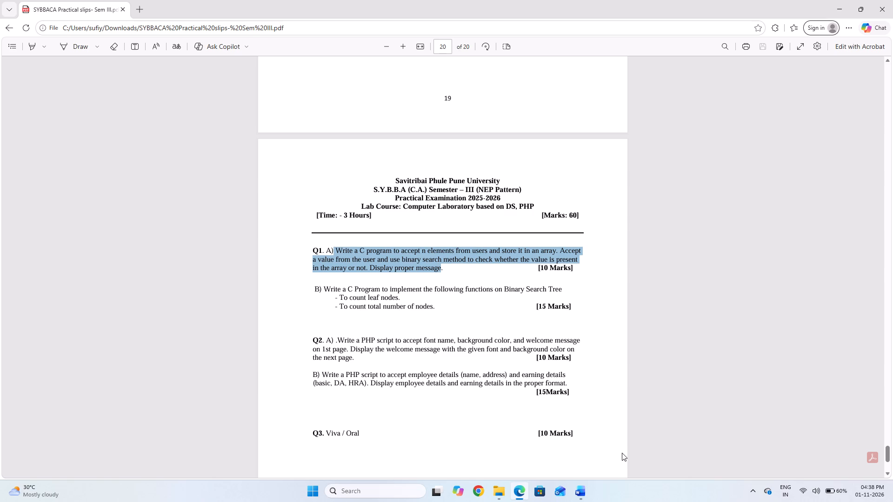
left_click(582, 497)
left_click(526, 292)
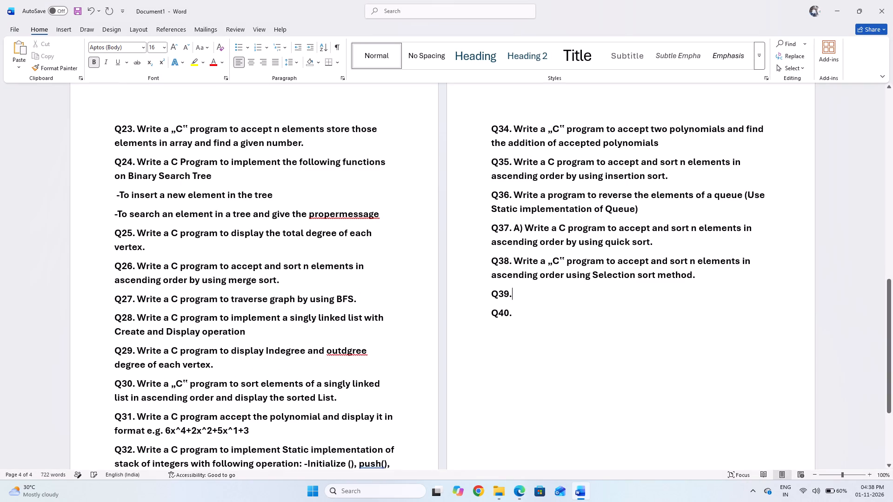
key("ctrl+v")
Copy question 1 B about Binary Search Tree node counting from PDF page 20 in Edge and paste it after the Q40 label in Word.
left_click(523, 359)
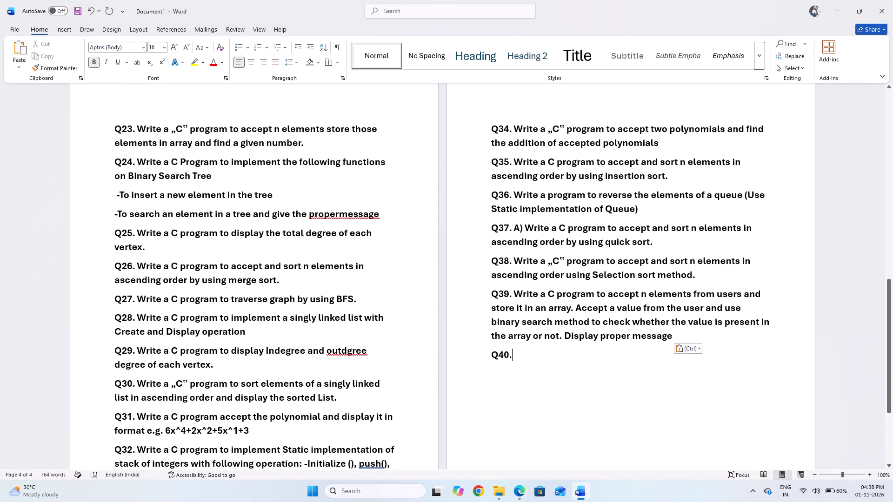
left_click(583, 497)
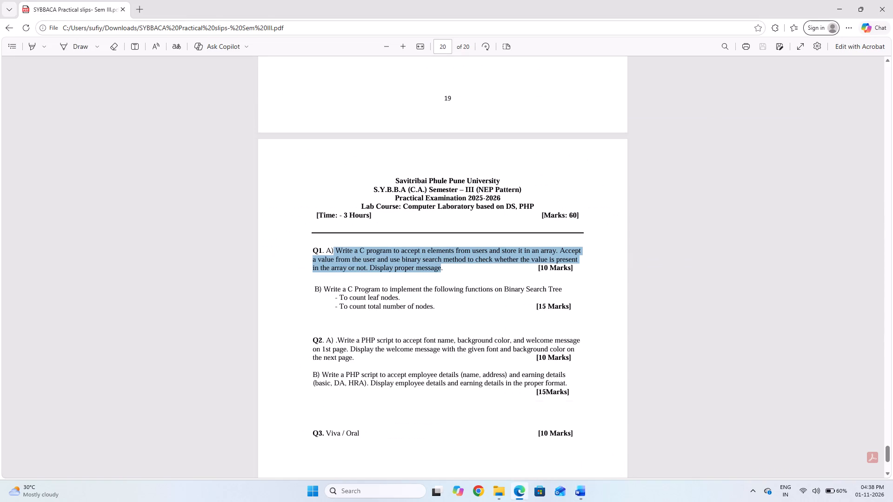
left_click_drag(451, 310, 320, 281)
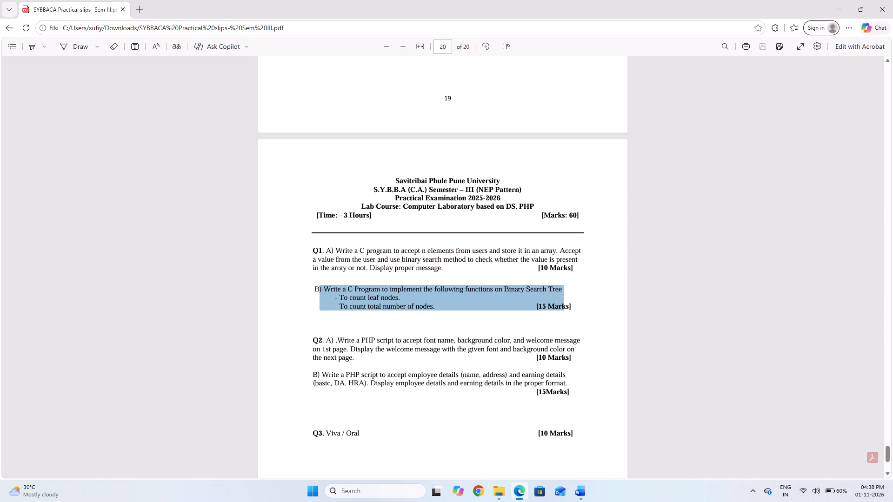
left_click_drag(320, 281, 321, 281)
key("ctrl+c")
left_click(586, 501)
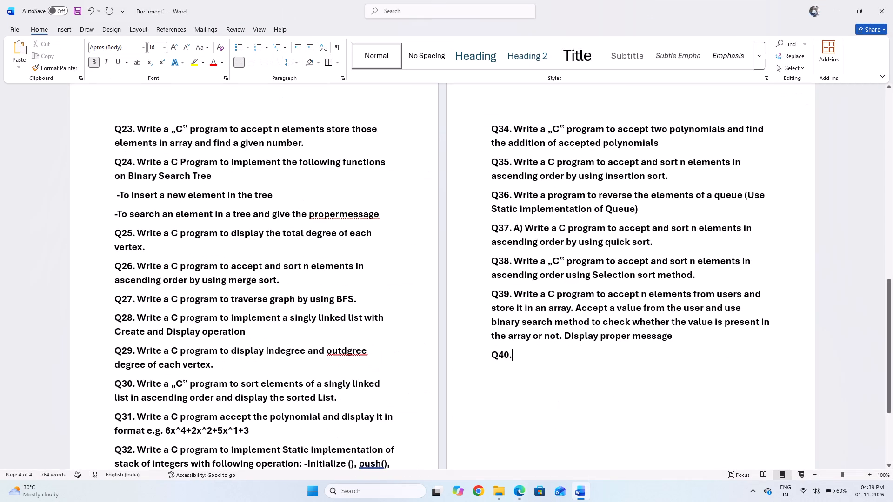
key("ctrl+v")
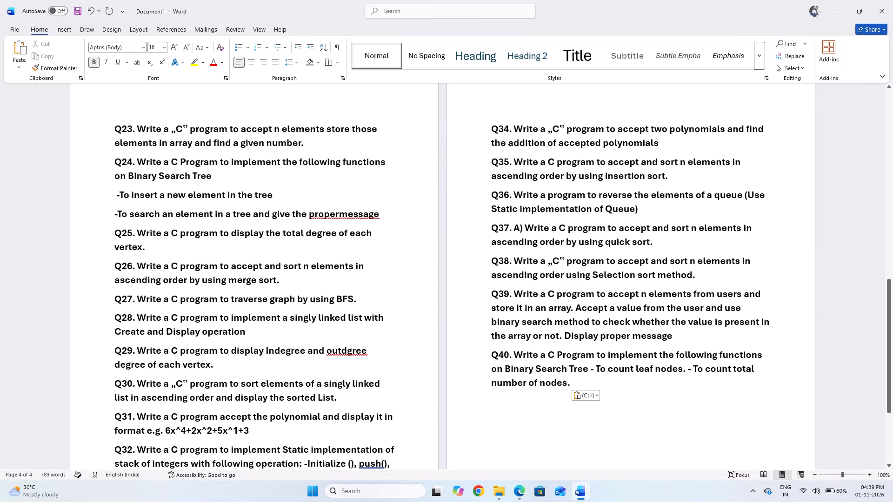
Split Q40's two sub-items, counting leaf nodes and counting total number of nodes, onto separate lines below the question.
left_click(594, 372)
left_click(589, 370)
key("Return")
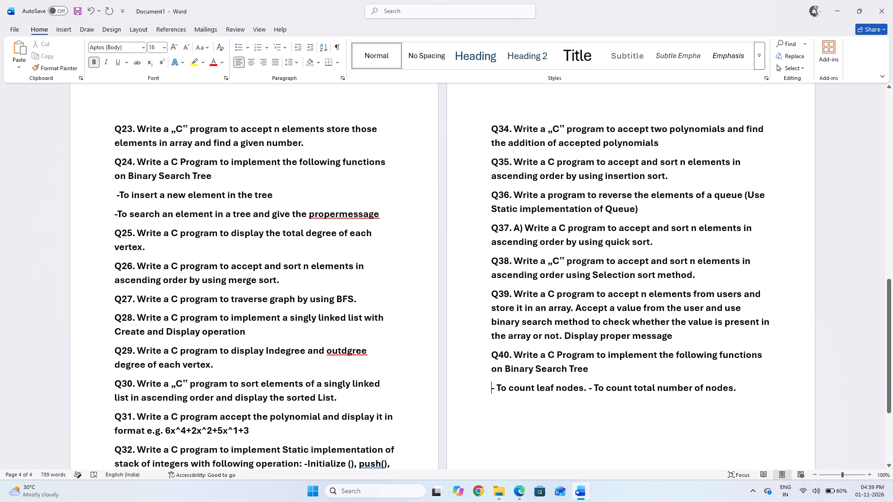
left_click(589, 389)
key("Return")
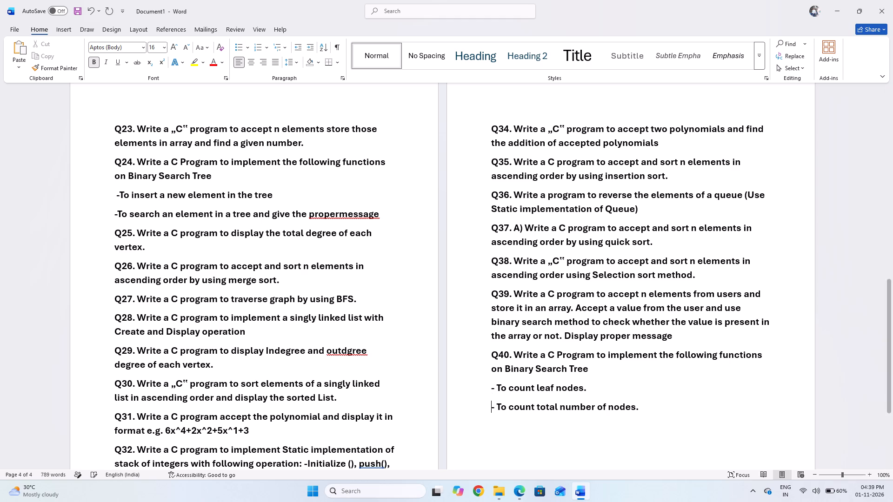
Insert a blank line after each of the questions Q1, Q2, Q3 and Q4 at the start of the document.
scroll(550, 322, "up", 19)
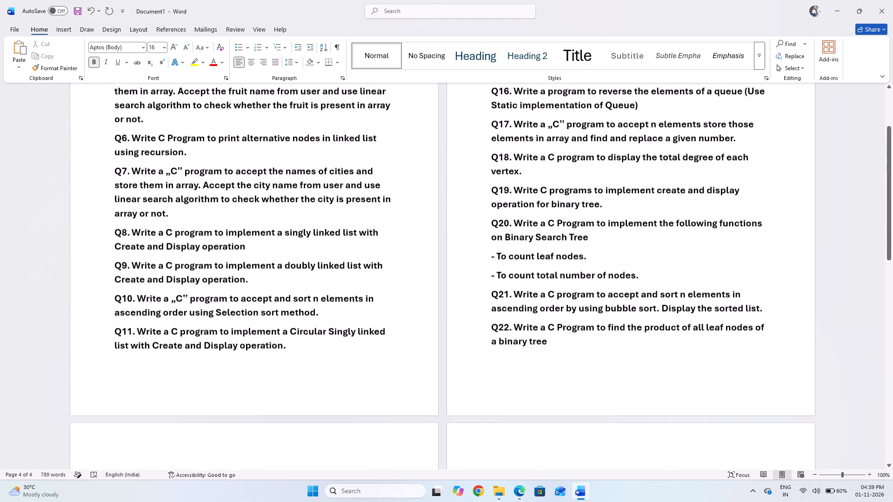
scroll(443, 176, "up", 8)
left_click(136, 152)
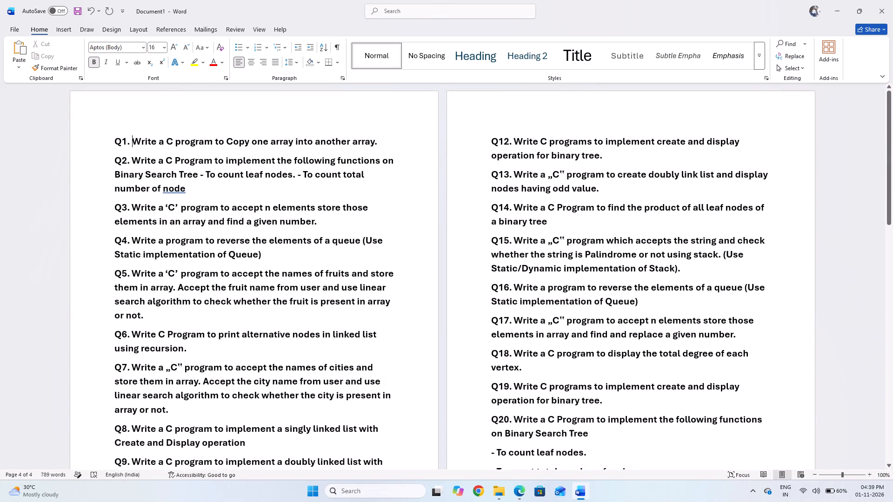
left_click(382, 144)
key("Return")
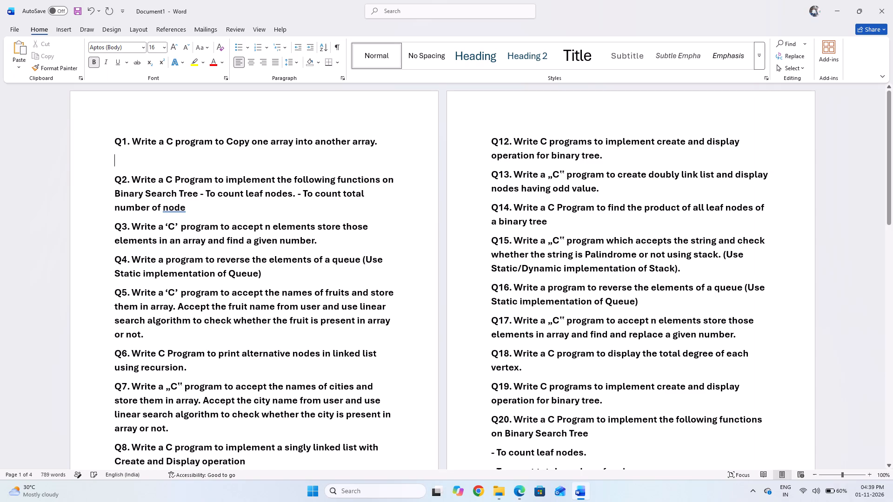
left_click(268, 212)
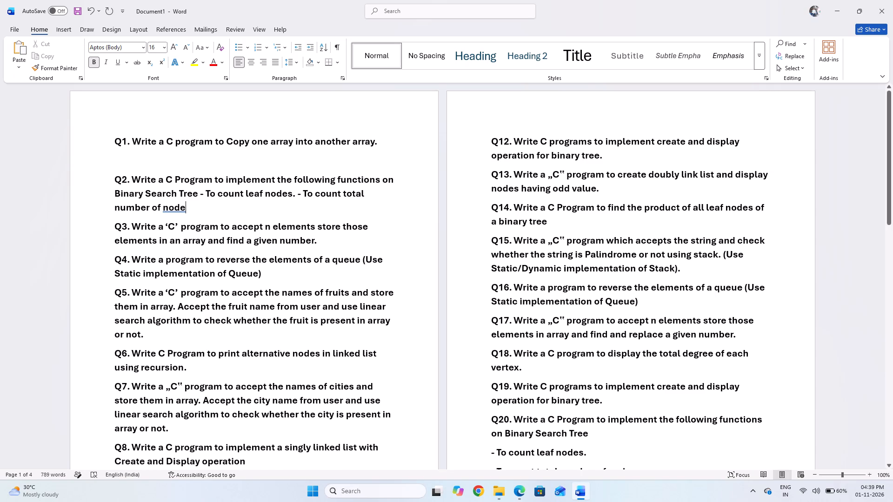
key("Return")
left_click(340, 249)
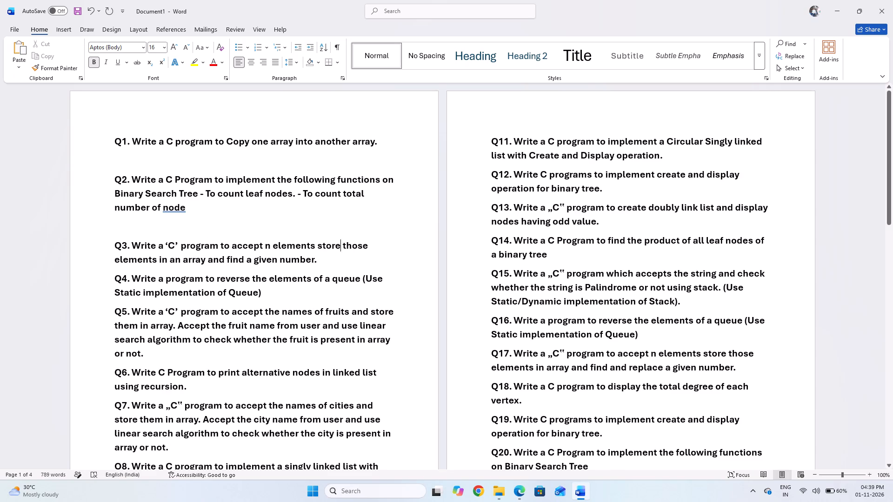
left_click(333, 264)
key("Return")
left_click(275, 313)
key("Return")
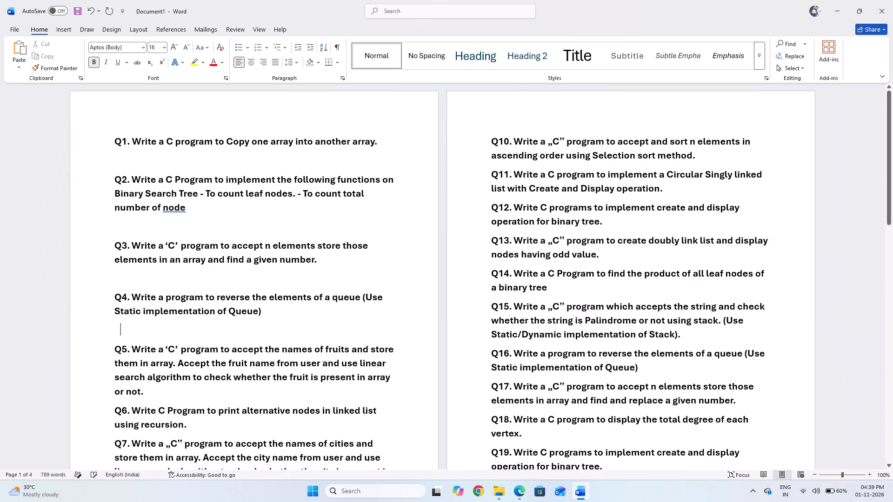
Insert a blank line after each of the questions Q5, Q6 and Q7.
scroll(256, 376, "down", 2)
left_click(175, 354)
key("Return")
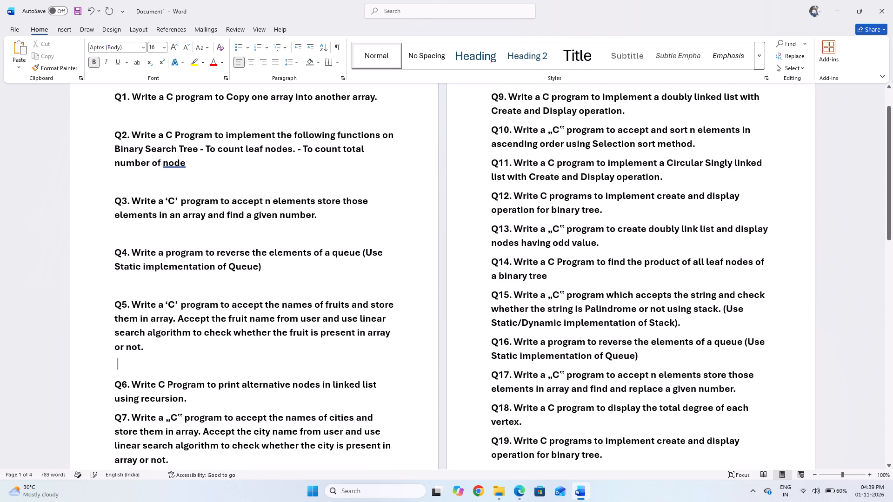
scroll(203, 363, "down", 2)
left_click(202, 358)
key("Return")
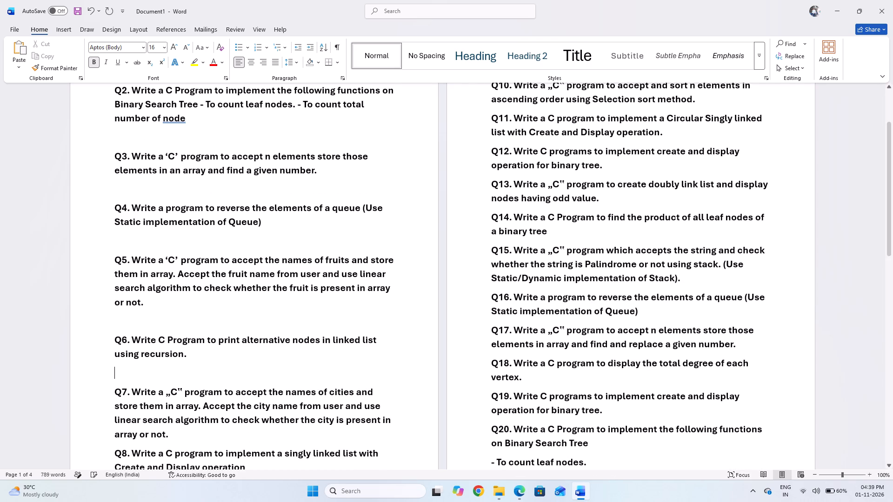
scroll(225, 372, "down", 2)
left_click(180, 392)
key("Return")
Insert a blank line after each of the questions Q8, Q9 and Q10.
scroll(191, 372, "down", 2)
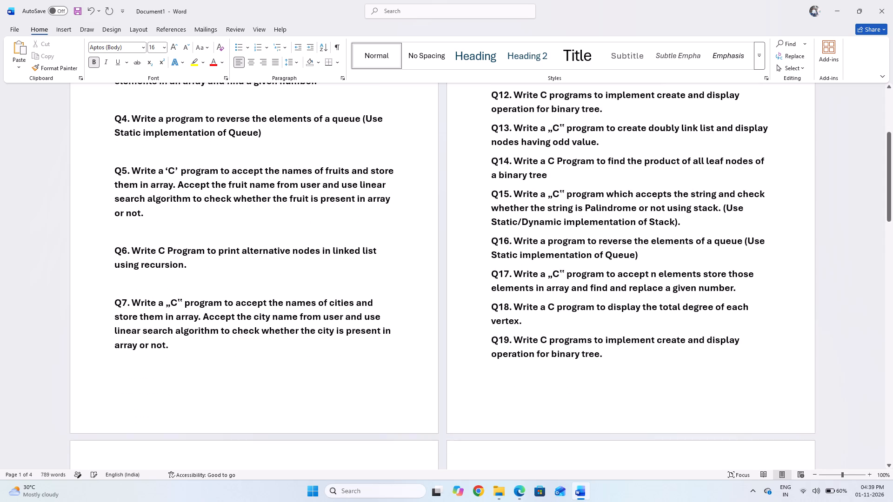
scroll(187, 362, "down", 7)
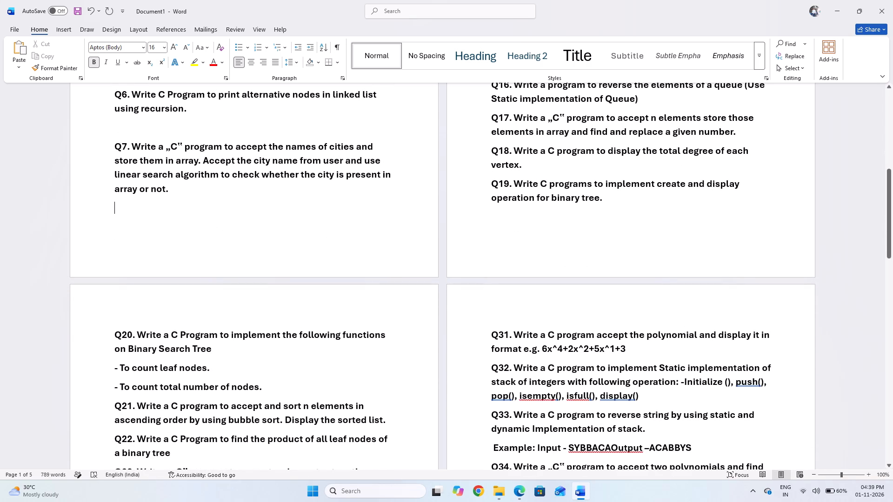
scroll(649, 208, "up", 15)
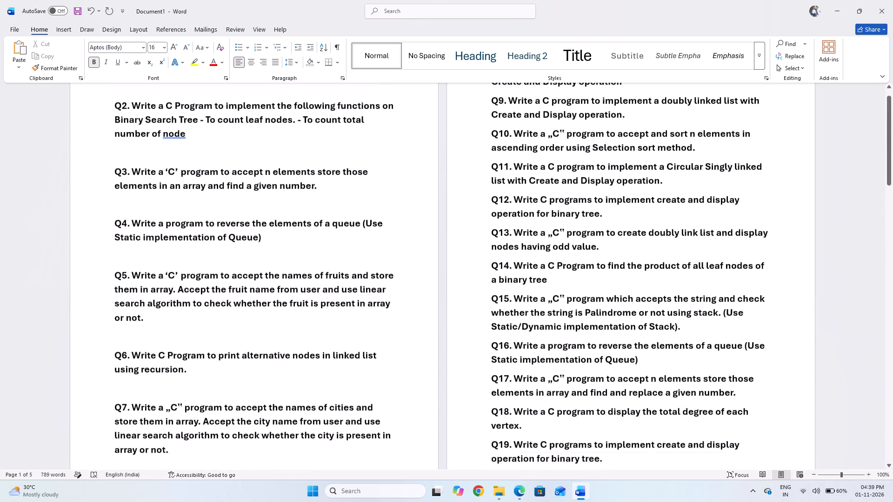
scroll(649, 207, "up", 5)
left_click(625, 163)
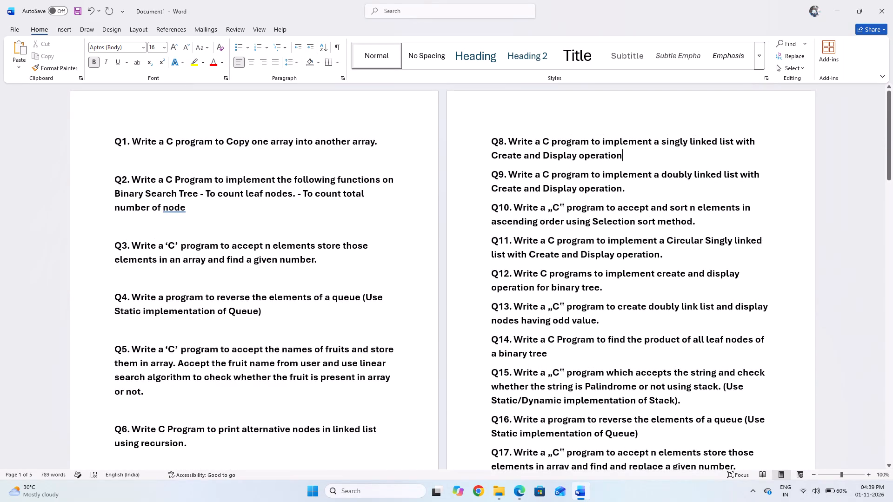
key("Return")
left_click(639, 213)
key("Return")
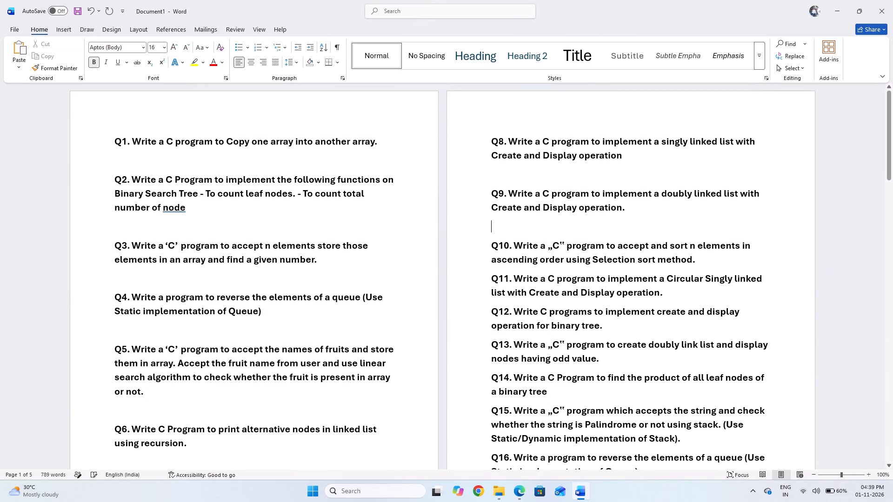
left_click(714, 260)
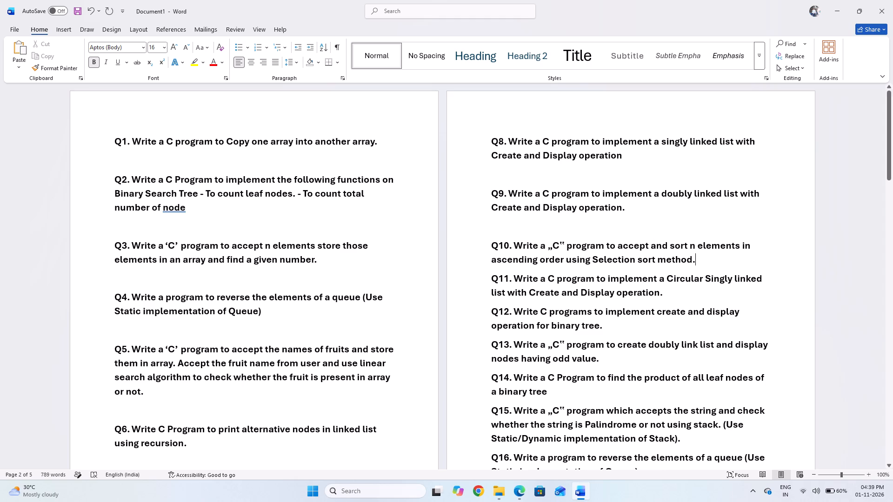
key("Return")
Insert a blank line after each of the questions Q11, Q12 and Q13.
scroll(671, 319, "down", 2)
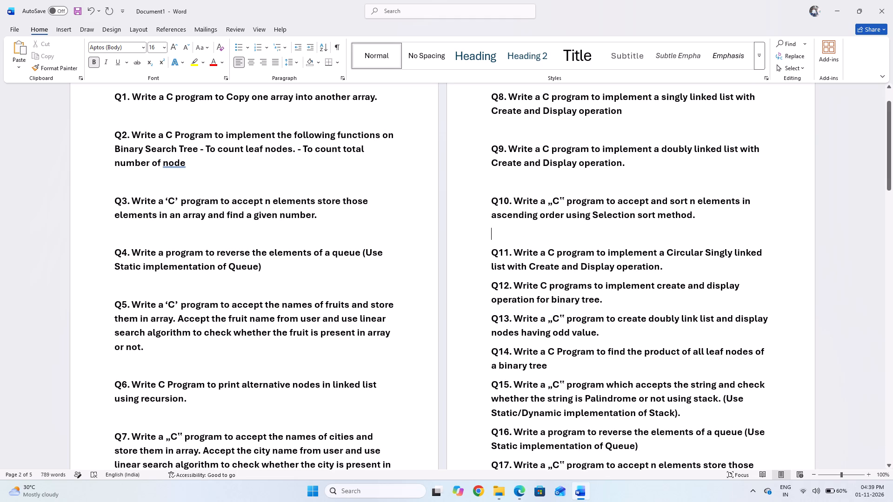
left_click(670, 268)
key("Return")
left_click(631, 320)
key("Return")
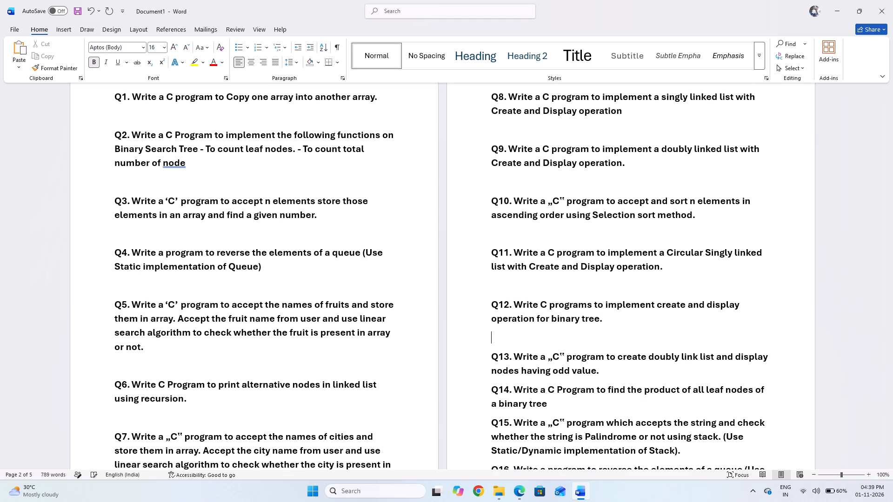
scroll(631, 319, "down", 1)
left_click(621, 343)
scroll(621, 343, "down", 1)
key("Return")
Insert a blank line after each of the questions Q14, Q15 and Q16.
scroll(622, 332, "down", 2)
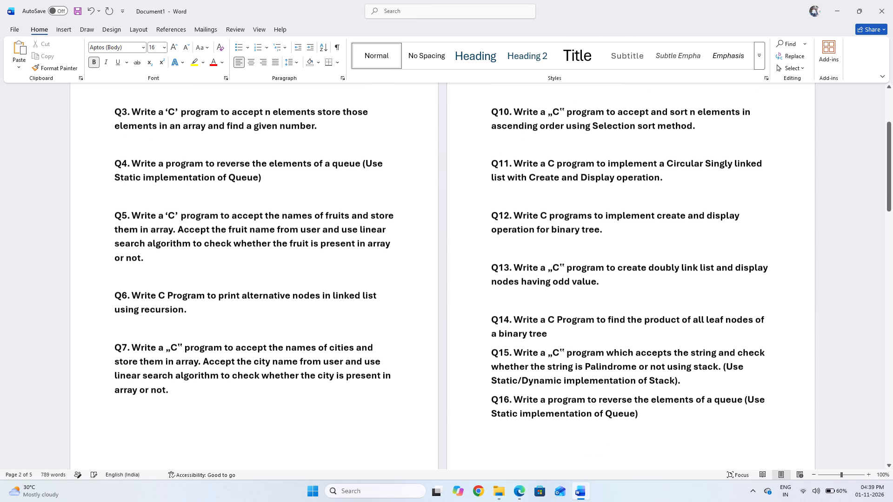
left_click(585, 333)
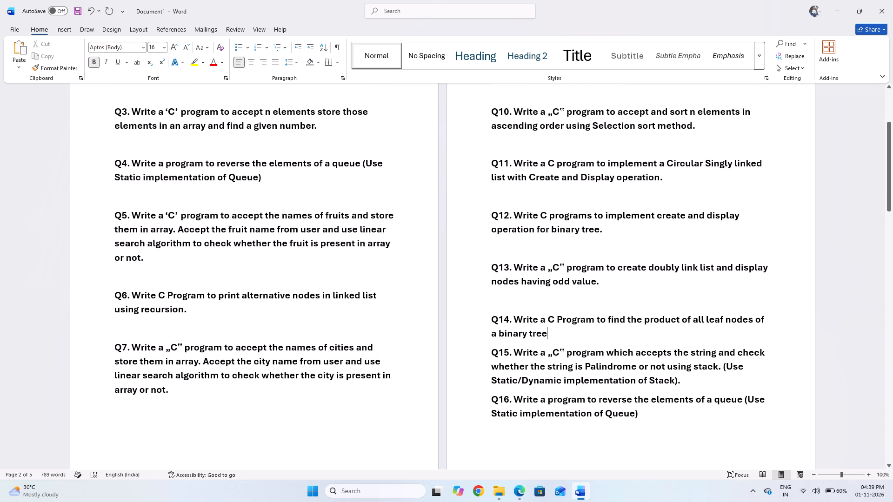
key("Return")
scroll(586, 335, "down", 2)
scroll(624, 349, "down", 4)
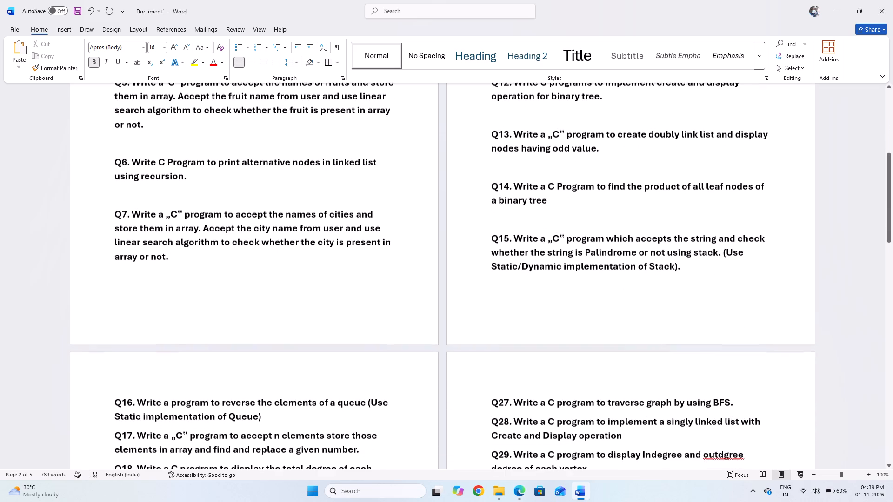
left_click(706, 273)
key("Return")
scroll(396, 341, "down", 2)
scroll(220, 363, "down", 1)
left_click(276, 347)
key("Return")
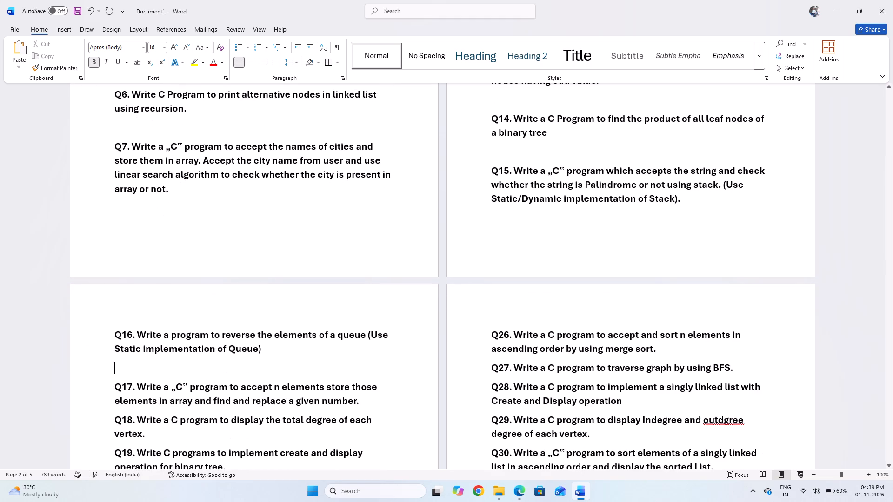
Insert a blank line after each of the questions Q17, Q18 and Q19.
scroll(273, 347, "down", 2)
left_click(386, 361)
key("Return")
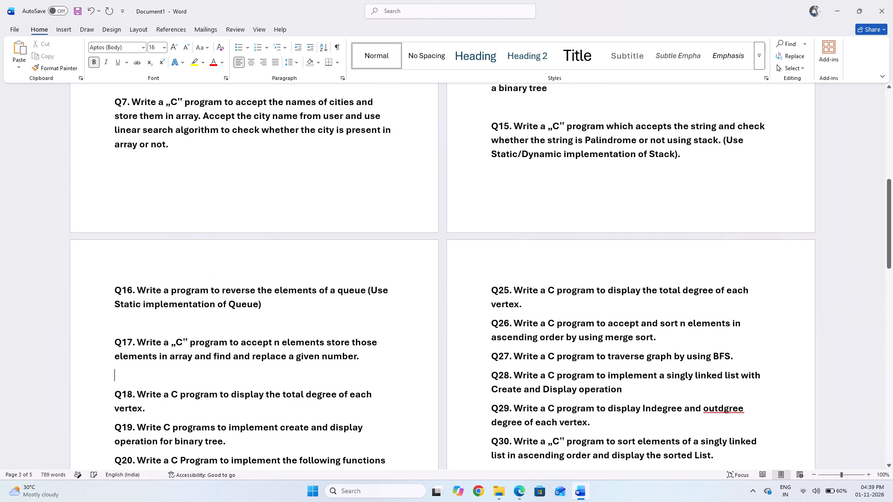
left_click(181, 409)
key("Return")
scroll(193, 395, "down", 3)
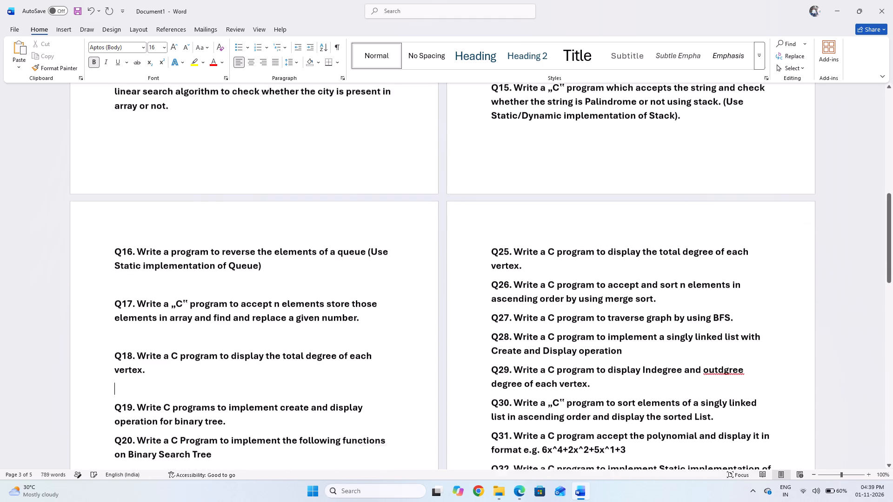
left_click(239, 393)
key("Return")
Insert a blank line after Q20's last sub-item and after each of the questions Q21, Q22 and Q23.
scroll(239, 389, "down", 2)
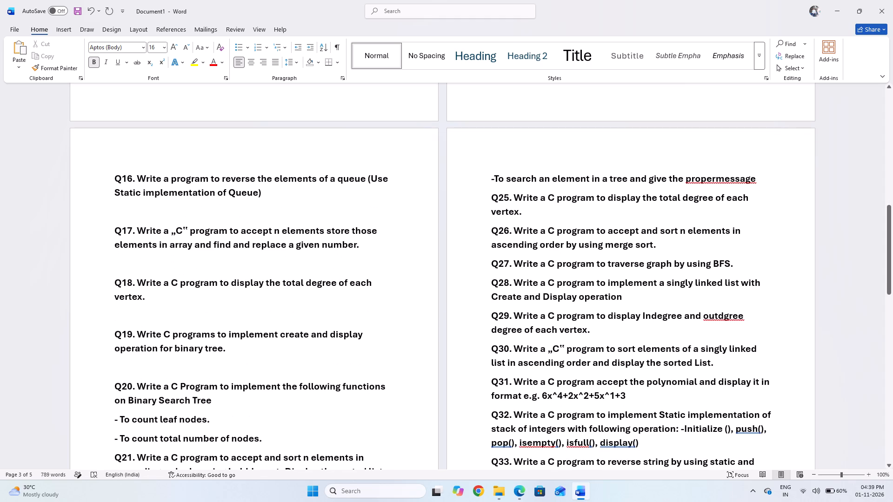
scroll(265, 374, "down", 1)
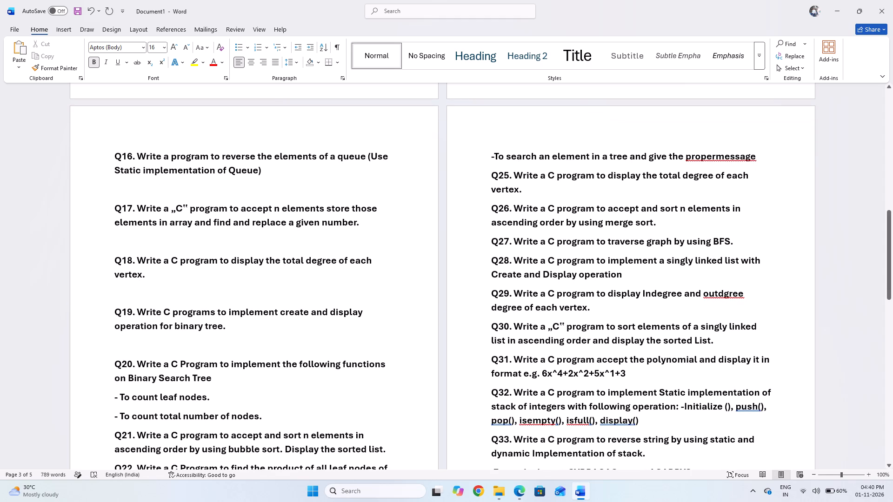
left_click(275, 416)
key("Return")
scroll(284, 363, "down", 2)
scroll(303, 406, "down", 3)
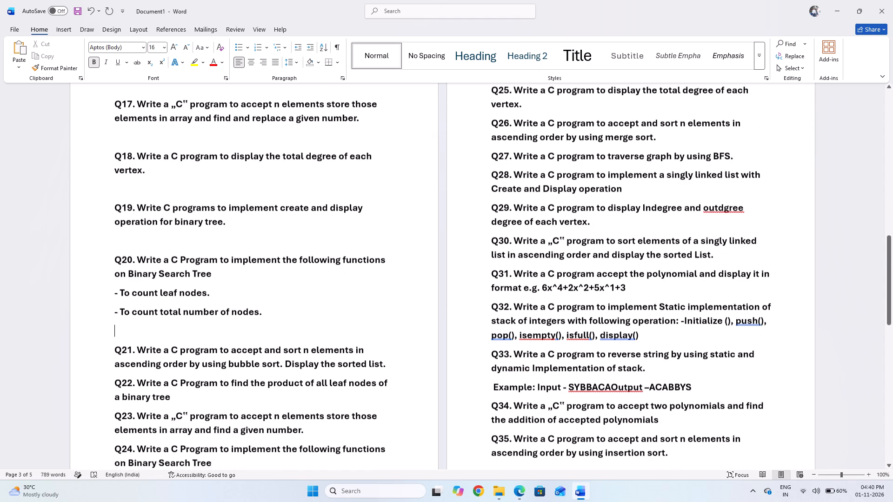
left_click(388, 357)
key("Return")
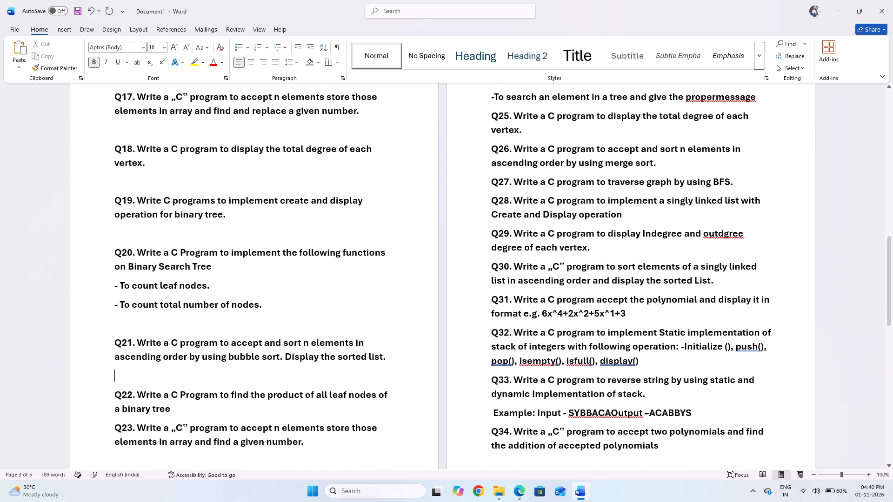
scroll(359, 362, "down", 1)
left_click(178, 390)
key("Return")
scroll(200, 384, "down", 2)
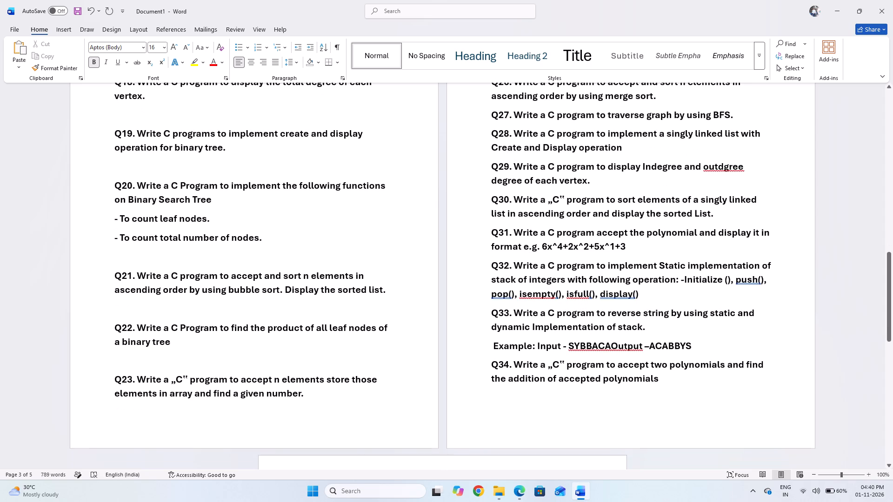
left_click(311, 395)
key("Return")
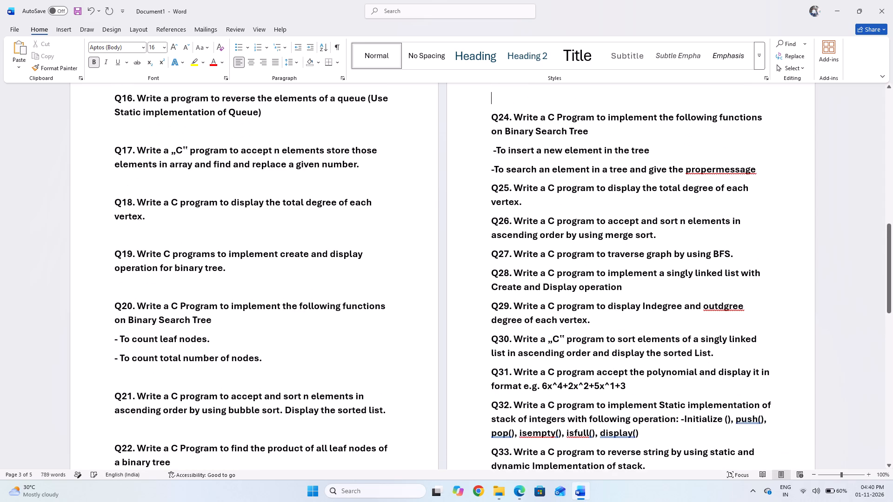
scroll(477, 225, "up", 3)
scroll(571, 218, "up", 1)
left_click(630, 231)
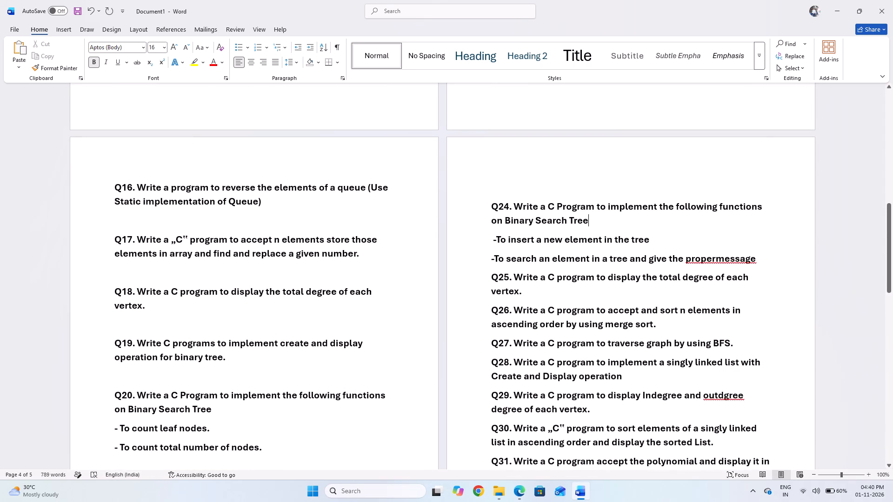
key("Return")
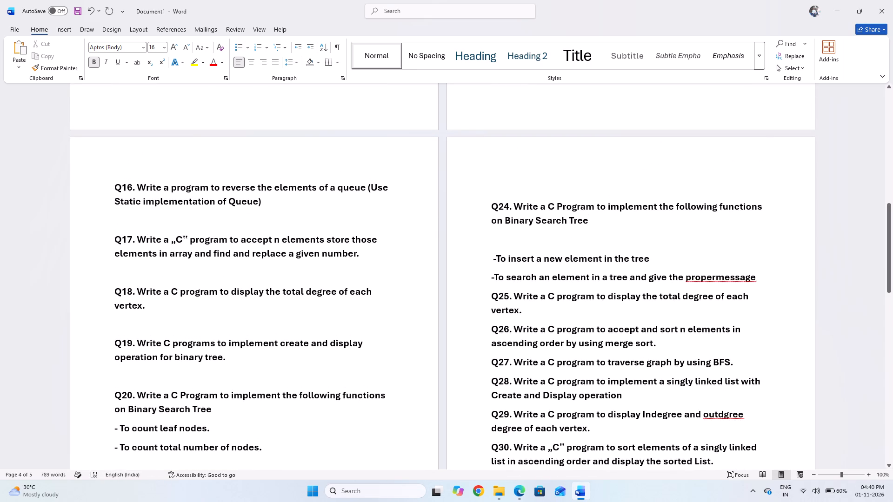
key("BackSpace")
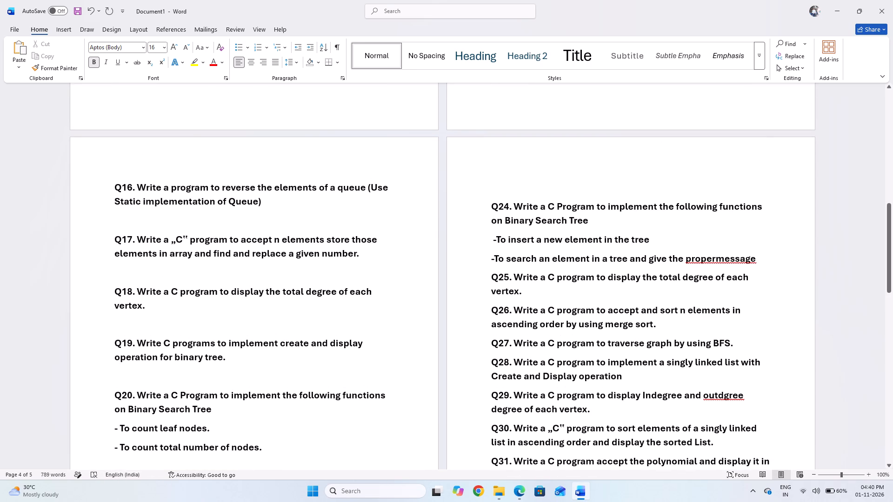
Insert a blank line after Q24's last sub-item and after each of the questions Q25 and Q26.
left_click(766, 254)
key("Return")
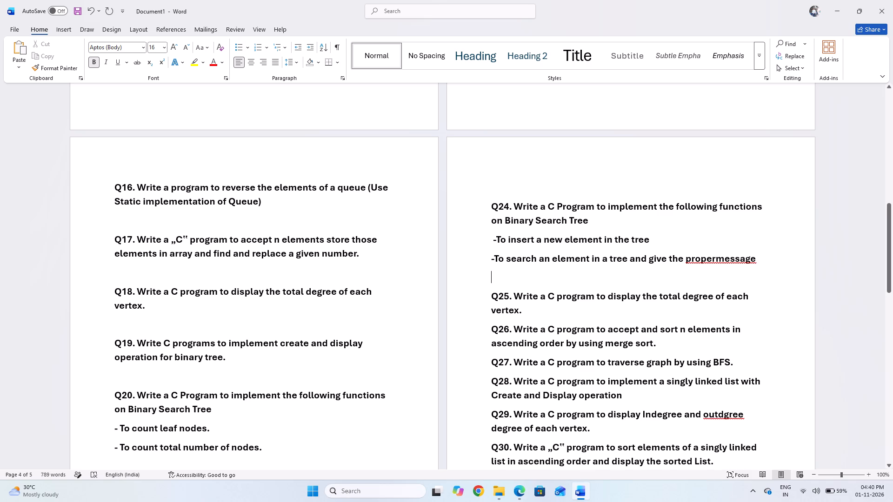
left_click(533, 310)
key("Return")
left_click(697, 360)
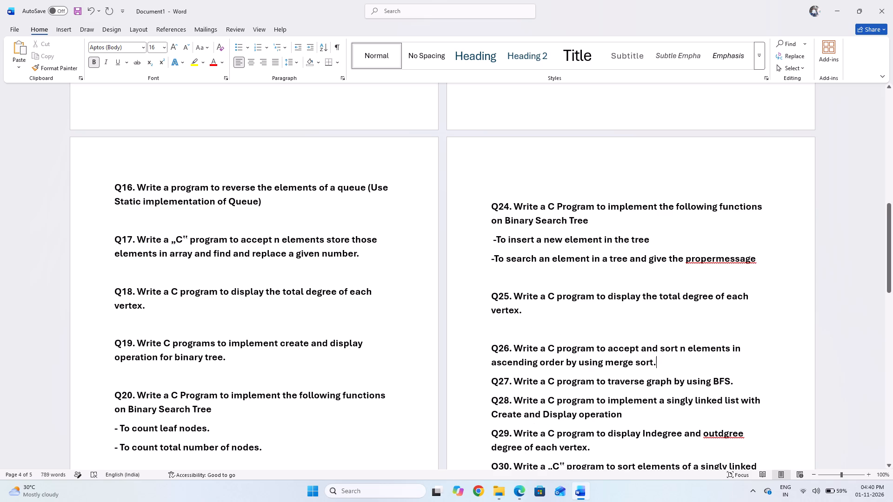
key("Return")
Insert a blank line after each of the questions Q27, Q28, Q29 and Q30.
scroll(696, 349, "down", 2)
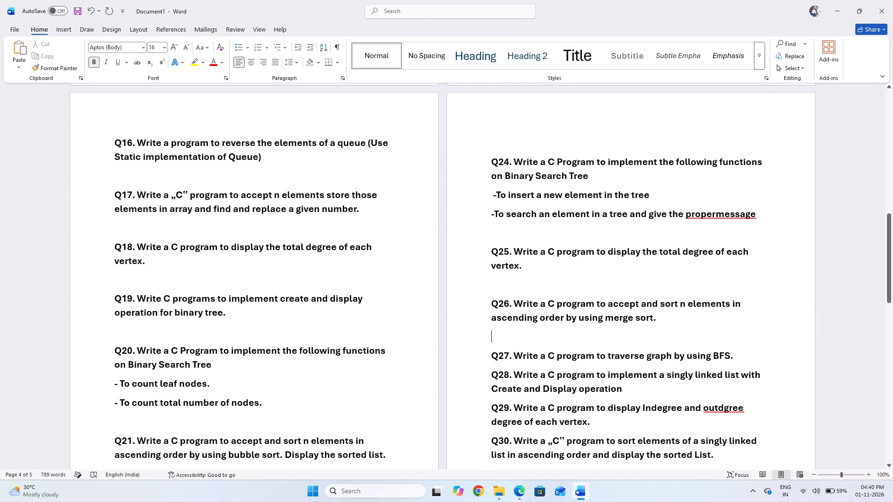
left_click(748, 353)
key("Return")
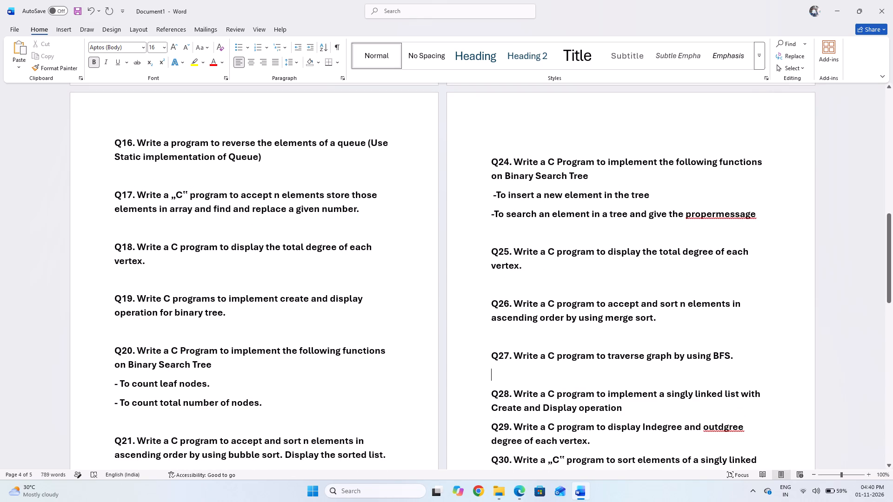
left_click(634, 406)
key("Return")
scroll(648, 362, "down", 3)
left_click(600, 392)
key("Return")
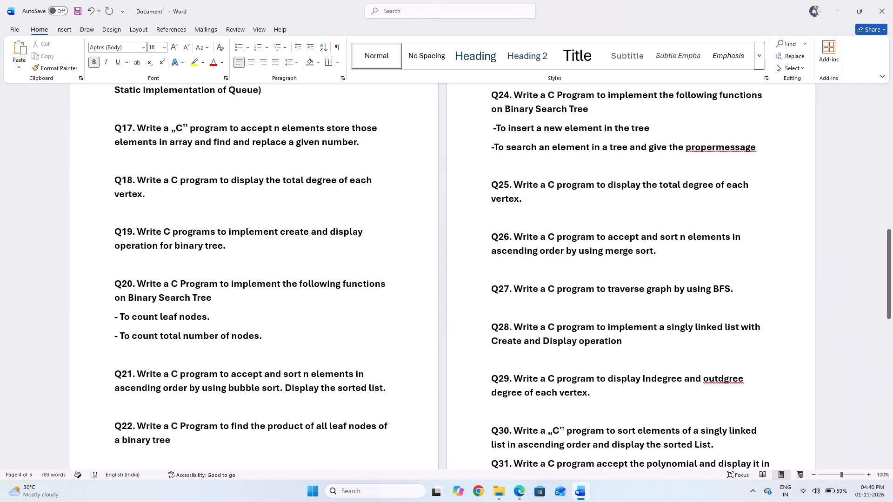
scroll(600, 389, "down", 2)
left_click(729, 401)
key("Return")
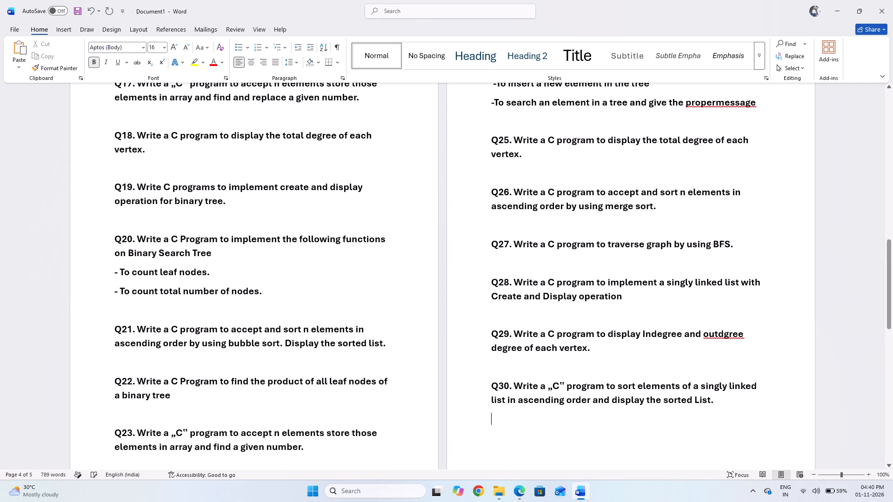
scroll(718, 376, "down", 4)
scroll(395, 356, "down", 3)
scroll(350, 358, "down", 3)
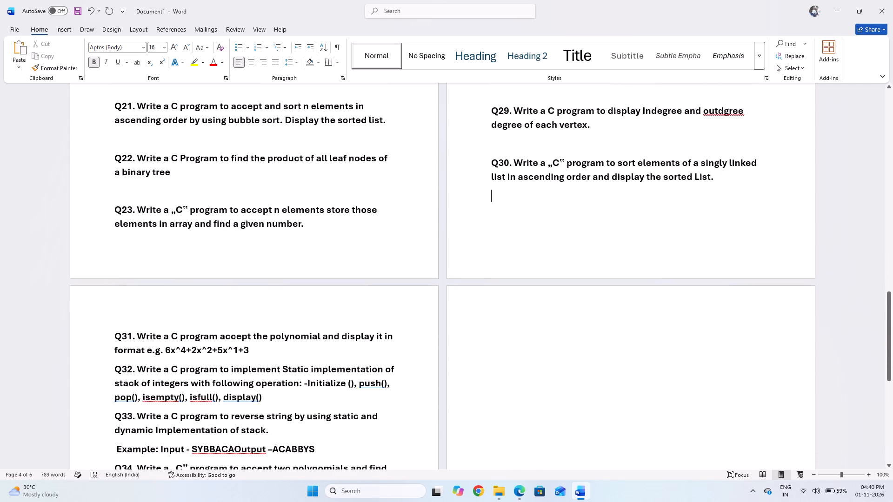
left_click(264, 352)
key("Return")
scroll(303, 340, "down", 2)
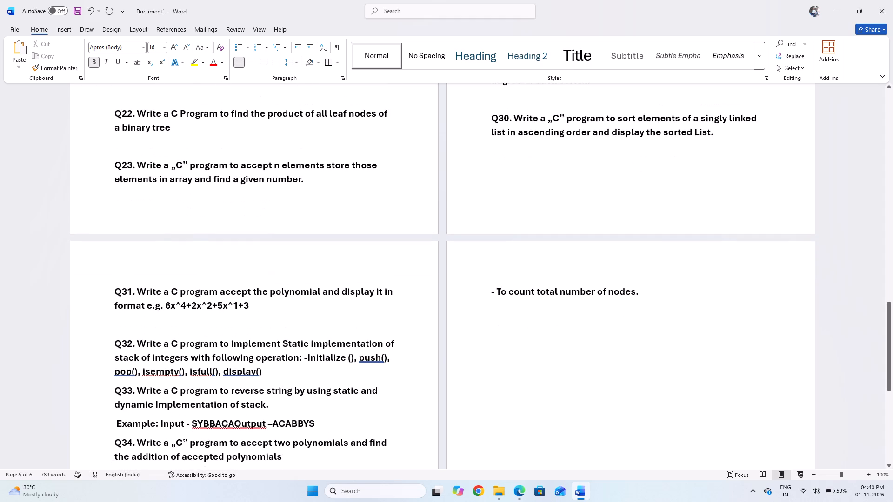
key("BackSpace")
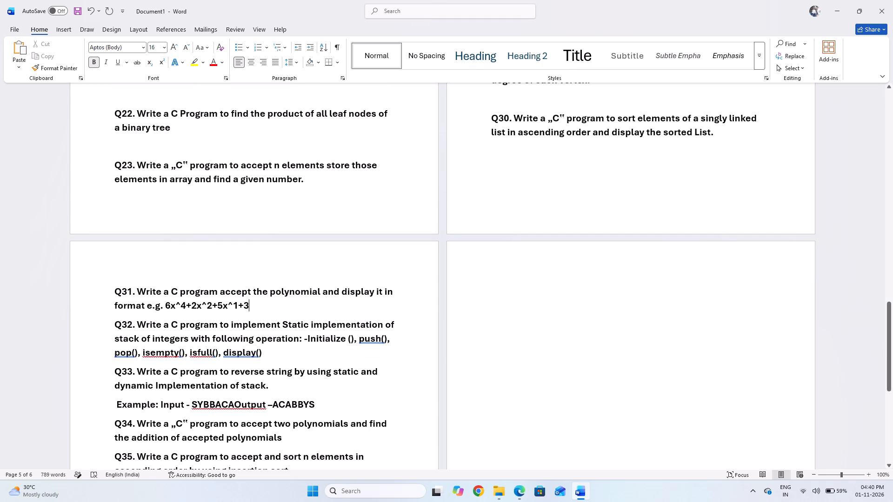
Insert another blank line directly after the text of Q30.
scroll(426, 293, "up", 2)
left_click(737, 178)
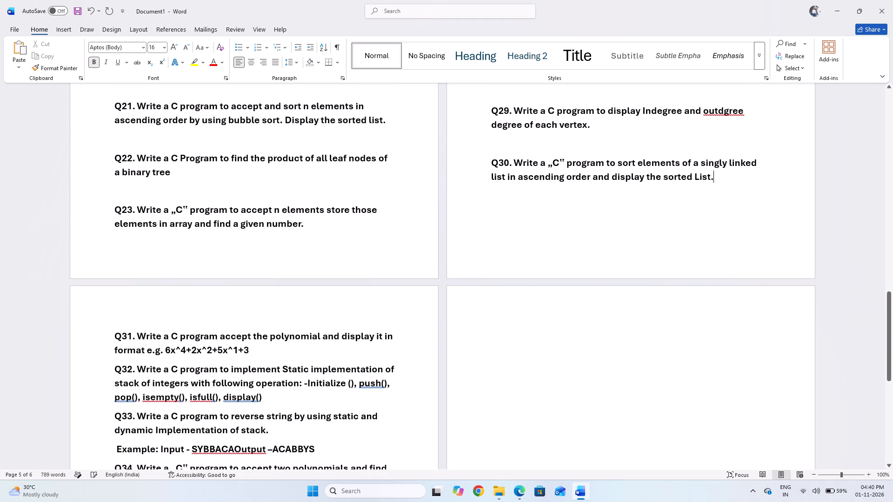
key("Return")
Insert a blank line after each of the questions Q31 and Q32.
scroll(433, 299, "down", 3)
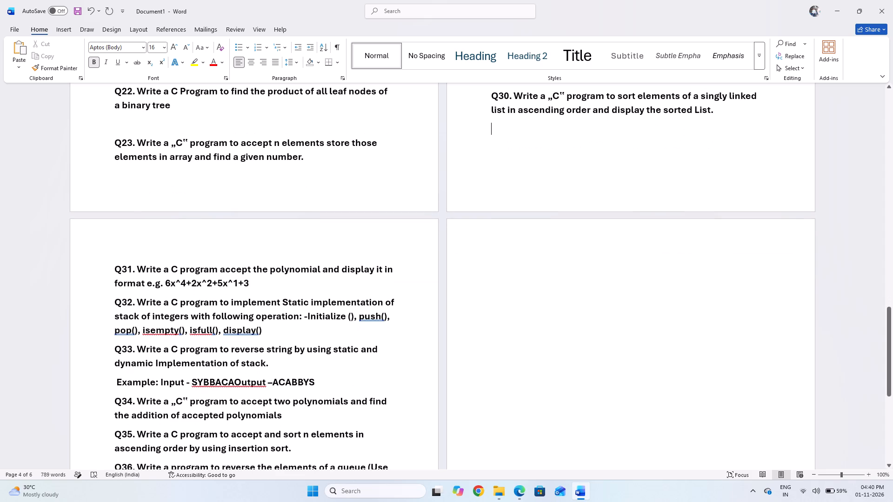
left_click(251, 284)
key("Return")
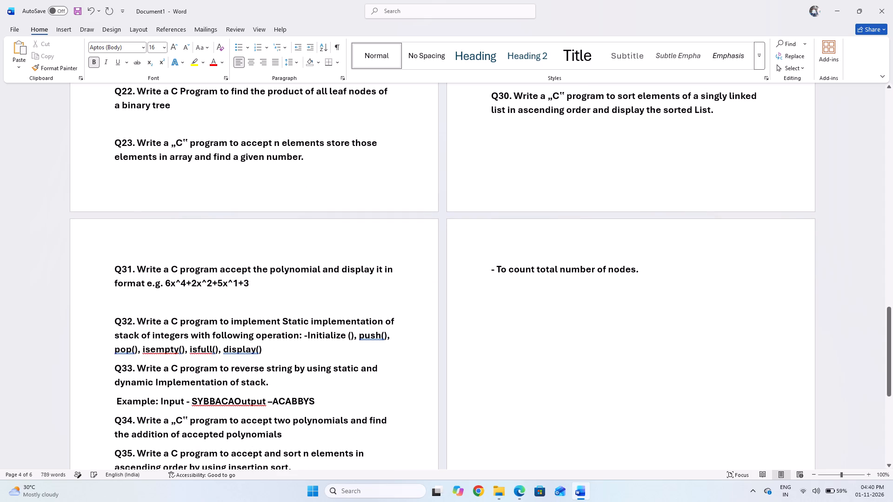
scroll(329, 286, "down", 2)
left_click(280, 303)
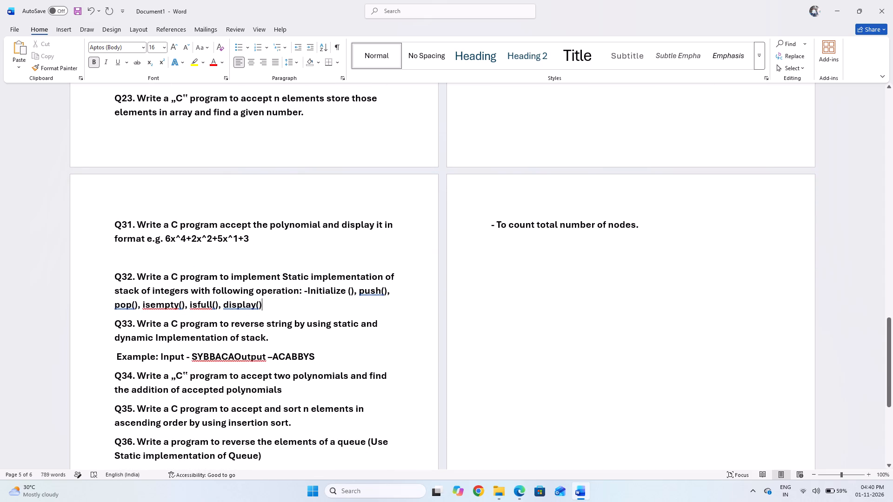
key("Return")
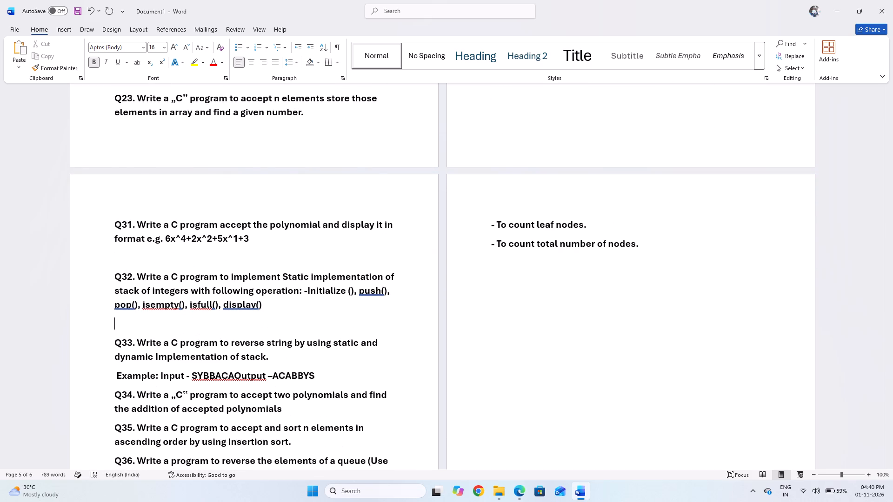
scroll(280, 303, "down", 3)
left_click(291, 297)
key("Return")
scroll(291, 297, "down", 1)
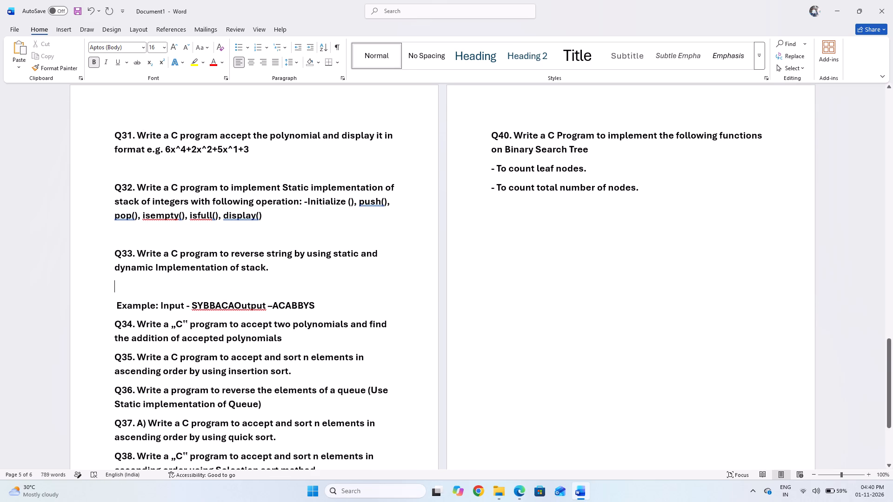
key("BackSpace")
Insert a blank line after Q33's example line and after each of the questions Q34 and Q35.
left_click(334, 297)
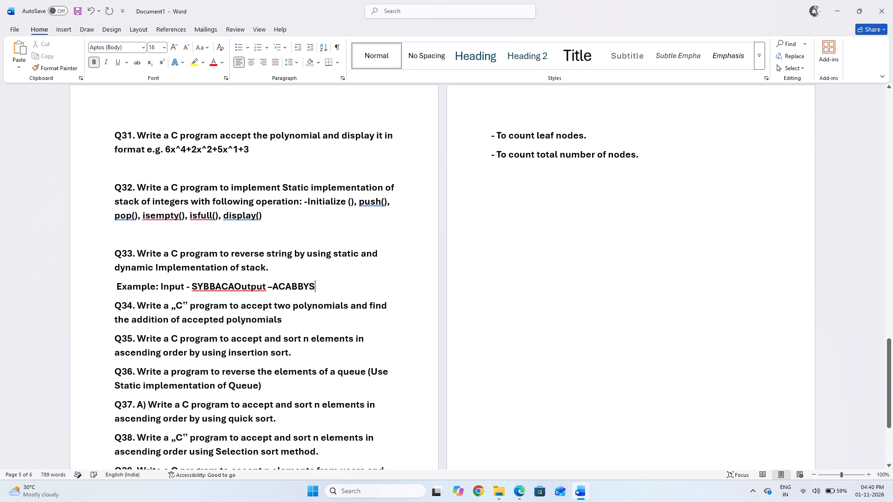
key("Return")
scroll(339, 294, "down", 1)
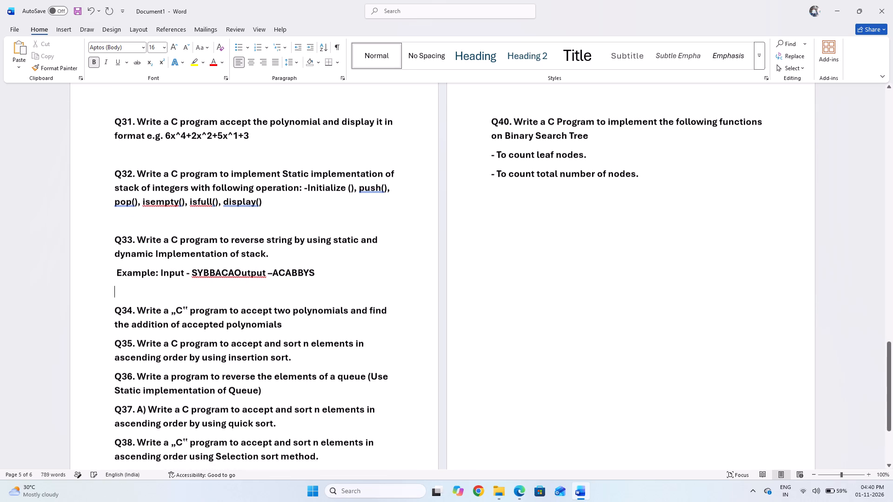
scroll(339, 294, "down", 1)
left_click(329, 300)
key("Return")
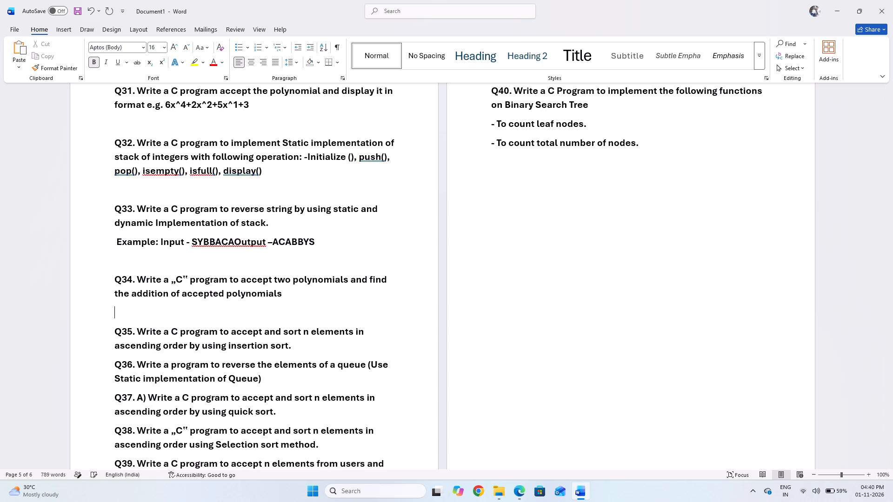
scroll(329, 300, "down", 2)
left_click(327, 300)
key("Return")
Insert a blank line after each of the questions Q36, Q37, Q38 and Q39.
scroll(327, 300, "down", 2)
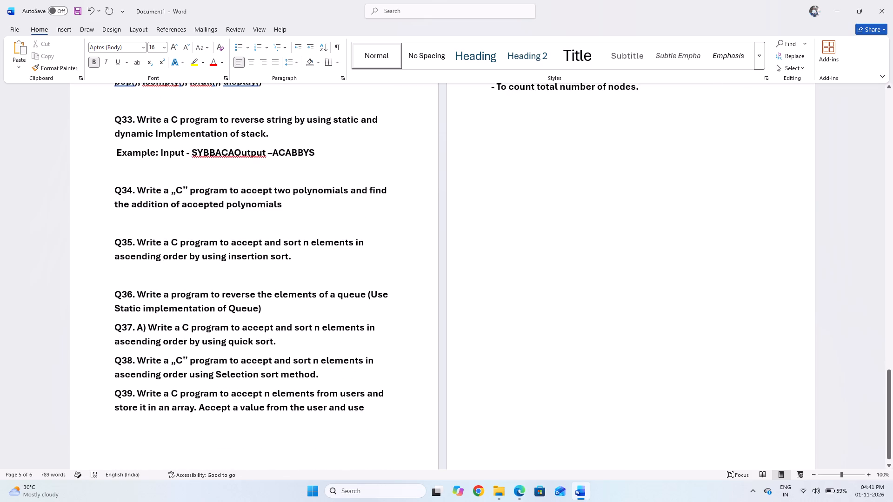
left_click(307, 313)
key("Return")
scroll(308, 312, "down", 1)
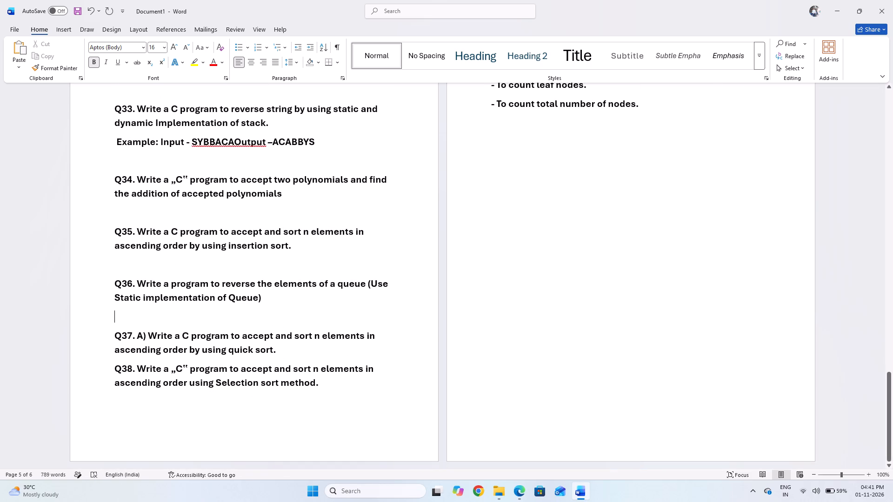
left_click(286, 350)
key("Return")
scroll(287, 345, "down", 2)
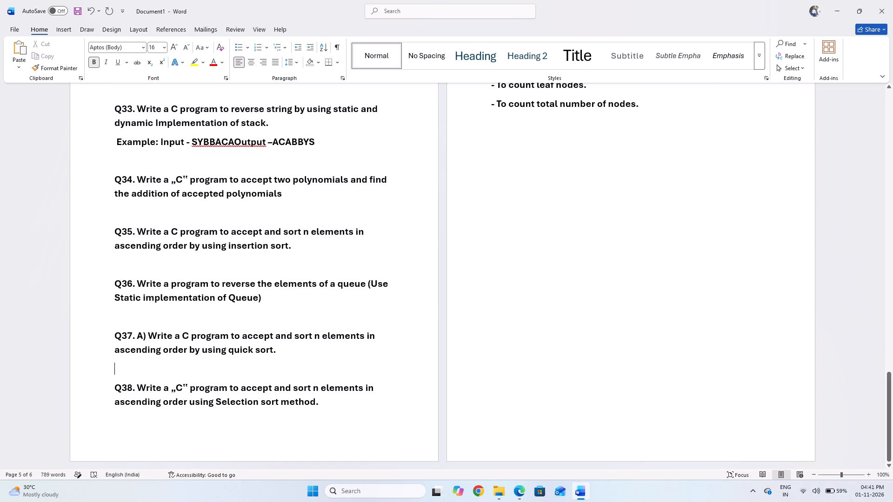
left_click(339, 401)
key("Return")
scroll(499, 265, "up", 3)
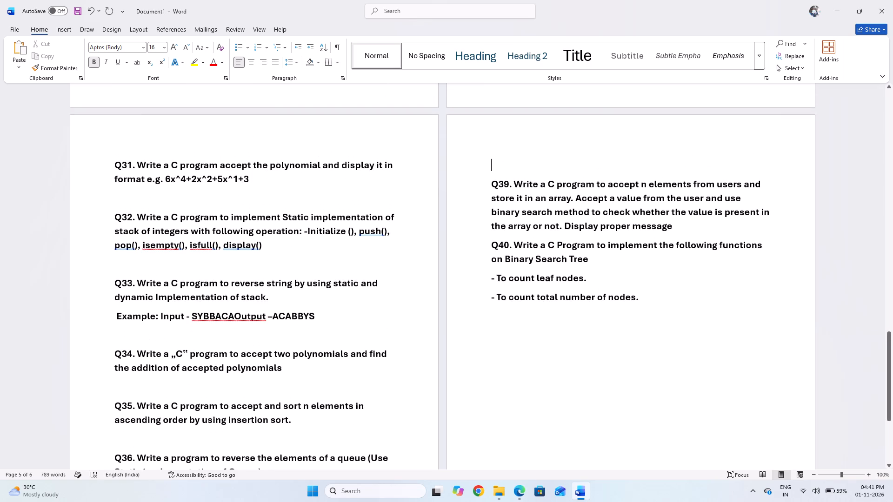
left_click(706, 229)
key("Return")
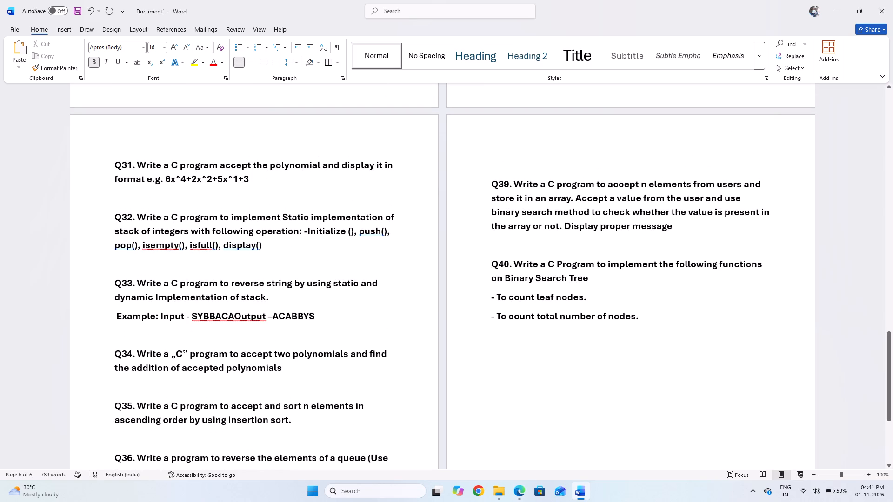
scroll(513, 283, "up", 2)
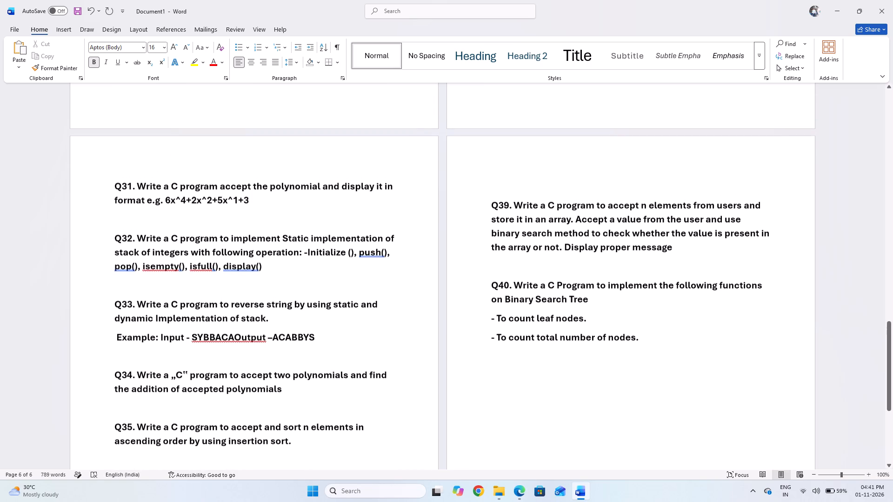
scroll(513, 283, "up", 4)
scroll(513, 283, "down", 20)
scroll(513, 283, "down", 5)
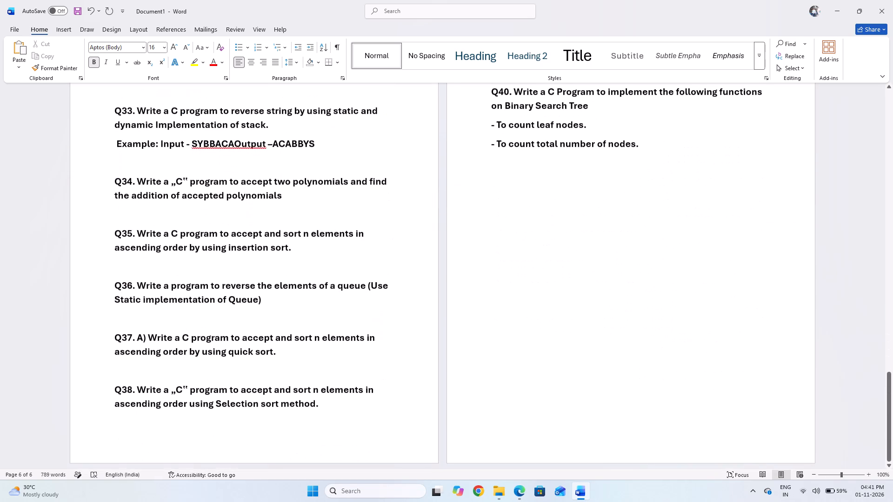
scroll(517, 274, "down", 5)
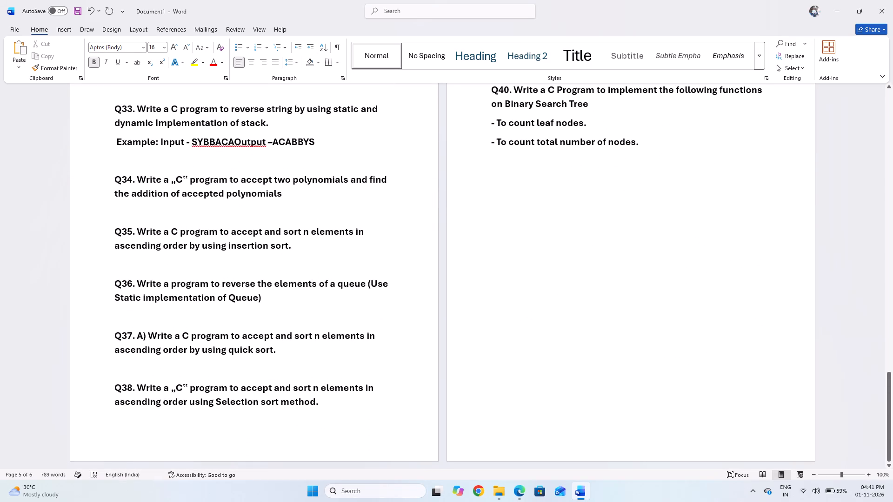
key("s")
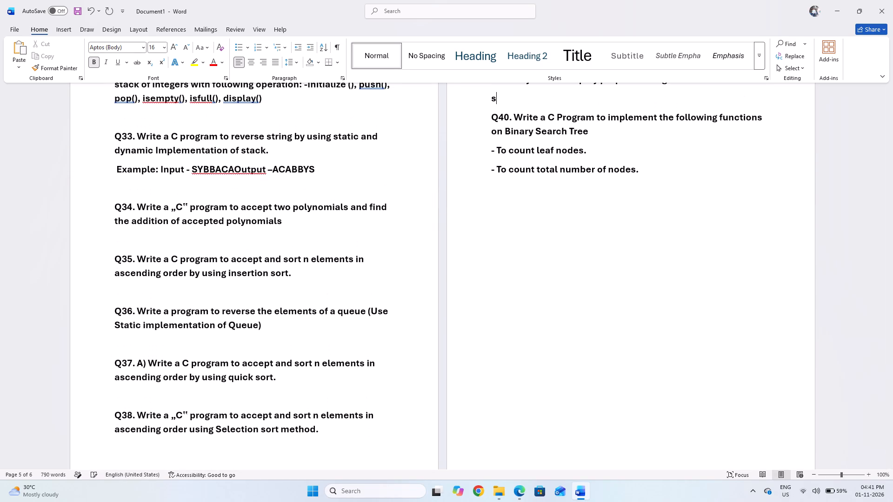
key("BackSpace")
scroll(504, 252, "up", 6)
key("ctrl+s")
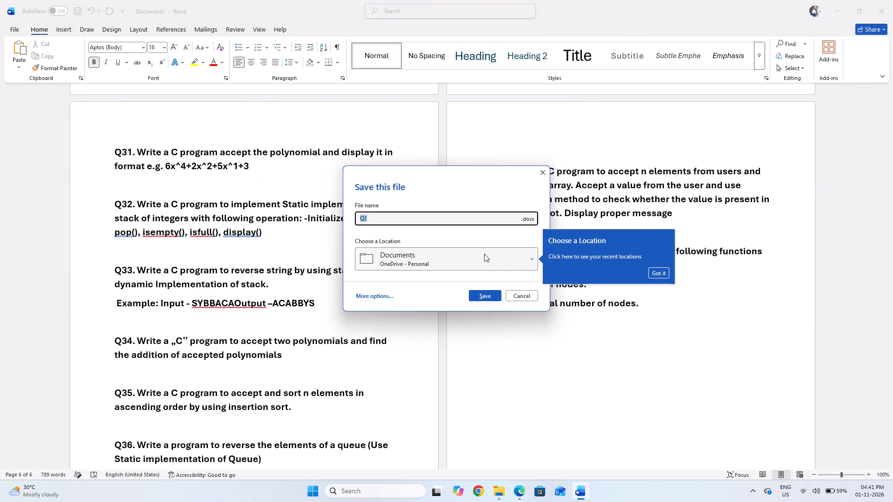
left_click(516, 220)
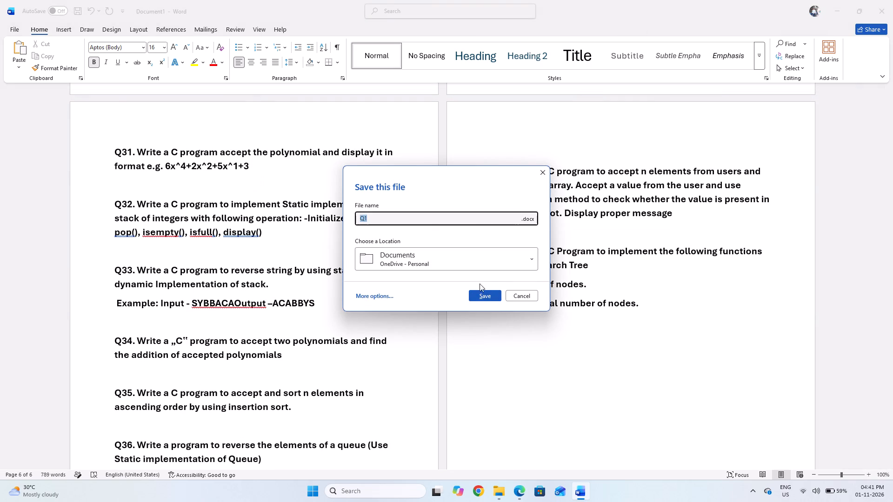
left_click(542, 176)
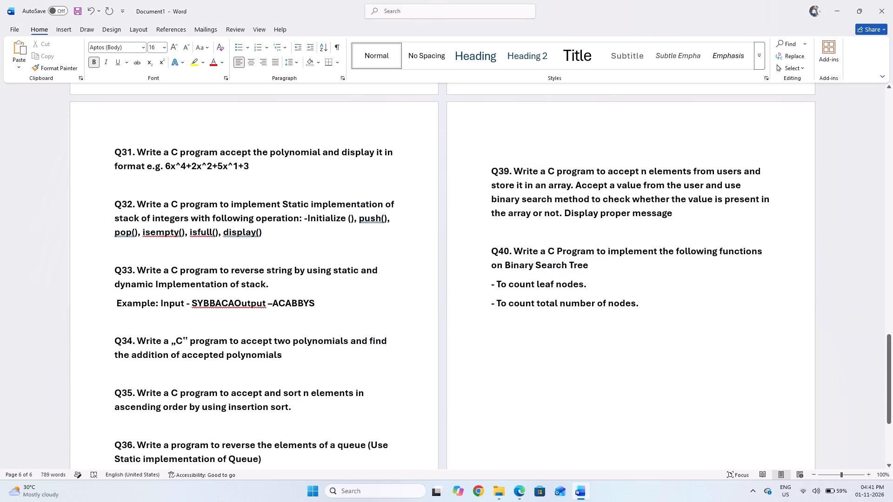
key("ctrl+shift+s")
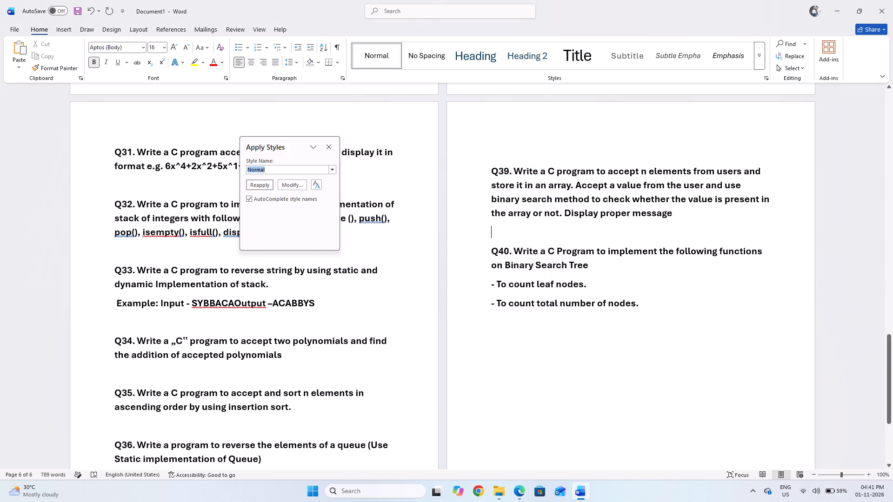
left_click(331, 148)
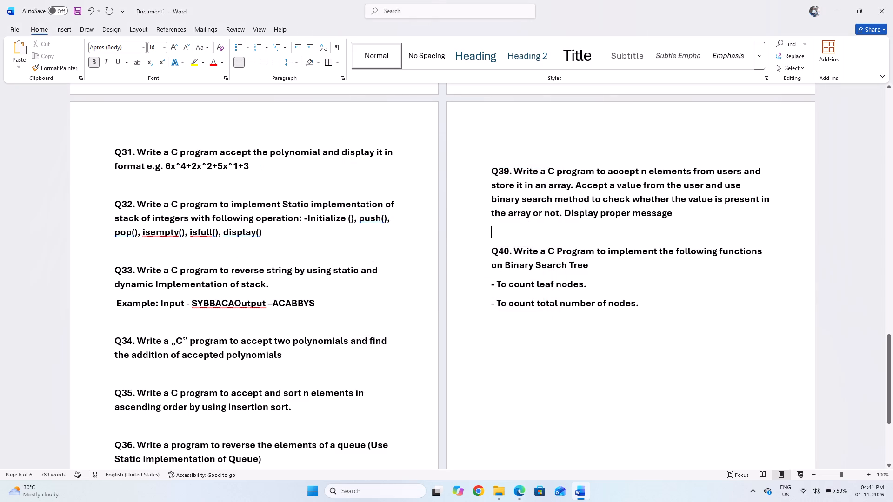
Start saving the document under a new name and browse to the H: drive as the location.
left_click(20, 31)
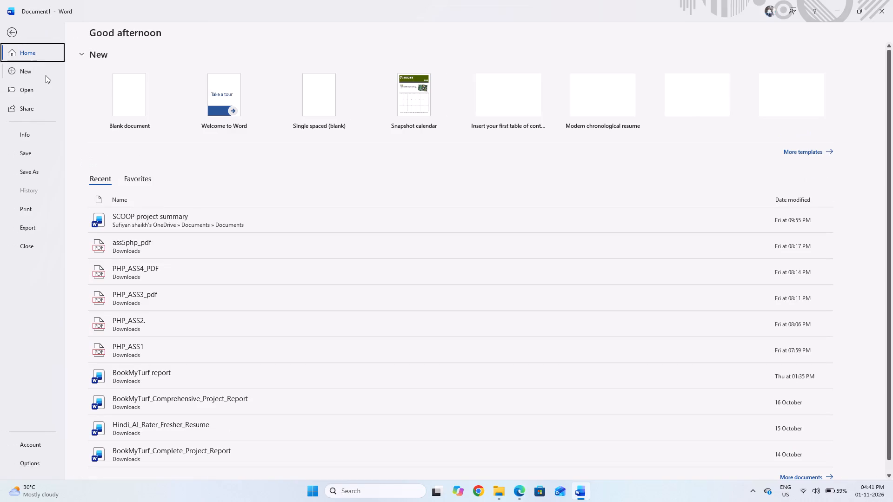
left_click(26, 174)
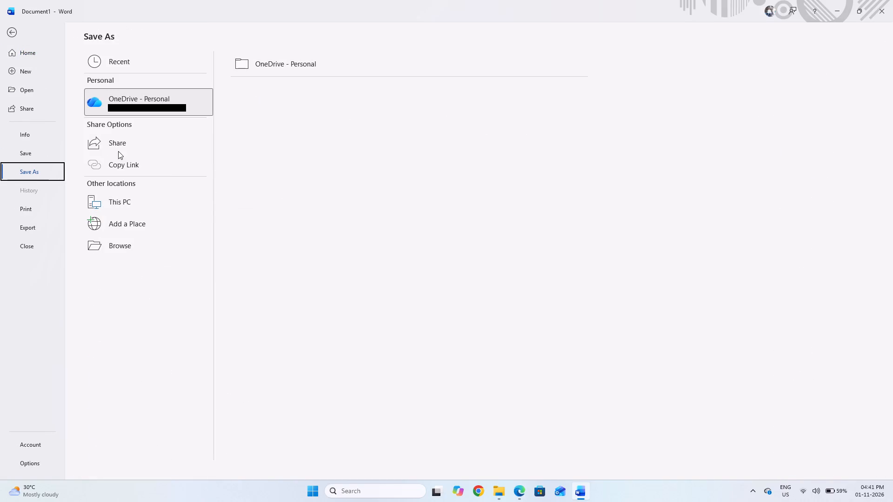
left_click(117, 247)
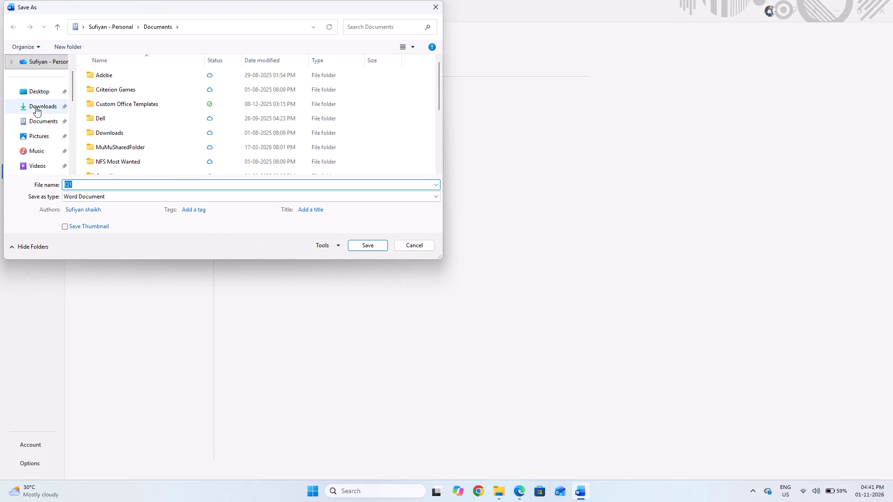
scroll(128, 108, "down", 12)
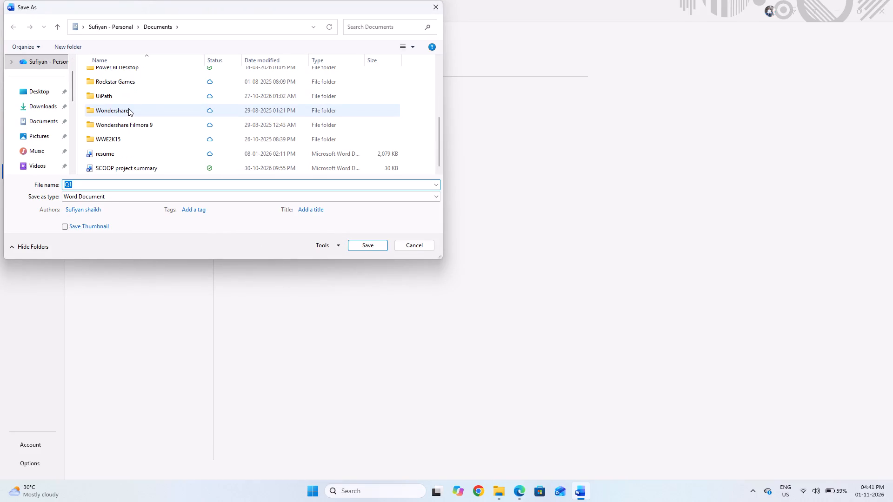
scroll(128, 108, "down", 2)
scroll(55, 157, "down", 6)
left_click(49, 123)
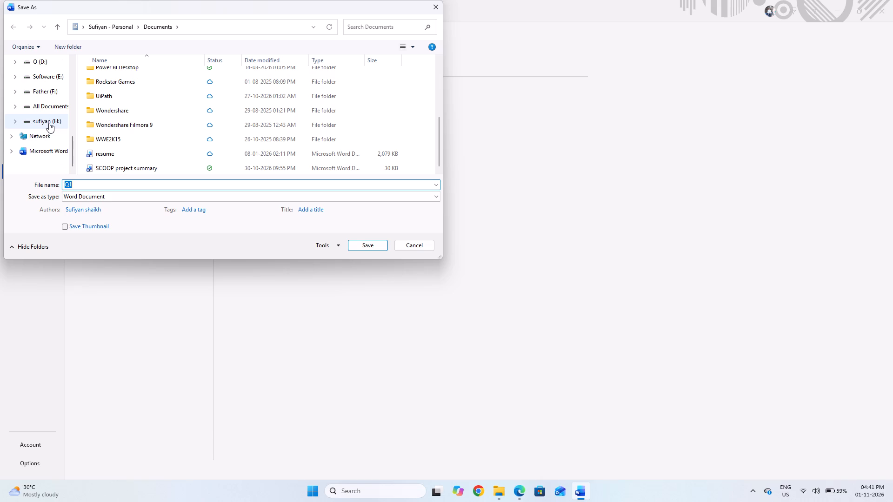
scroll(188, 135, "down", 20)
scroll(188, 135, "down", 11)
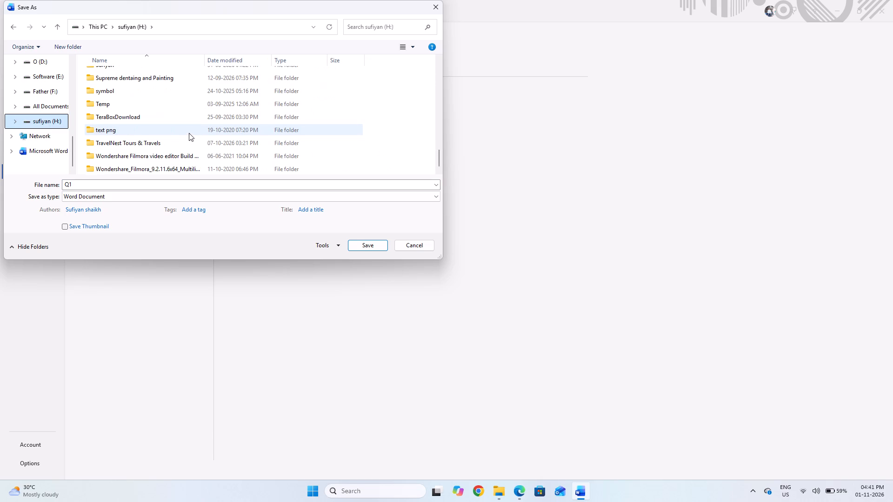
scroll(189, 133, "down", 6)
Create a new folder on the H: drive, name it Win, and open it as the save location.
right_click(377, 143)
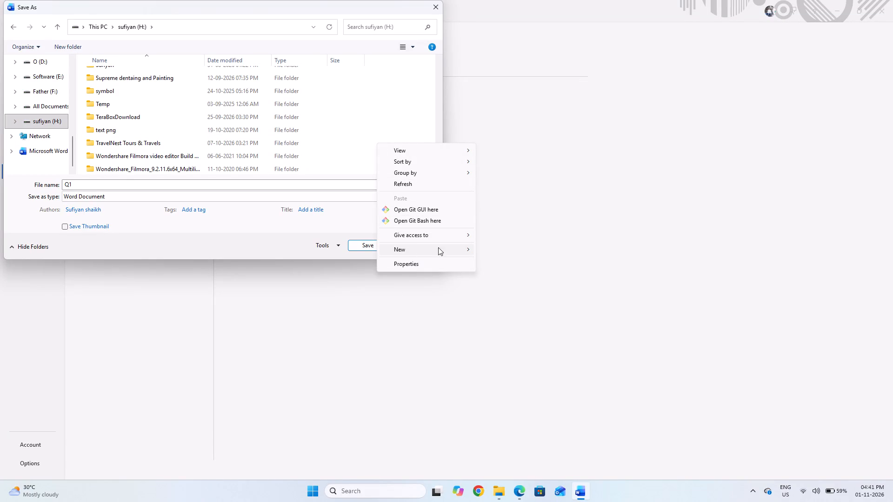
left_click(458, 248)
left_click(507, 250)
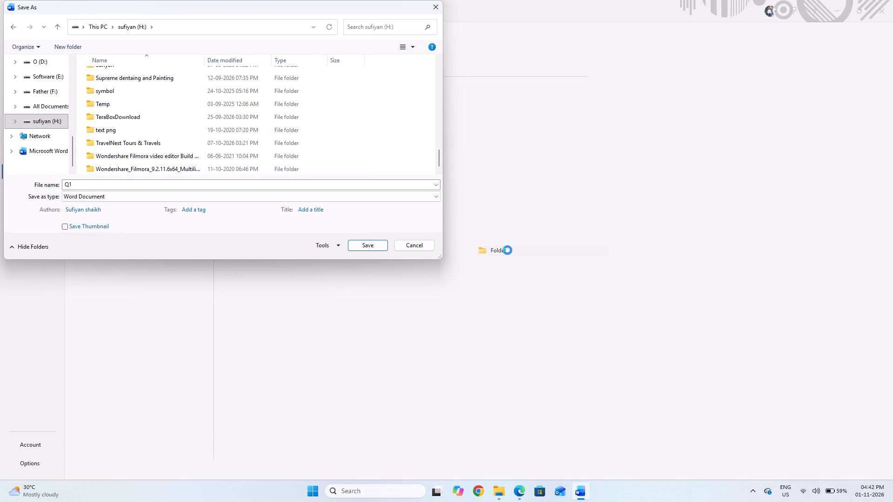
scroll(293, 138, "down", 4)
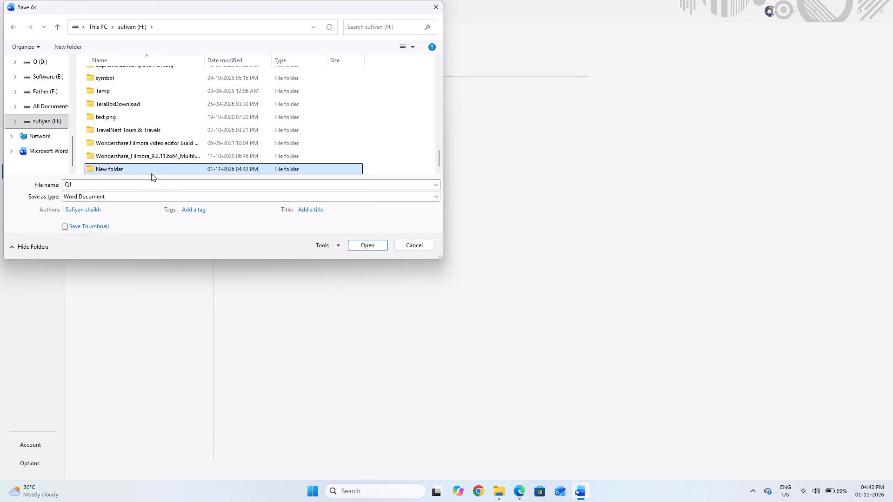
right_click(151, 171)
scroll(151, 170, "down", 1)
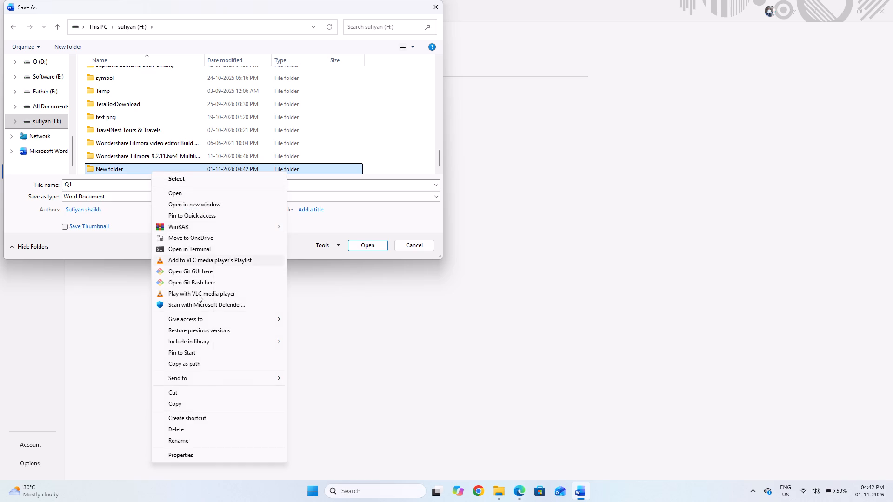
left_click(200, 442)
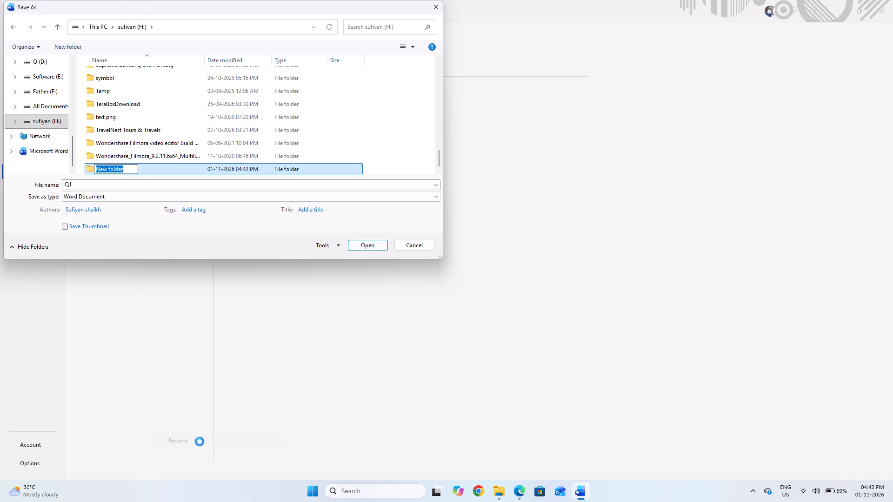
key("BackSpace")
type("Work")
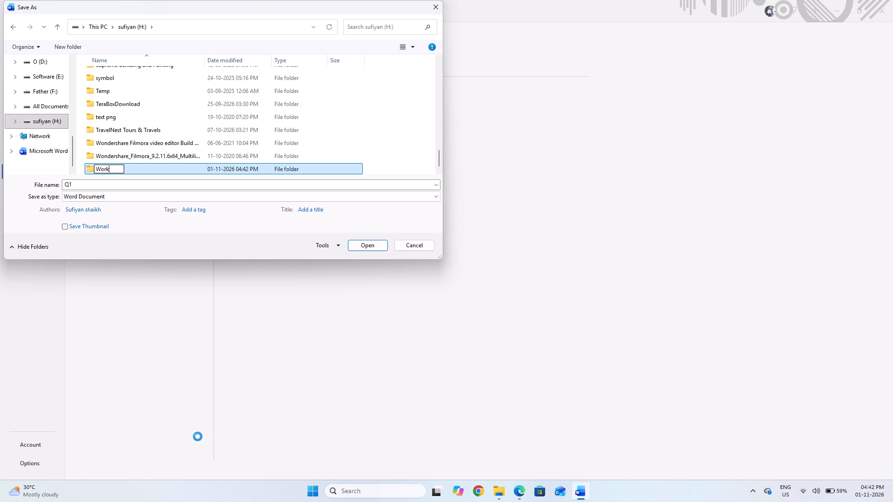
key("BackSpace")
key("BackSpace")
key("BackSpace")
type("in")
key("Return")
double_click(123, 169)
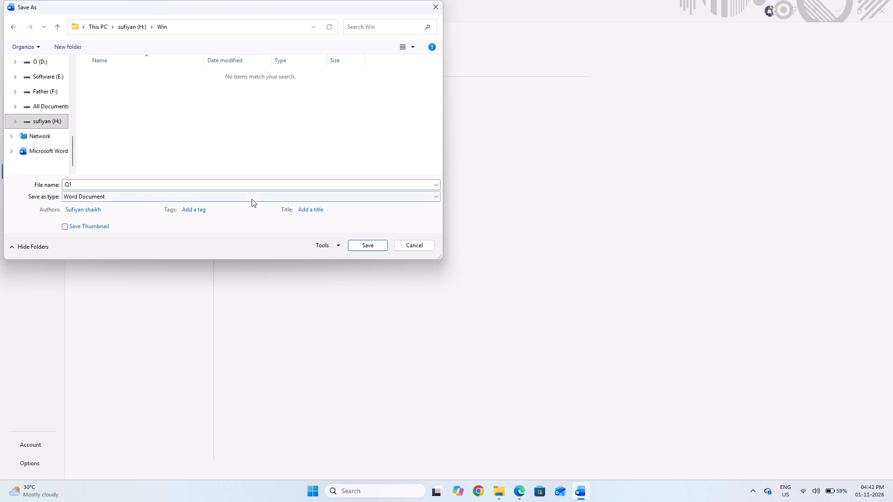
left_click(190, 131)
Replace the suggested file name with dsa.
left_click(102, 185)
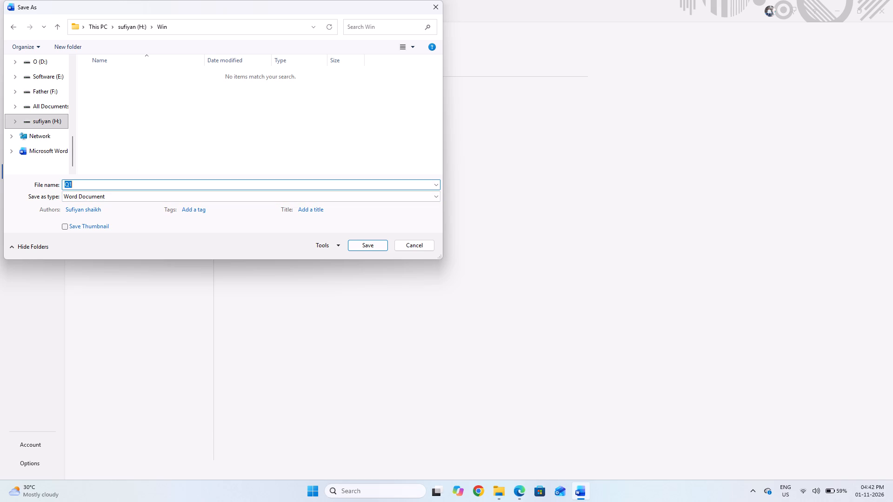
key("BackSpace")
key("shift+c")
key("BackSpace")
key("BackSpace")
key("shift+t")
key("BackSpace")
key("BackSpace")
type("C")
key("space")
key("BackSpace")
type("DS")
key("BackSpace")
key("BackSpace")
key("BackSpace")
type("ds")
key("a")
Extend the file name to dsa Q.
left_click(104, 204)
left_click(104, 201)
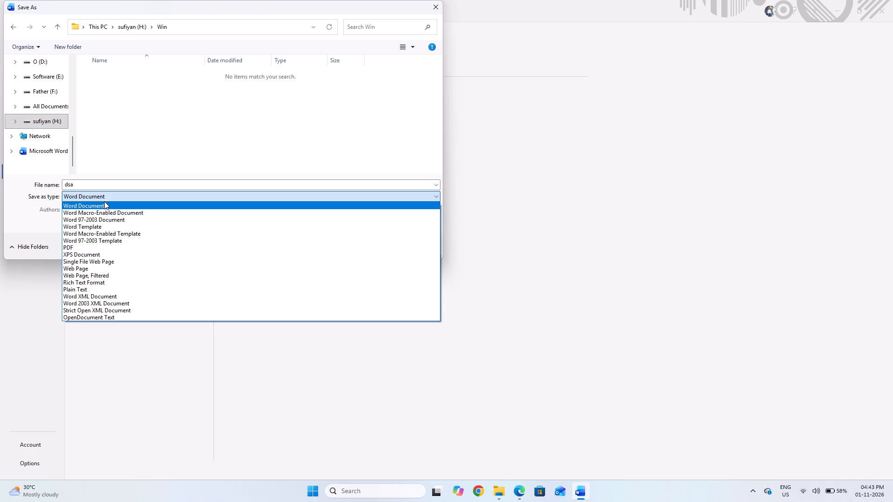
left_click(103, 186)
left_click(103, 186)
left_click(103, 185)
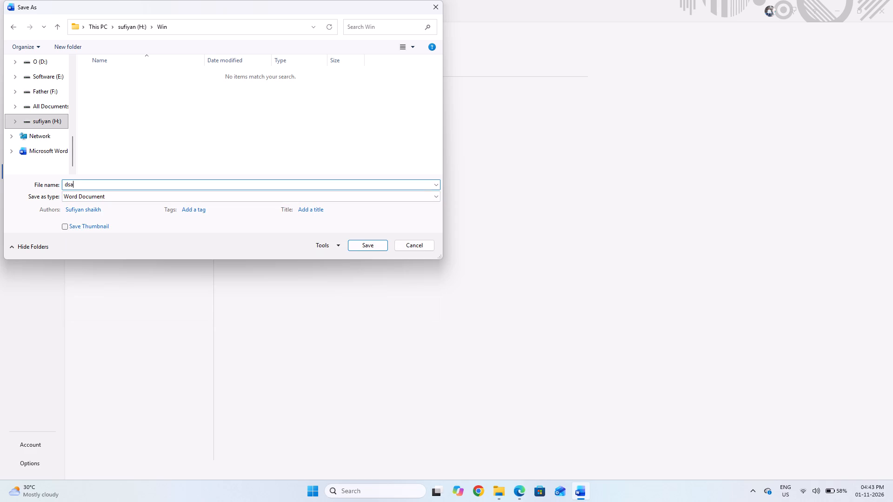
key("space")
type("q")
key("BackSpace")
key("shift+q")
Set the save format to PDF.
double_click(93, 197)
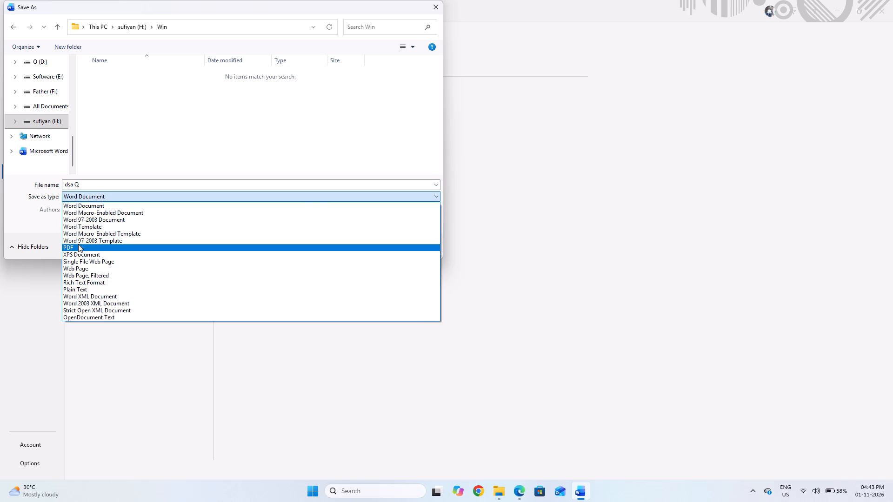
left_click(78, 244)
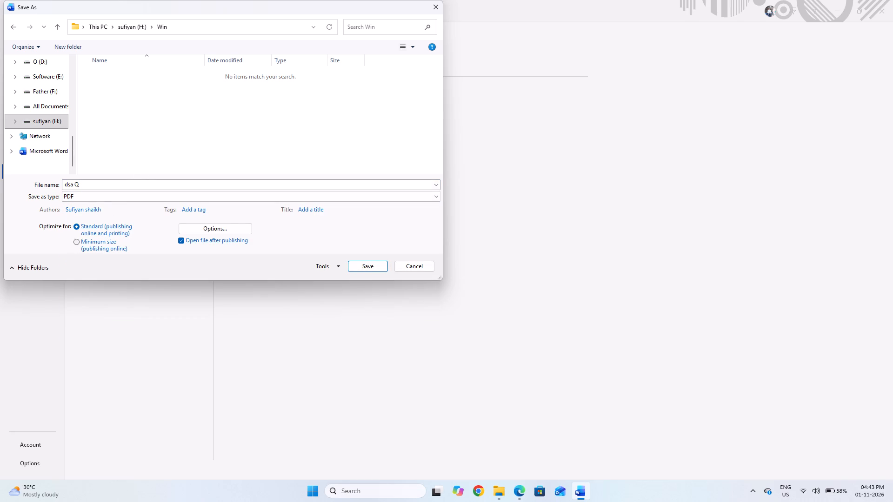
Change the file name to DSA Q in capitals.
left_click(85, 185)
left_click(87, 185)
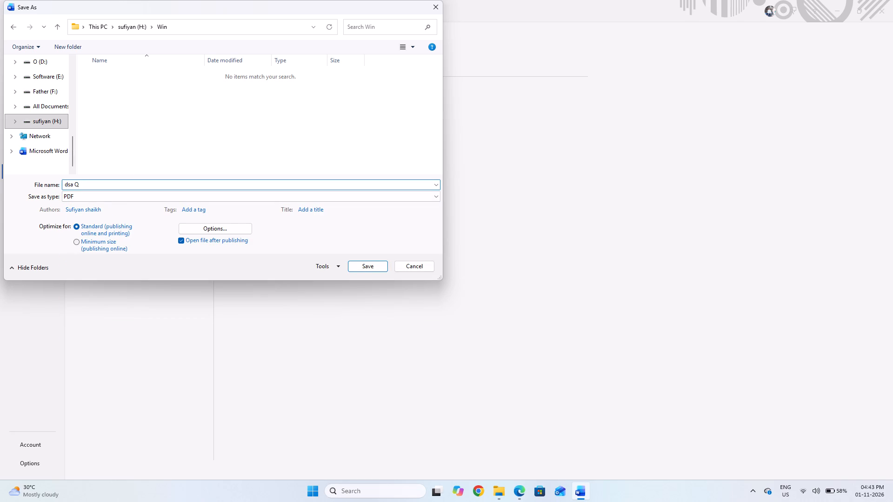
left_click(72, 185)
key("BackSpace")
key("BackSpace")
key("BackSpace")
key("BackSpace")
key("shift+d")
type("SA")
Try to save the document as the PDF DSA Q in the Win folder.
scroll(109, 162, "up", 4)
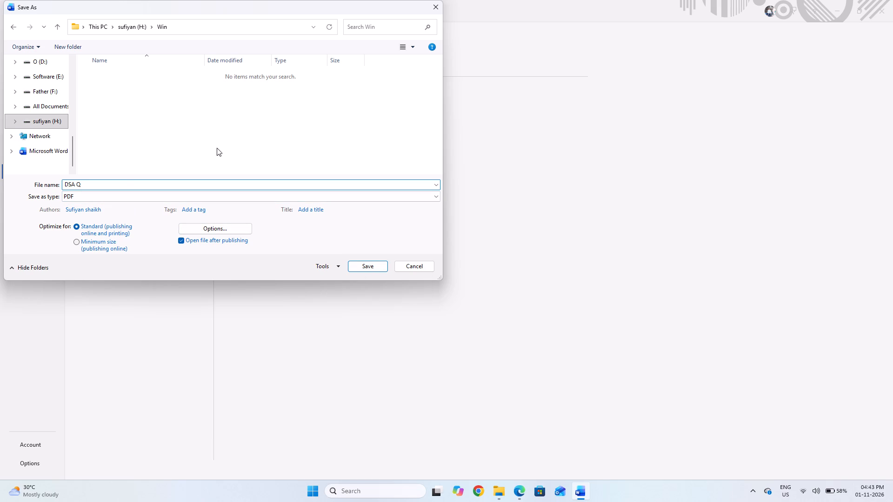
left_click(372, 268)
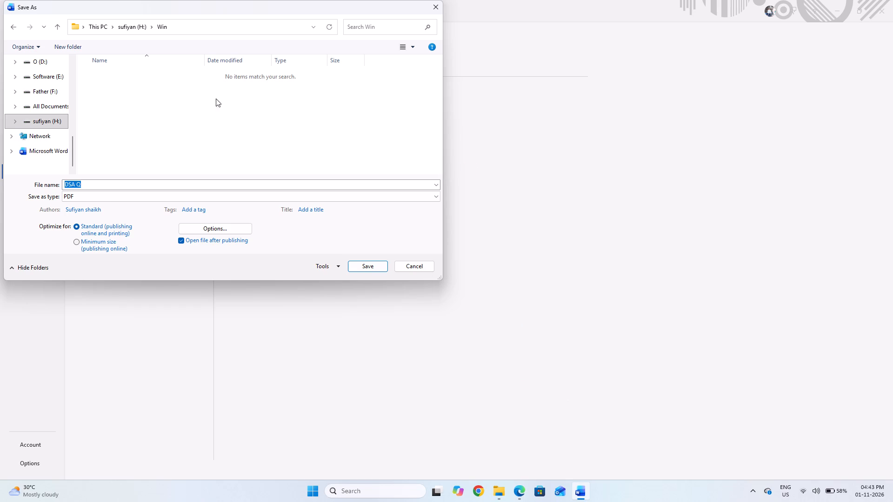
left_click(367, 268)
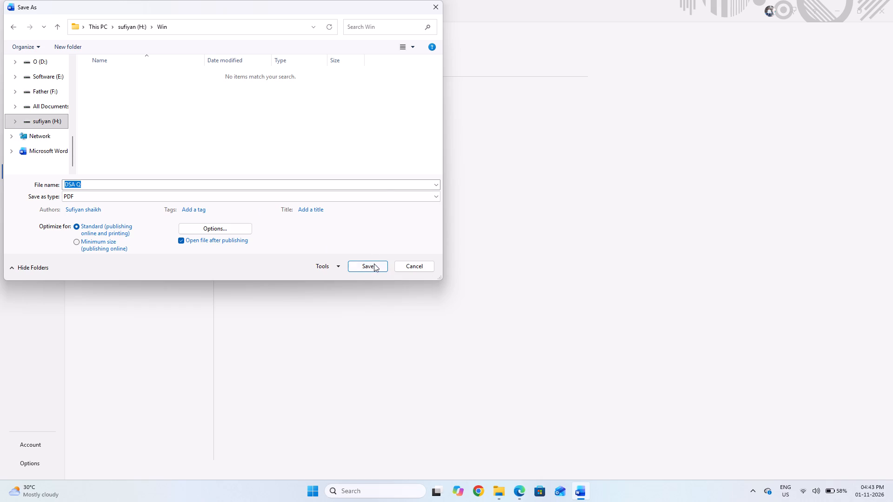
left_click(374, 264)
Check the Win folder on the H: drive in File Explorer for the saved PDF, then return to Word.
left_click_drag(379, 7, 439, 50)
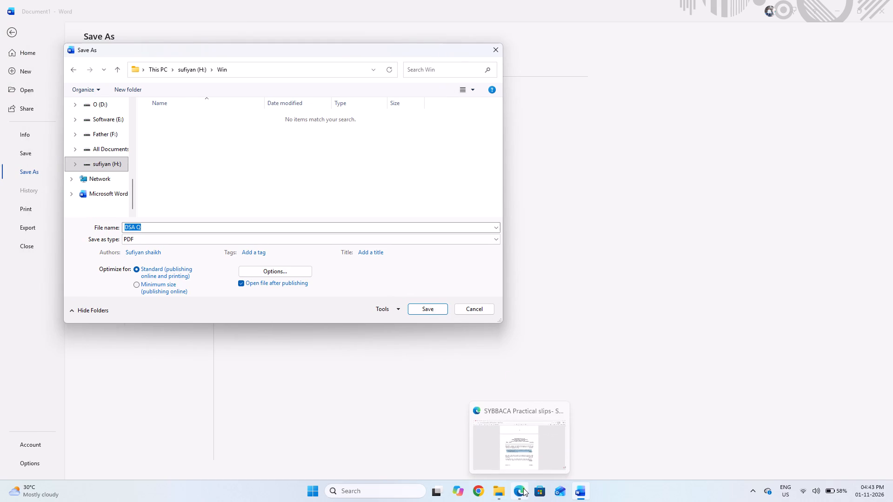
left_click(502, 494)
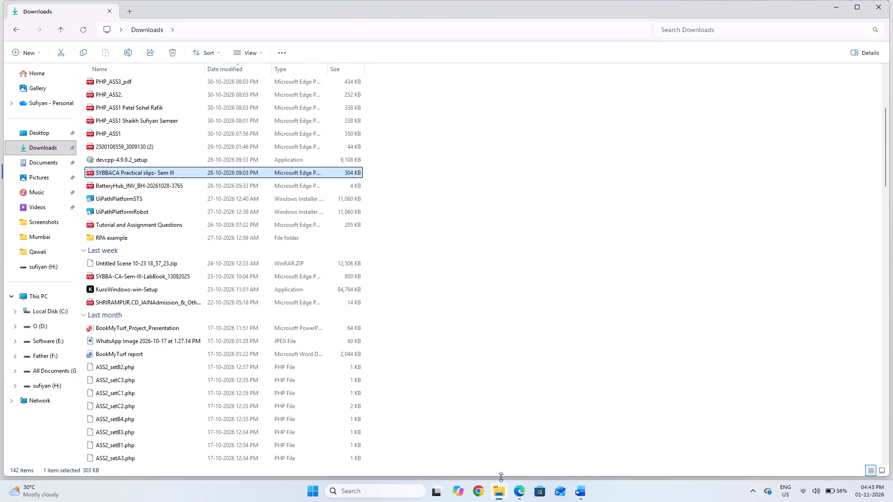
left_click(62, 382)
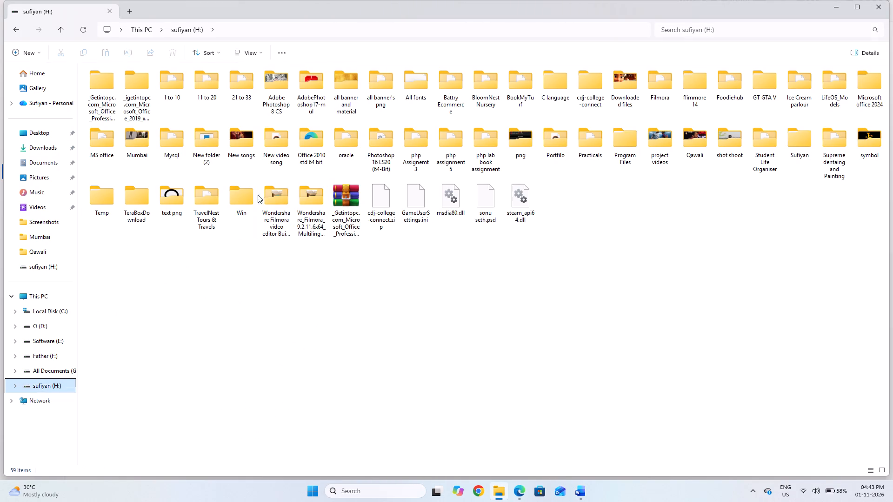
double_click(240, 211)
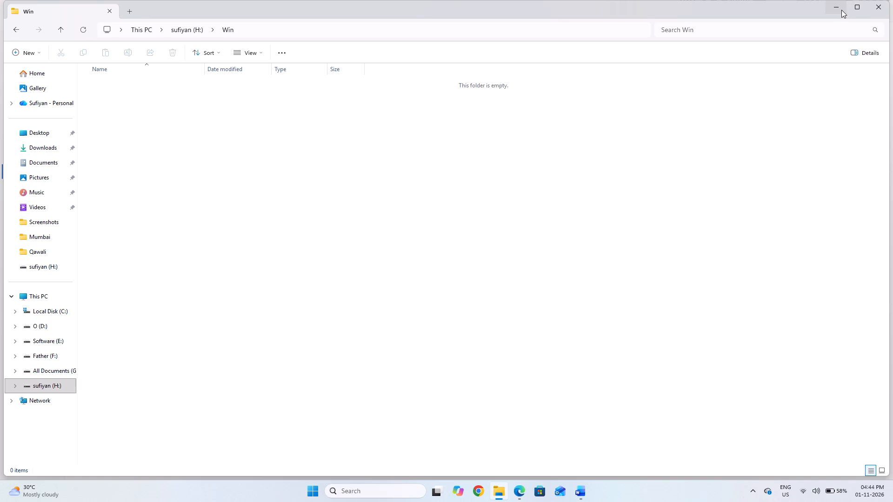
left_click(841, 10)
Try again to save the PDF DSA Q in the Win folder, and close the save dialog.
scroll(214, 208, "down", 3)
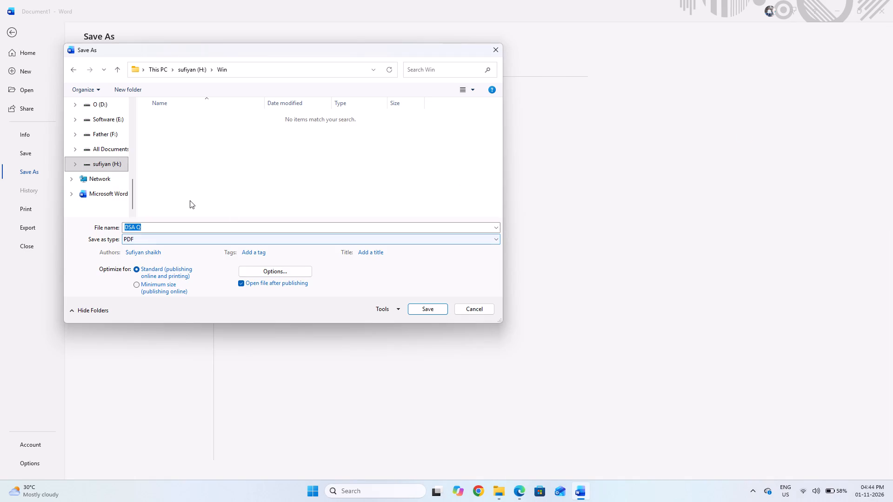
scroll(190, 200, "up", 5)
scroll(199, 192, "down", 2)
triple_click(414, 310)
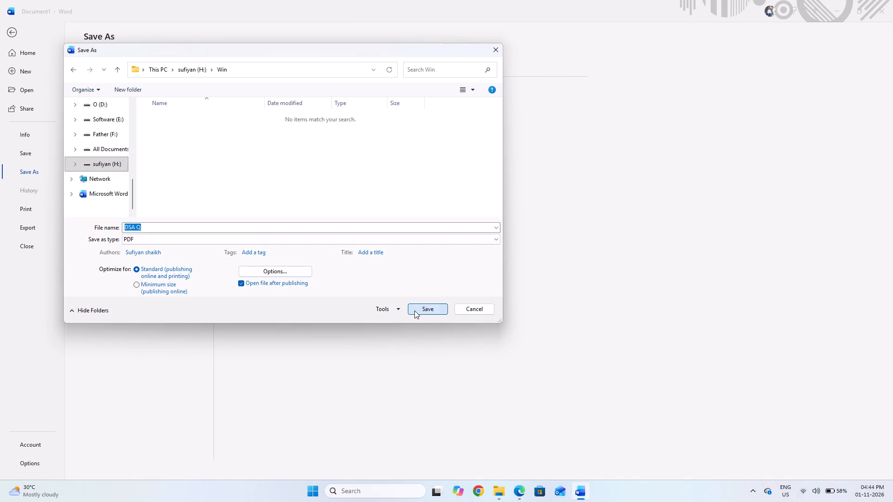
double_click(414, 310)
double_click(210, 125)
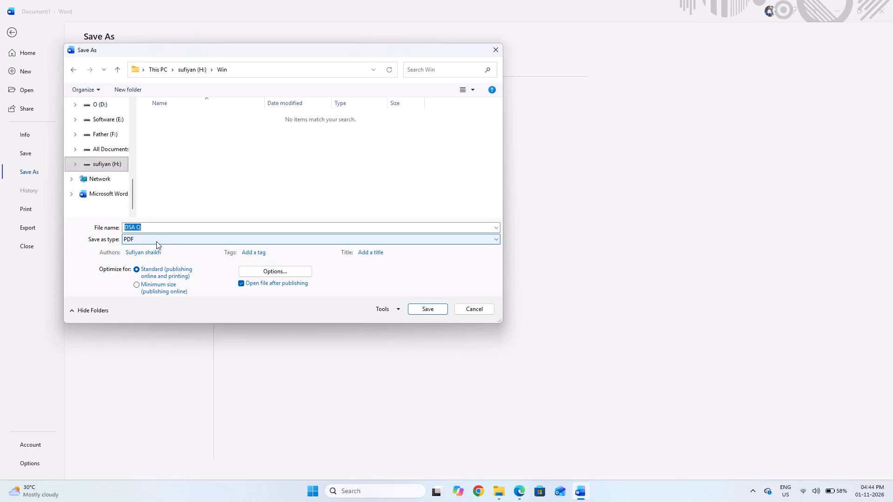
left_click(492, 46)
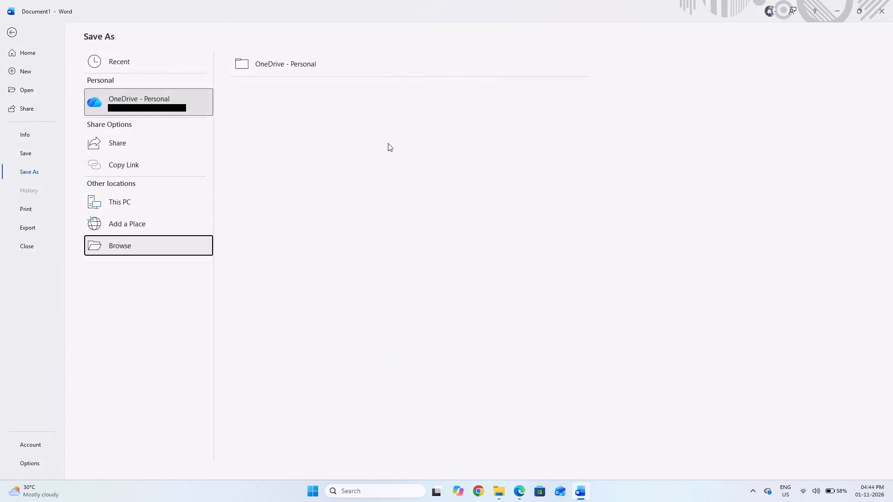
Reopen the Save As dialog and set the H: drive as the location.
left_click(127, 253)
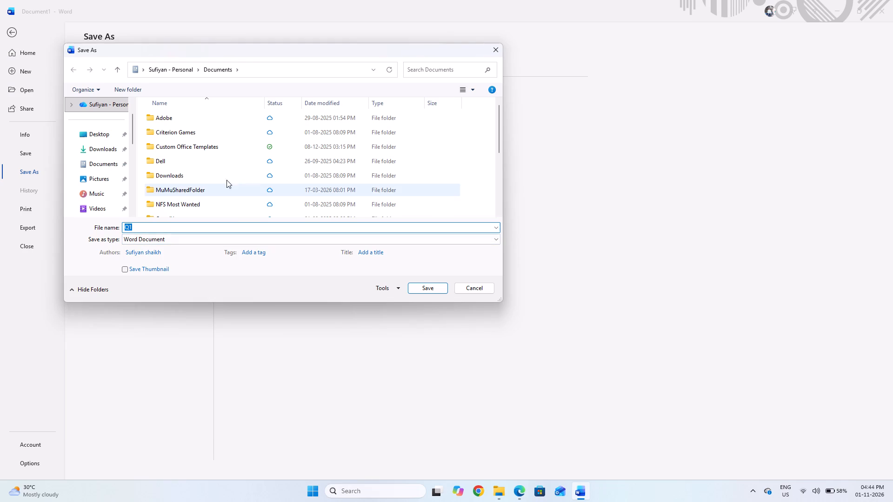
scroll(170, 193, "down", 18)
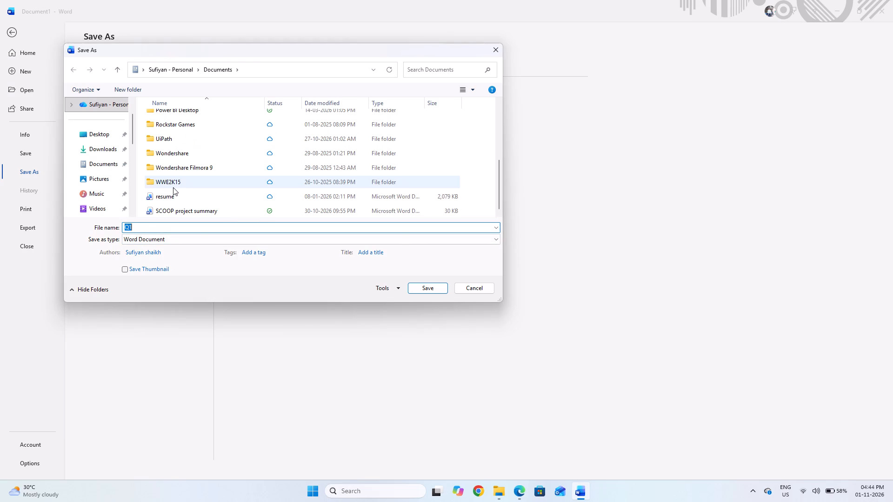
scroll(82, 197, "down", 5)
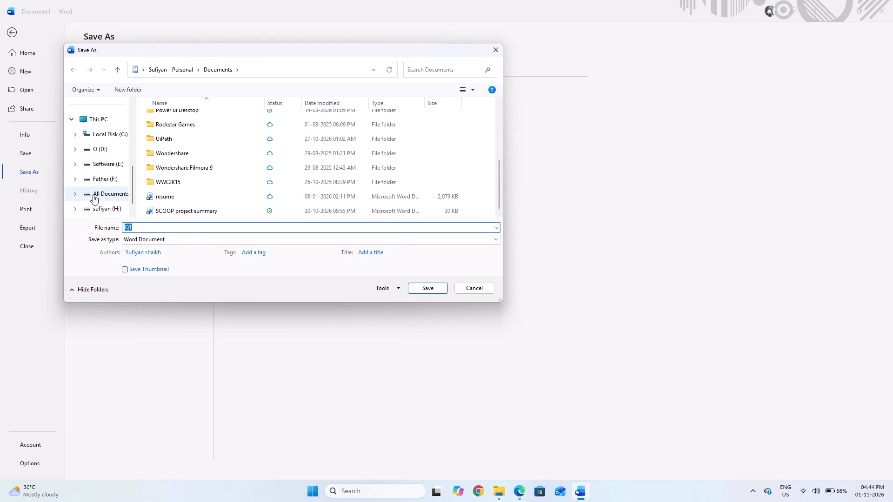
left_click(103, 159)
Find the Win folder among the H: drive's folders and open it as the save location.
scroll(269, 152, "down", 3)
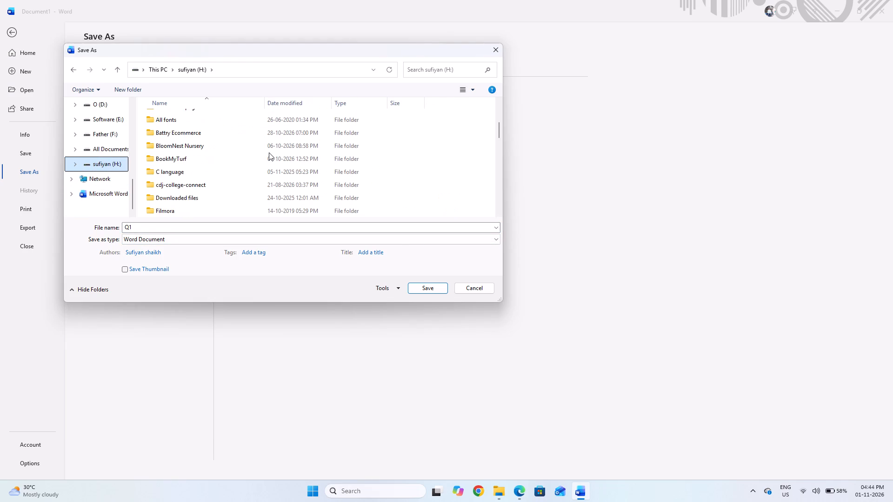
scroll(269, 152, "down", 9)
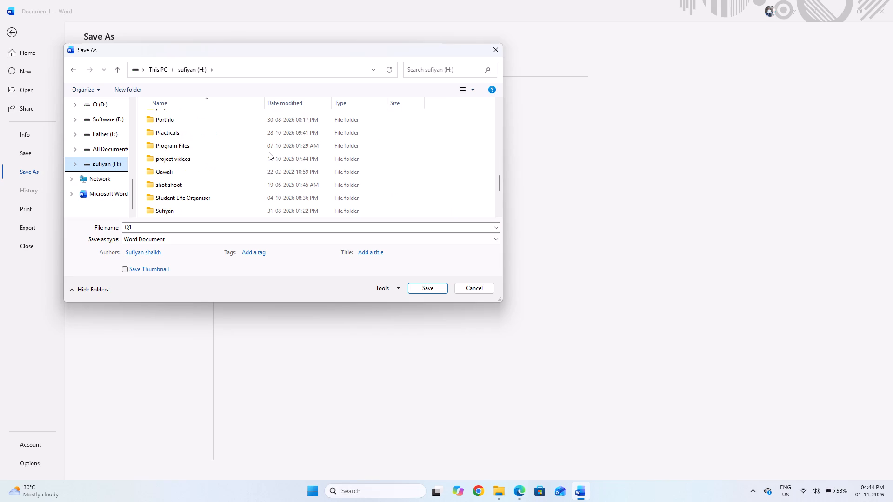
scroll(269, 152, "down", 7)
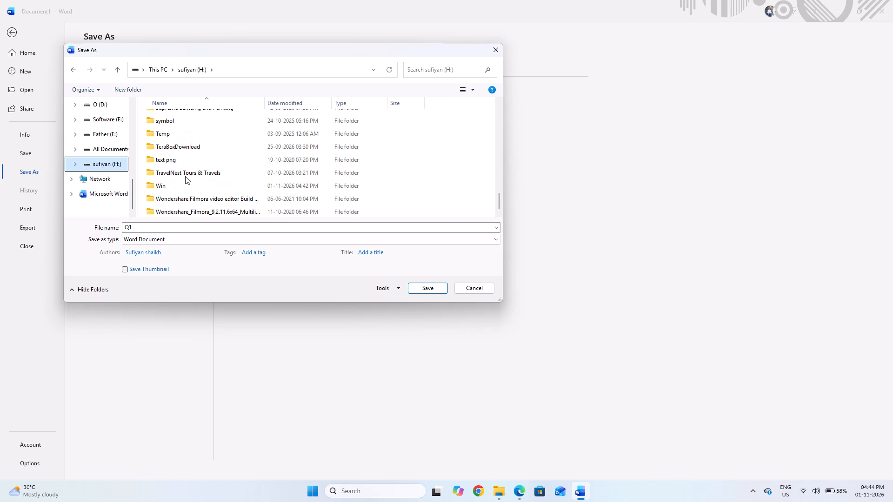
scroll(185, 175, "up", 5)
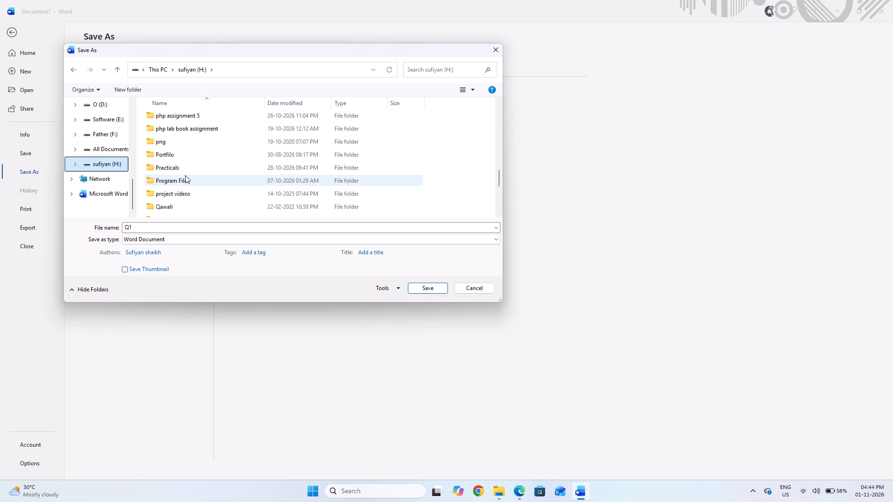
scroll(185, 175, "up", 14)
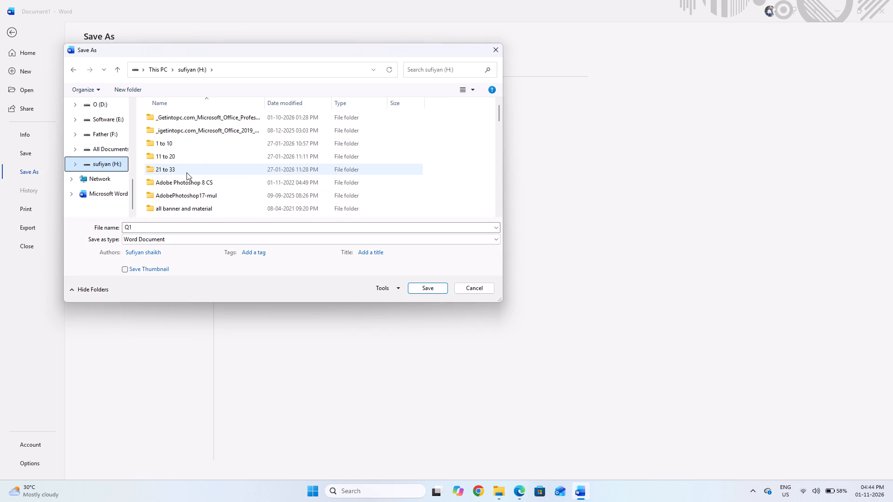
scroll(187, 172, "up", 1)
scroll(188, 171, "down", 6)
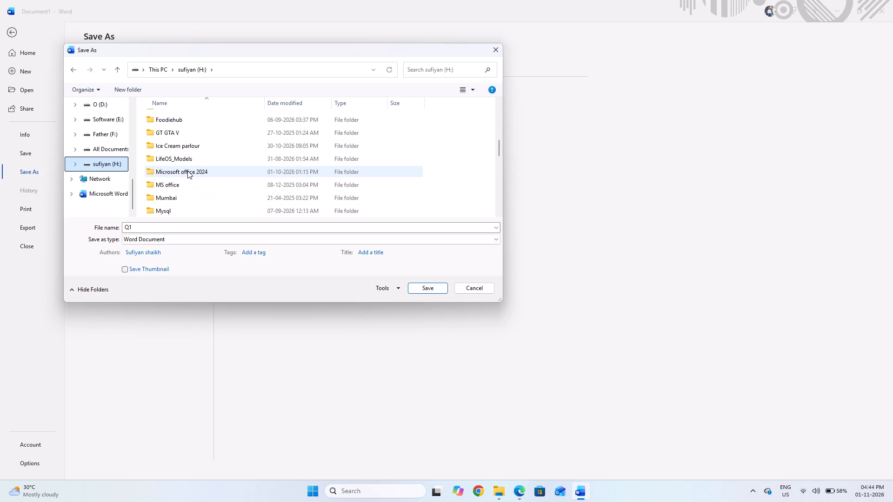
scroll(187, 171, "down", 2)
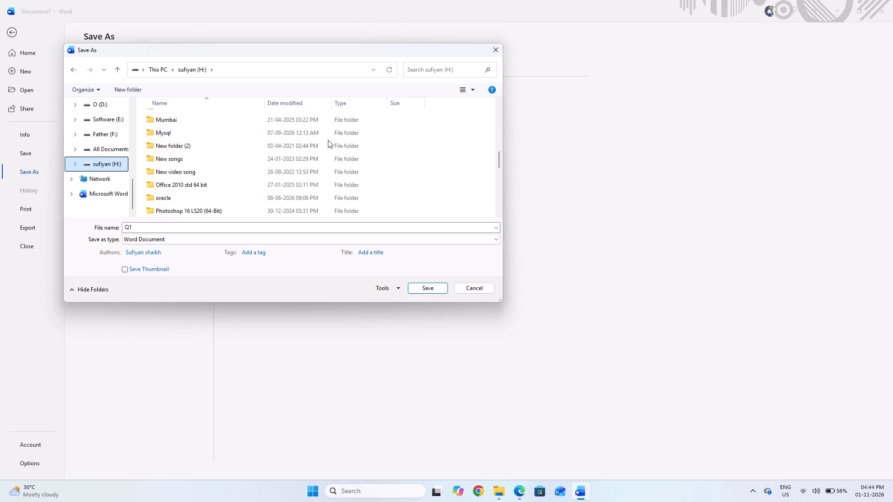
scroll(328, 140, "down", 1)
scroll(242, 176, "down", 2)
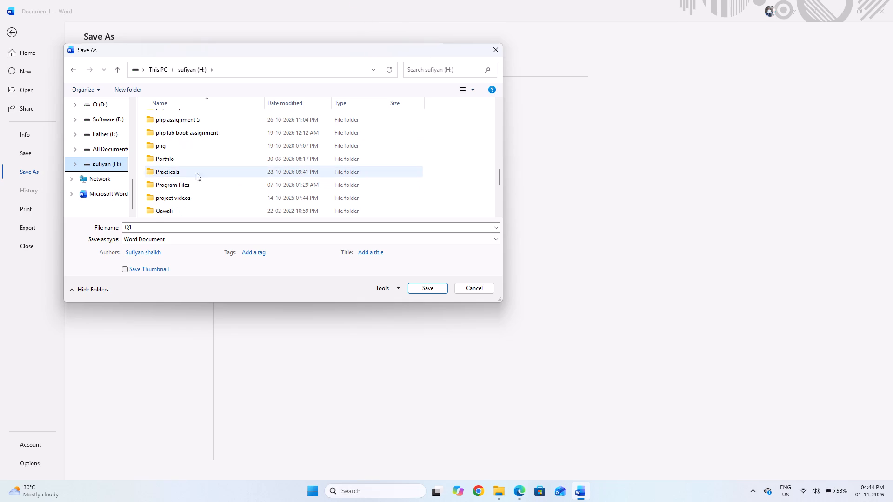
scroll(173, 139, "down", 1)
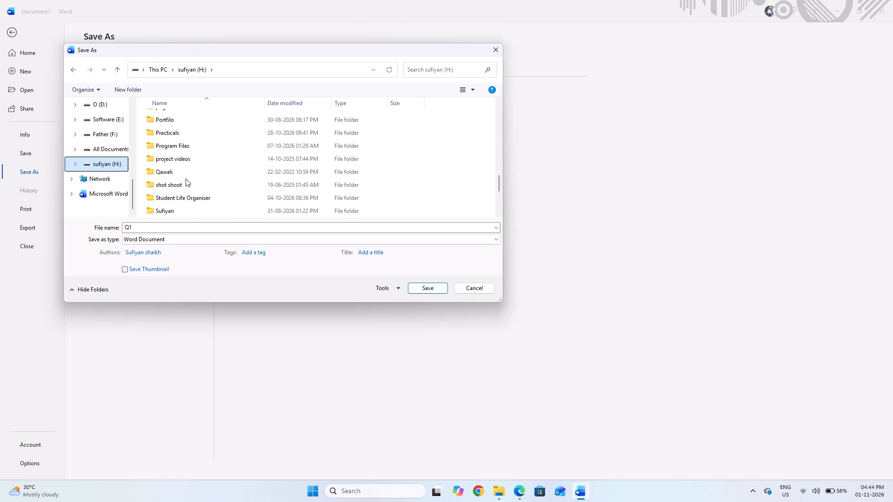
scroll(188, 170, "down", 1)
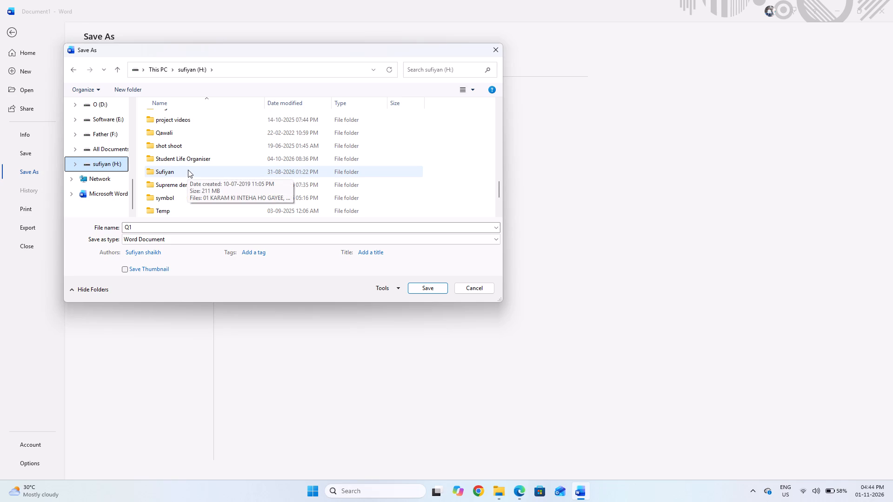
scroll(188, 170, "down", 2)
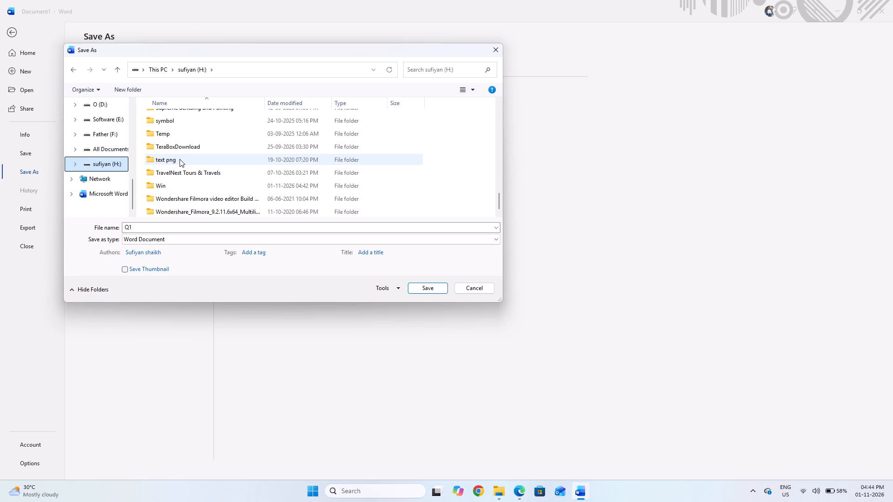
scroll(180, 159, "down", 4)
scroll(178, 158, "up", 2)
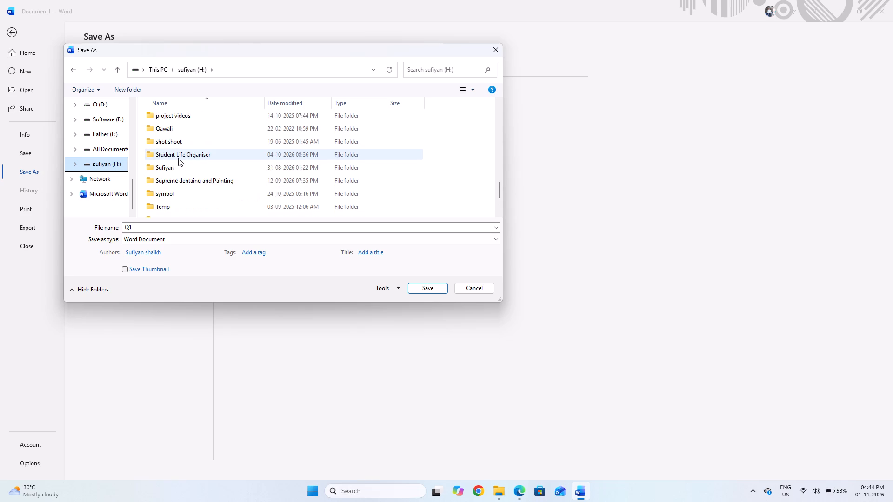
scroll(178, 158, "up", 7)
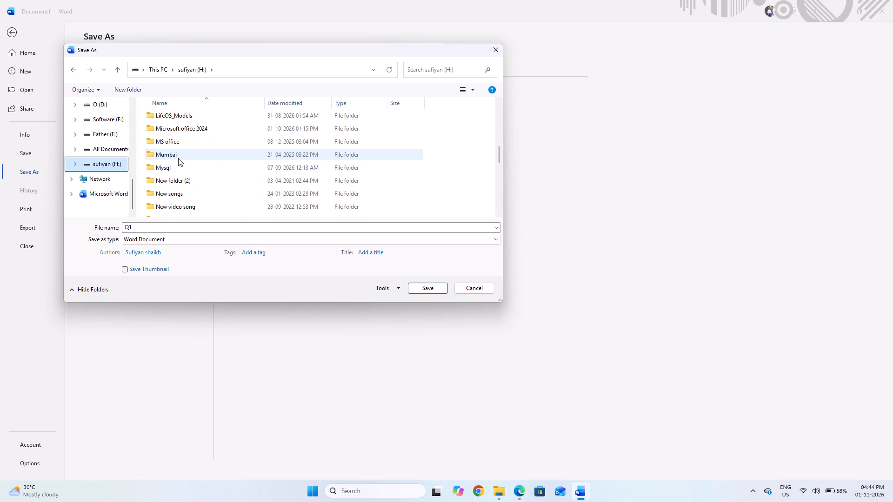
scroll(178, 158, "up", 14)
scroll(204, 150, "down", 1)
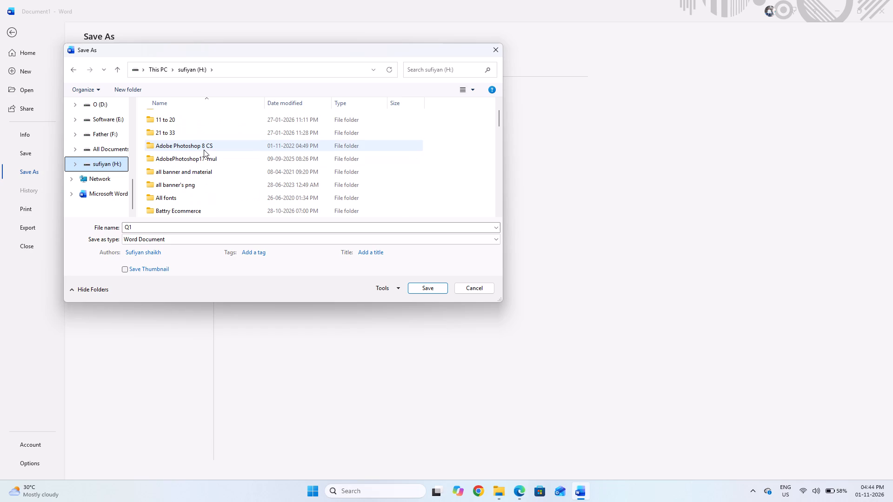
scroll(198, 158, "down", 1)
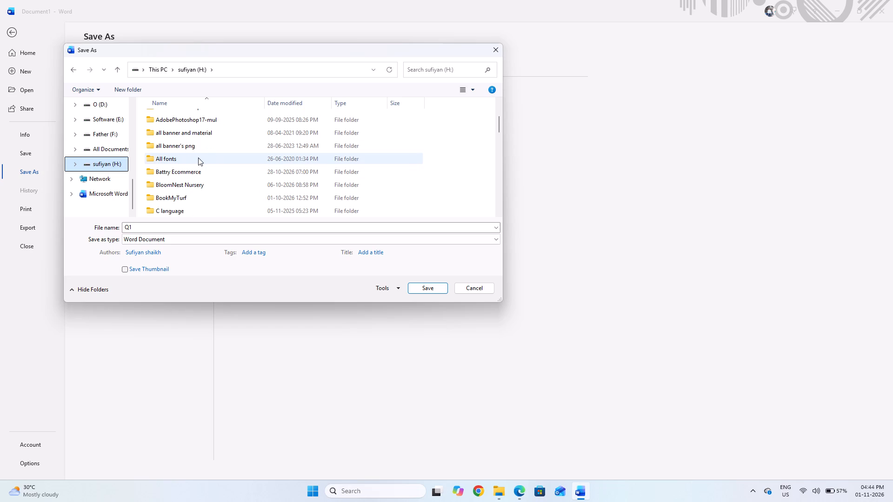
scroll(198, 158, "down", 4)
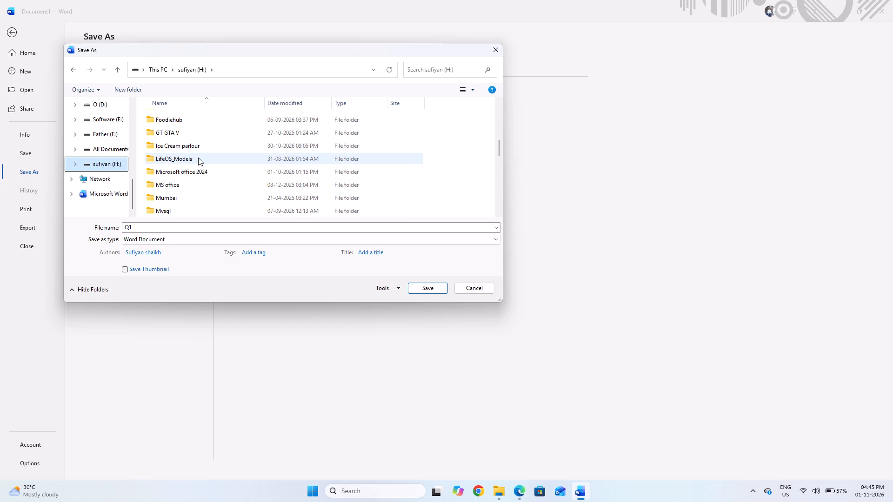
scroll(198, 158, "down", 3)
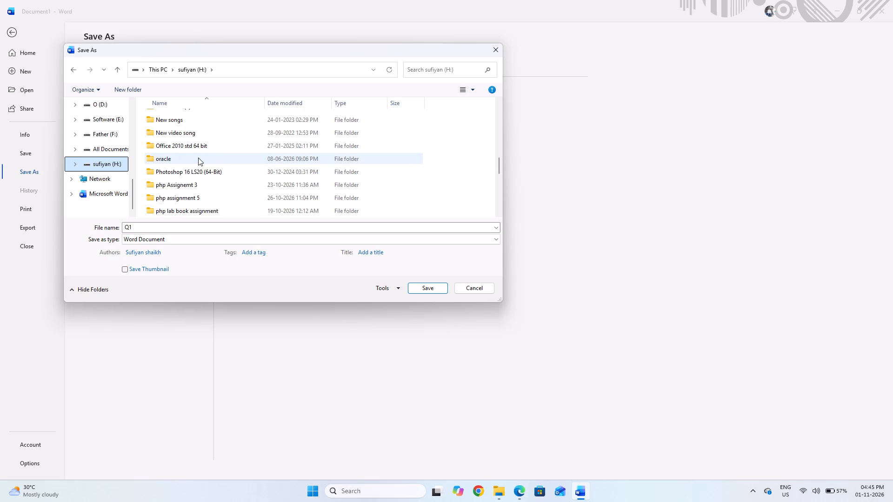
scroll(198, 158, "down", 3)
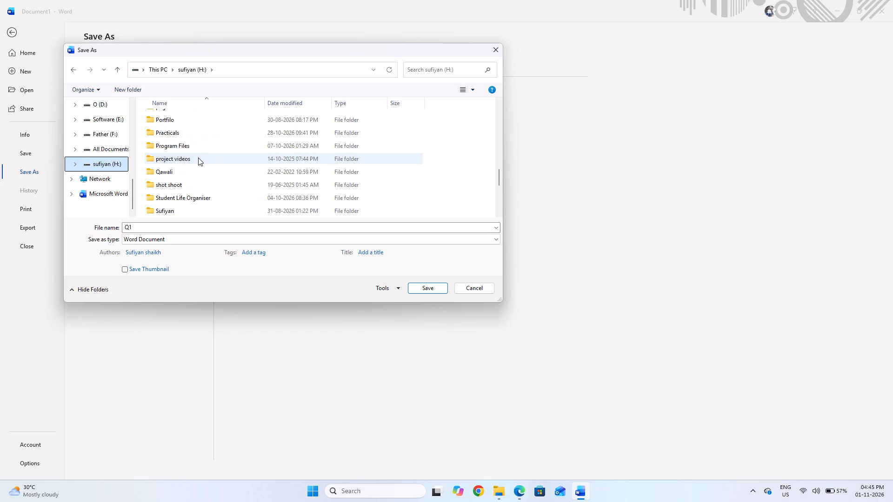
scroll(198, 158, "down", 2)
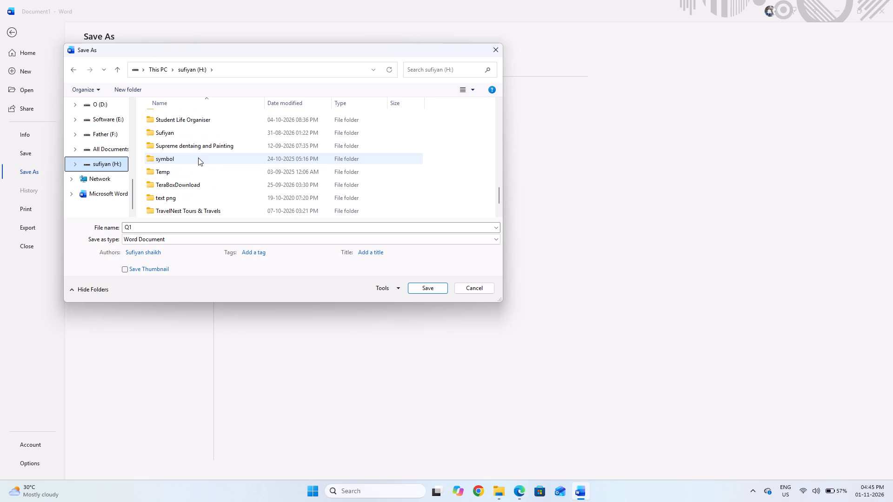
scroll(198, 158, "down", 1)
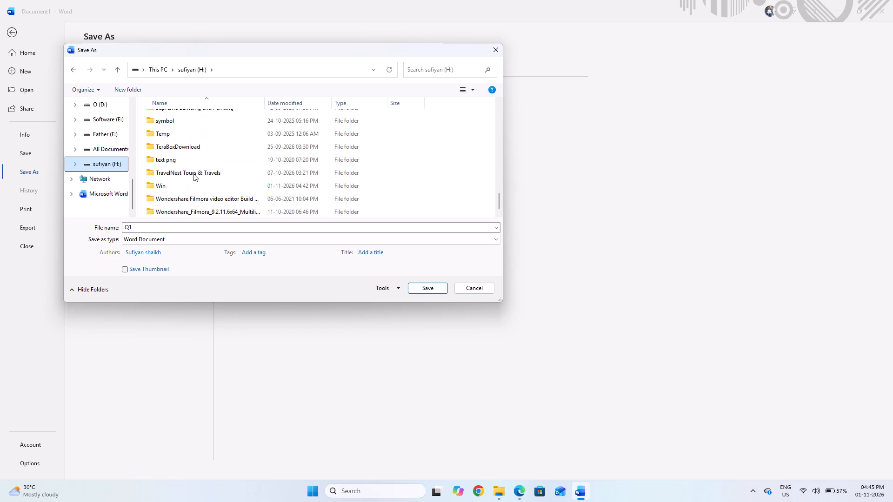
left_click(191, 185)
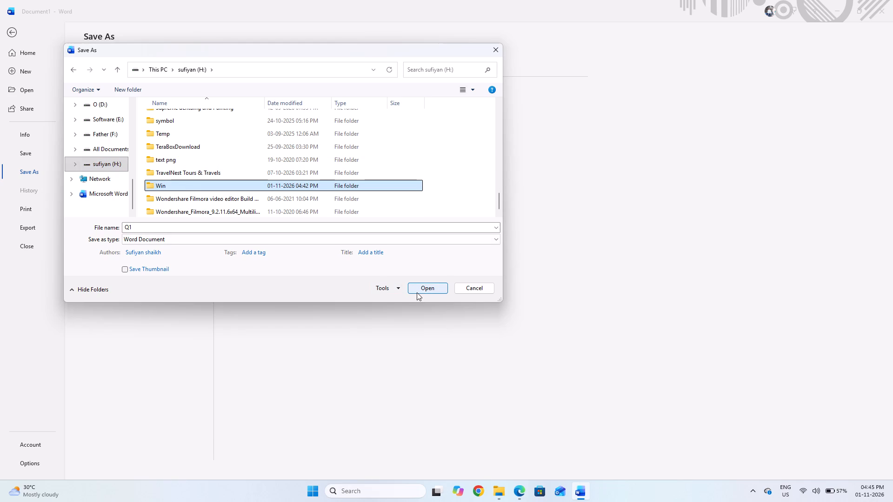
left_click(417, 292)
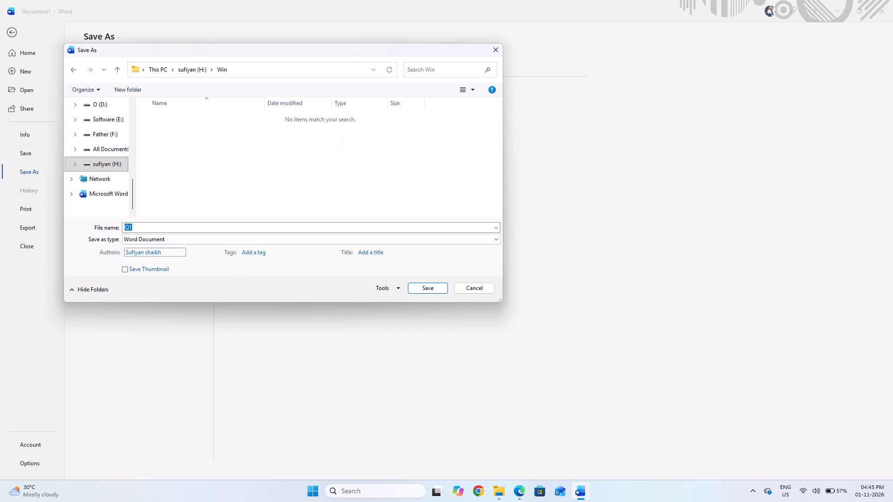
Save the document in the Win folder as a PDF named DSA.
left_click(160, 229)
left_click(160, 240)
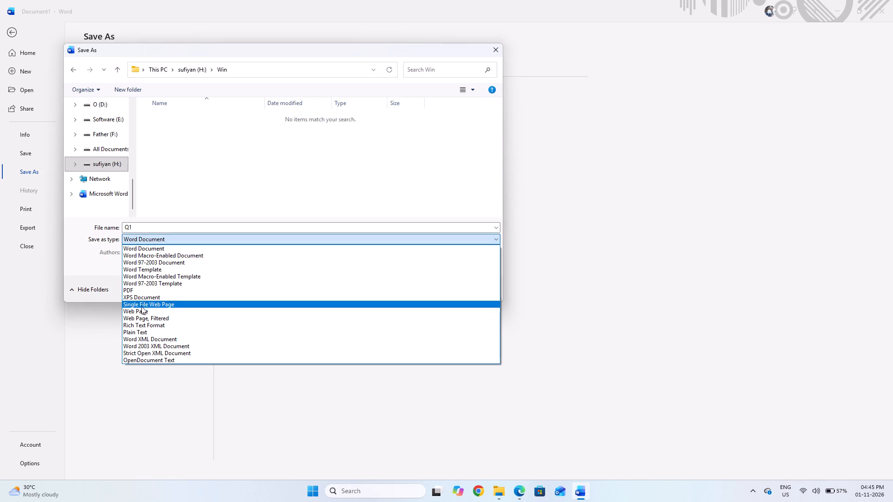
left_click(150, 288)
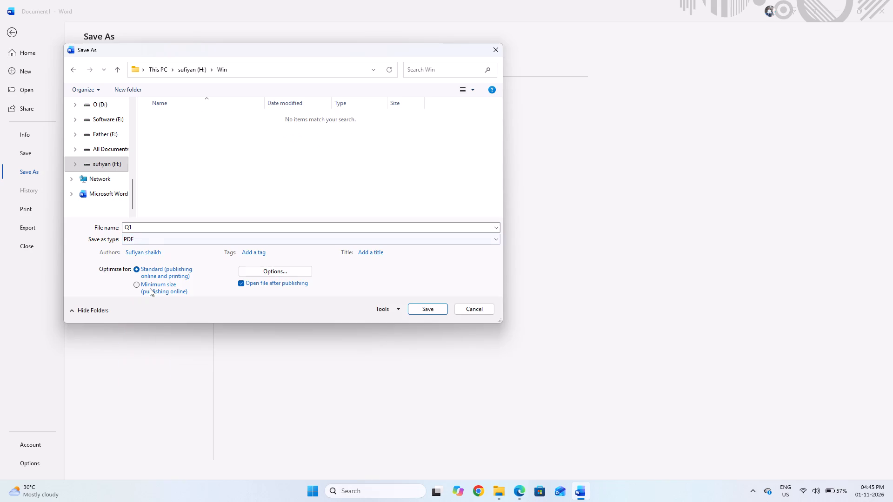
left_click(160, 228)
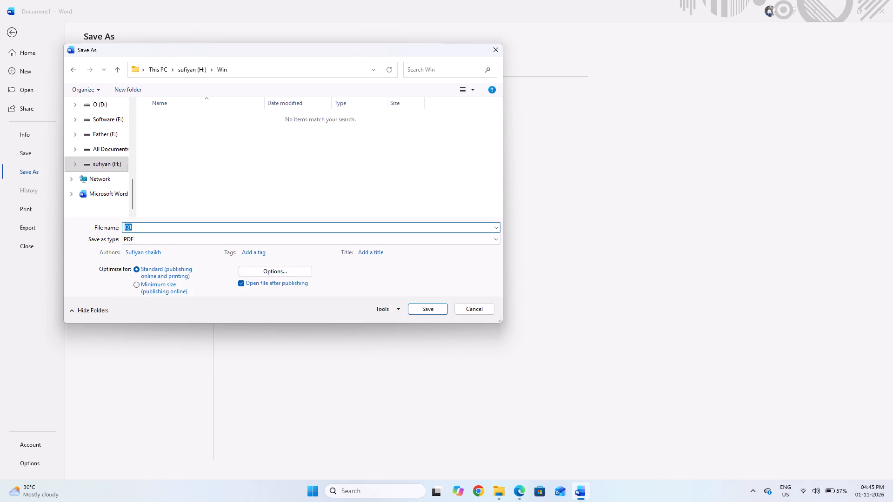
key("BackSpace")
key("shift+d")
type("sa")
key("BackSpace")
key("BackSpace")
type("SA")
left_click(425, 306)
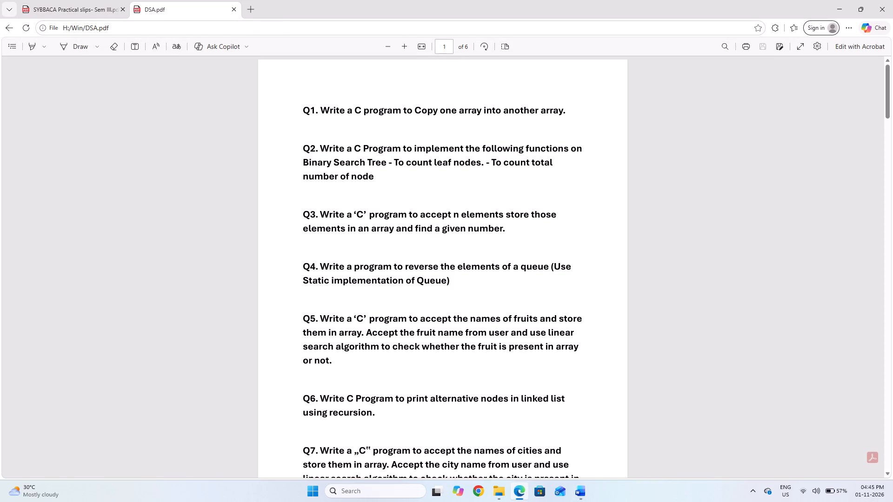
Review the published DSA PDF in Edge, checking the questions from Q1 through Q40.
scroll(482, 215, "down", 5)
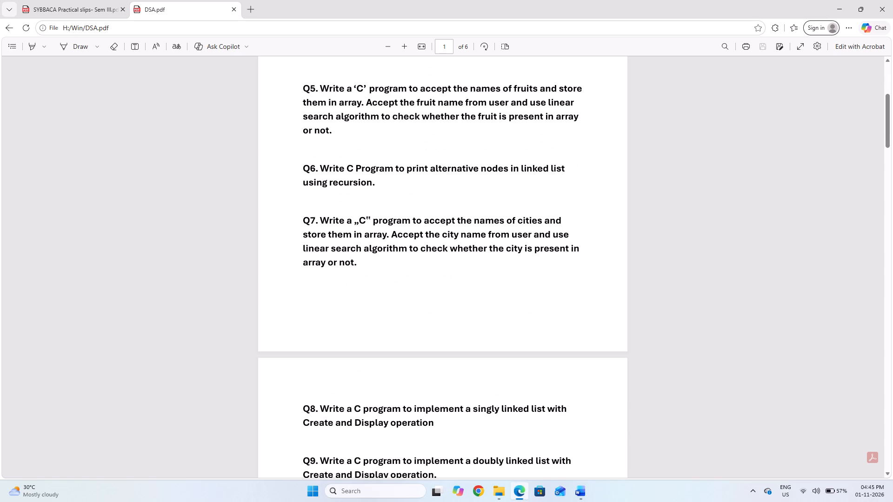
scroll(477, 222, "down", 4)
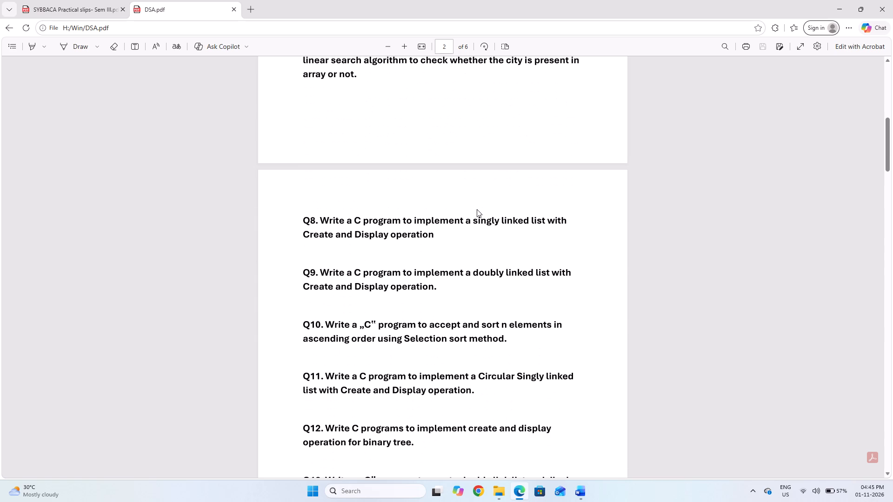
scroll(477, 209, "up", 10)
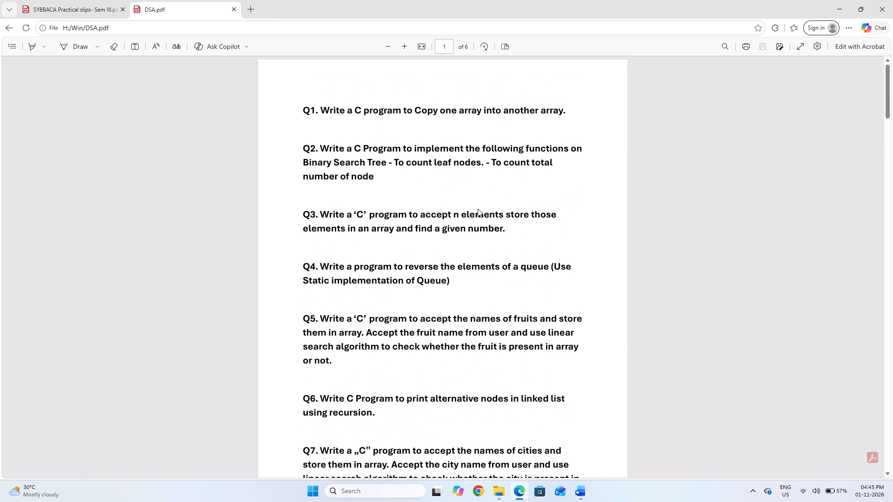
scroll(478, 209, "down", 5)
scroll(478, 209, "down", 20)
scroll(478, 209, "down", 15)
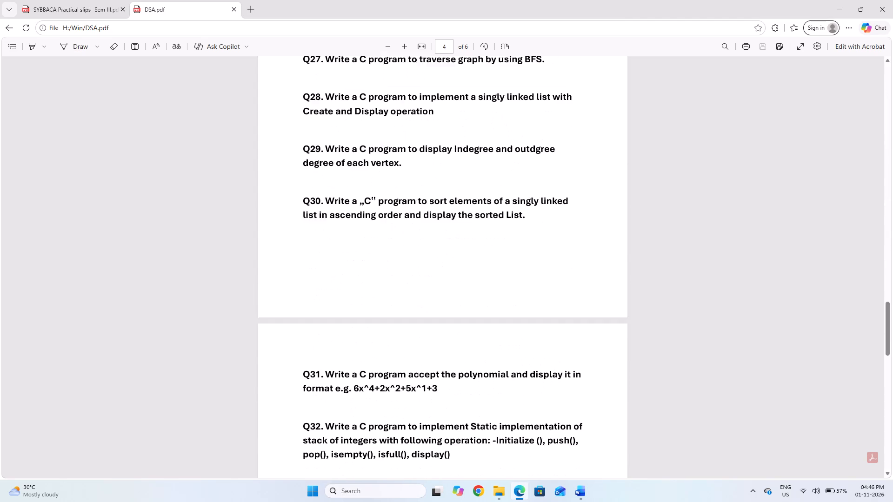
scroll(475, 211, "down", 20)
scroll(475, 211, "down", 9)
scroll(483, 210, "up", 6)
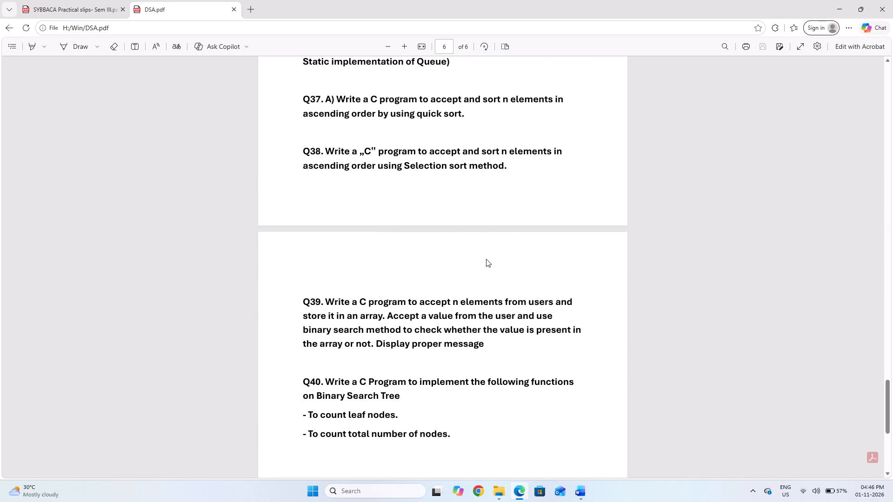
Switch back to the Word document and insert the label "A)" before the text of Q1.
scroll(486, 258, "up", 15)
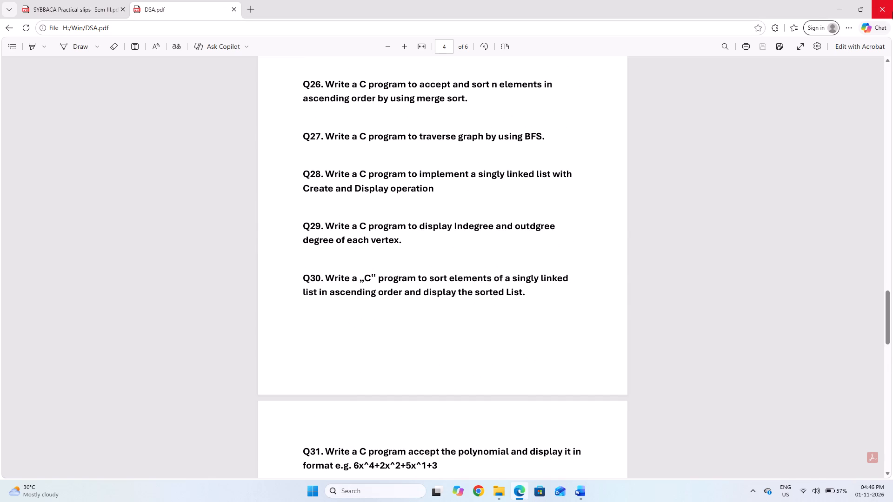
left_click(840, 13)
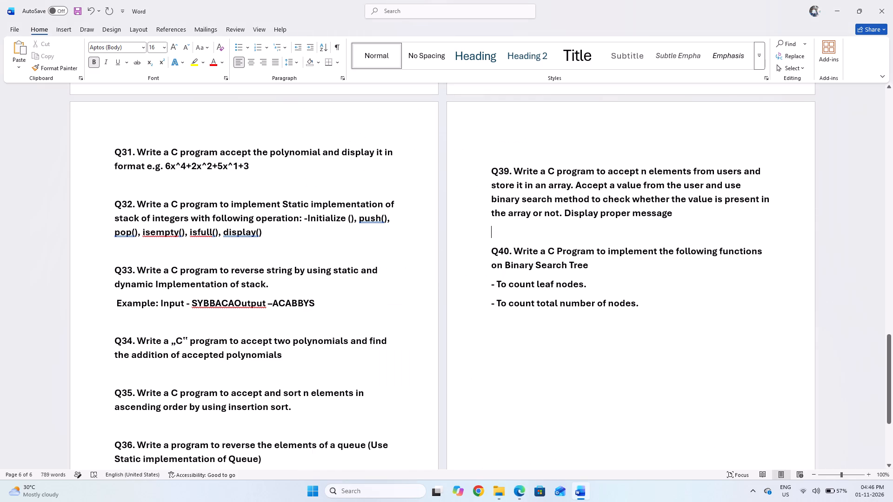
scroll(361, 277, "up", 18)
scroll(372, 249, "up", 14)
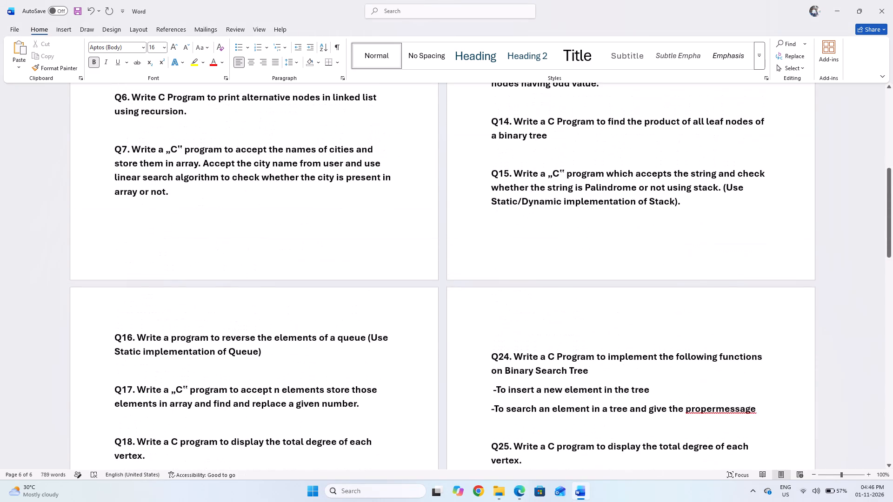
scroll(287, 260, "up", 20)
scroll(287, 260, "up", 7)
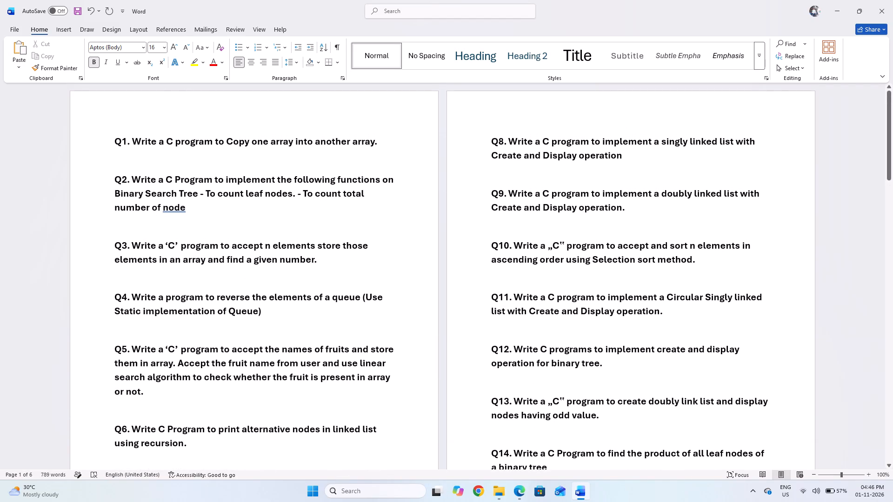
left_click(131, 144)
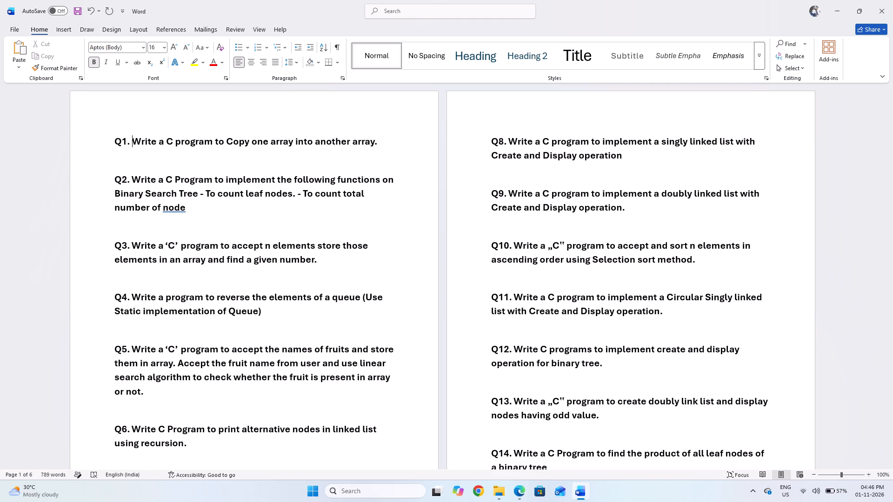
key("shift+a")
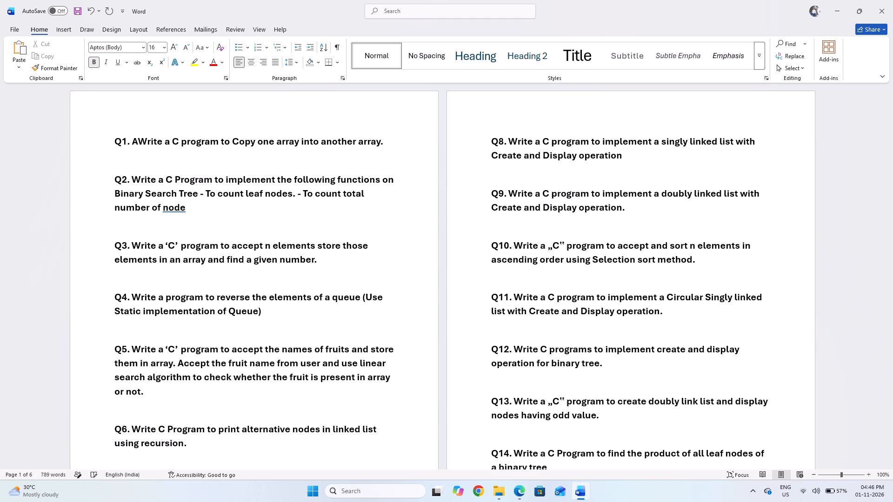
key("shift+parenright")
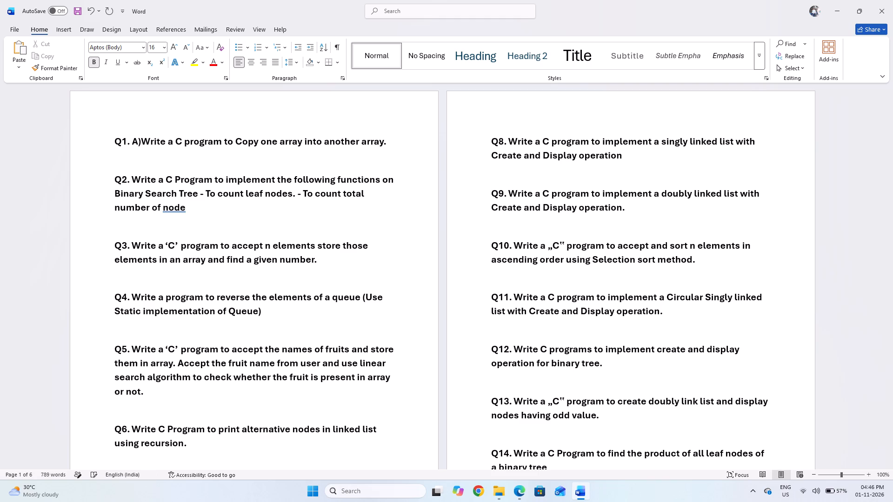
key("space")
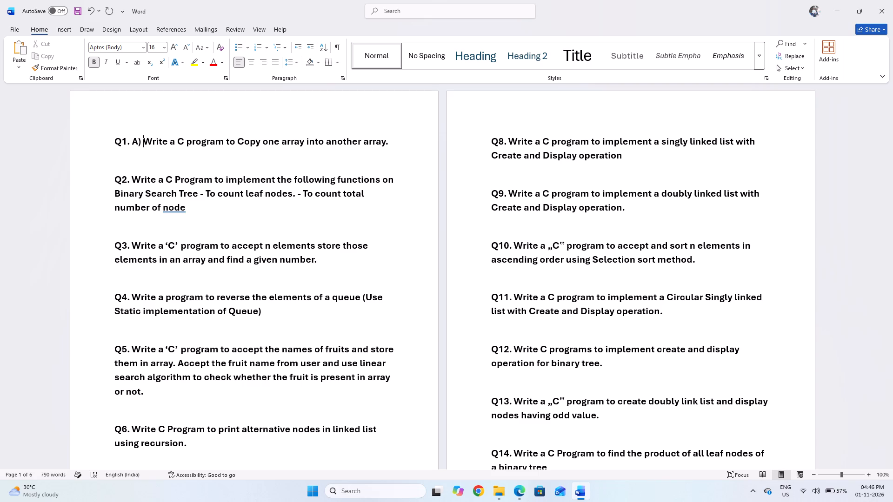
Insert the label "B)" before the text of Q2, directly after its question number.
key("Down")
key("Right")
key("Right")
key("Right")
key("Right")
key("shift+b")
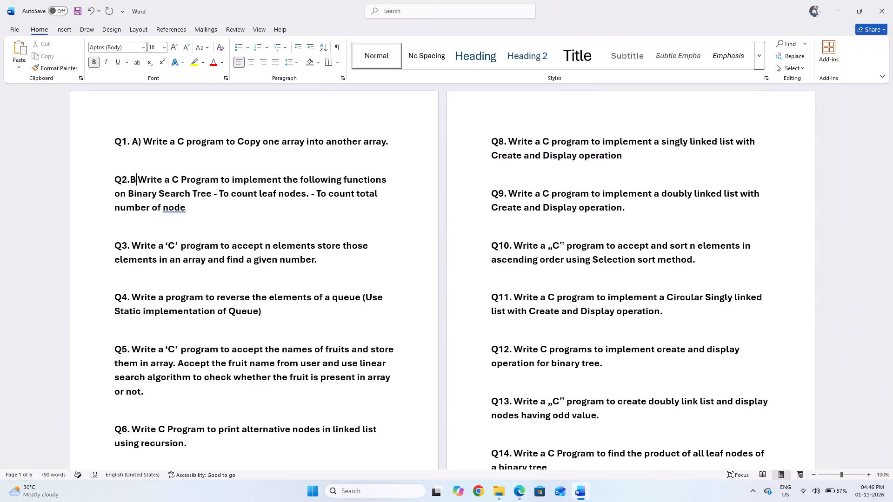
key("shift+parenright")
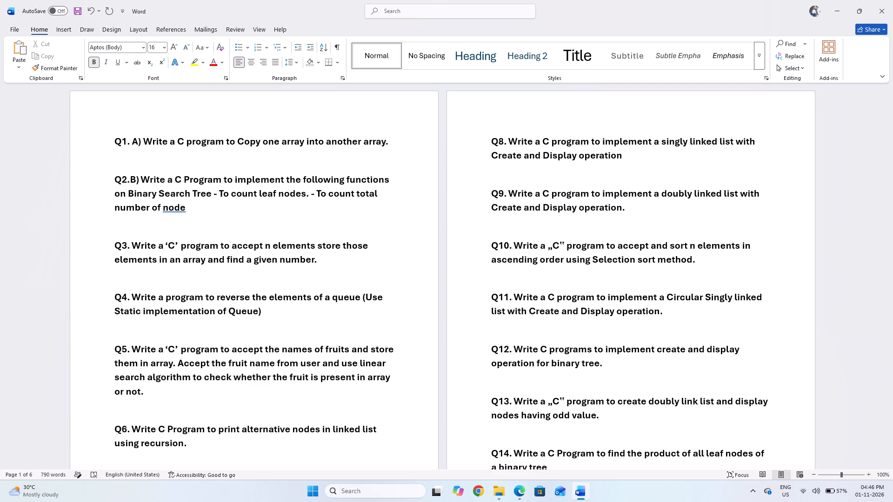
key("space")
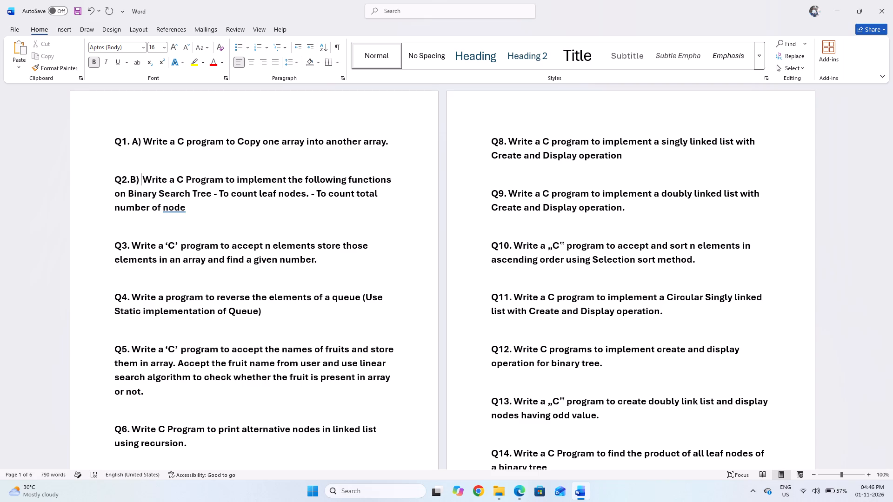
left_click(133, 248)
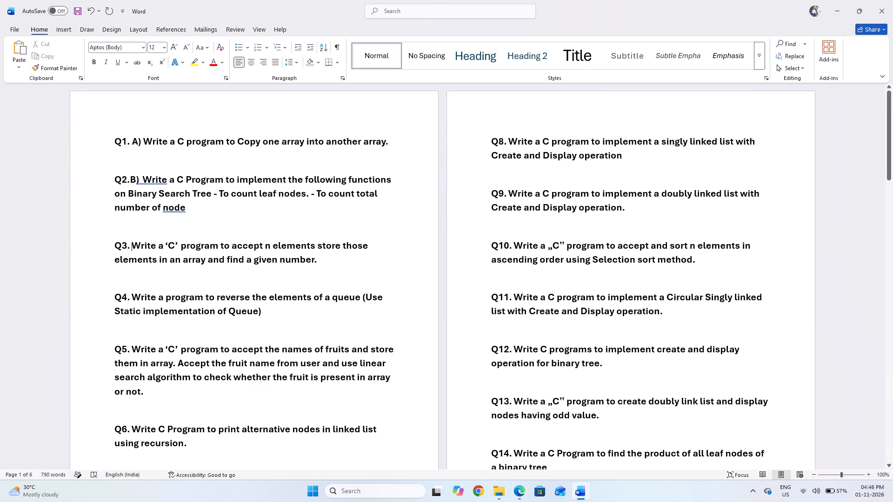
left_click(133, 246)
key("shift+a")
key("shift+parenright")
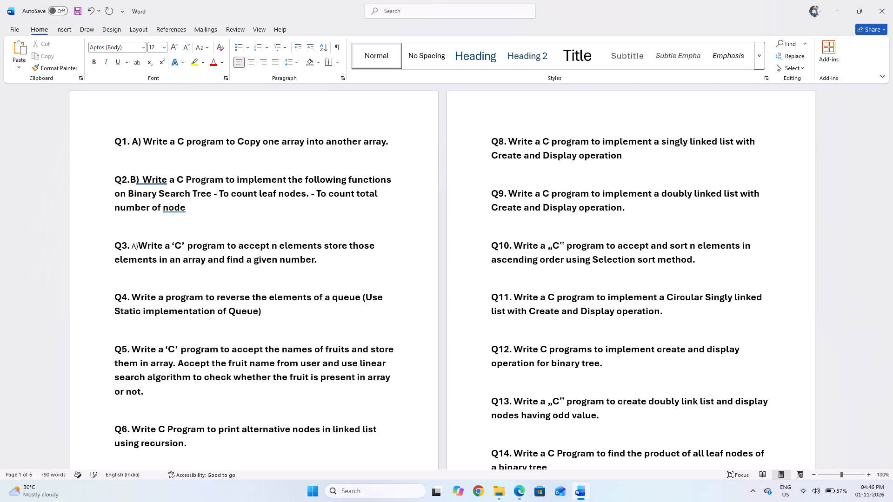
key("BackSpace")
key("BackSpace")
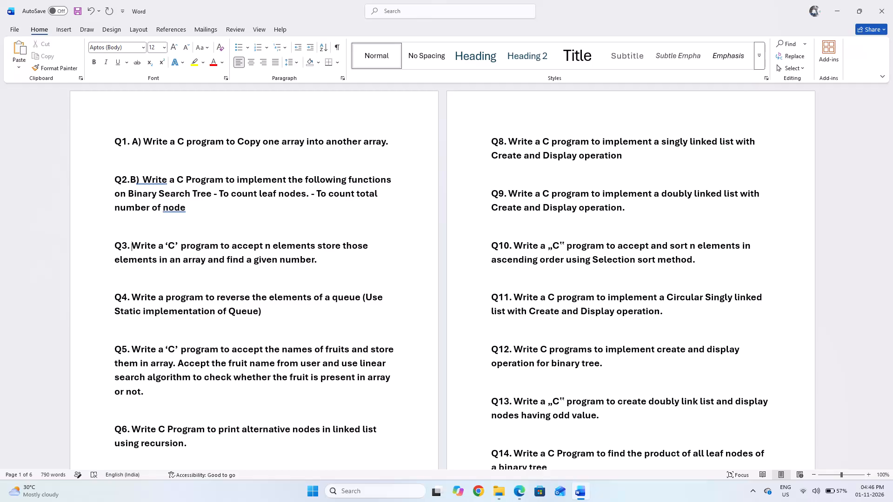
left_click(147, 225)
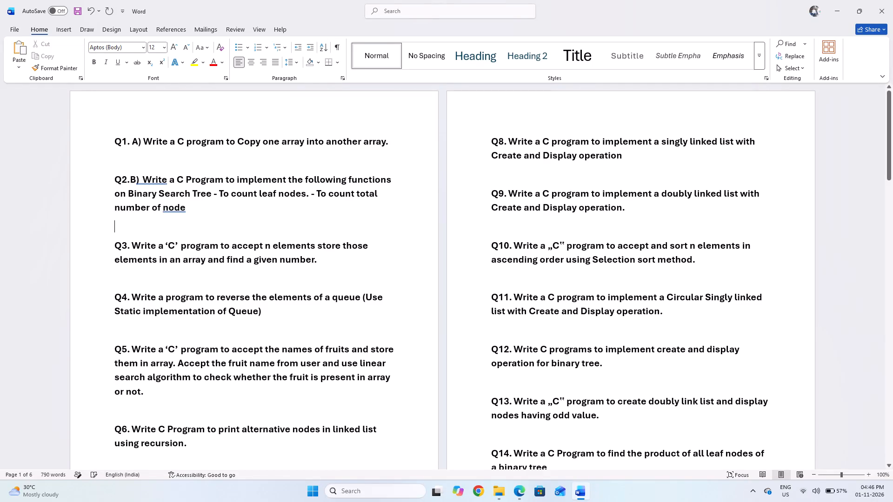
Insert the bold label "A)" directly after the number of Q3, matching its 16-point text.
left_click(130, 247)
key("shift+a")
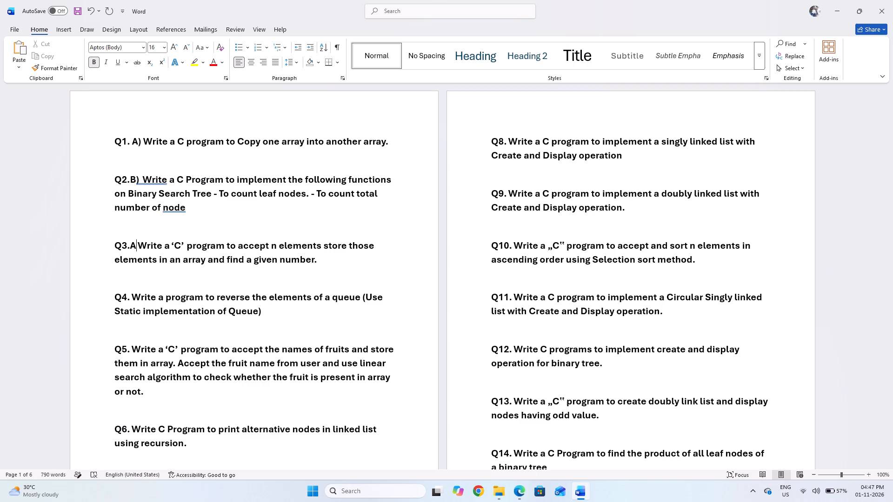
key("shift+parenright")
key("space")
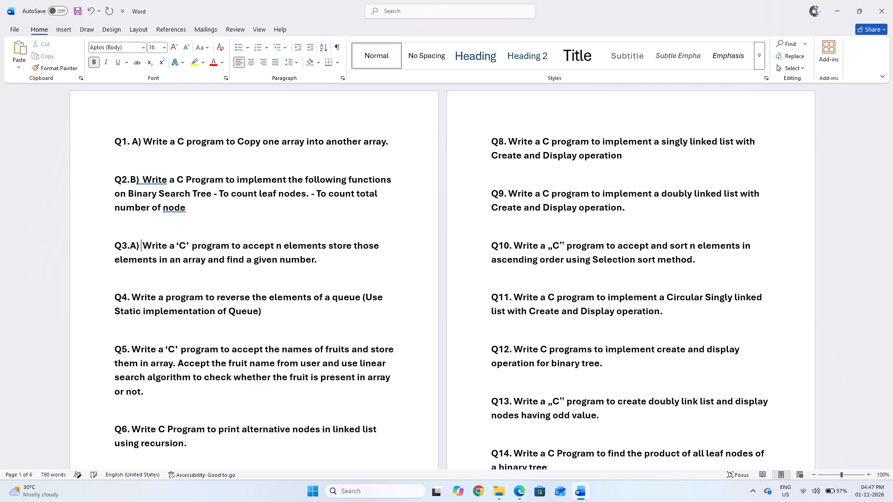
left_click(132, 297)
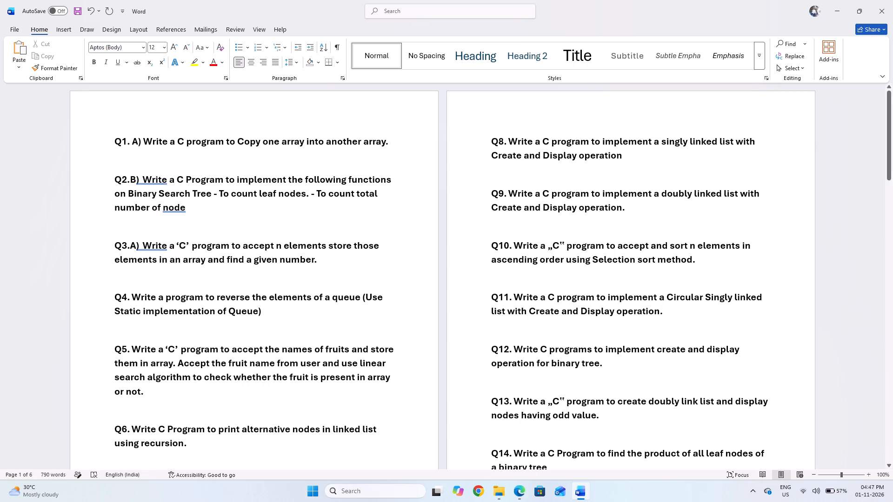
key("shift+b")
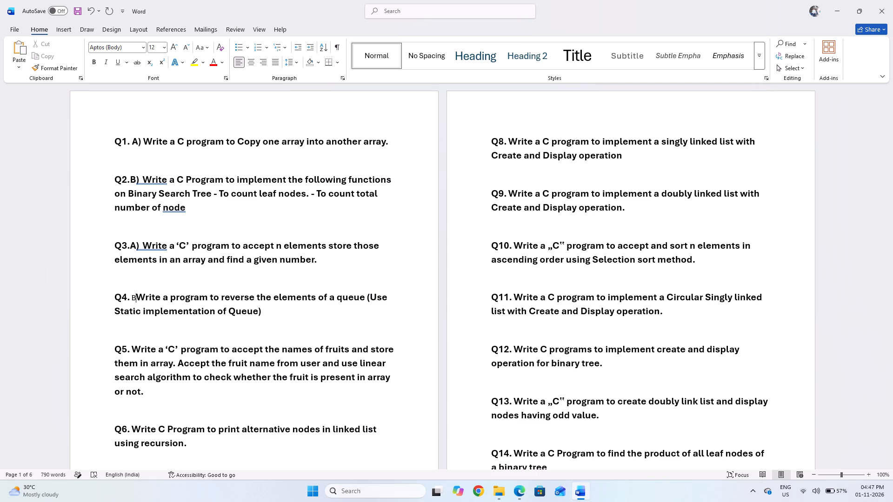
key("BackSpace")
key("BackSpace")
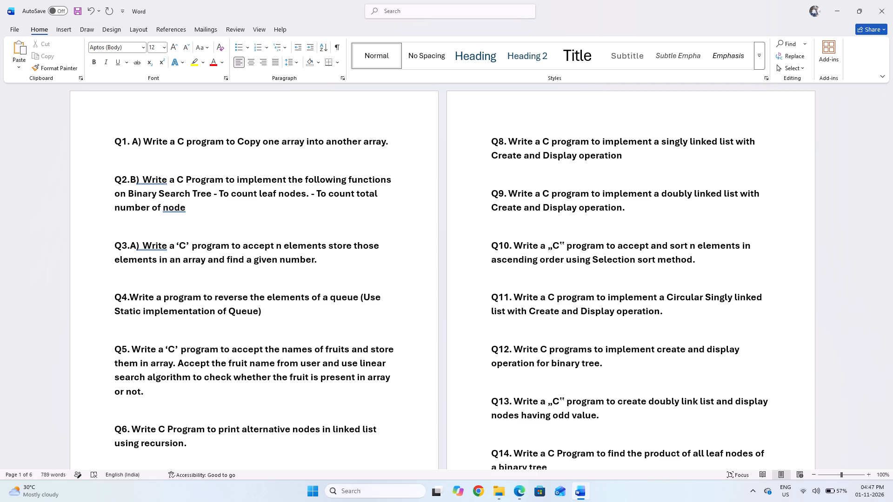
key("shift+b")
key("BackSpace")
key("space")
Insert the bold label "B)" directly after the number of Q4, matching its 16-point text.
left_click(129, 301)
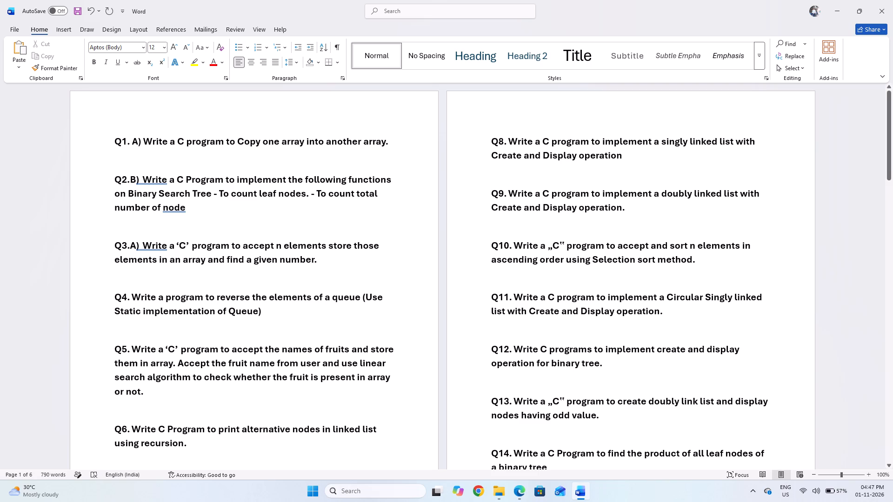
key("shift+b")
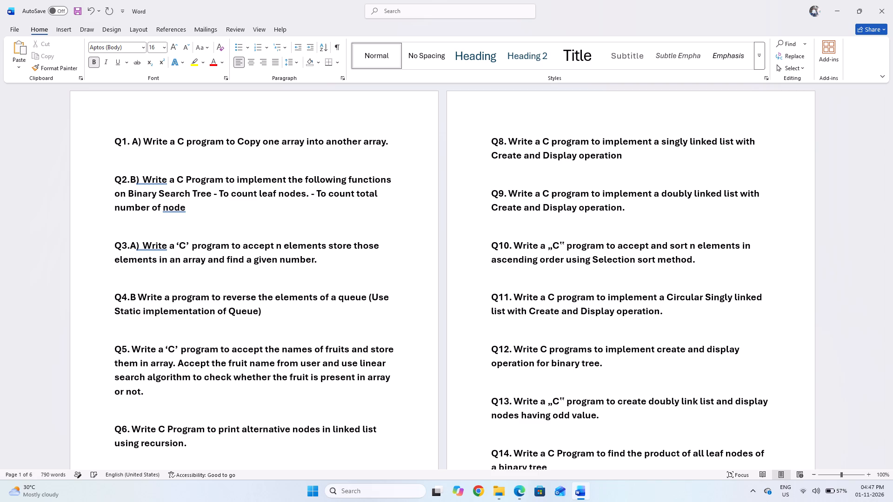
key("shift+parenright")
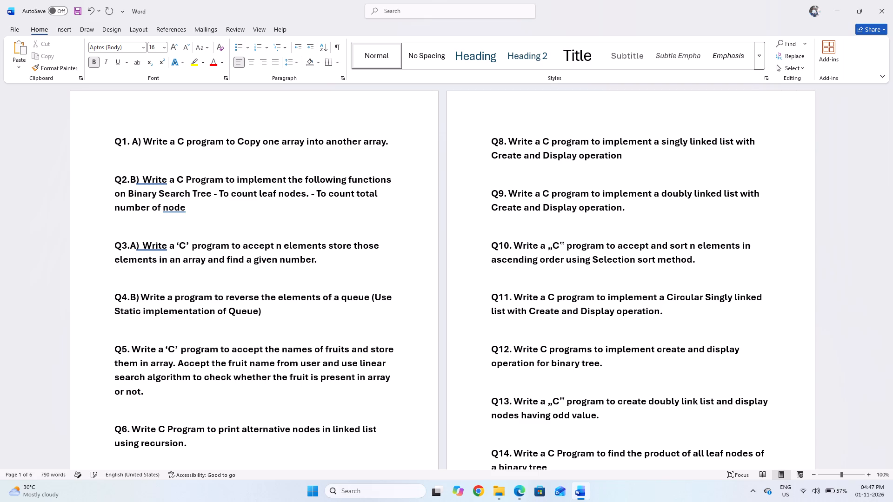
key("space")
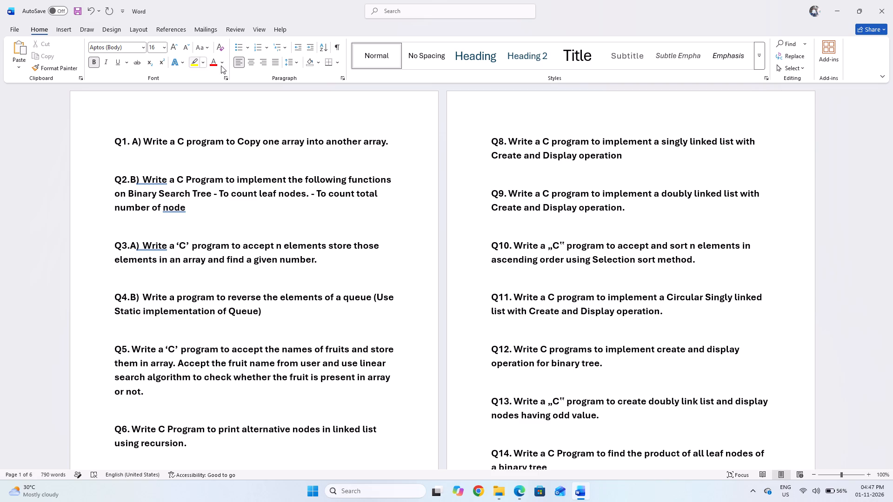
Add a separator line of hyphens spanning the text width on a new line below Q2.
left_click(199, 208)
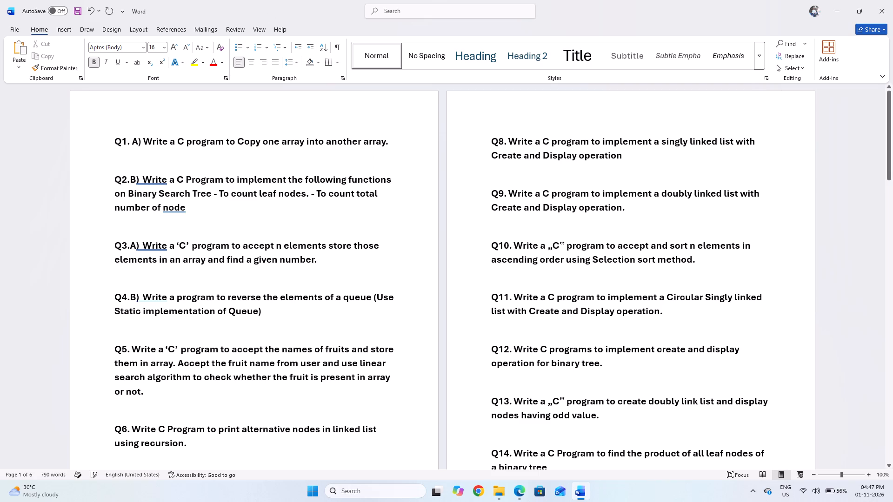
key("Return")
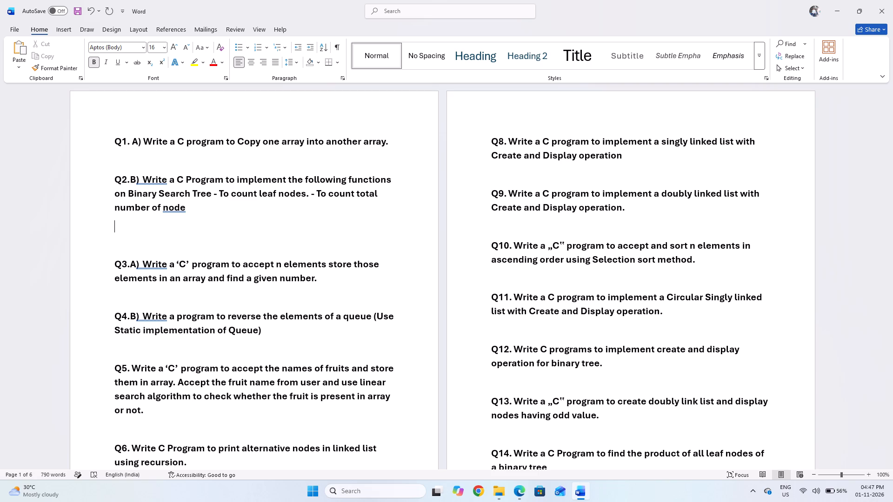
key("minus")
key("minus")
key("minus")
key("minus")
key("minus")
key("minus")
key("minus")
key("minus")
key("minus")
key("minus")
key("minus")
key("minus")
key("minus")
key("minus")
key("minus")
key("minus")
key("minus")
key("minus")
key("minus")
key("minus")
type("---")
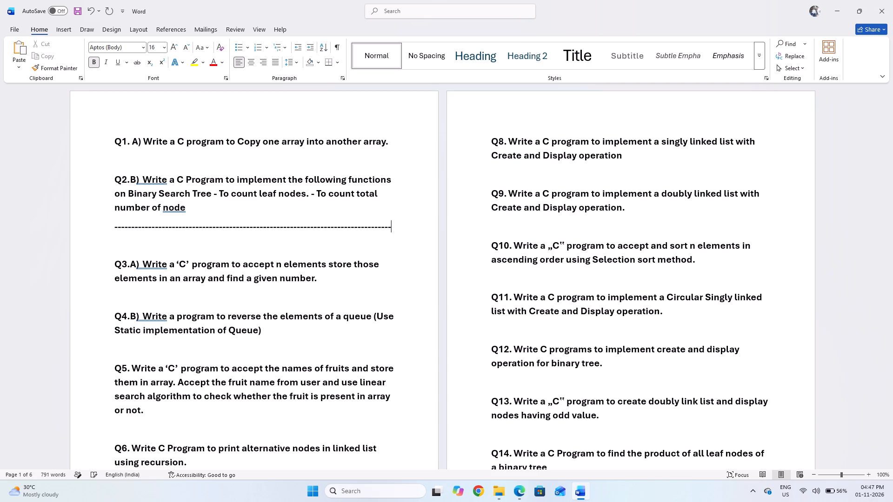
Add a matching separator line of hyphens below Q4, keeping it to a single line across the text width.
left_click(279, 333)
key("Return")
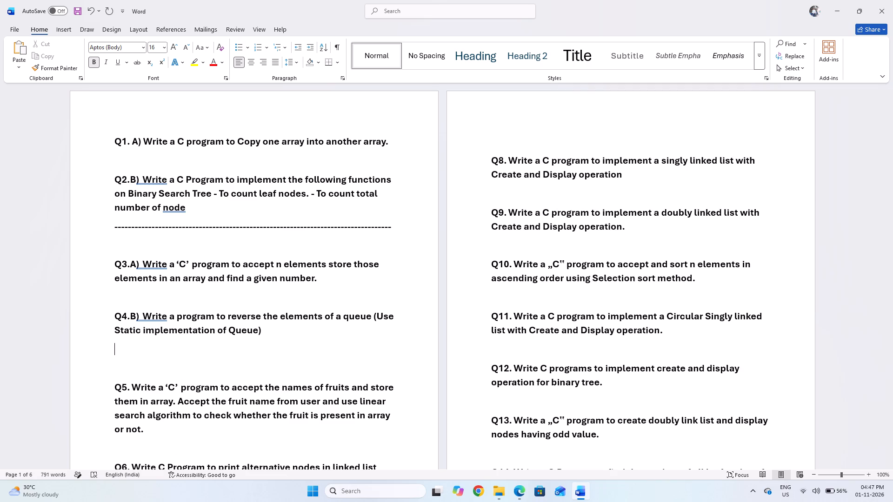
key("minus")
key("minus")
key("minus")
key("minus")
key("minus")
key("minus")
key("minus")
key("minus")
key("minus")
key("minus")
key("minus")
key("minus")
key("minus")
key("minus")
key("minus")
key("minus")
key("minus")
key("minus")
key("minus")
key("minus")
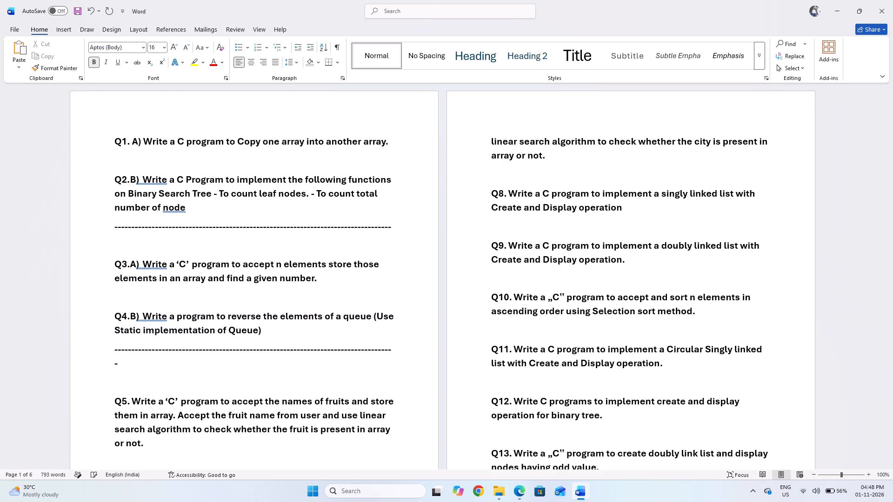
key("BackSpace")
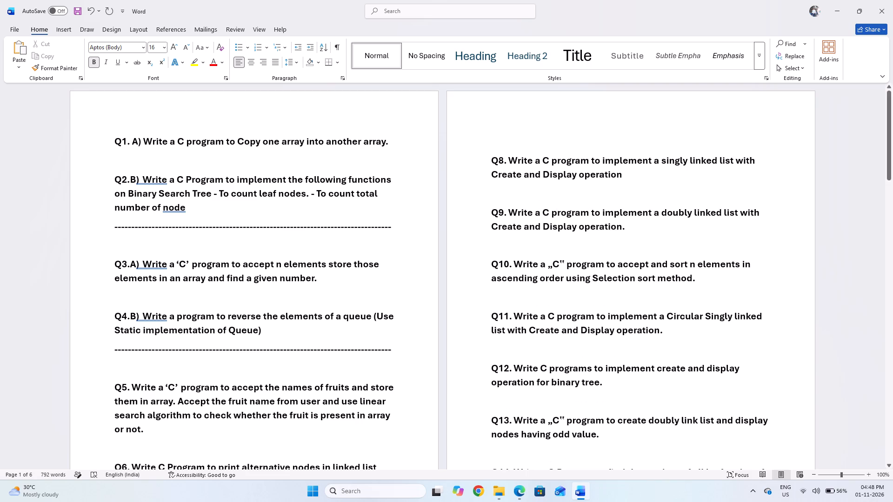
Insert the bold label "A)" directly after the number of Q5, matching its 16-point text and followed by a space.
scroll(211, 251, "down", 1)
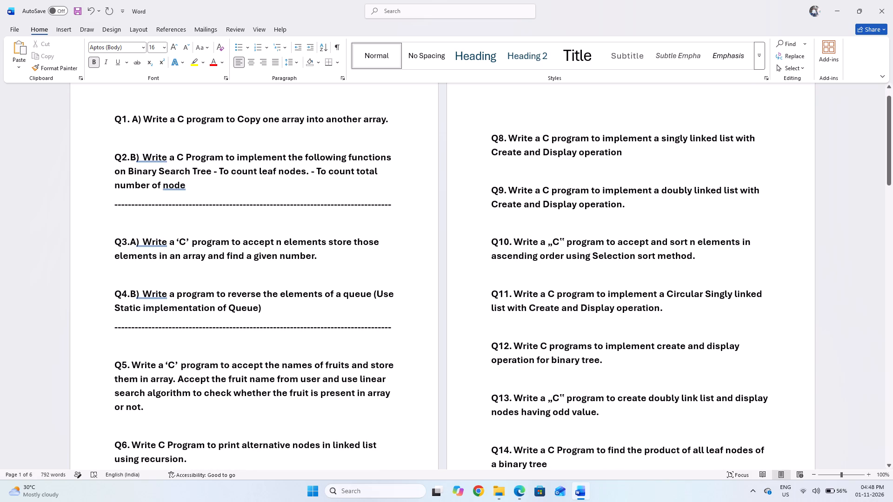
scroll(365, 310, "up", 3)
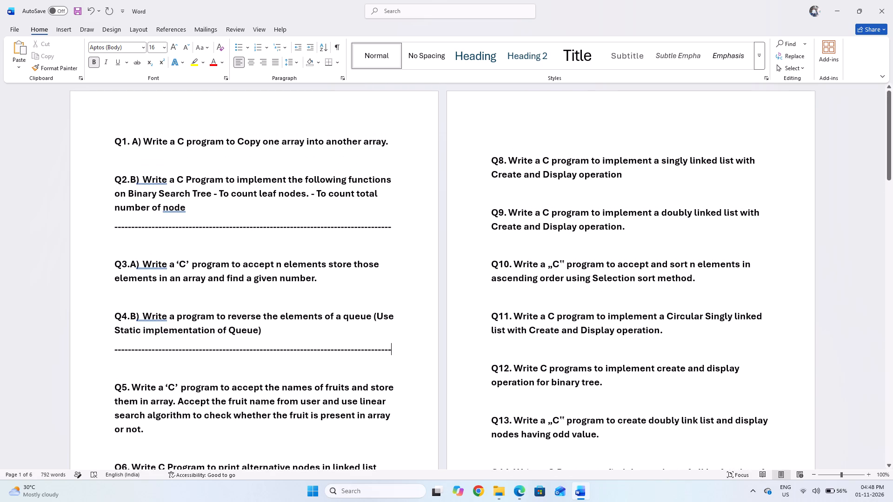
scroll(295, 373, "down", 4)
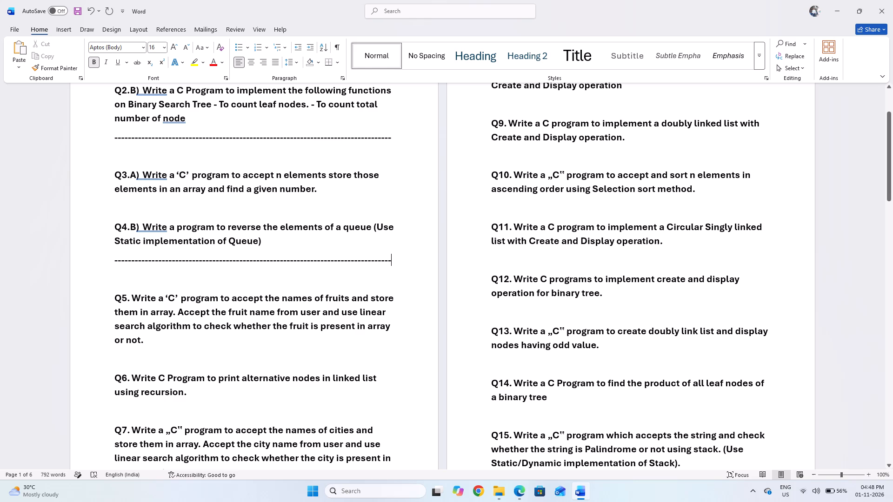
left_click(133, 298)
key("shift+a")
key("BackSpace")
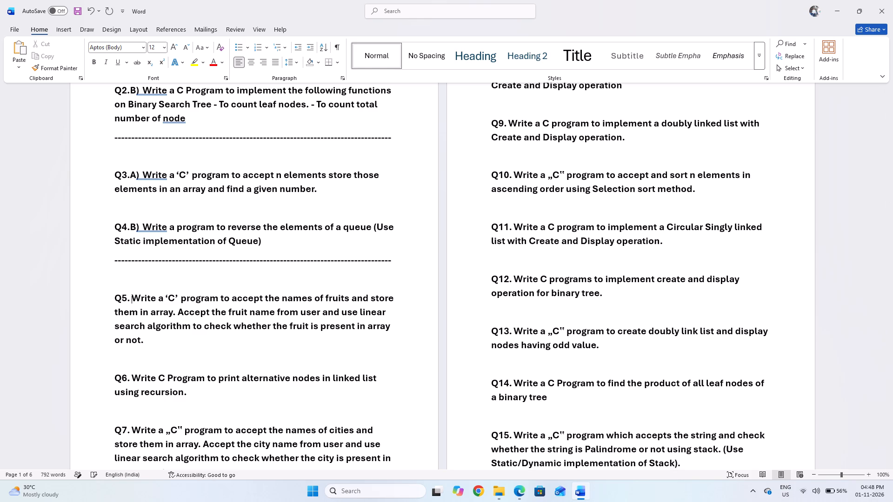
key("Left")
key("shift+a")
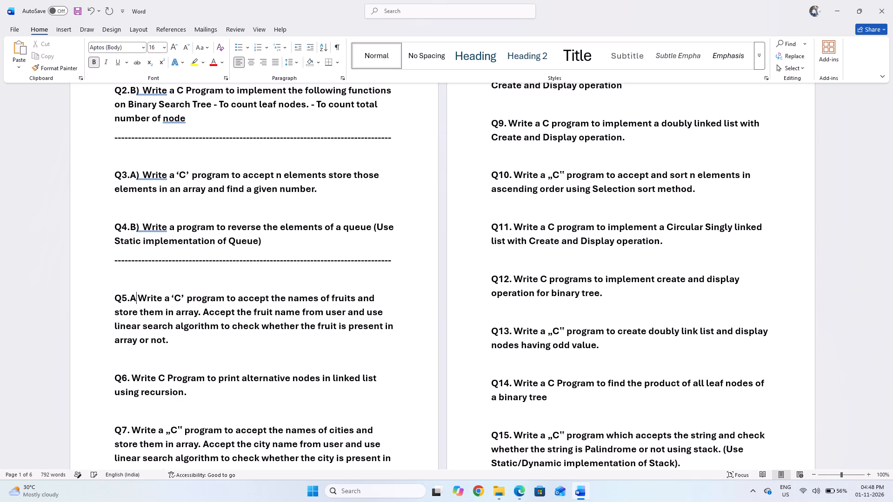
type(")")
key("space")
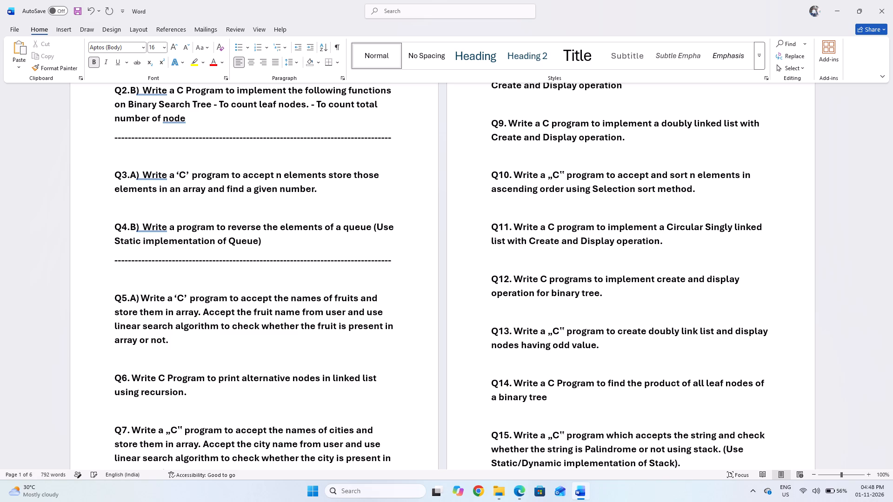
Insert the bold label "B)" directly after the number of Q6, matching its 16-point text and followed by a space.
key("Down")
key("Down")
key("Down")
key("Down")
key("Right")
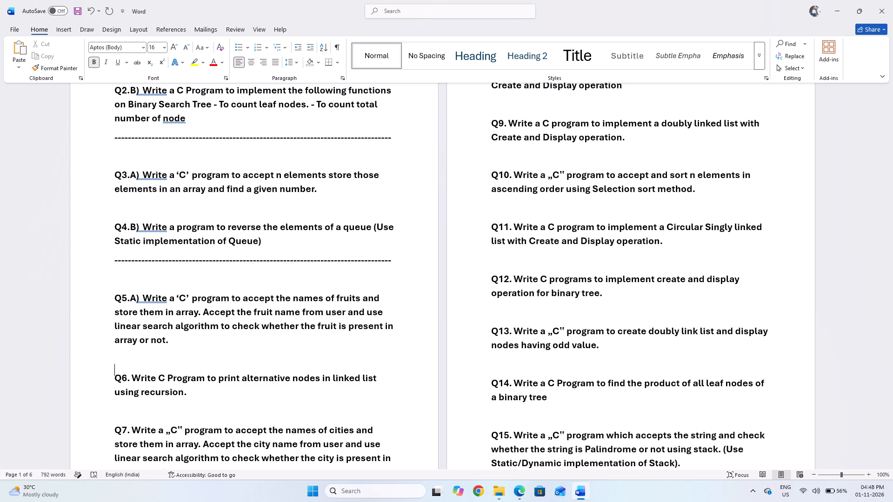
key("Right")
key("Right")
key("Right")
key("shift+b")
key("shift+parenright")
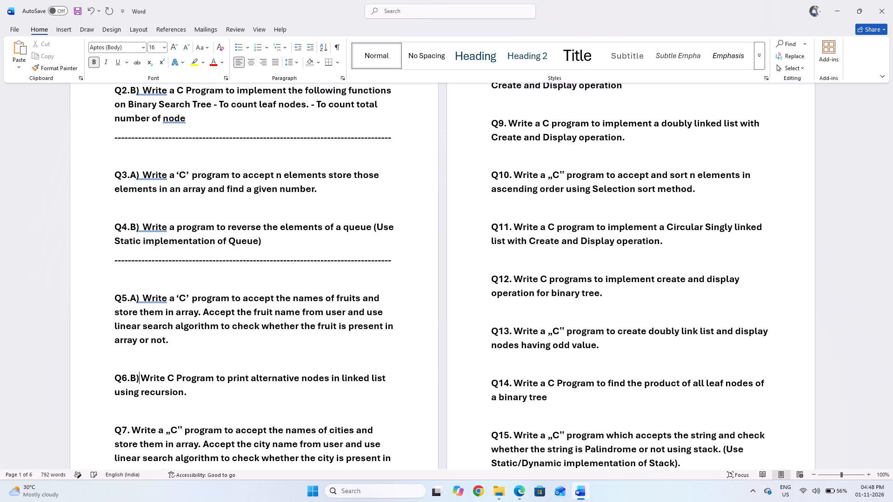
key("space")
Add a separator line of hyphens on a new line below Q6, keeping it to a single line across the text width.
key("Down")
key("Right")
key("Right")
key("Right")
key("Right")
key("Right")
key("Right")
key("Right")
key("Right")
key("Right")
key("Right")
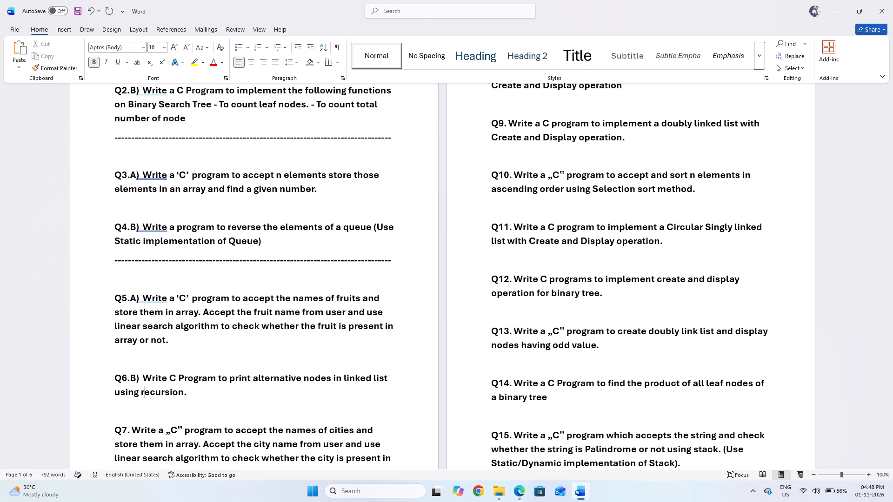
key("Return")
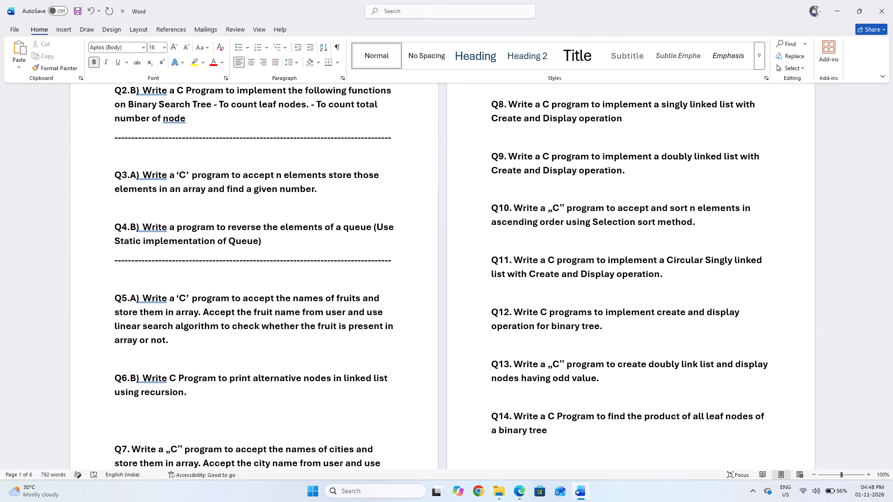
key("minus")
key("minus")
key("minus")
key("minus")
key("minus")
key("minus")
key("minus")
key("minus")
key("minus")
key("minus")
key("minus")
key("minus")
key("minus")
key("minus")
key("minus")
key("minus")
key("minus")
key("minus")
key("minus")
key("minus")
type("----------")
key("BackSpace")
Insert the bold label "A)" directly after the number of Q7, matching its 16-point text and followed by a space.
key("Down")
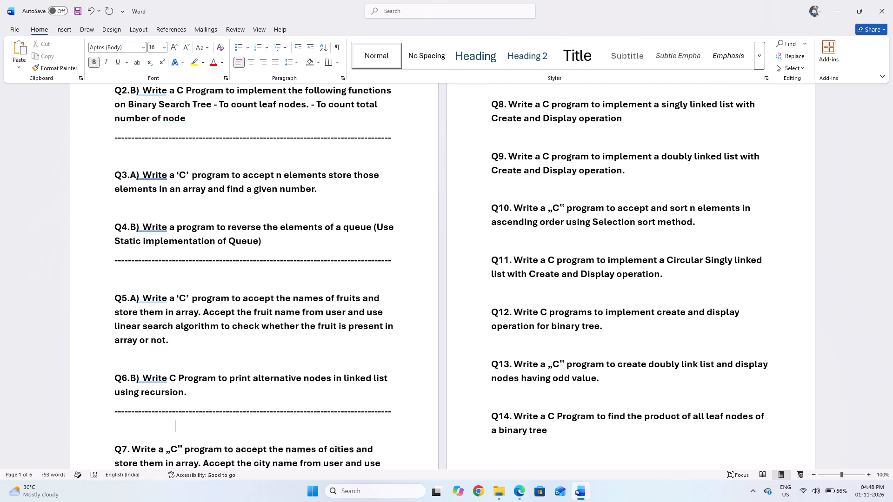
key("Down")
key("Right")
key("Up")
key("Right")
key("Right")
key("shift+a")
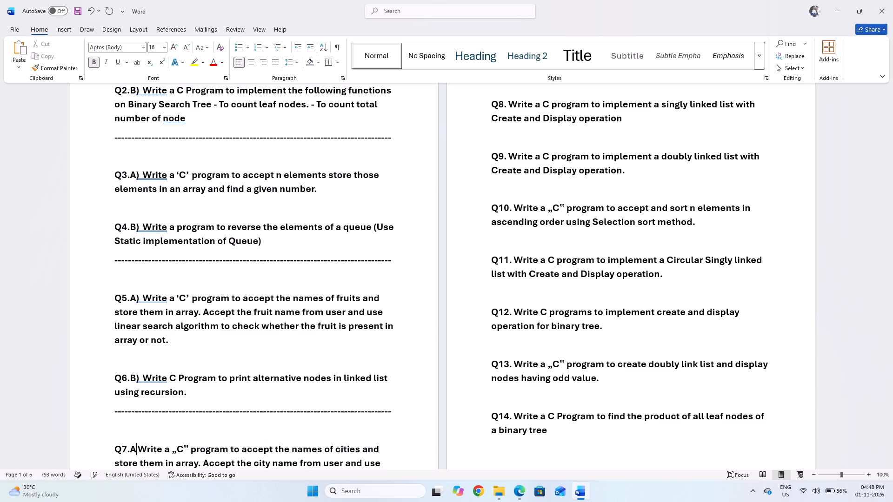
key("shift+parenright")
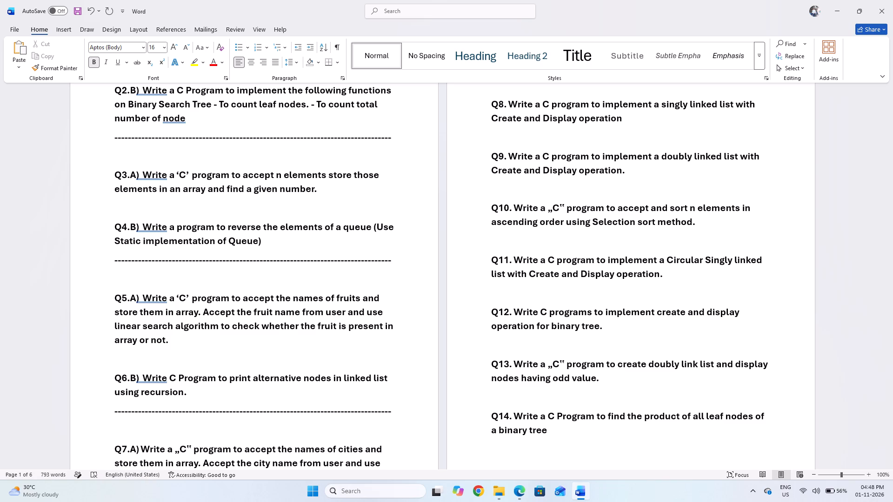
key("space")
Insert the bold label "B)" directly after the number of Q8, matching its 16-point text and followed by a space.
key("Down")
key("Down")
key("Down")
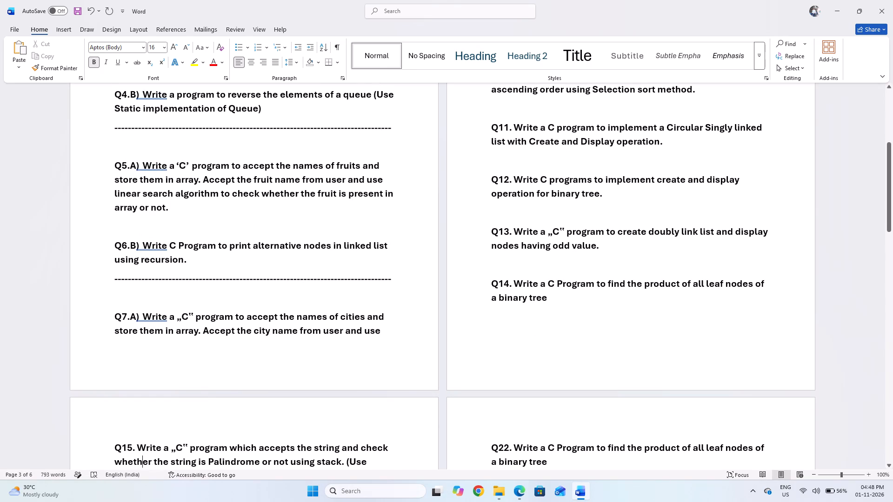
key("Up")
key("Up")
scroll(439, 203, "up", 11)
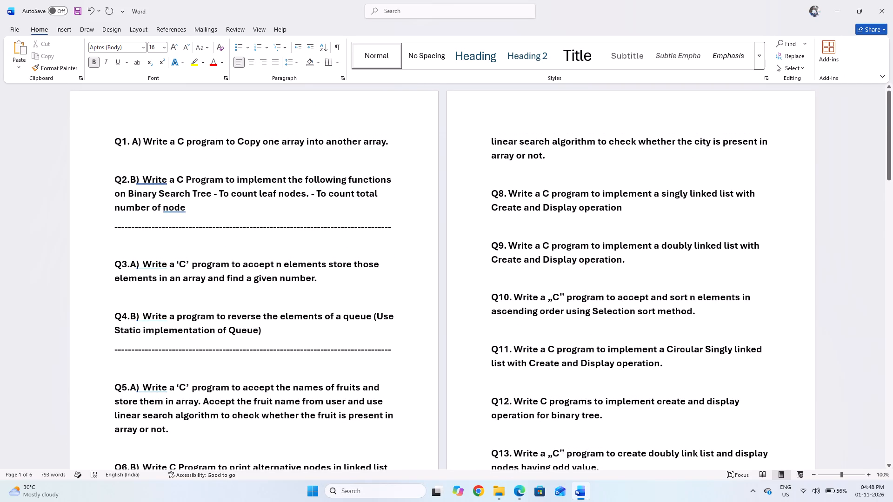
scroll(444, 193, "down", 6)
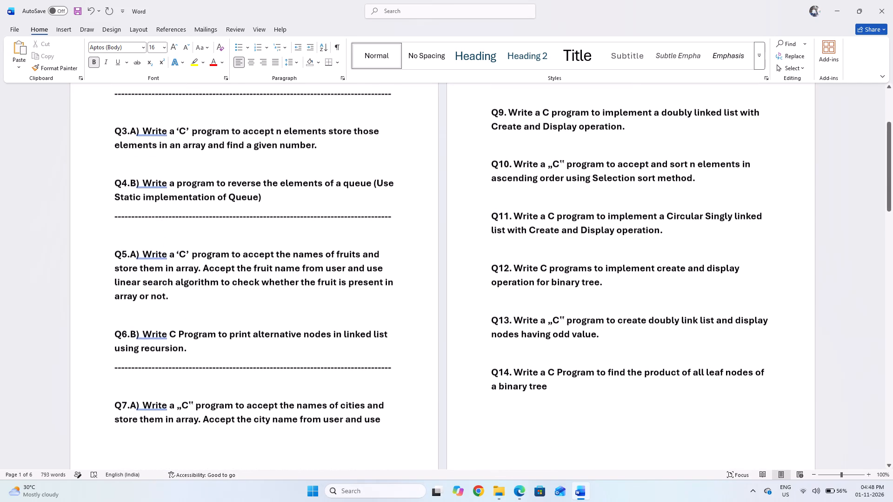
scroll(559, 141, "up", 3)
scroll(509, 140, "up", 3)
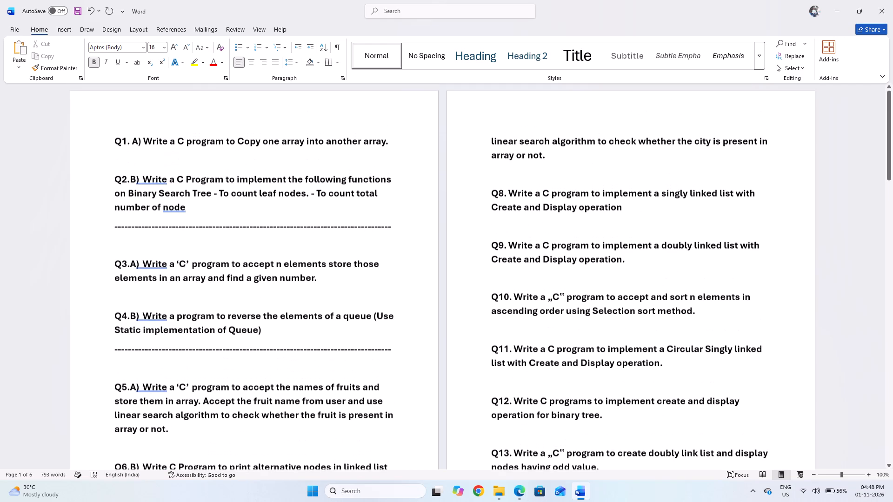
left_click(512, 192)
key("shift+b")
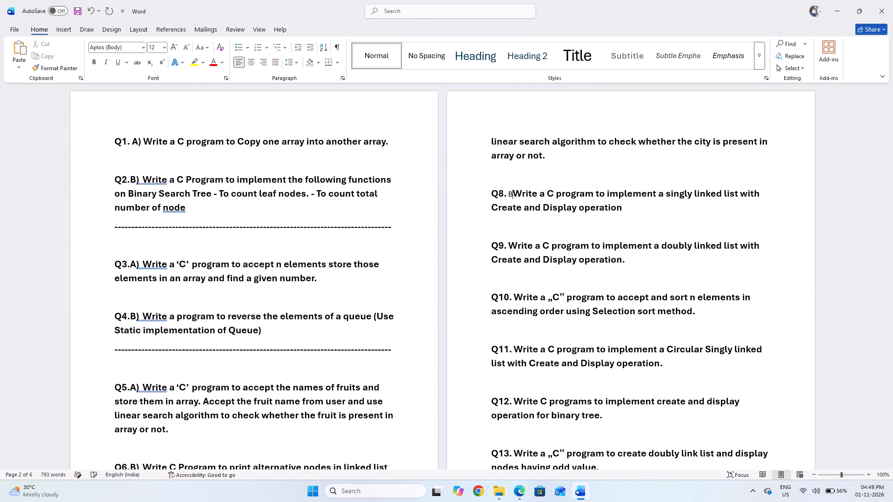
key("BackSpace")
key("Left")
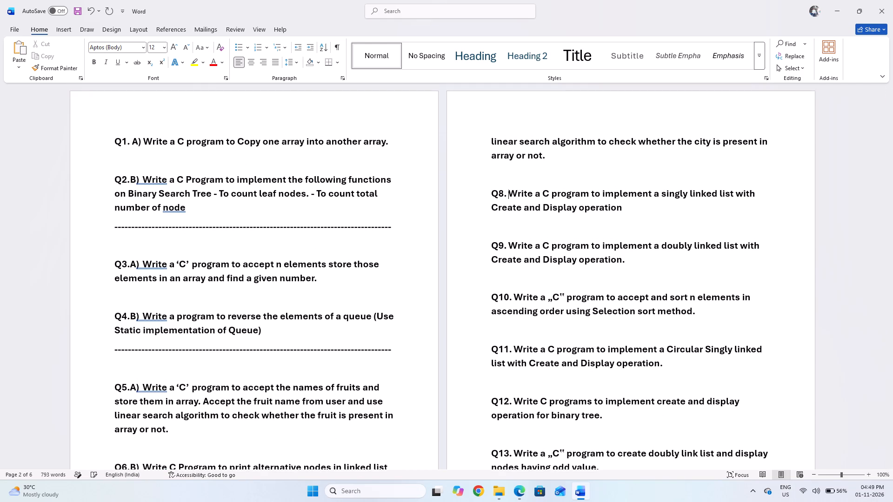
key("shift+b")
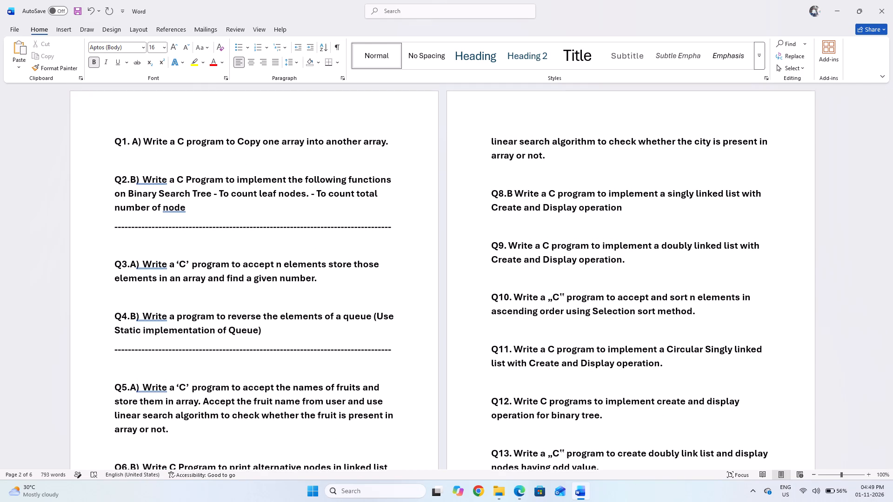
key("shift+parenright")
scroll(285, 198, "down", 3)
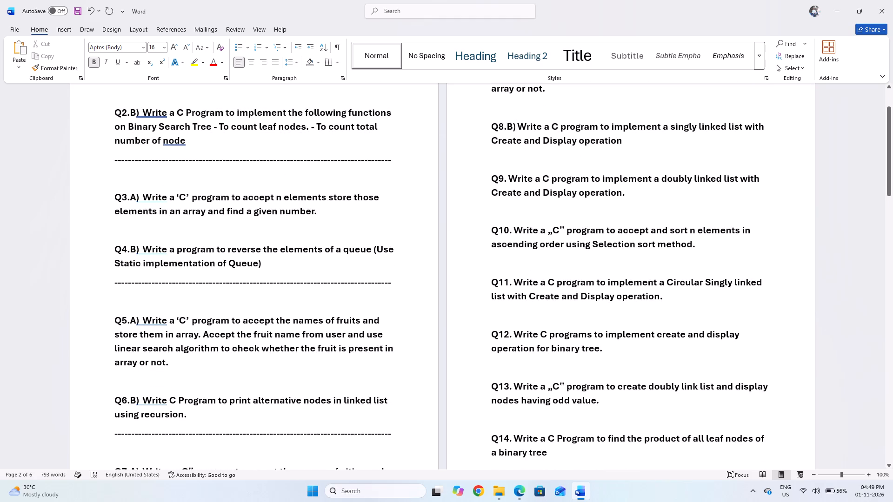
scroll(291, 210, "down", 1)
scroll(335, 211, "down", 2)
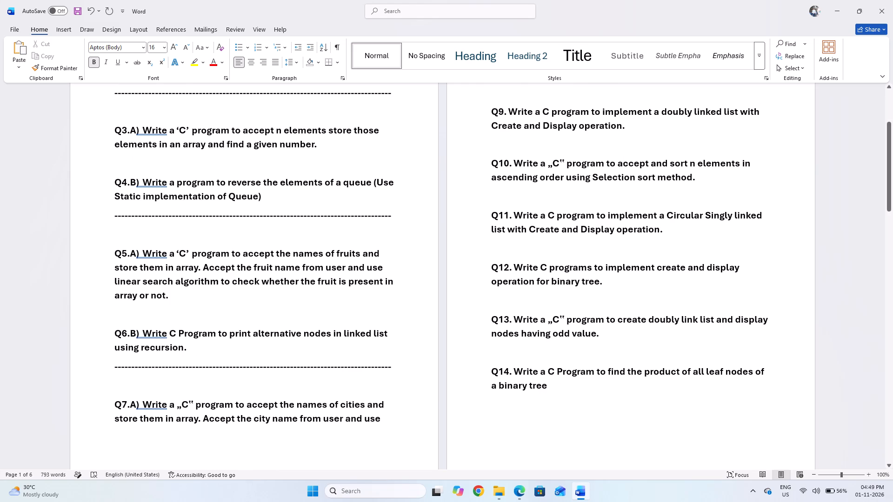
scroll(356, 237, "up", 4)
scroll(508, 119, "up", 2)
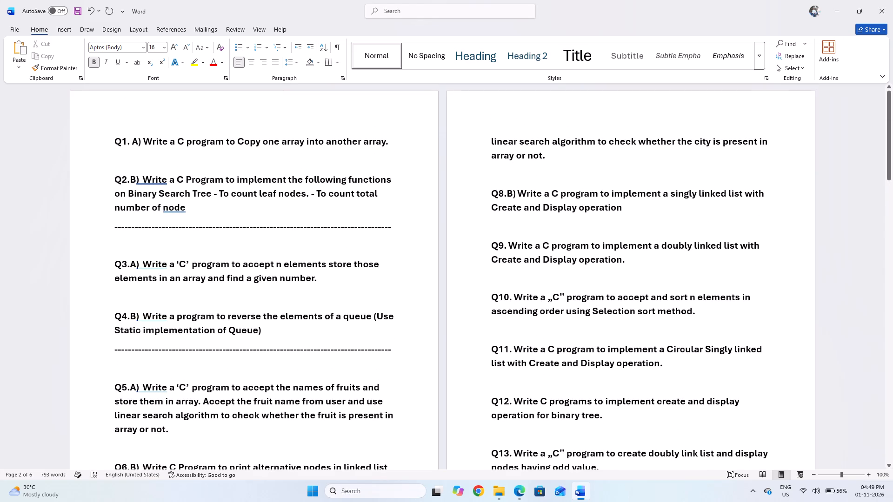
key("space")
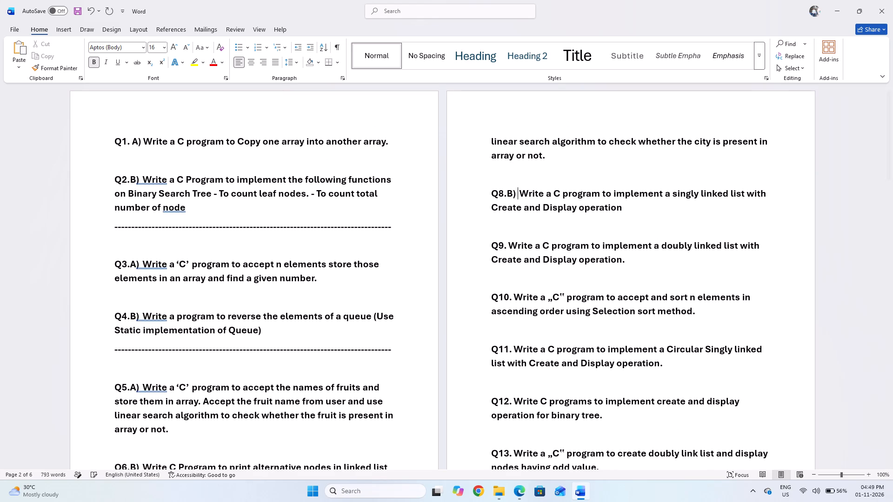
Add a matching separator line of hyphens spanning the text width on a new line below Q8.
key("Down")
key("Right")
key("Right")
key("Right")
key("Right")
key("Right")
key("Right")
key("Right")
key("Right")
key("Right")
key("Right")
key("Right")
key("Right")
key("Right")
key("Right")
key("Right")
key("Right")
key("Right")
key("Right")
key("Right")
key("Right")
key("Right")
key("Right")
key("Return")
key("minus")
key("minus")
key("minus")
key("minus")
key("minus")
key("minus")
key("minus")
key("minus")
key("minus")
key("minus")
key("minus")
key("minus")
key("minus")
key("minus")
key("minus")
key("minus")
key("minus")
key("minus")
key("minus")
key("minus")
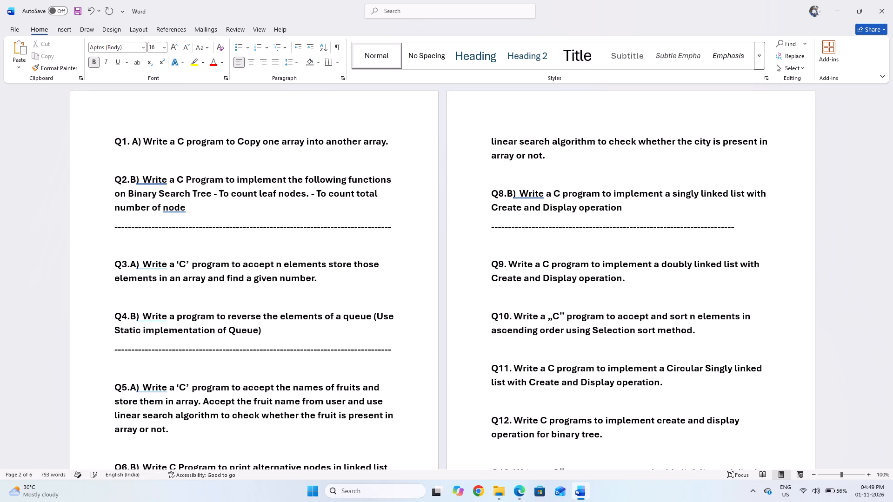
type("-------")
scroll(389, 228, "up", 4)
scroll(337, 270, "up", 4)
scroll(557, 205, "down", 3)
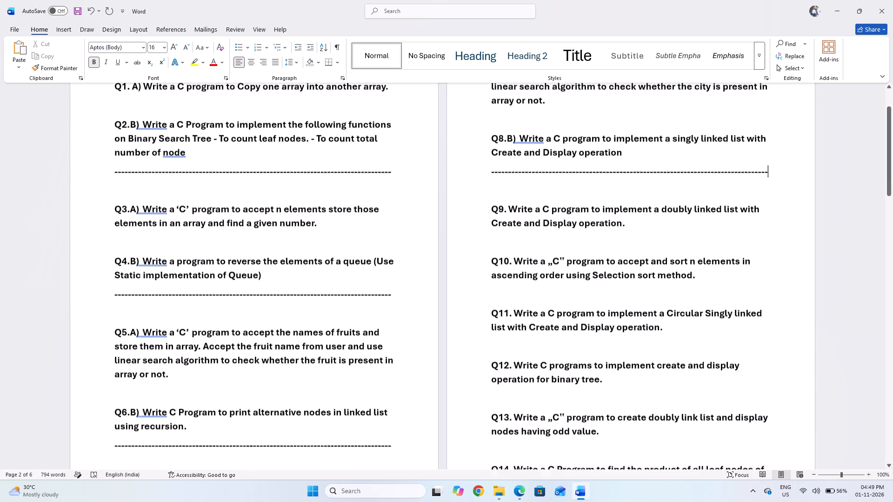
scroll(550, 204, "up", 13)
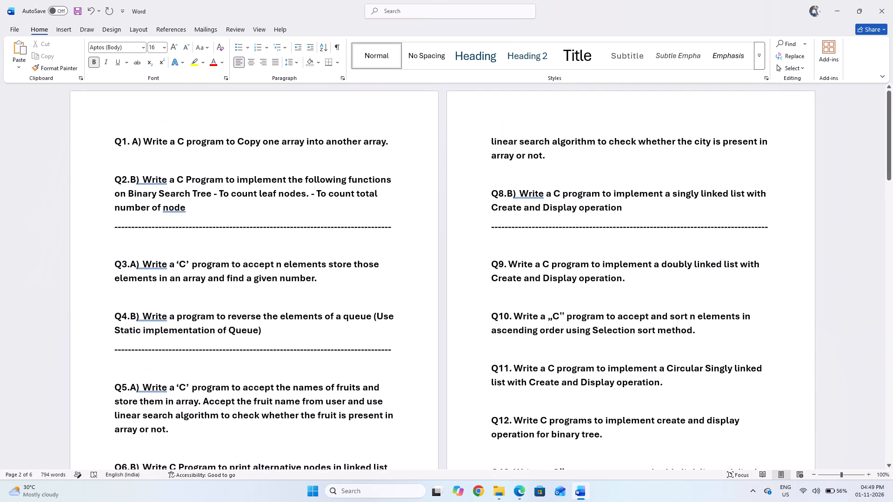
Insert the bold label "A)" directly after the number of Q9, followed by a space.
scroll(533, 188, "down", 4)
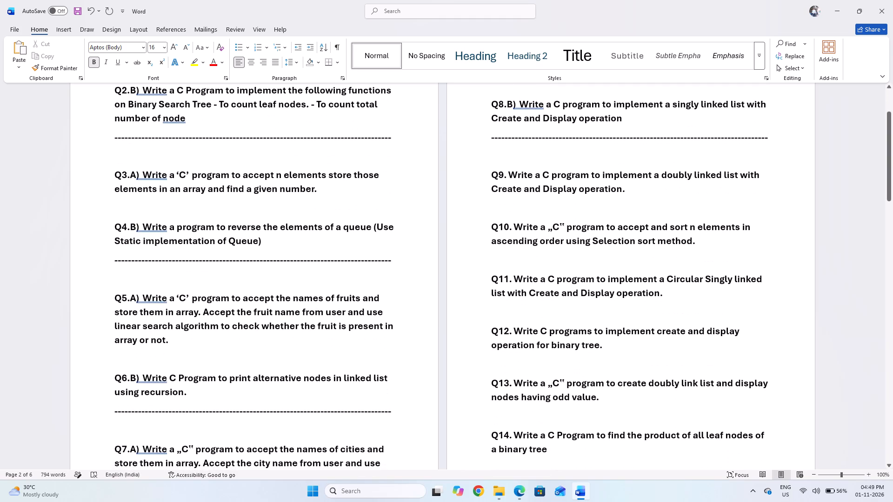
scroll(533, 188, "down", 3)
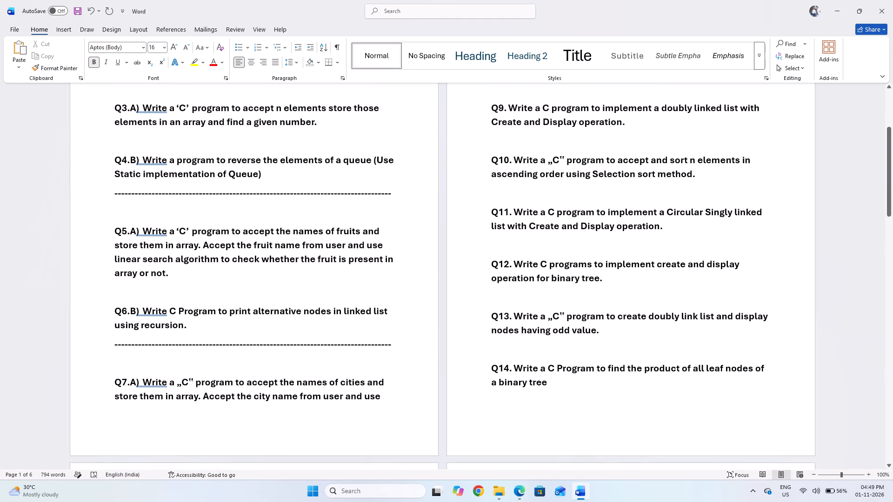
scroll(533, 191, "up", 7)
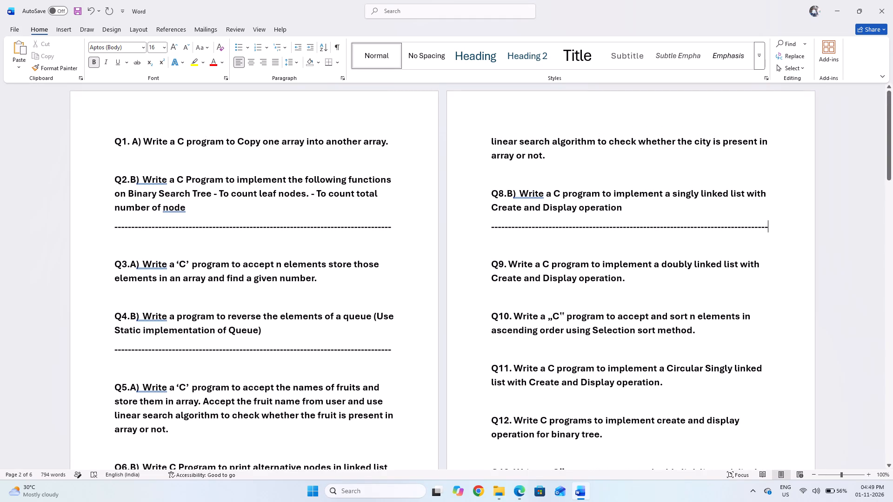
left_click(506, 266)
key("shift+a")
key("shift+parenright")
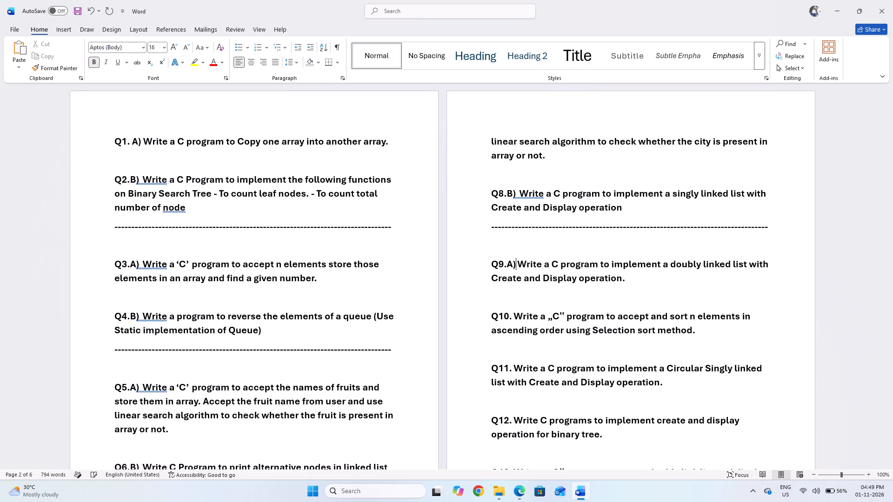
key("space")
Insert the label "B)" directly after the number of Q10, matching its bold 16-point text and followed by a space.
key("Down")
key("Down")
key("Down")
key("Down")
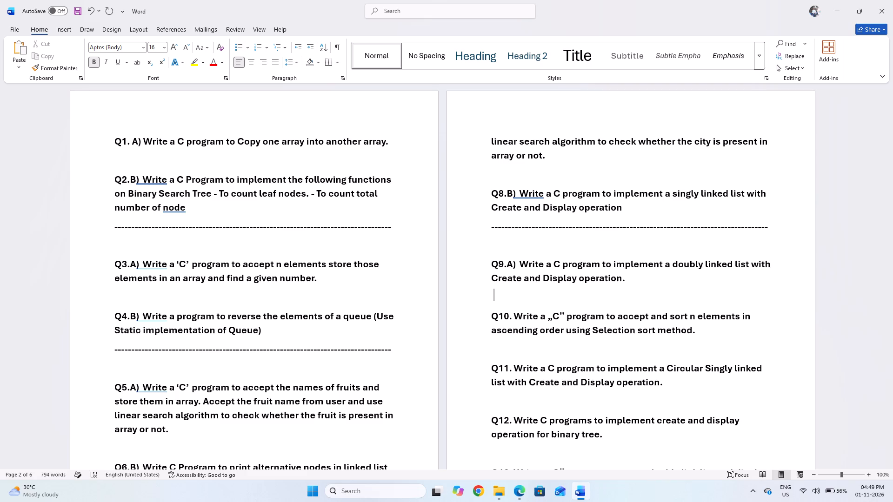
key("Up")
key("shift+b")
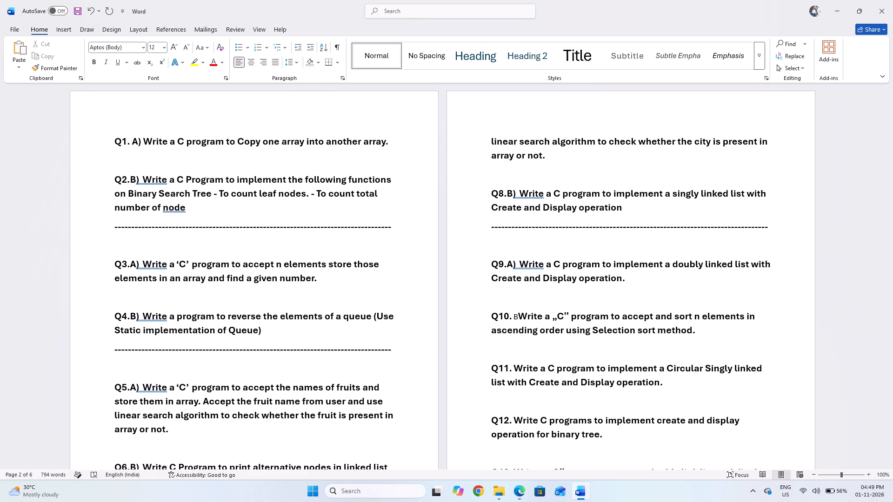
key("BackSpace")
key("Left")
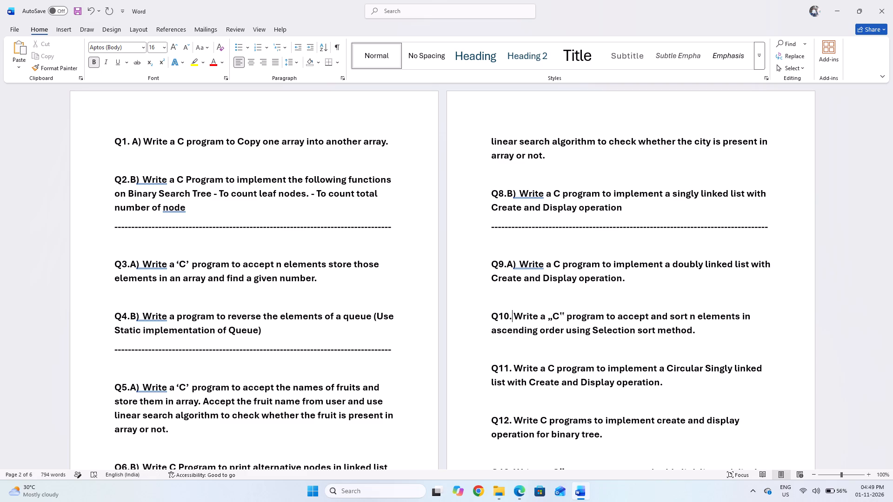
key("shift+b")
type(")")
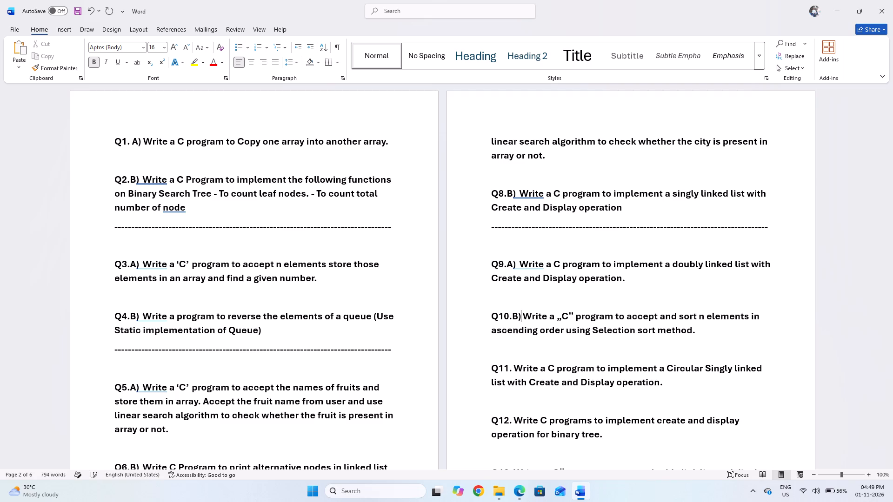
key("space")
Add a separator line of hyphens on a new line below Q10, matching the width of the earlier separators.
key("Down")
key("Right")
key("Right")
key("Right")
key("Right")
key("Right")
key("Right")
key("Right")
key("Right")
key("Right")
key("Right")
key("Right")
key("Right")
key("Right")
key("Right")
key("Right")
key("Right")
key("Right")
key("Right")
key("Right")
key("Right")
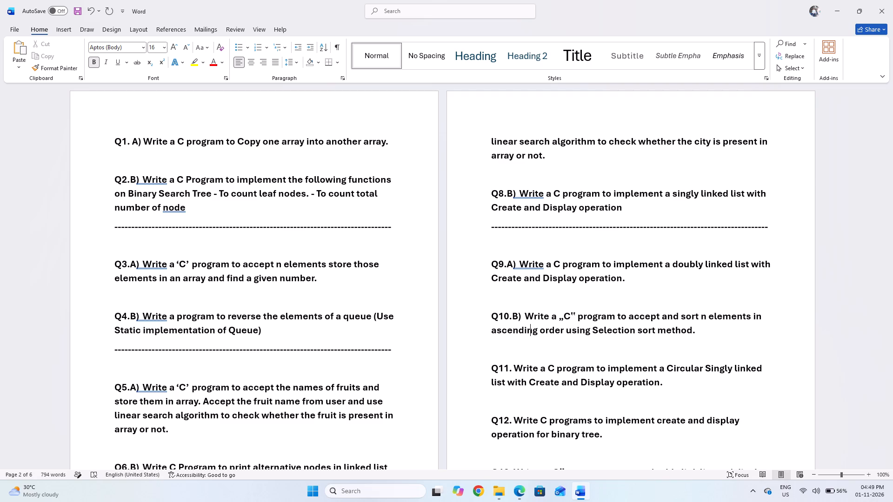
key("Right")
key("Right")
key("Right")
key("Right")
key("Right")
key("Right")
key("Right")
key("Return")
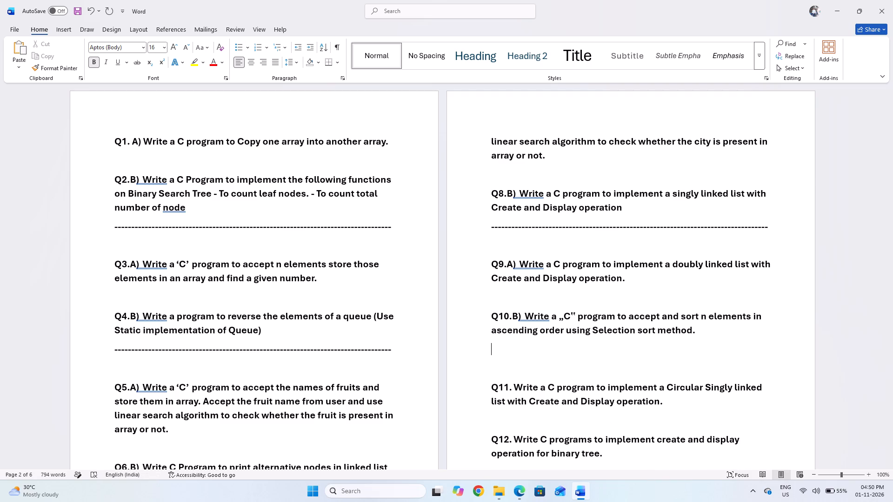
key("minus")
key("minus")
key("minus")
key("minus")
key("minus")
key("minus")
key("minus")
key("minus")
key("minus")
key("minus")
key("minus")
key("minus")
key("minus")
key("minus")
key("minus")
key("minus")
key("minus")
key("minus")
key("minus")
key("minus")
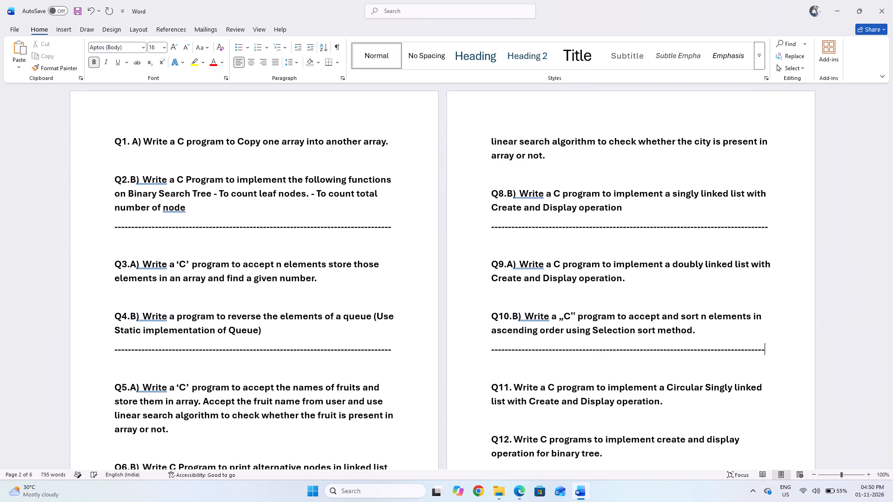
type("---")
key("BackSpace")
key("BackSpace")
Insert the bold label "A)" directly after the number of Q11, followed by a space.
key("Down")
key("Down")
key("Right")
key("Right")
key("Up")
key("Right")
key("Right")
key("Right")
key("shift+a")
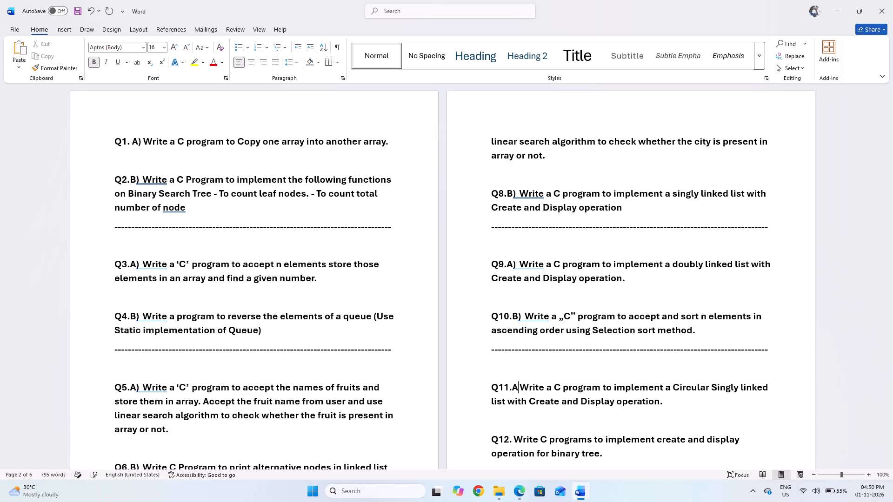
type(")")
key("space")
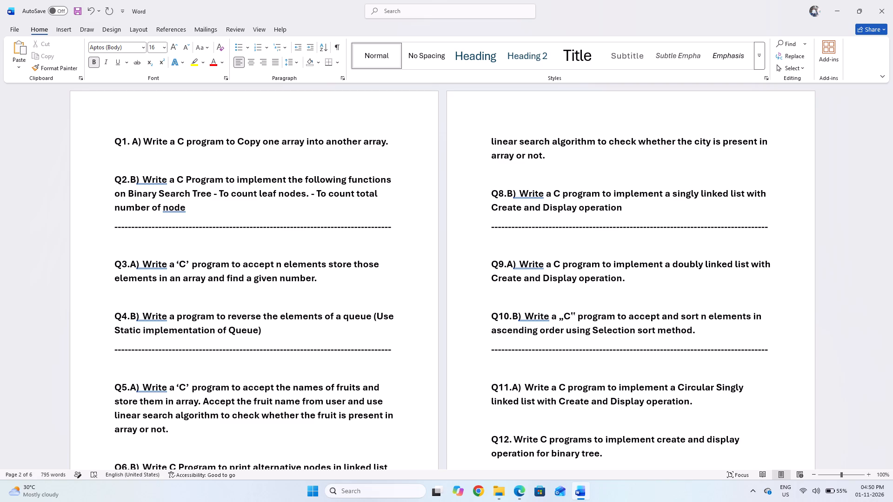
Insert the bold label "B)" directly after the number of Q12, followed by a space.
key("Down")
key("Down")
key("Down")
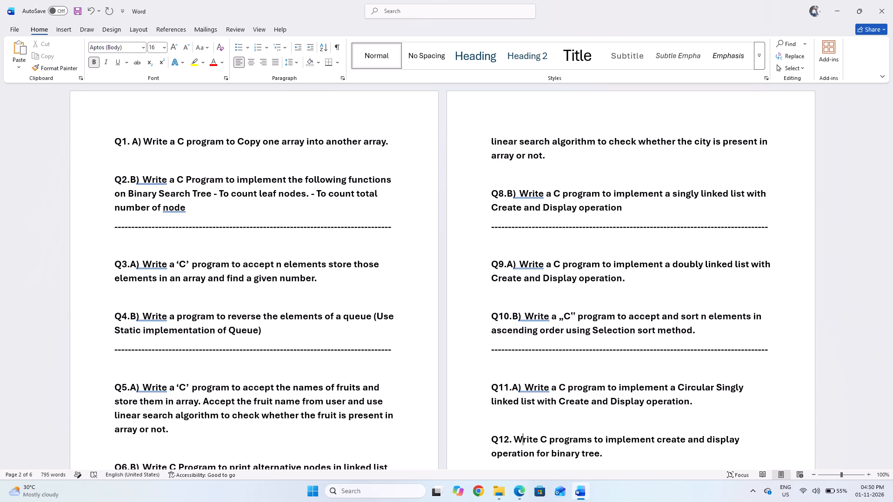
key("Left")
key("Left")
key("shift+b")
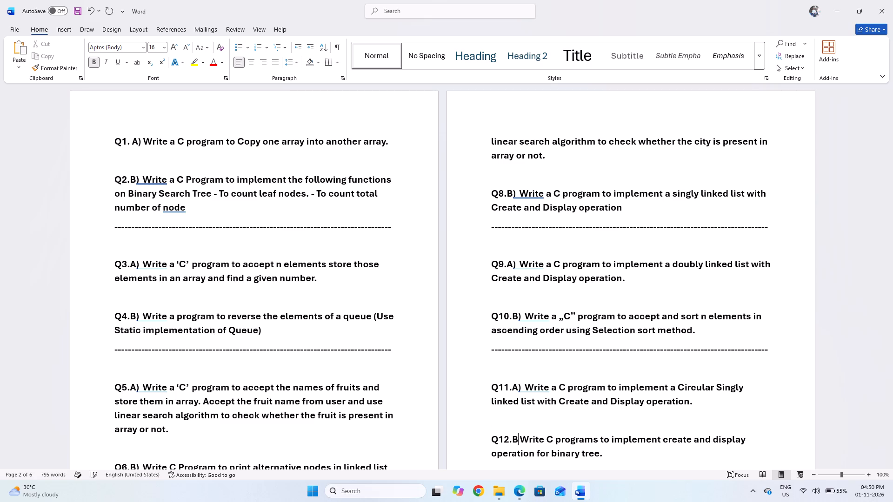
key("shift+parenright")
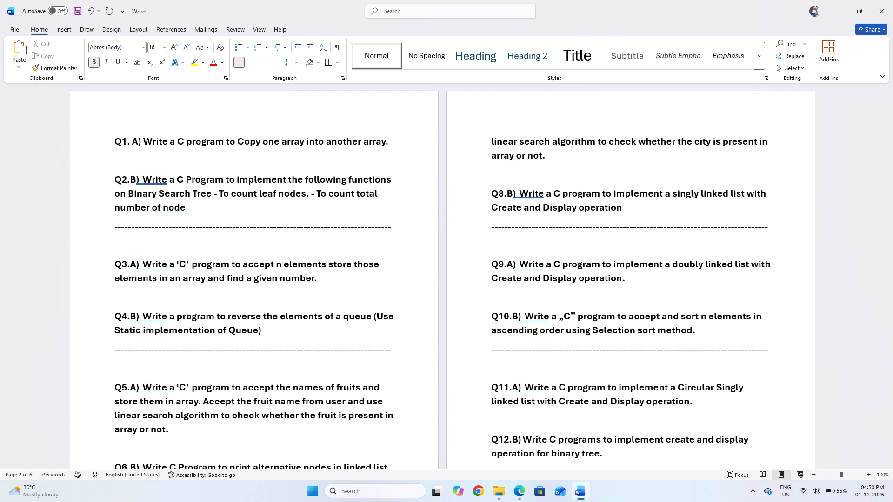
key("space")
Add a separator line of hyphens on a new line below Q12, keeping it to a single line across the text width.
key("Down")
key("Right")
key("Right")
key("Right")
key("Right")
key("Right")
key("Right")
key("Right")
key("Right")
key("Right")
key("Right")
key("Right")
key("Right")
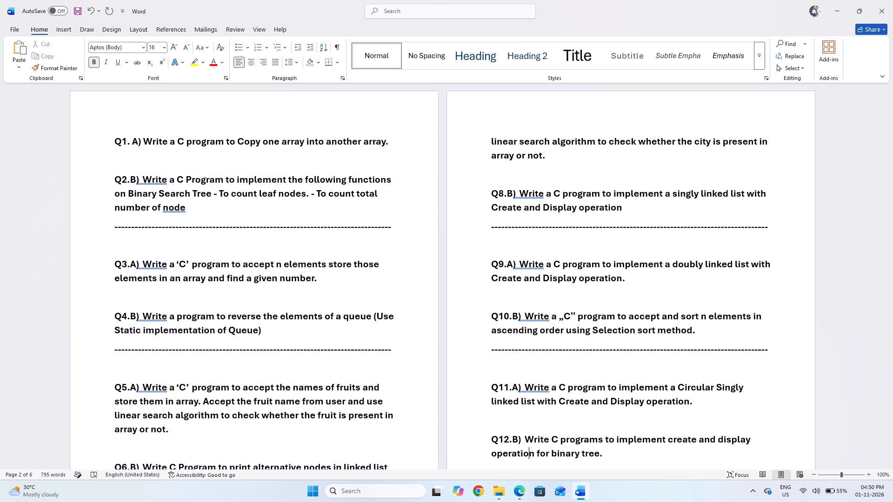
key("Right")
key("Right")
key("Right")
key("Right")
key("Right")
key("Right")
key("Right")
key("Return")
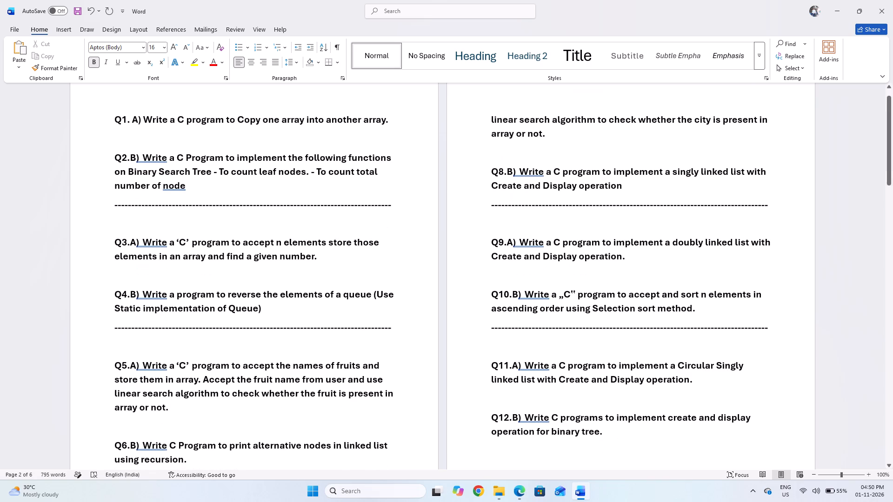
key("minus")
key("minus")
key("minus")
key("minus")
key("minus")
key("minus")
key("minus")
key("minus")
key("minus")
key("minus")
key("minus")
key("minus")
key("minus")
key("minus")
key("minus")
key("minus")
key("minus")
key("minus")
key("minus")
key("minus")
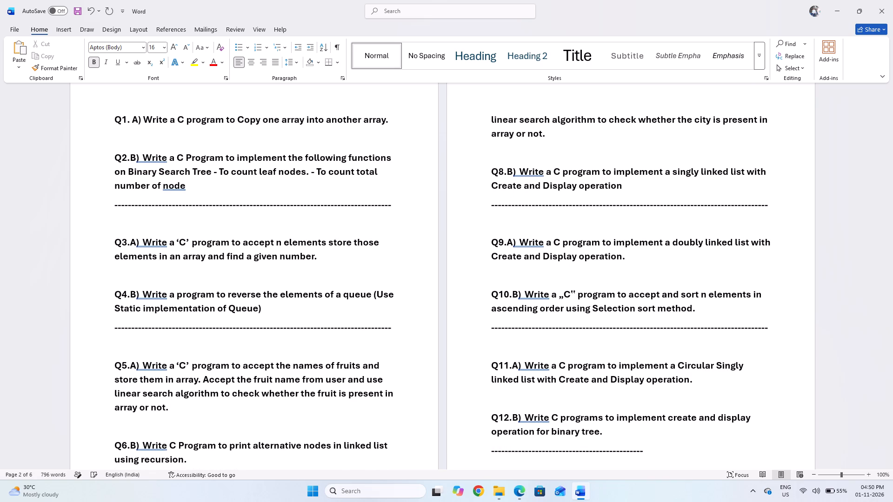
type("-----")
key("BackSpace")
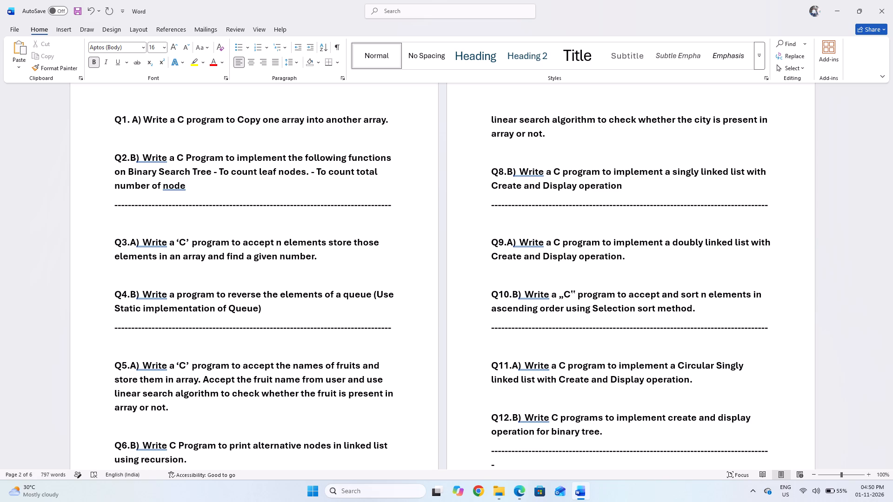
key("BackSpace")
Review the A) and B) labels and the dashed separators across questions Q1 to Q12.
scroll(505, 22, "down", 1)
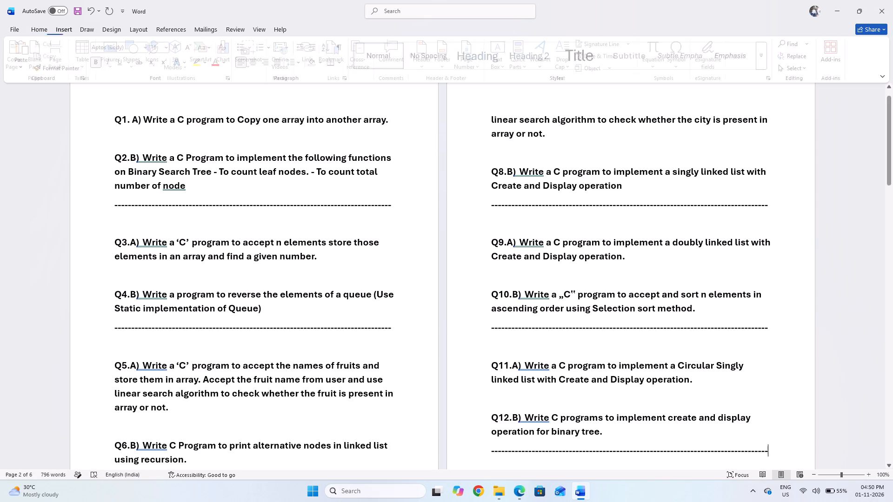
scroll(374, 336, "down", 2)
scroll(563, 328, "up", 7)
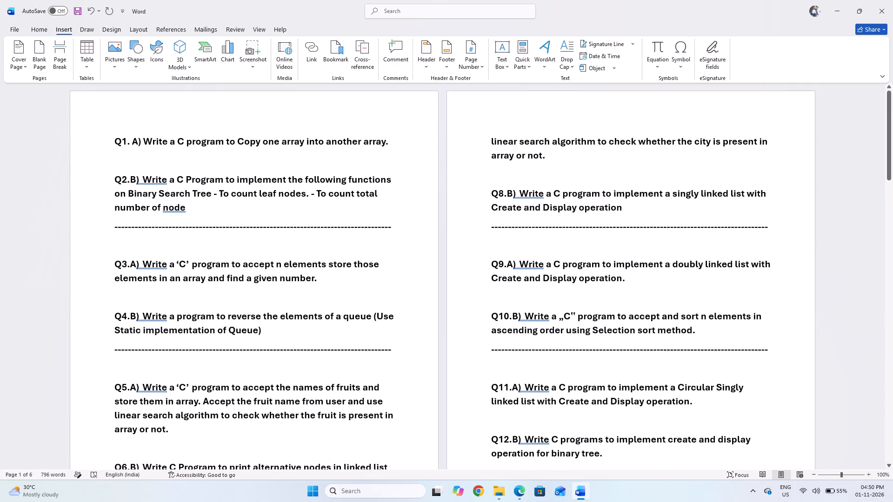
scroll(531, 330, "down", 10)
scroll(531, 331, "up", 14)
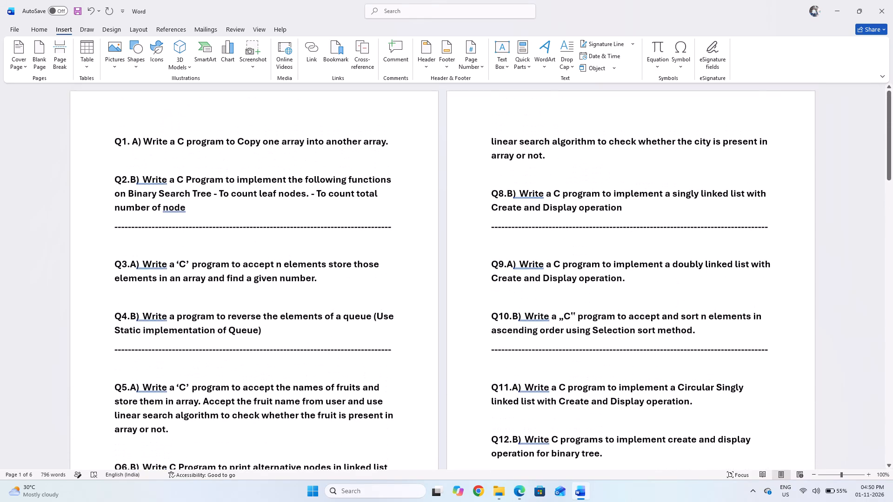
Insert the bold label "A)" directly after the number of Q13, followed by a space.
scroll(525, 333, "down", 9)
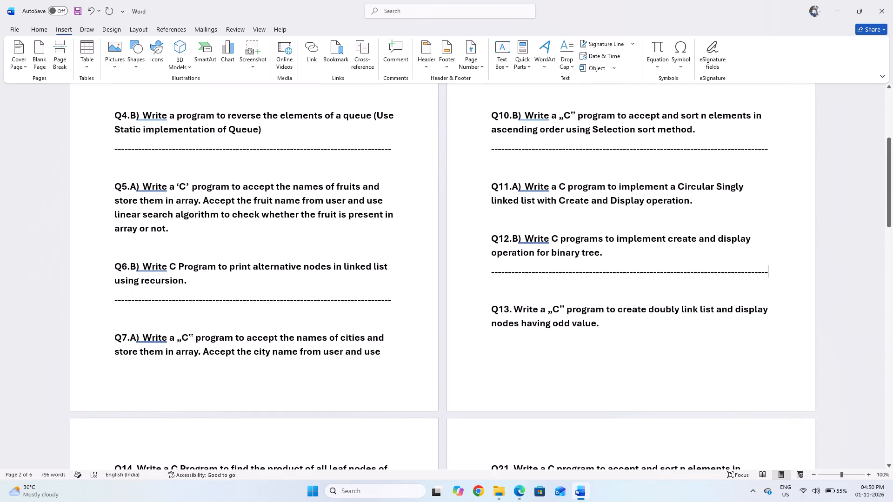
scroll(524, 334, "down", 3)
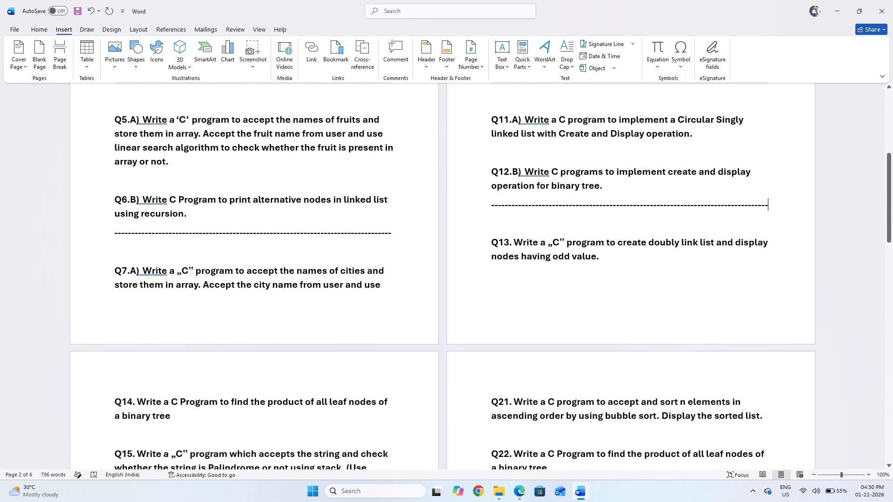
left_click(512, 246)
key("shift+a")
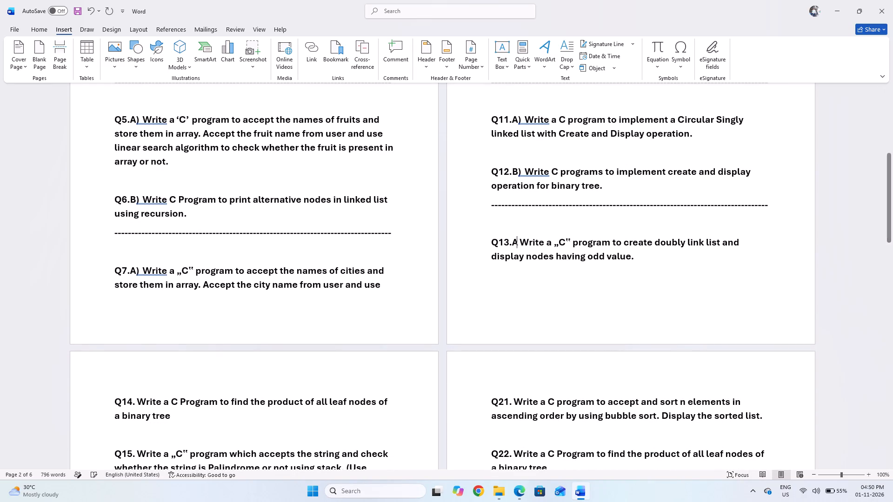
type(")")
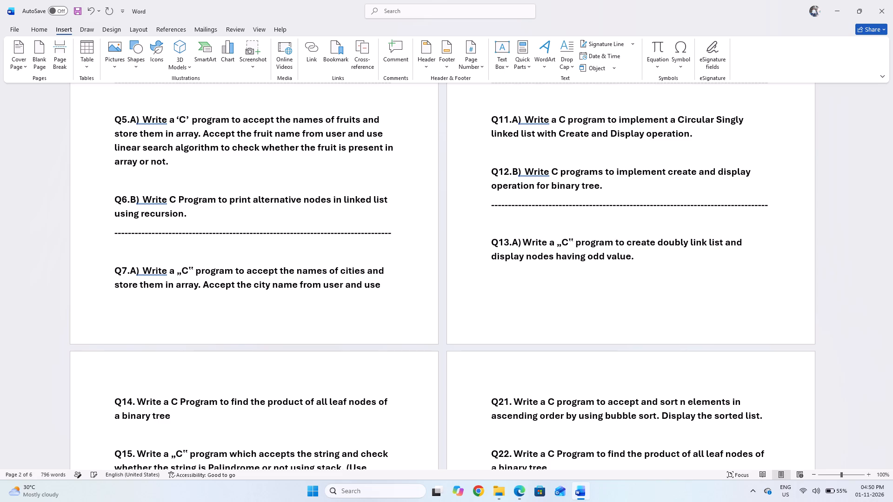
key("space")
Insert the bold label "B)" with a capital letter directly after the number of Q14, followed by a space.
scroll(506, 267, "down", 2)
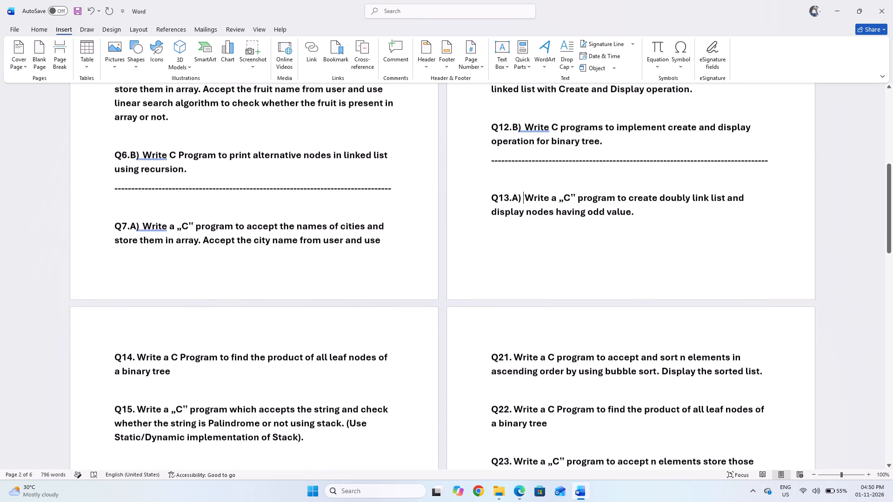
left_click(134, 357)
key("b")
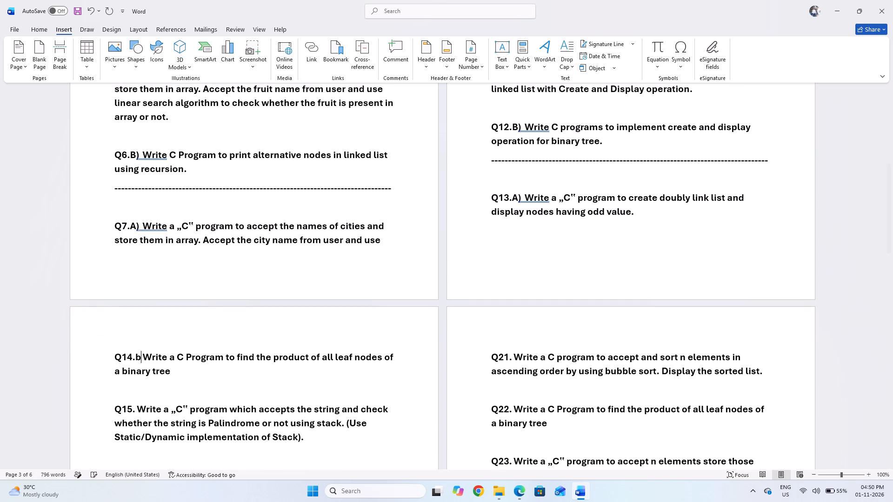
key("shift+parenright")
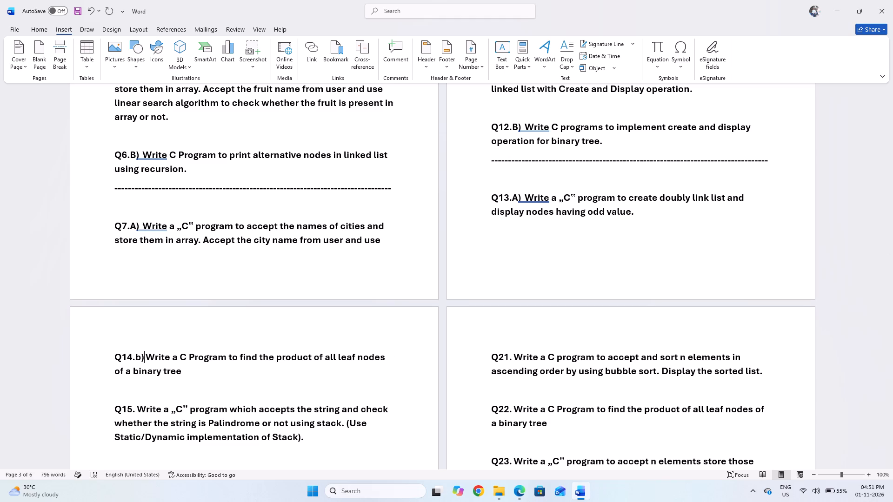
key("BackSpace")
key("BackSpace")
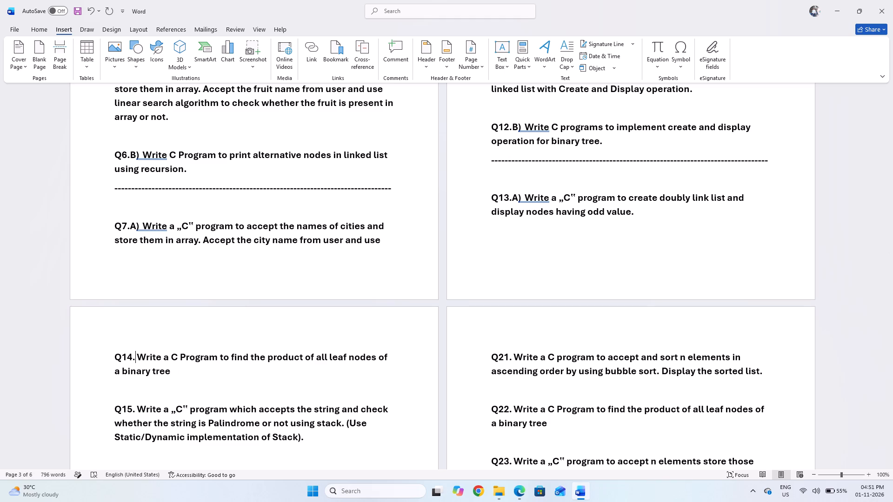
key("shift+b")
key("shift+parenright")
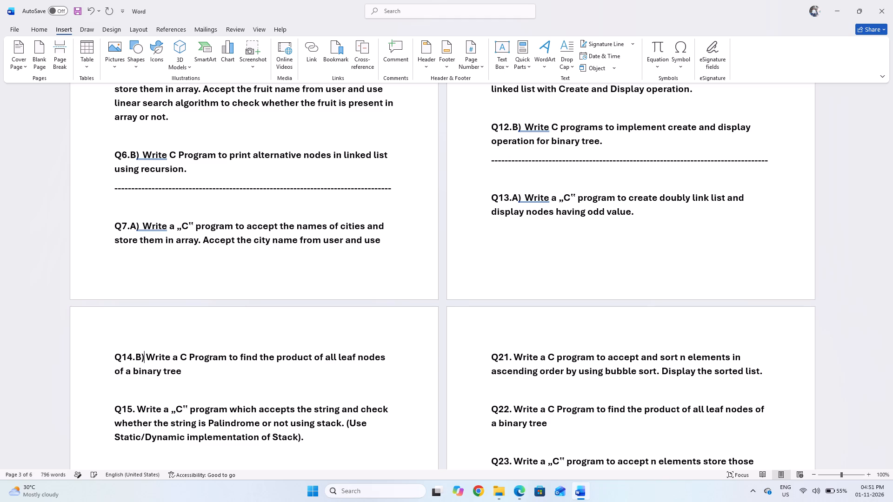
key("space")
Add a separator line of hyphens on a new line below Q14, keeping it to a single line across the text width.
key("Down")
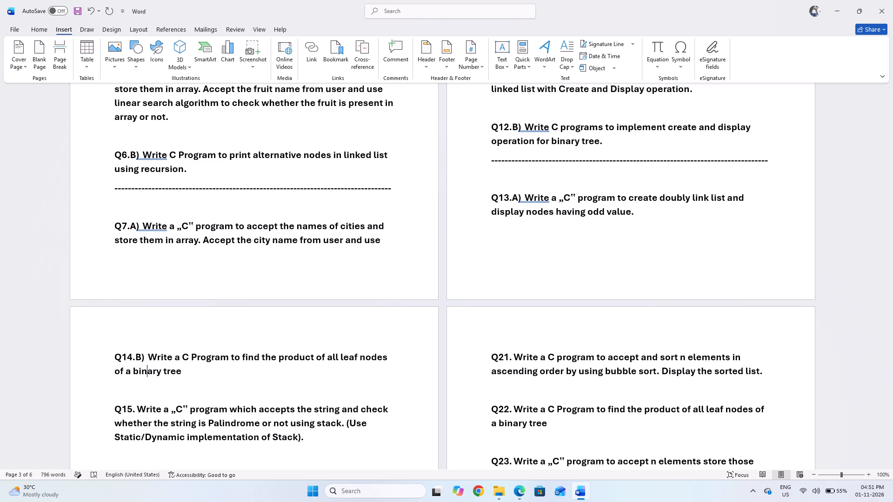
key("Right")
key("Right")
key("Right")
key("Right")
key("Right")
key("Right")
key("Right")
key("Right")
key("Return")
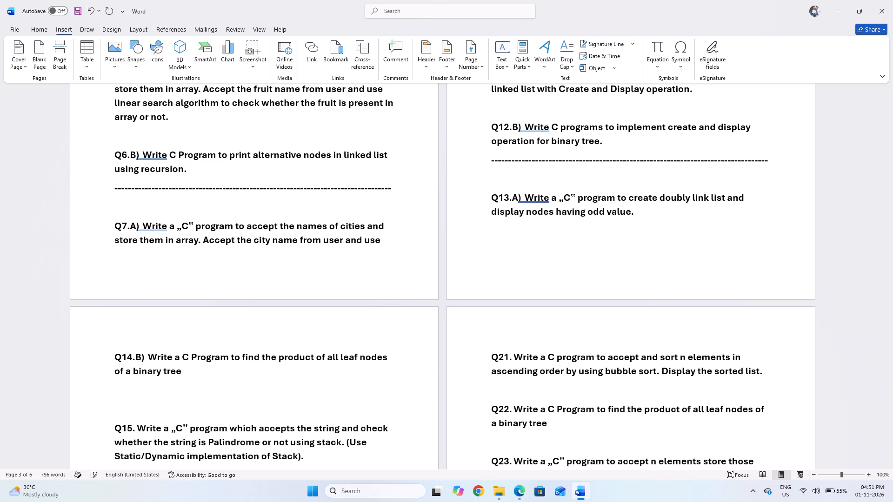
key("minus")
key("minus")
key("minus")
key("minus")
key("minus")
key("minus")
key("minus")
key("minus")
key("minus")
key("minus")
key("minus")
key("minus")
key("minus")
key("minus")
key("minus")
key("minus")
key("minus")
key("minus")
key("minus")
key("minus")
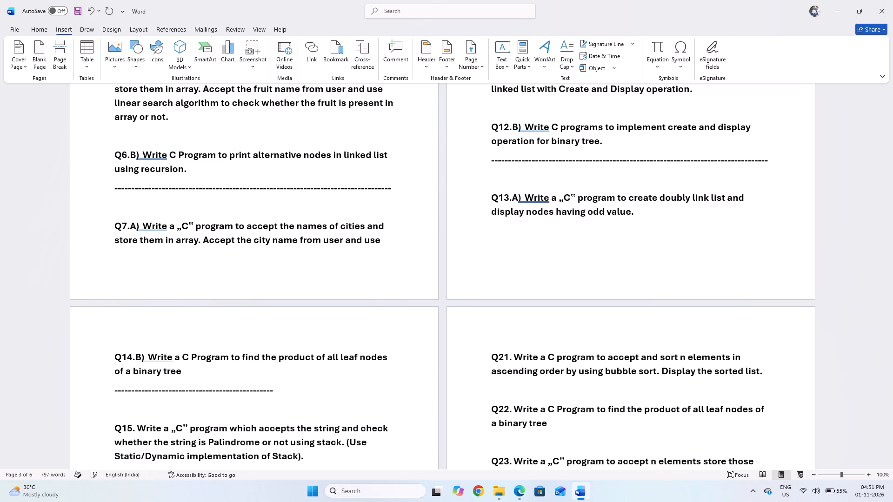
type("-----------")
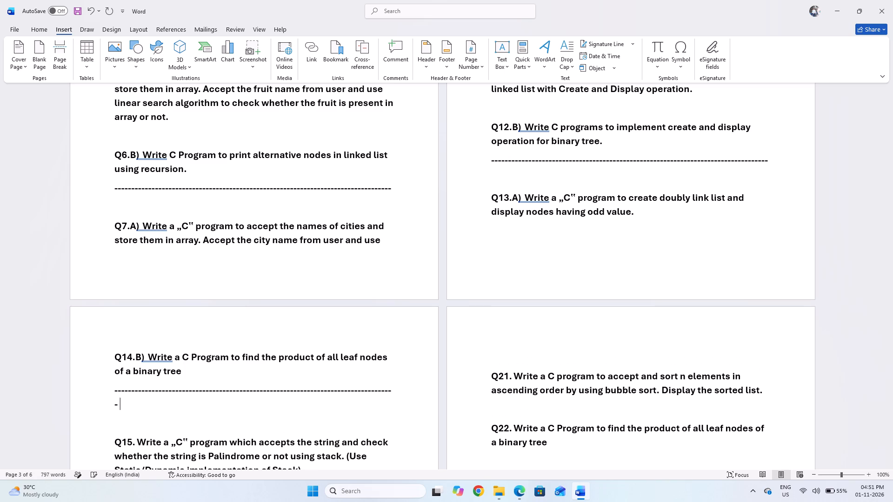
key("BackSpace")
Insert the bold label "A)" directly after the number of Q15, followed by a space.
key("Down")
key("Down")
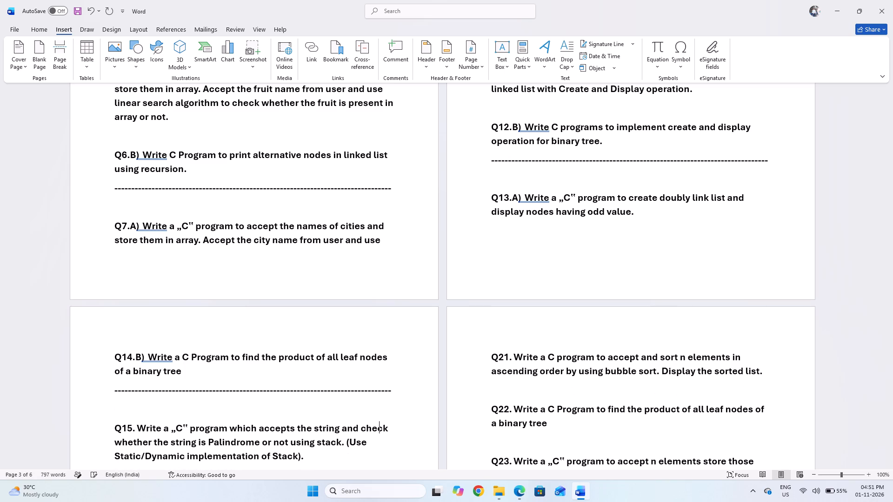
key("Left")
key("Left")
key("Left")
key("Left")
key("Left")
key("Left")
key("Left")
key("Left")
key("Left")
key("Left")
key("Left")
key("Left")
key("Left")
key("Left")
key("Left")
key("Left")
key("Left")
key("Left")
key("Left")
key("Left")
key("Right")
key("shift+a")
key("shift+parenright")
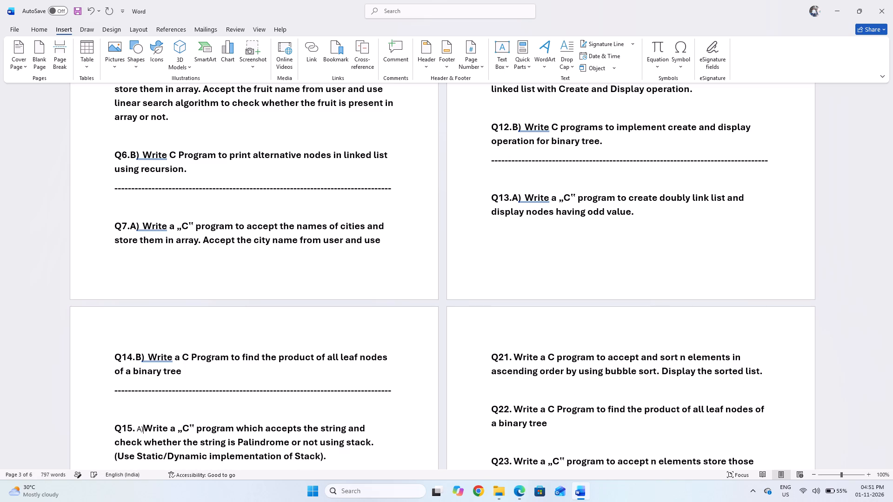
key("BackSpace")
key("BackSpace")
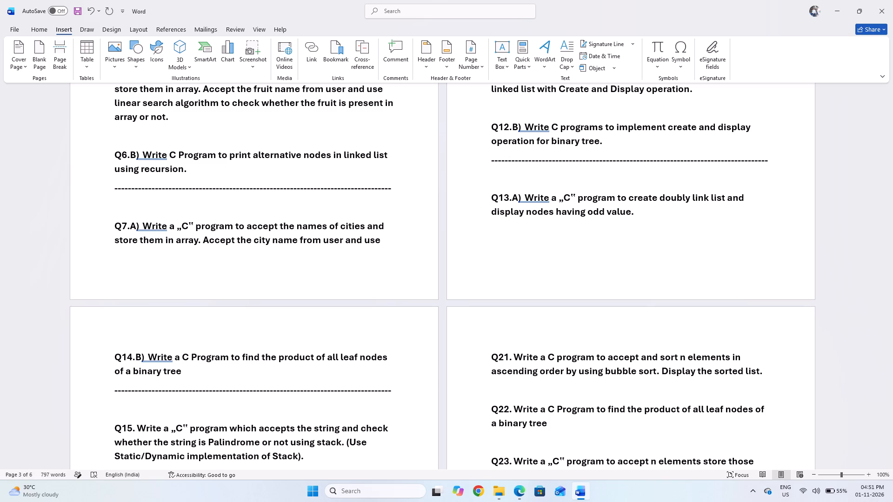
key("Left")
key("shift+a")
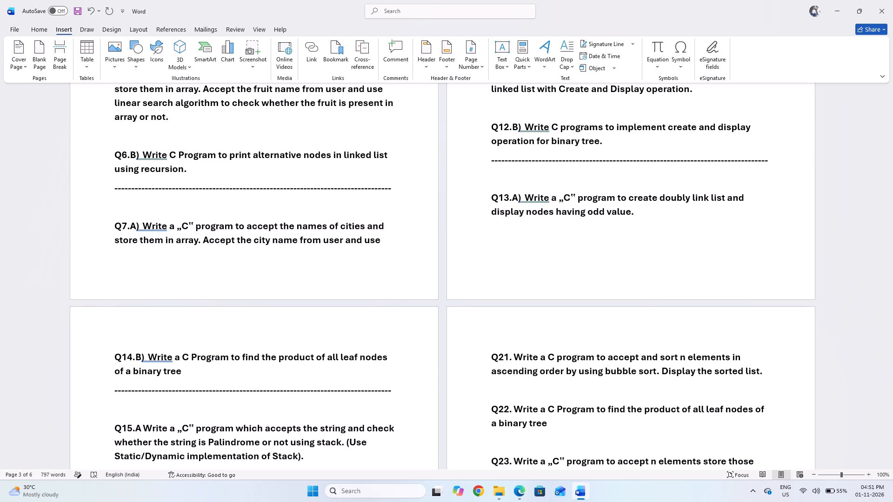
key("shift+parenright")
key("space")
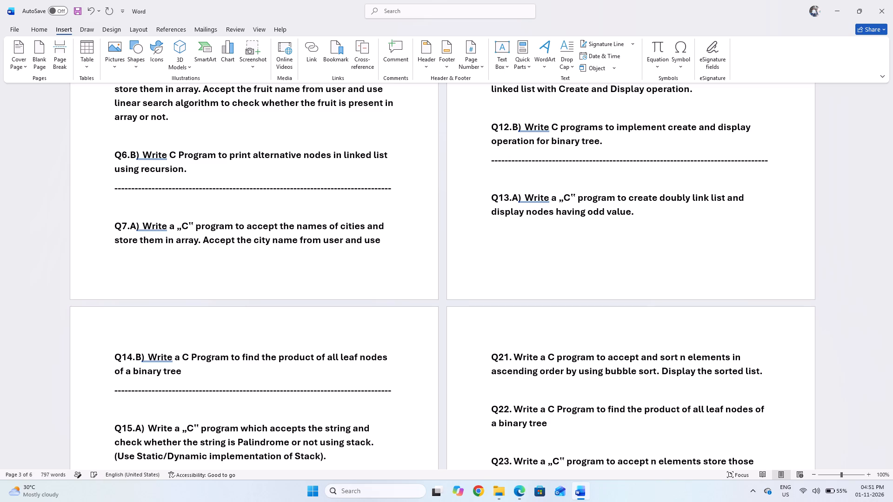
Insert the bold label "B)" with a capital letter directly after the number of Q16, followed by a space.
key("Down")
key("Down")
key("Down")
key("Down")
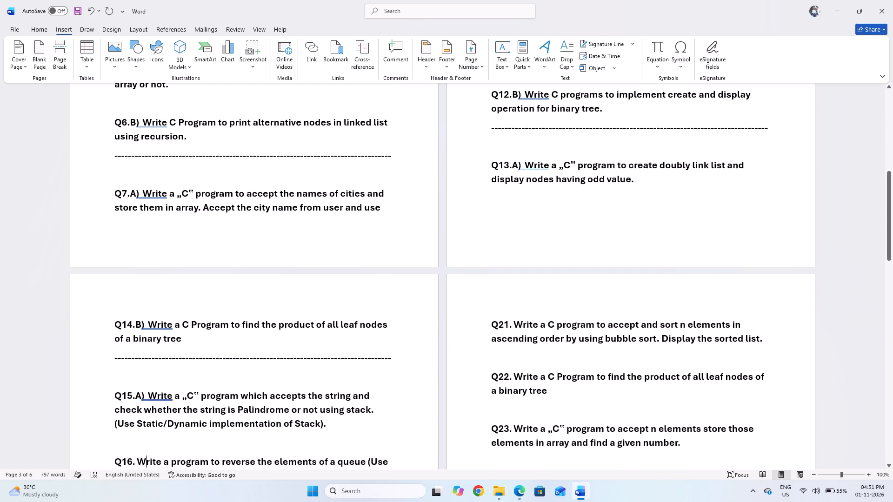
key("Left")
key("Left")
key("b")
key("shift+parenright")
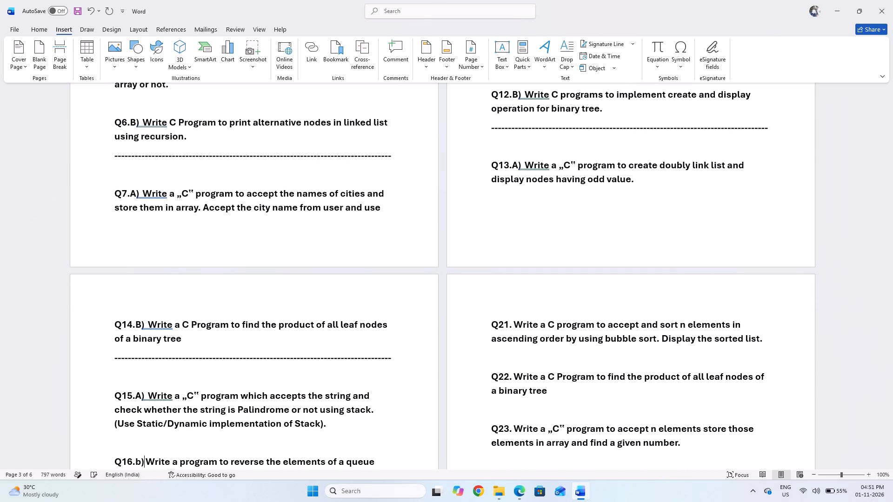
key("BackSpace")
key("BackSpace")
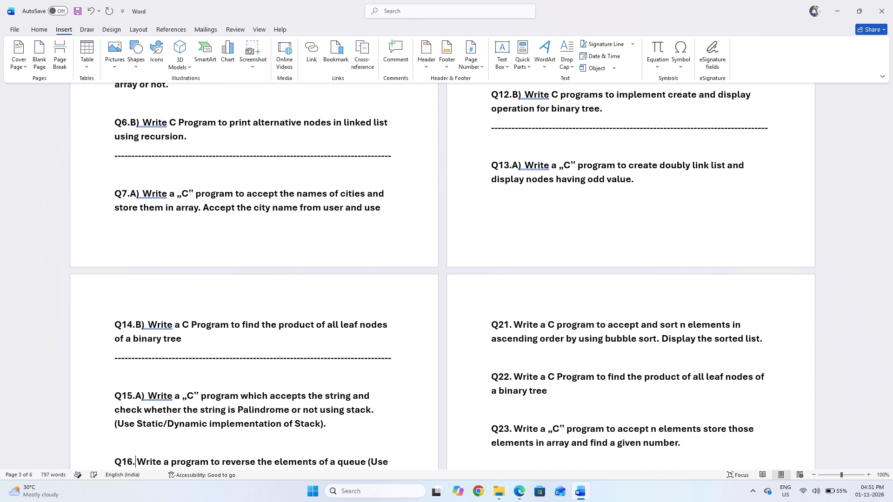
key("shift+b")
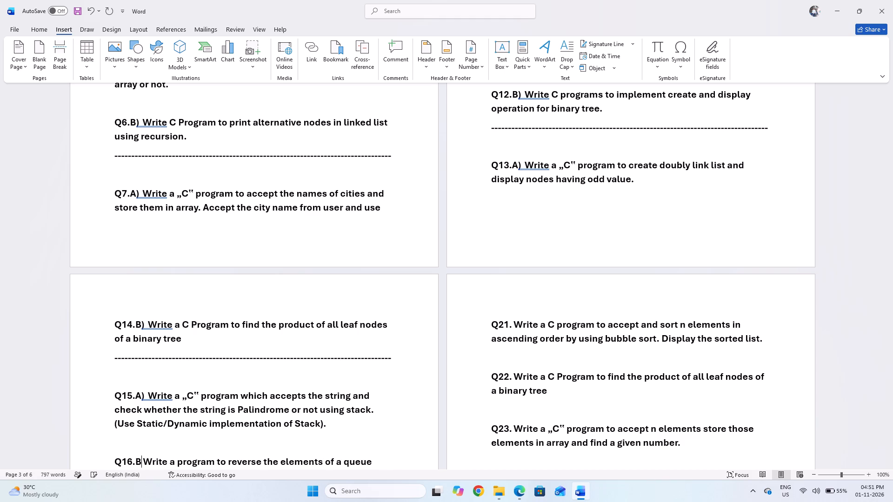
key("shift+parenright")
key("space")
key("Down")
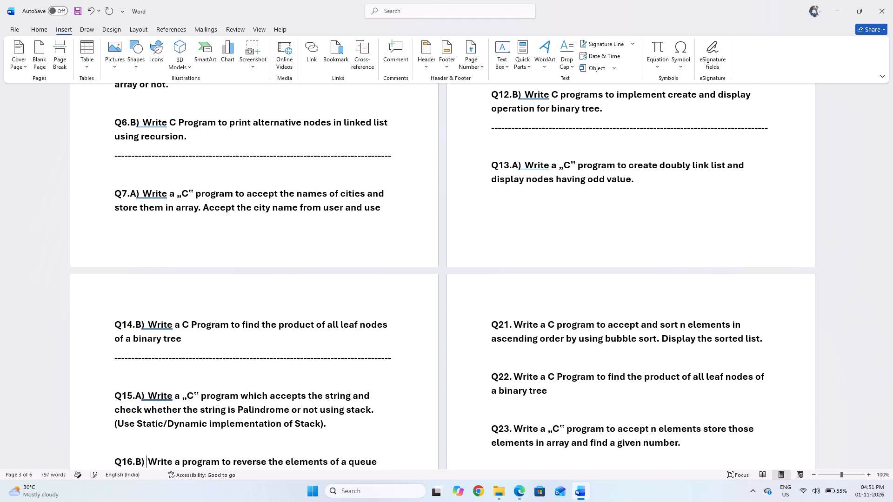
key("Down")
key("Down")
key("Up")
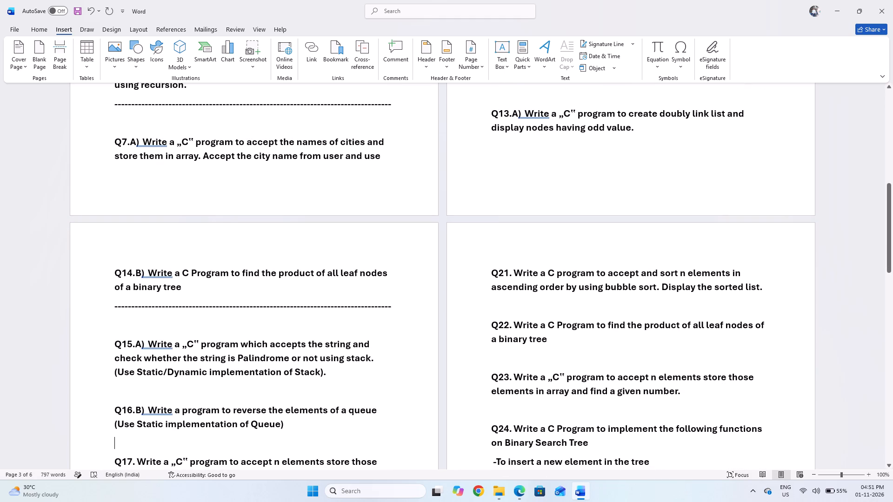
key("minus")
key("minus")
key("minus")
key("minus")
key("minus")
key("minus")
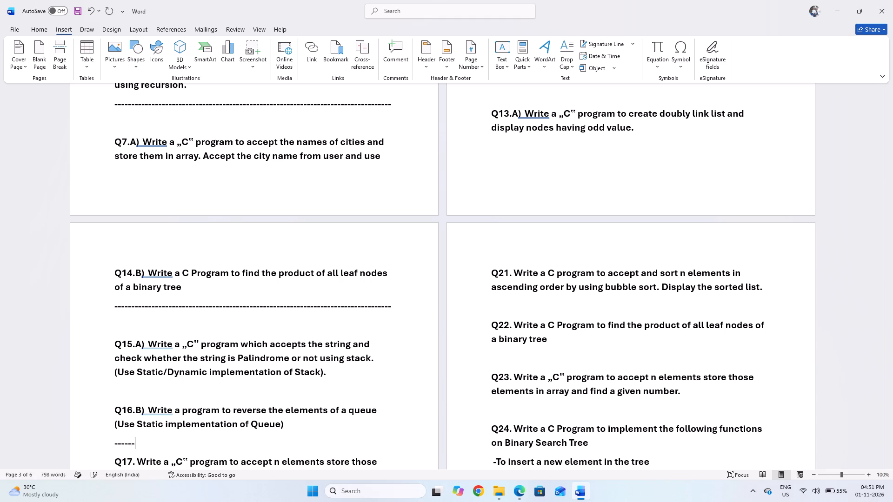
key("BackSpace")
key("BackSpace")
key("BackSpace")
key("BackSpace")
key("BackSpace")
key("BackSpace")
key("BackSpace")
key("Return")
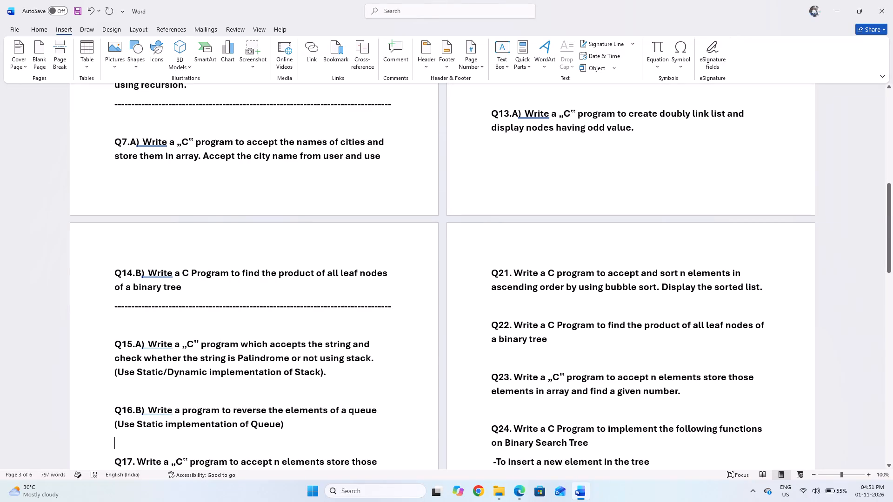
Add a separator line of hyphens on a new line below Q16, keeping it to a single line across the text width.
left_click(286, 430)
key("Return")
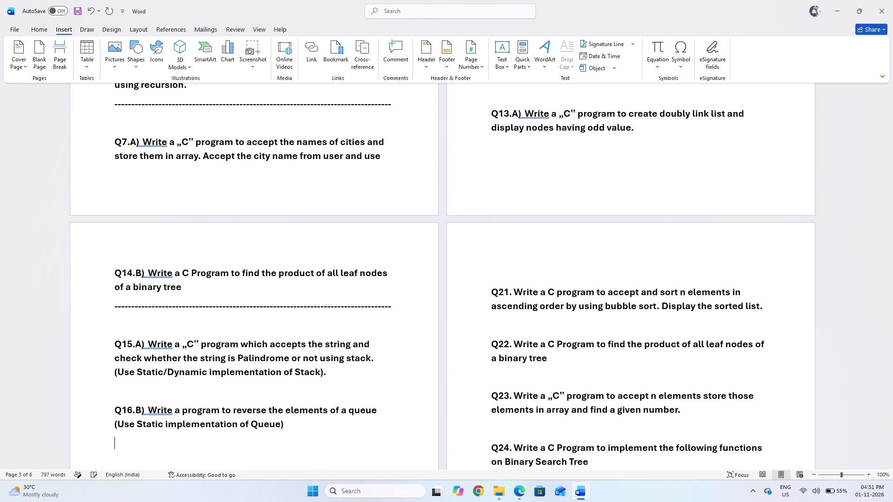
key("minus")
key("minus")
key("minus")
key("minus")
key("minus")
key("minus")
key("minus")
key("minus")
key("minus")
key("minus")
key("minus")
key("minus")
key("minus")
key("minus")
key("minus")
key("minus")
key("minus")
key("minus")
key("minus")
key("minus")
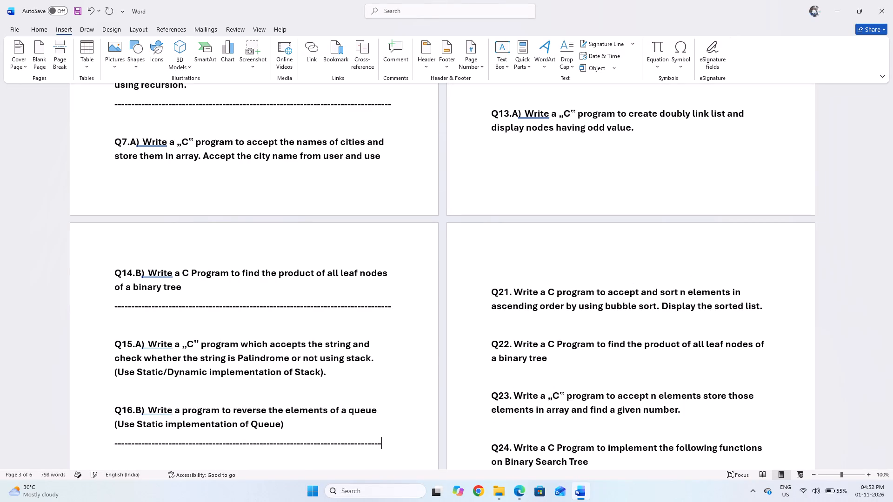
type("----")
key("BackSpace")
Insert the bold label "A)" directly after the number of Q17, followed by a space.
key("Down")
key("Down")
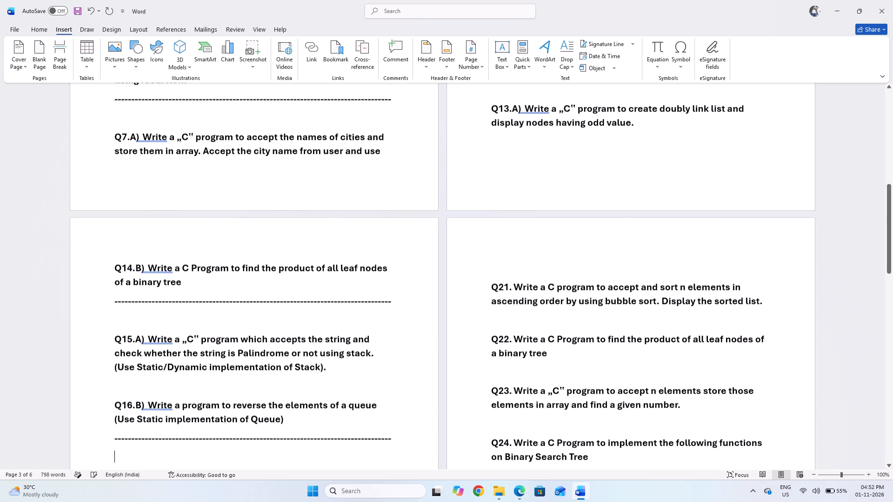
key("Down")
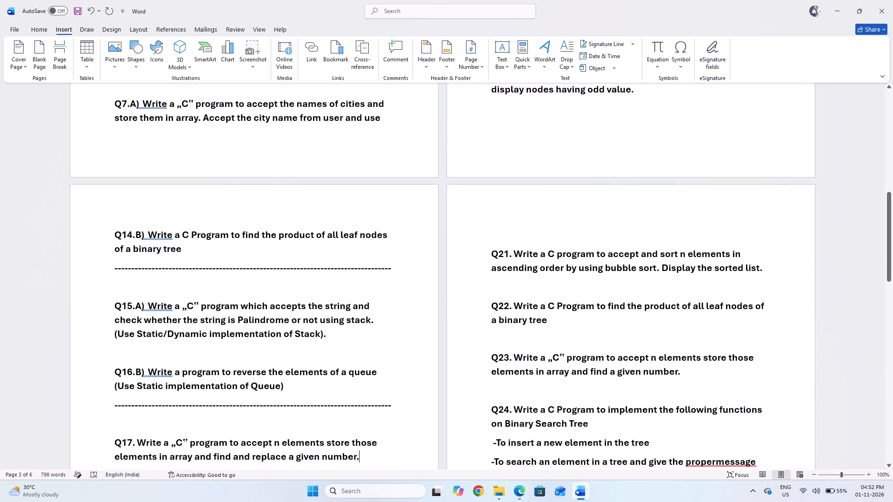
left_click(134, 445)
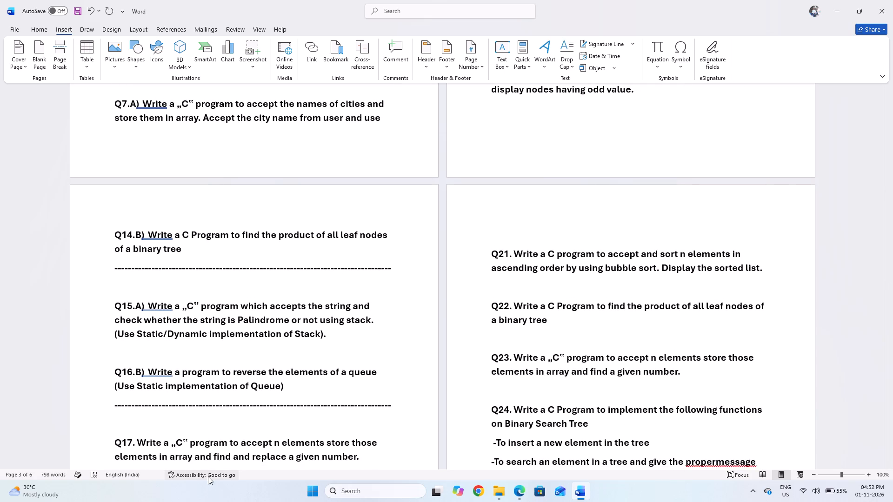
key("shift+a")
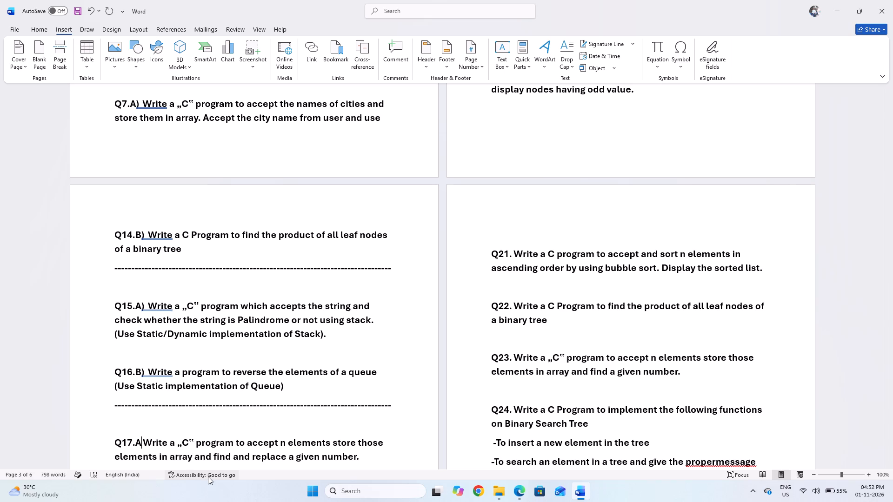
type(")")
key("space")
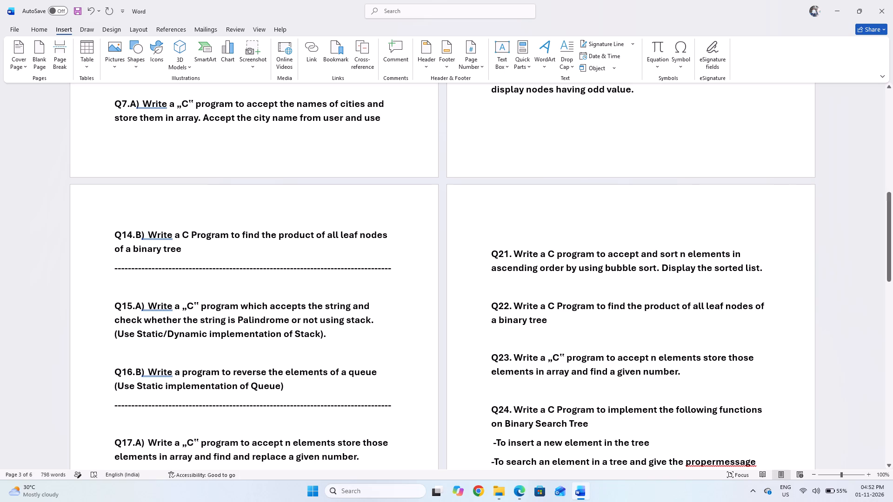
Insert the bold label "B)" directly after the number of Q18, followed by a space.
scroll(187, 440, "down", 3)
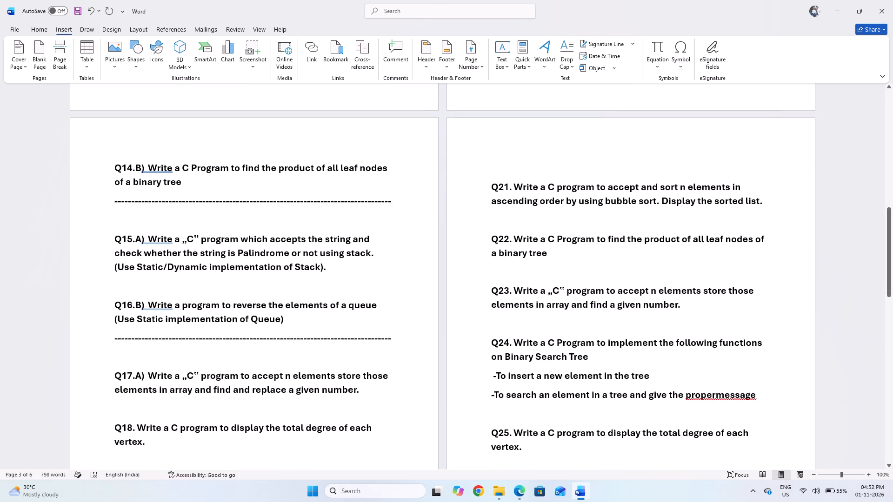
left_click(136, 430)
key("shift+b")
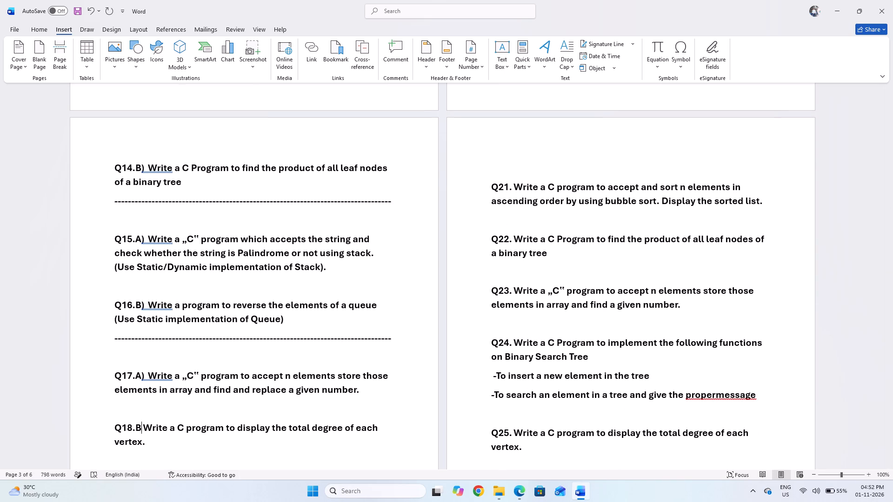
key("shift+parenright")
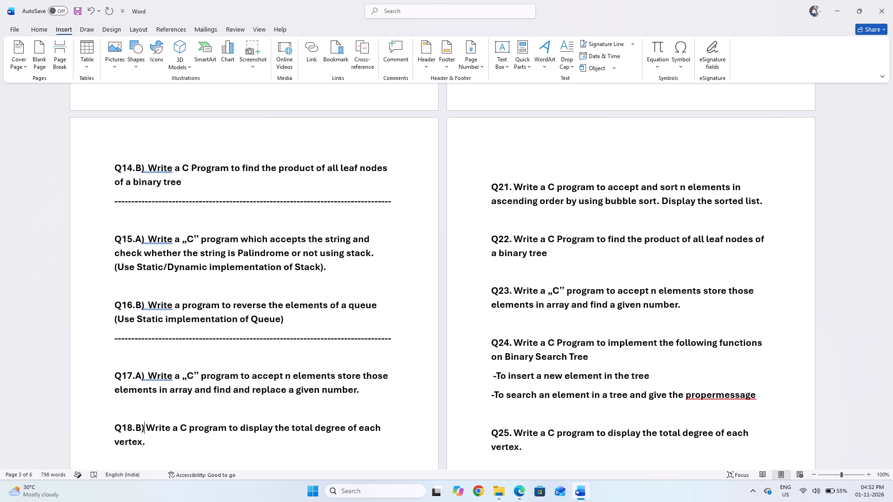
key("space")
Add a separator line of hyphens on a new line below Q18, keeping it to a single line across the text width.
key("Down")
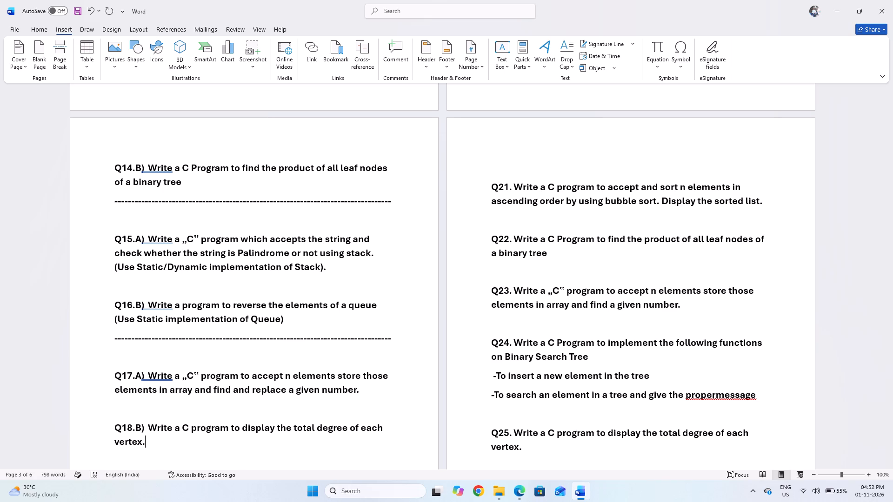
key("Return")
key("minus")
key("minus")
key("minus")
key("minus")
key("minus")
key("minus")
key("minus")
key("minus")
key("minus")
key("minus")
key("minus")
key("minus")
key("minus")
key("minus")
key("minus")
key("minus")
key("minus")
key("minus")
key("minus")
key("minus")
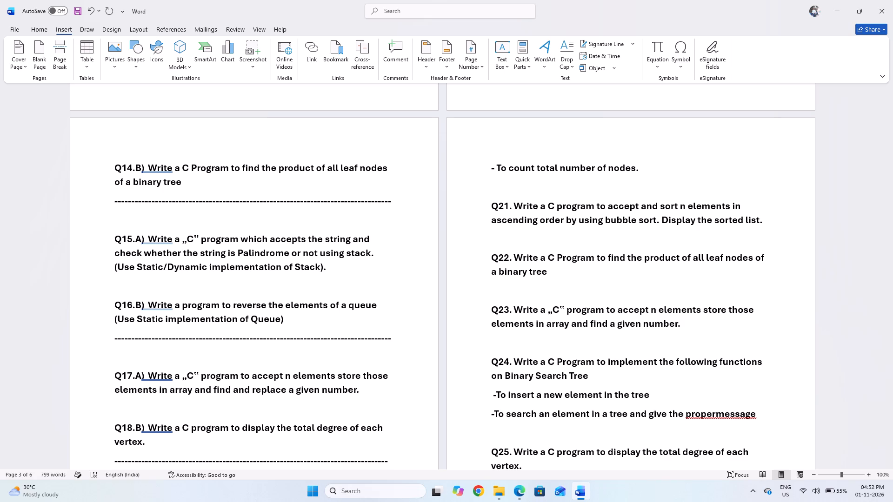
key("minus")
key("minus")
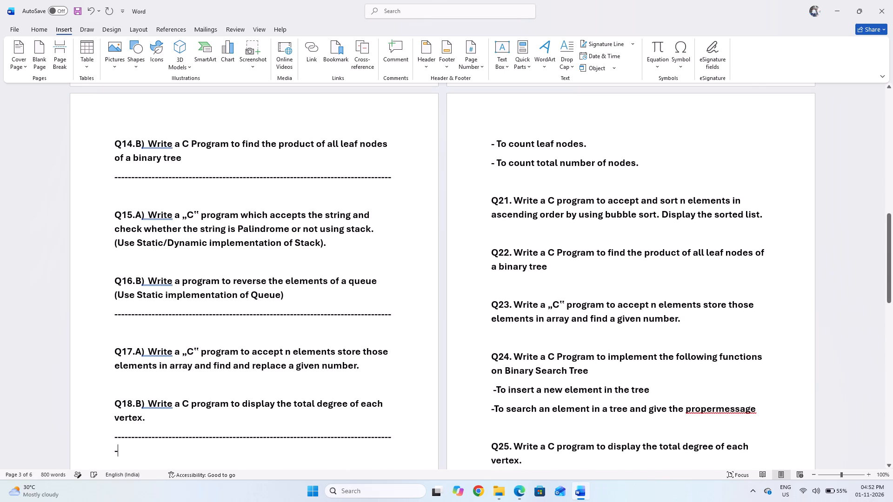
key("BackSpace")
Insert the bold label "A)" directly after the number of Q19, followed by a space.
scroll(238, 376, "down", 3)
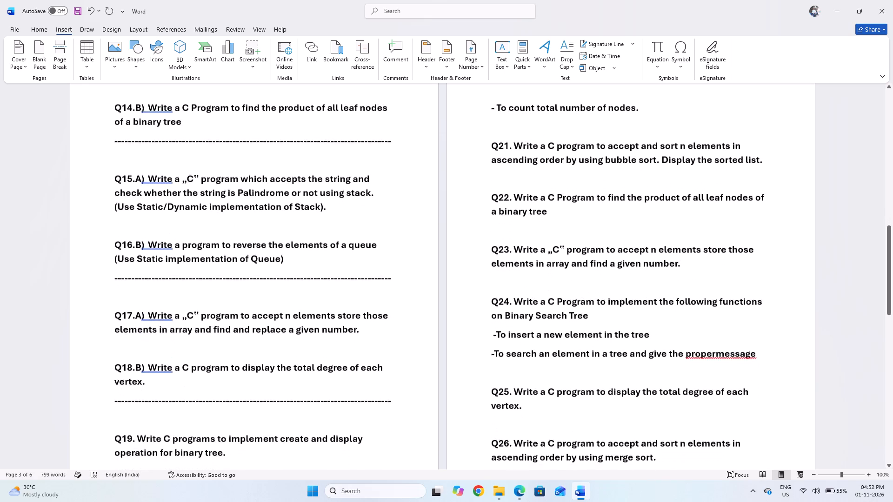
scroll(180, 429, "down", 2)
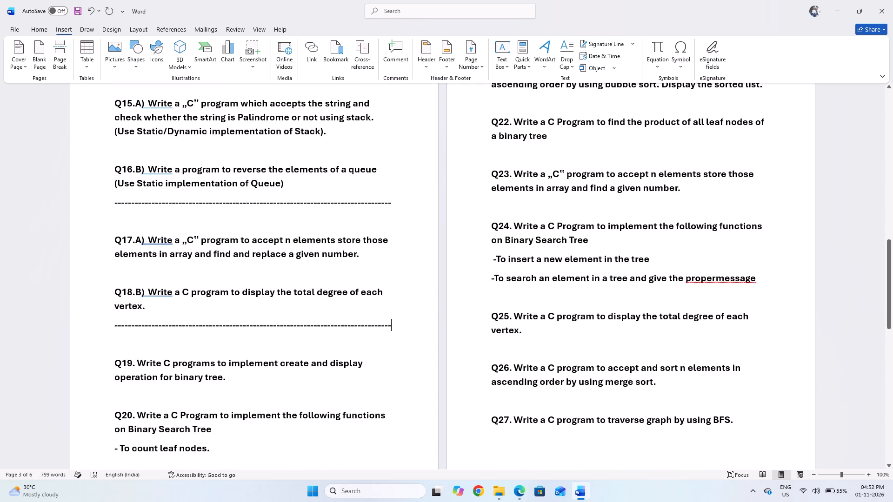
left_click(137, 367)
key("Left")
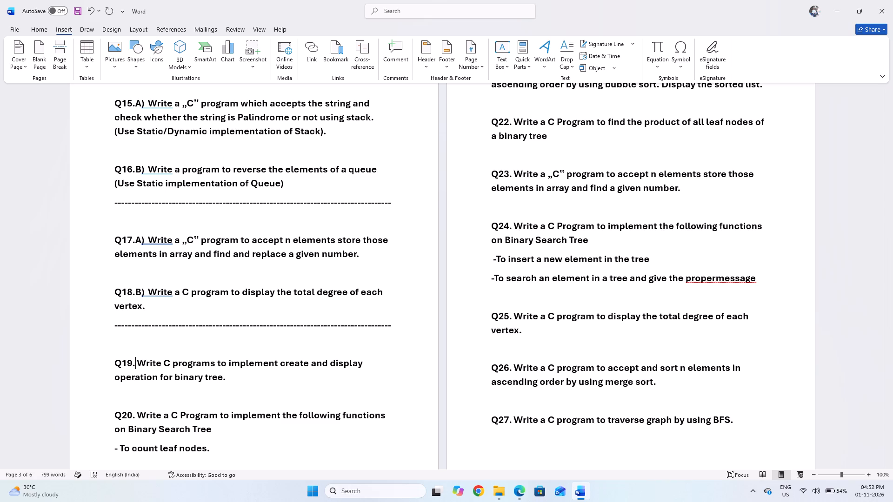
key("shift+a")
key("shift+parenright")
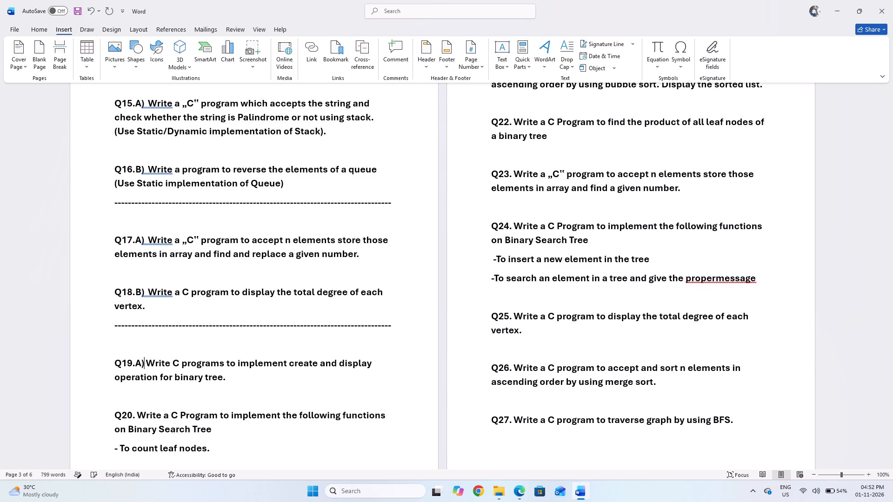
key("space")
Insert the bold label "B)" directly after the number of Q20, followed by a space.
key("Down")
key("Down")
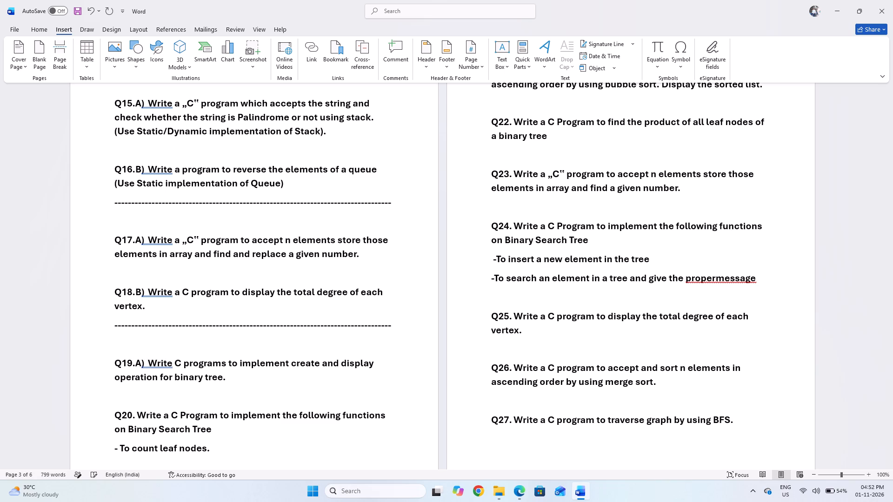
key("Down")
key("Left")
key("Left")
key("shift+b")
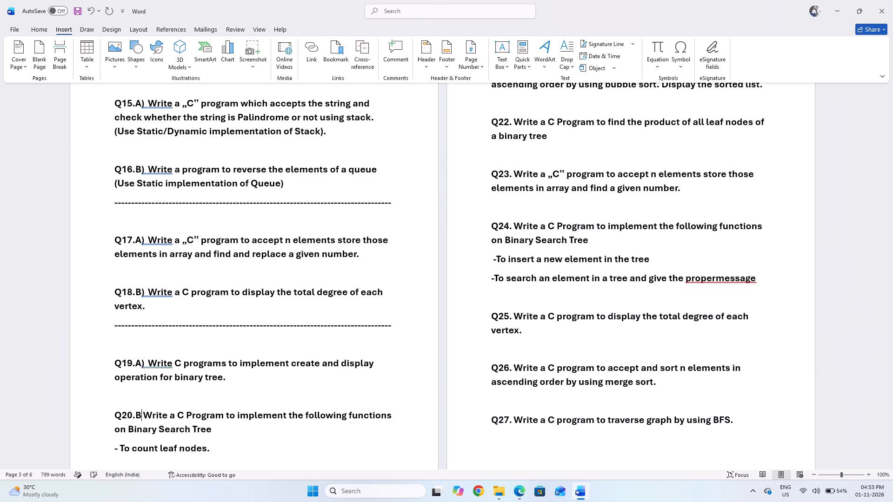
key("shift+parenright")
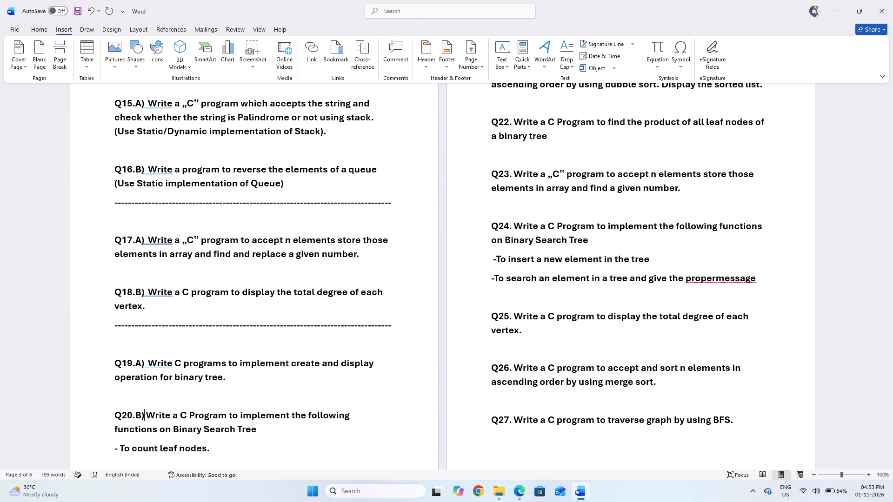
key("space")
Add a single-line separator of hyphens across the text width below Q20's last item, "- To count total number of nodes.".
scroll(285, 328, "down", 2)
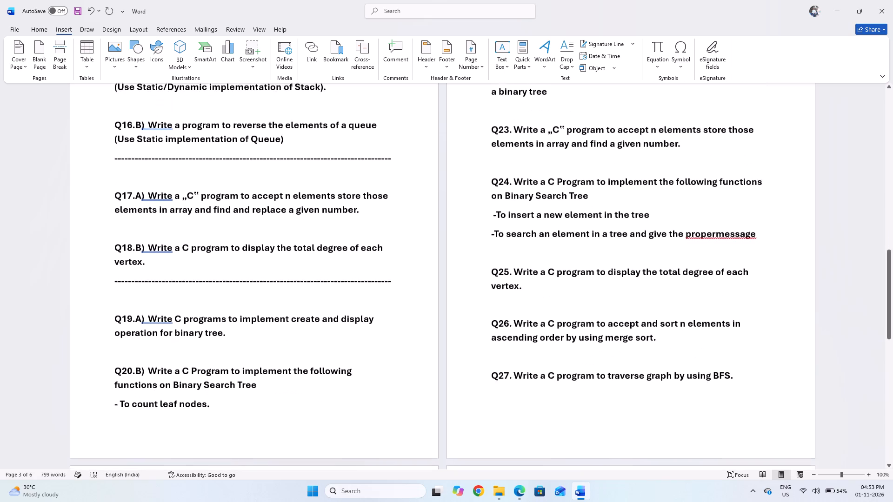
scroll(285, 327, "down", 1)
scroll(605, 284, "up", 8)
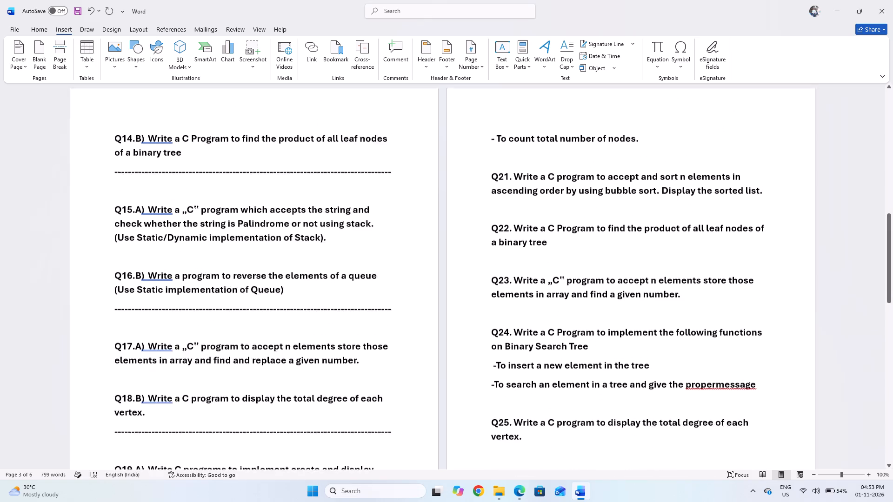
scroll(631, 277, "up", 1)
left_click(643, 167)
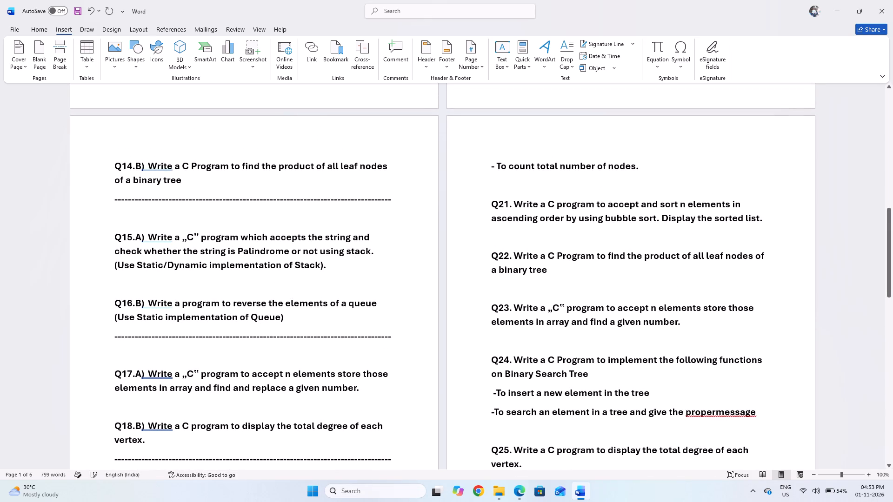
scroll(392, 312, "down", 6)
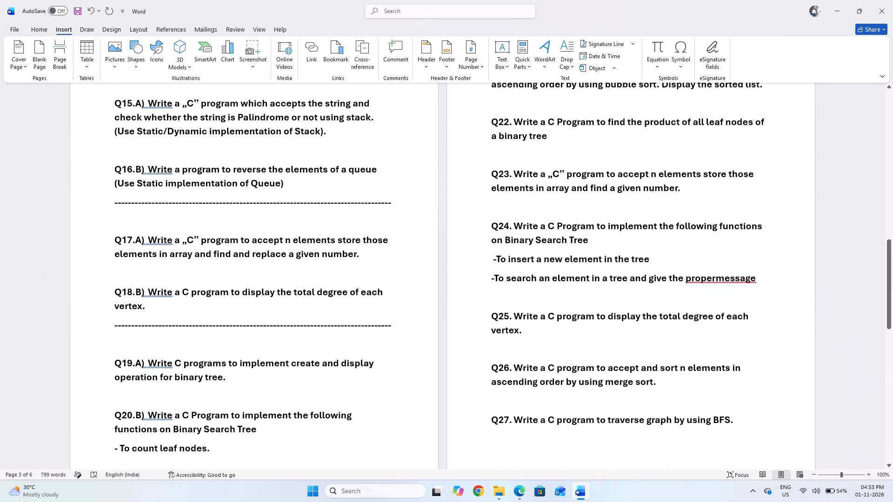
scroll(403, 302, "up", 3)
scroll(561, 242, "up", 2)
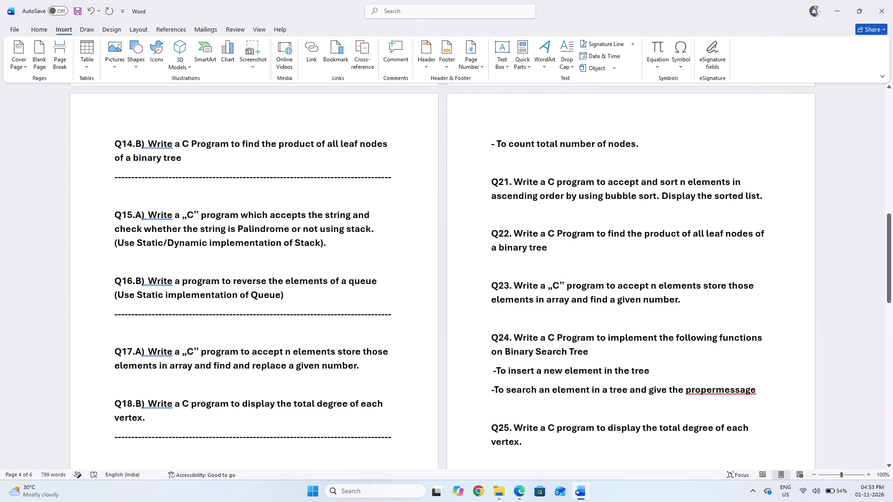
key("Return")
key("minus")
key("minus")
key("minus")
key("minus")
key("minus")
key("minus")
key("minus")
key("minus")
key("minus")
key("minus")
key("minus")
key("minus")
key("minus")
key("minus")
key("minus")
key("minus")
key("minus")
key("minus")
key("minus")
key("minus")
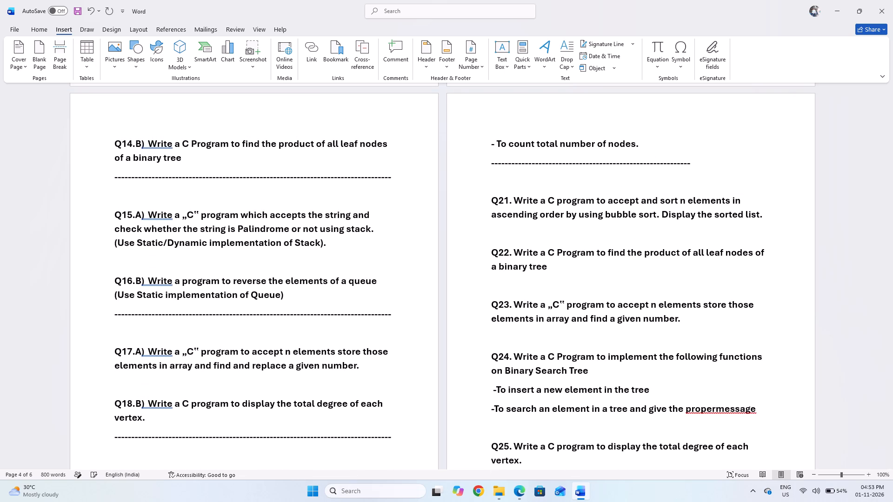
key("BackSpace")
Insert the bold label "A)" directly after the number of Q21, followed by a space.
key("Down")
key("Down")
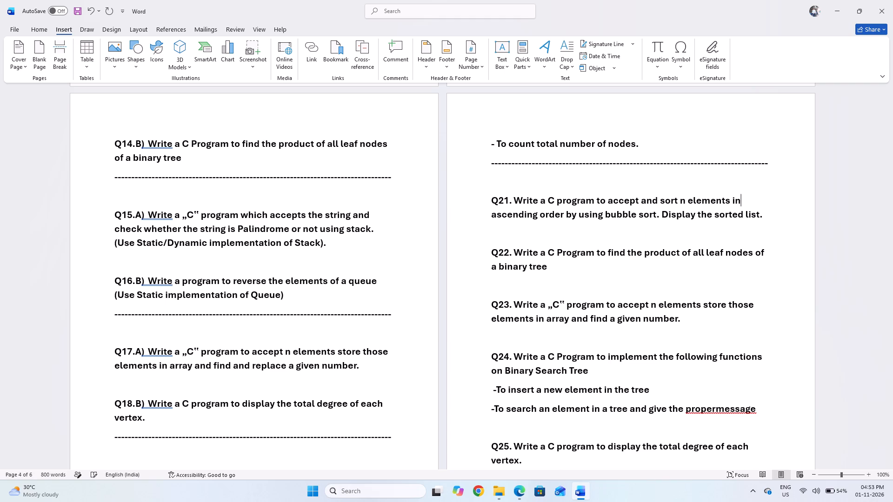
key("Left")
key("Left")
key("Left")
key("Left")
key("Left")
key("Left")
key("Left")
key("Left")
key("Left")
key("Left")
key("Left")
key("Left")
key("Left")
key("Left")
key("Left")
key("Left")
key("Left")
key("Left")
key("Left")
key("Left")
key("Left")
key("Left")
key("Left")
key("Left")
key("Left")
key("a")
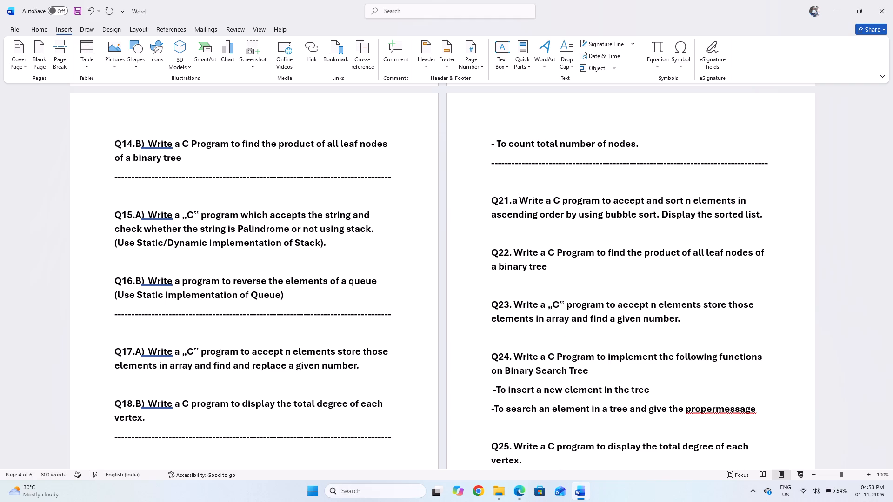
key("BackSpace")
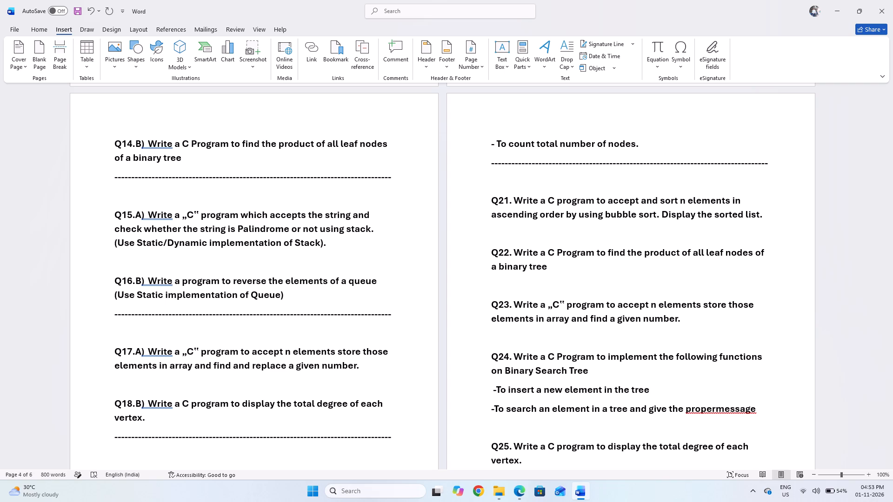
key("a")
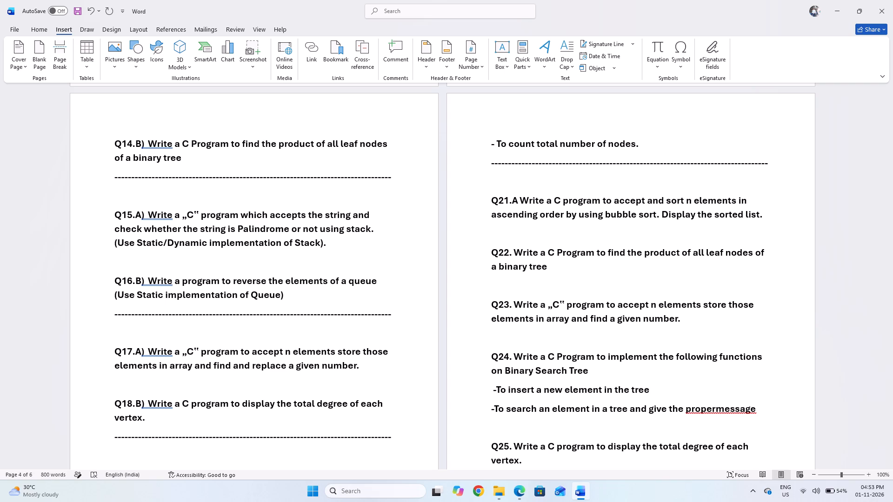
key("shift+parenright")
key("space")
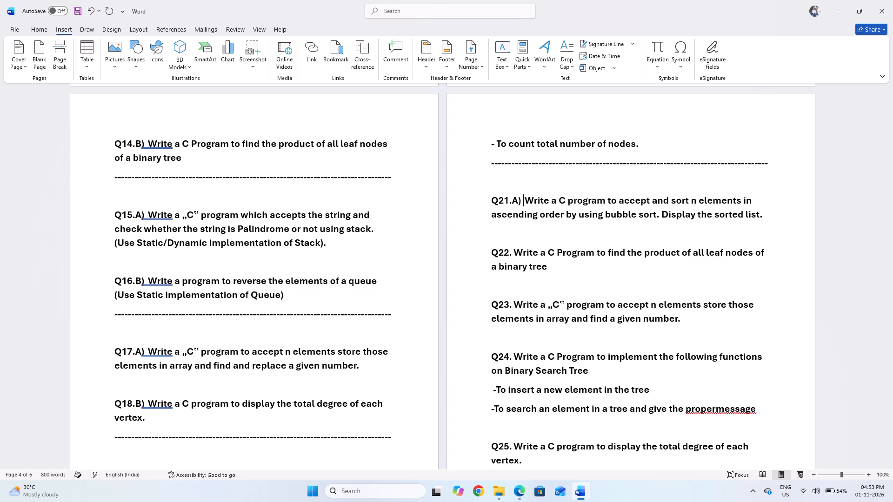
Insert the bold label "B)" directly after the number of Q22, followed by a space.
key("Down")
key("Down")
key("Down")
key("Left")
key("Left")
key("b")
key("shift+parenright")
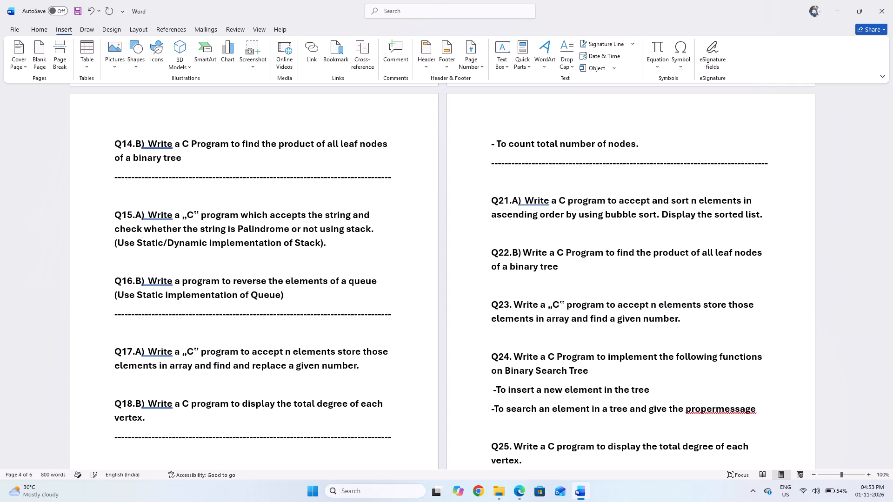
key("space")
Add a separator of hyphens on a new line below Q22, keeping it to a single line across the text width.
key("Down")
key("Right")
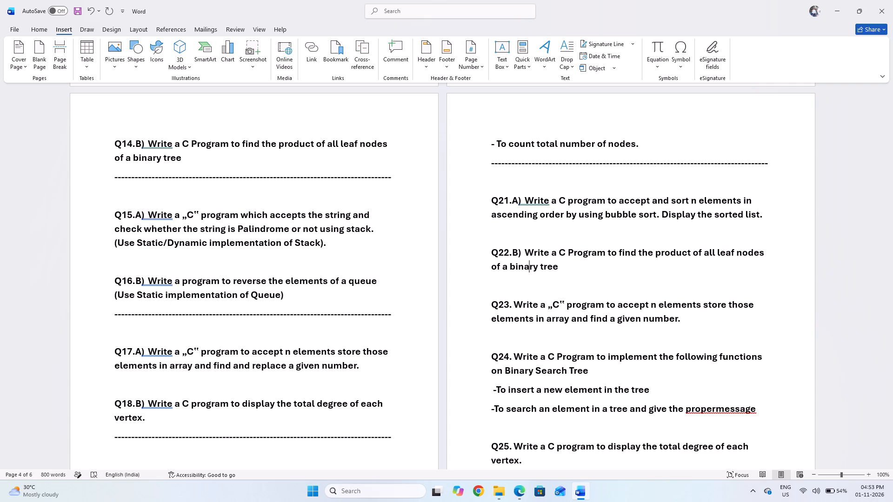
key("Right")
key("Right")
key("Right")
key("Right")
key("Right")
key("Right")
key("Right")
key("Return")
key("minus")
key("minus")
key("minus")
key("minus")
key("minus")
key("minus")
key("minus")
key("minus")
key("minus")
key("minus")
key("minus")
key("minus")
key("minus")
key("minus")
key("minus")
key("minus")
key("minus")
key("minus")
key("minus")
key("minus")
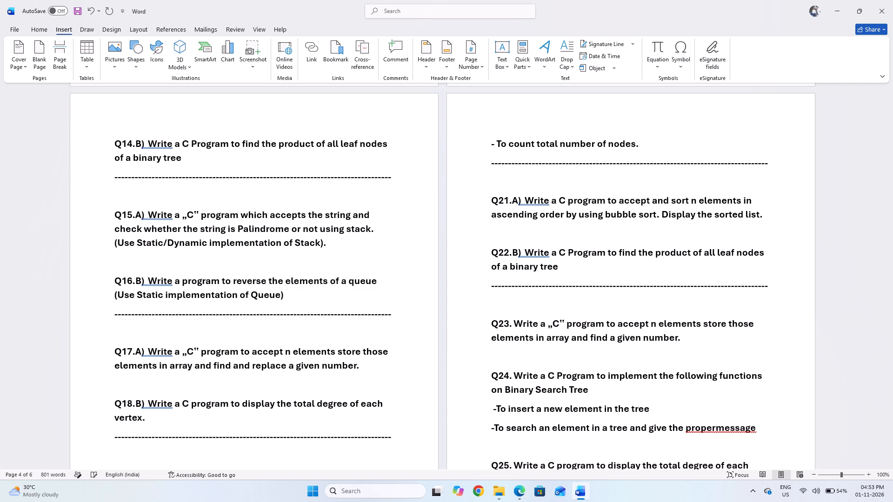
key("minus")
key("BackSpace")
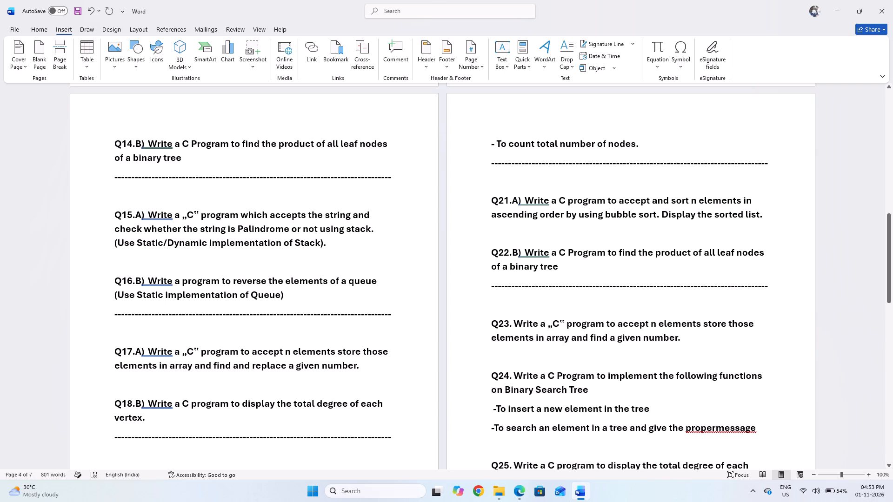
Insert the bold label "A)" directly after the number of Q23, followed by a space.
key("Down")
key("Down")
key("Left")
key("Left")
key("Left")
key("Left")
key("Left")
key("Left")
key("Left")
key("Left")
key("Left")
key("Left")
key("Left")
key("Left")
key("Left")
key("Left")
key("Left")
key("Left")
key("Left")
key("Left")
key("Left")
key("Left")
key("Right")
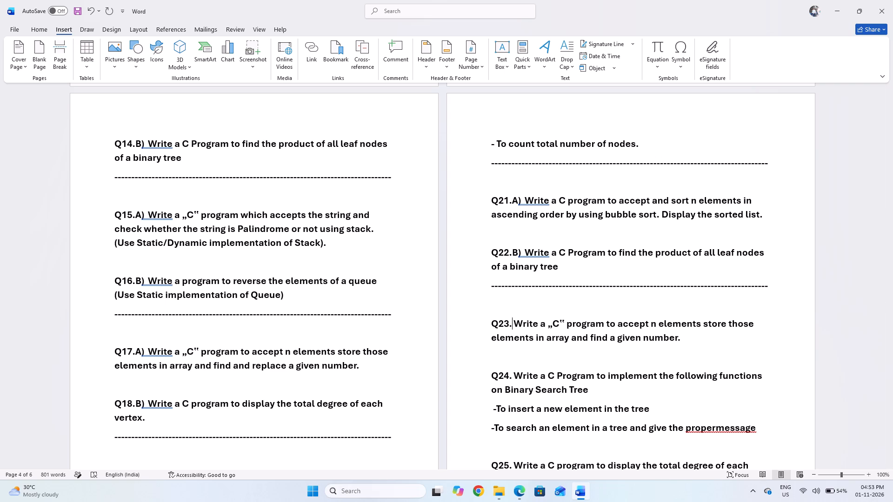
key("a")
key("shift+parenright")
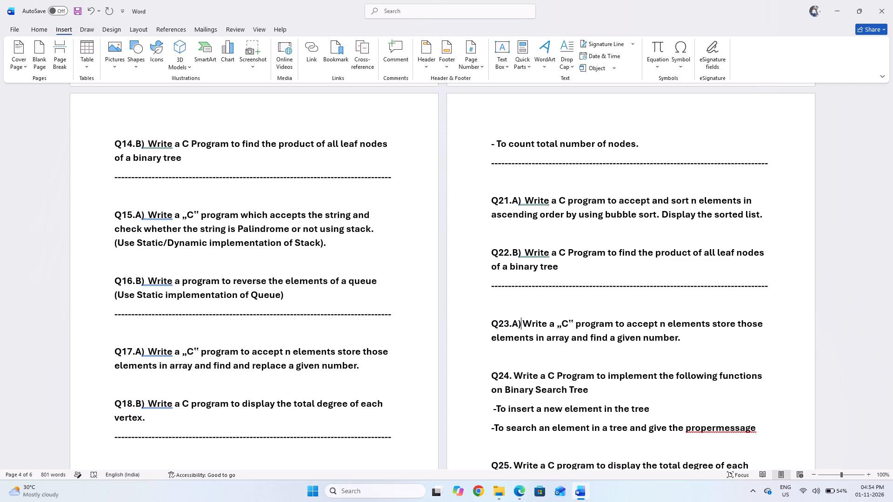
key("space")
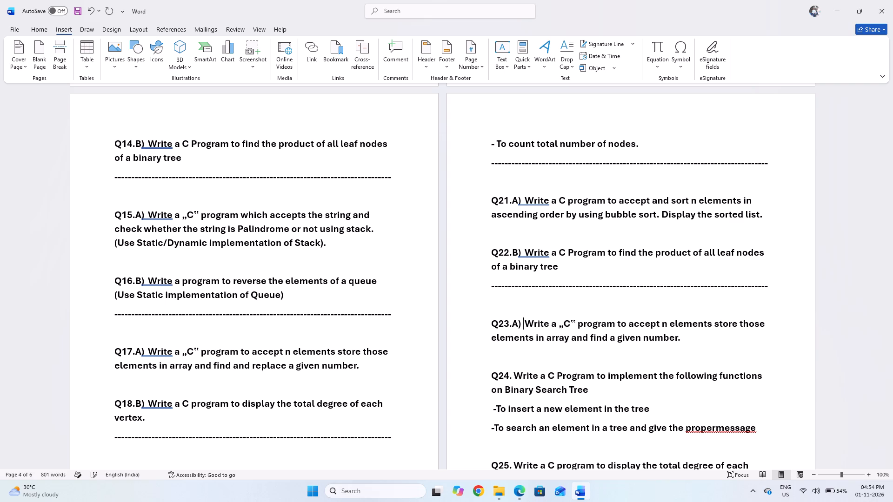
Insert the bold label "B)" directly after the number of Q24, followed by a space.
key("Down")
key("Left")
key("Down")
key("Down")
key("Left")
key("Left")
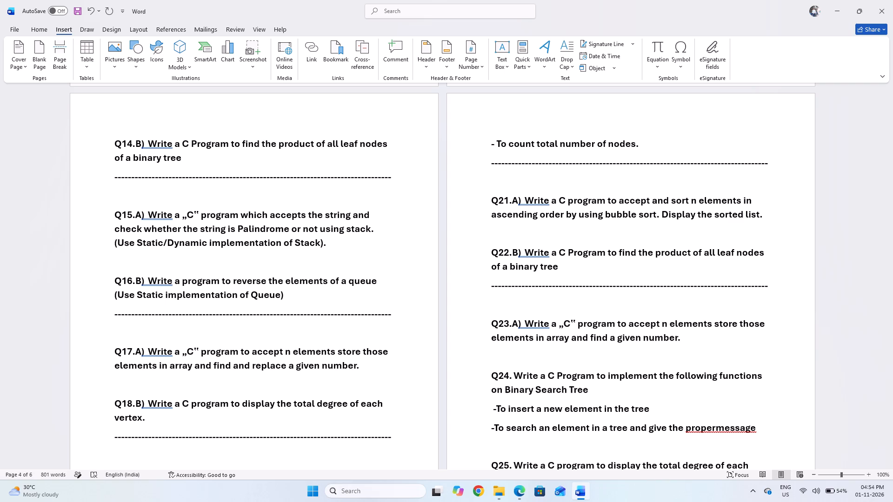
key("b")
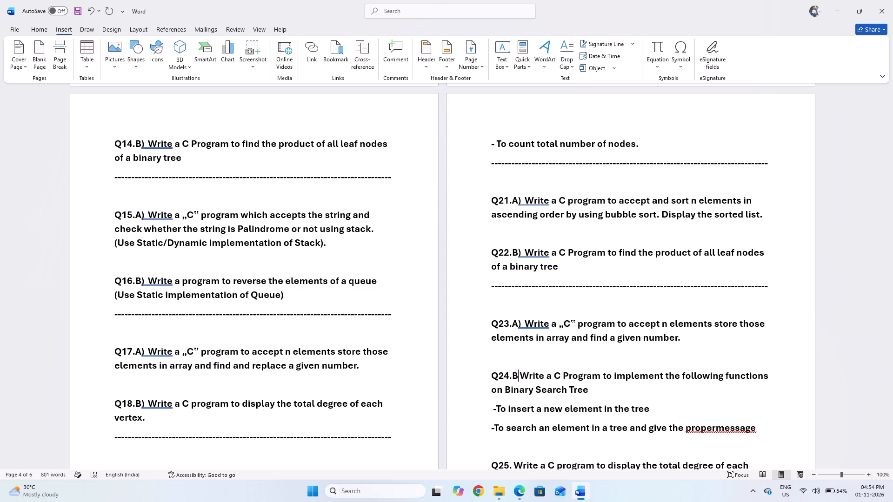
type(")")
key("space")
Add a single-line separator of hyphens across the text width below Q24's last item, the one about searching an element in a tree.
key("Down")
key("Down")
key("Down")
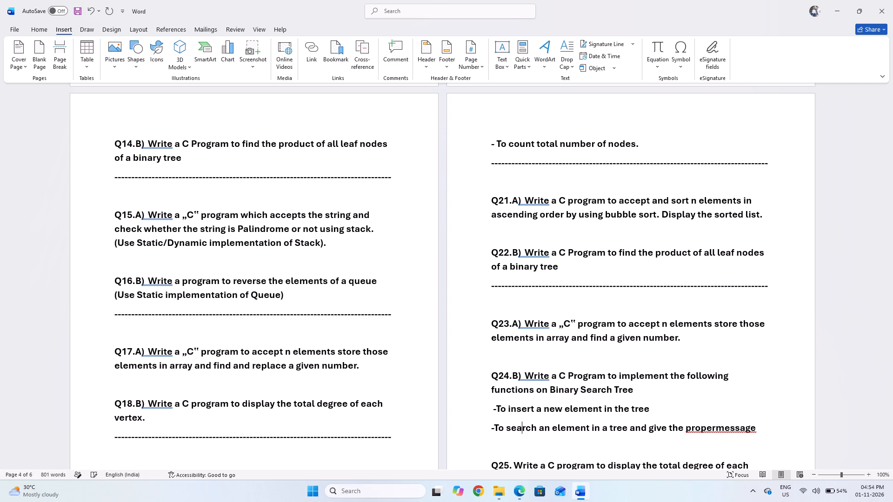
key("Right")
key("Right")
key("Right")
key("Right")
key("Right")
key("Right")
key("Right")
key("Right")
key("Right")
key("Right")
key("Right")
key("Right")
key("Right")
key("Right")
key("Right")
key("Right")
key("Right")
key("Right")
key("Right")
key("Right")
key("Right")
key("Return")
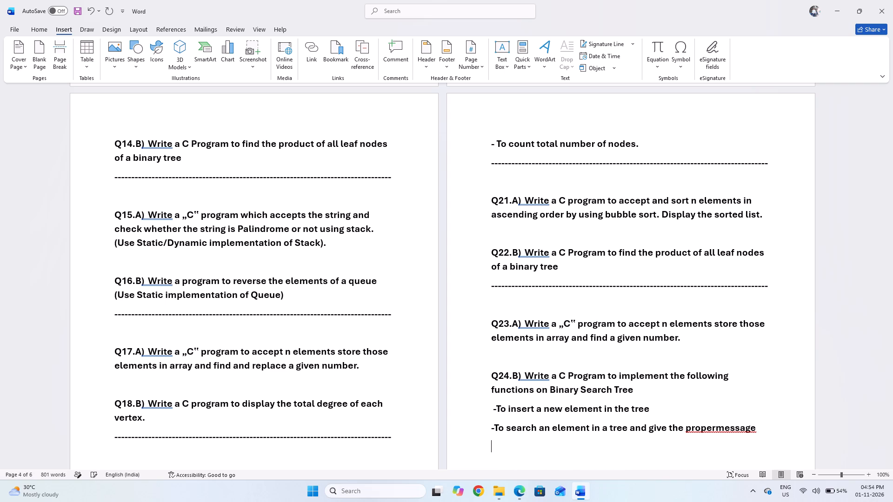
key("minus")
key("minus")
key("minus")
key("minus")
key("minus")
key("minus")
key("minus")
key("minus")
key("minus")
key("minus")
key("minus")
key("minus")
key("minus")
key("minus")
key("minus")
key("minus")
key("minus")
key("minus")
key("minus")
key("minus")
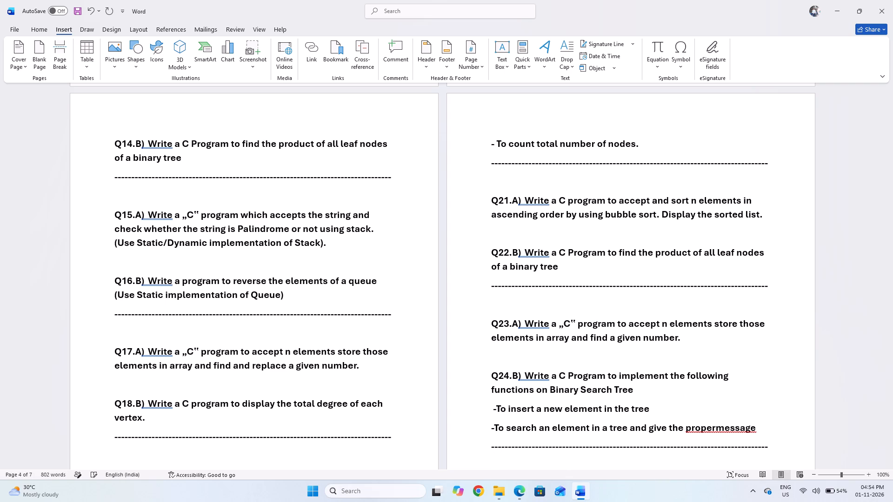
type("---")
key("BackSpace")
key("BackSpace")
key("BackSpace")
key("BackSpace")
Insert the bold label "A)" directly after the number of Q25, followed by a space.
scroll(564, 230, "down", 8)
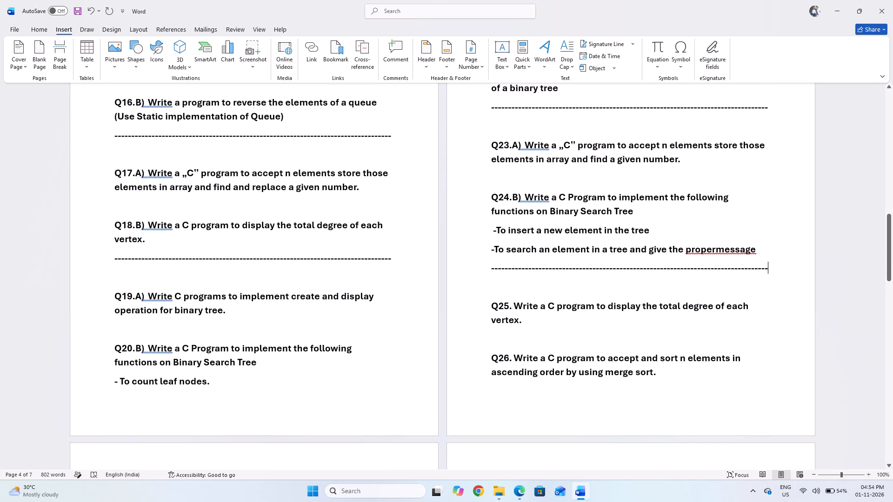
left_click(509, 308)
key("Right")
key("a")
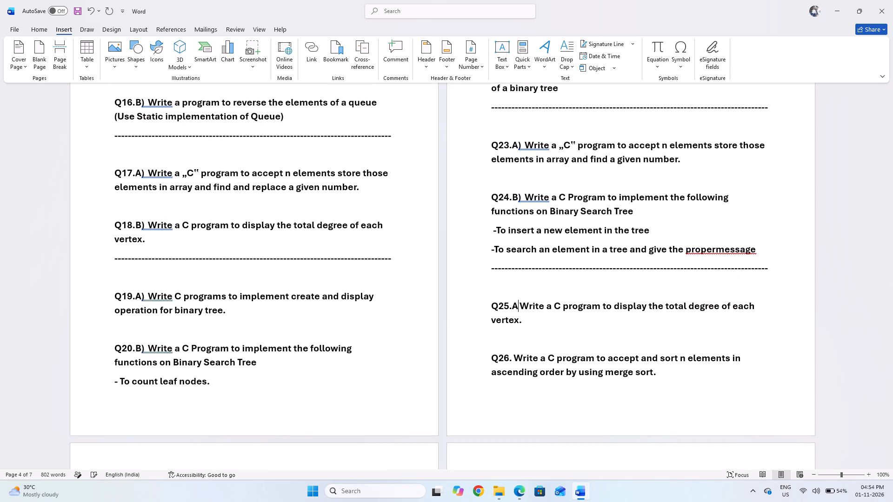
key("shift+parenright")
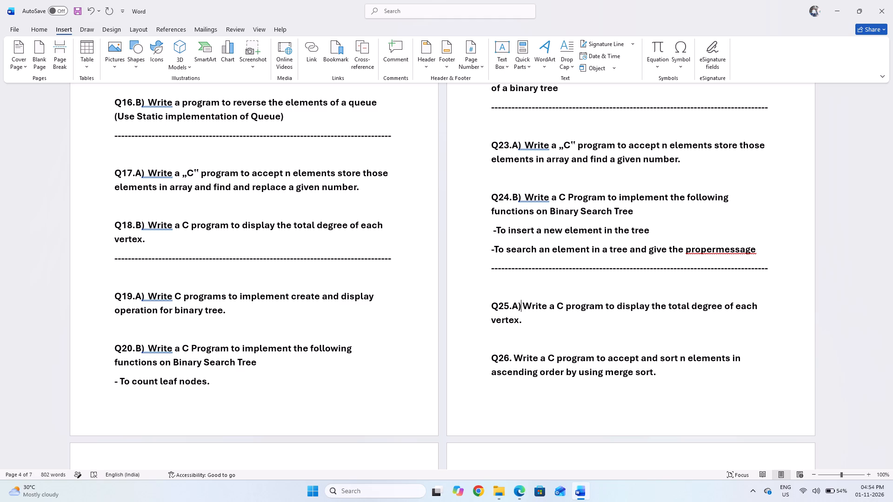
key("Down")
key("Down")
key("Down")
key("Up")
key("Up")
key("Up")
key("space")
Insert the bold label "B)" directly after the number of Q26, followed by a space.
key("Down")
key("Down")
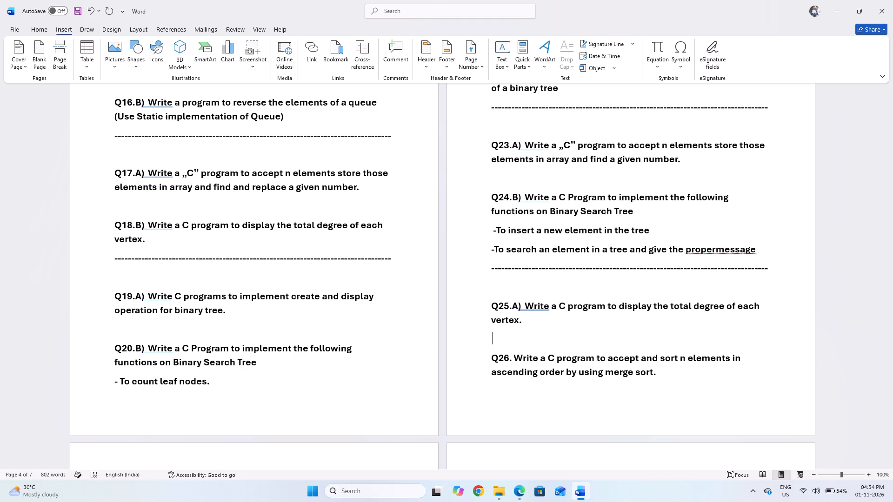
key("Down")
key("Left")
key("Left")
key("b")
key("shift+parenright")
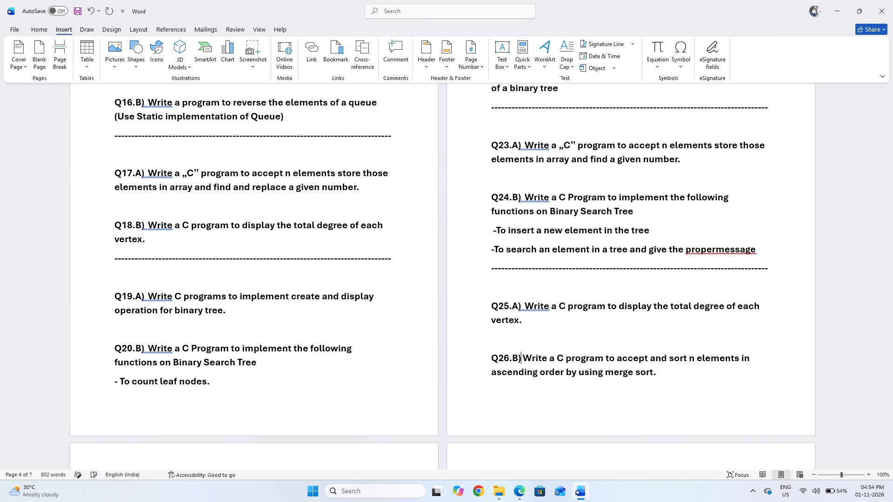
key("space")
Add a separator of hyphens on a new line below Q26, keeping it to a single line across the text width.
key("Down")
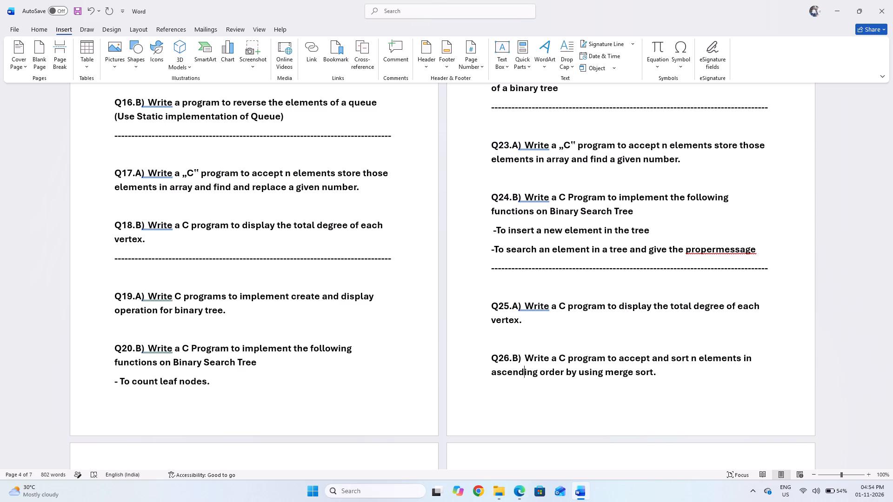
scroll(518, 309, "down", 8)
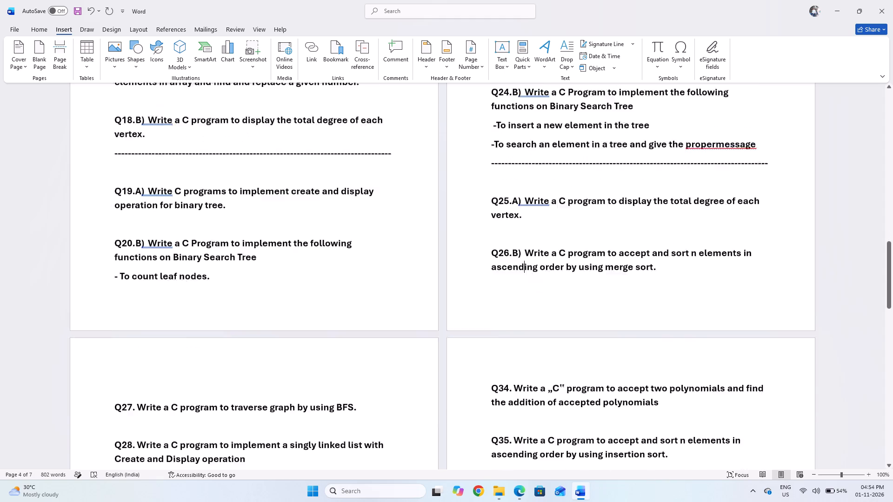
scroll(685, 202, "up", 2)
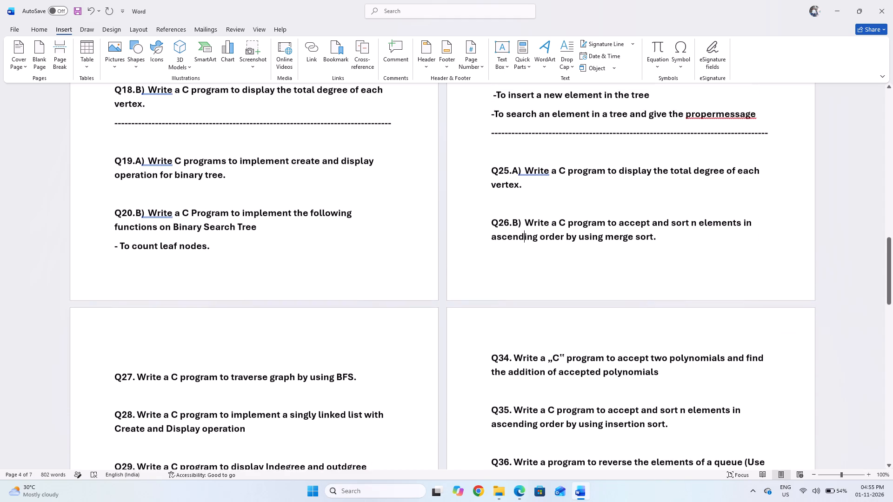
left_click(694, 238)
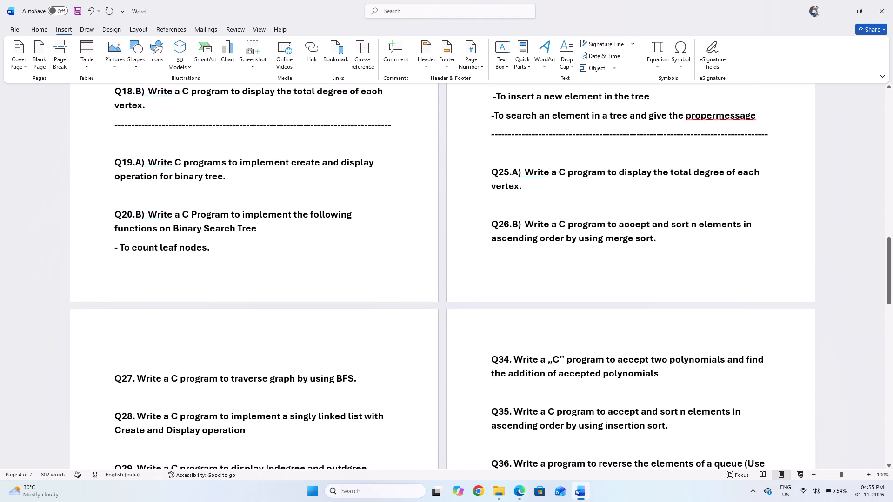
key("Return")
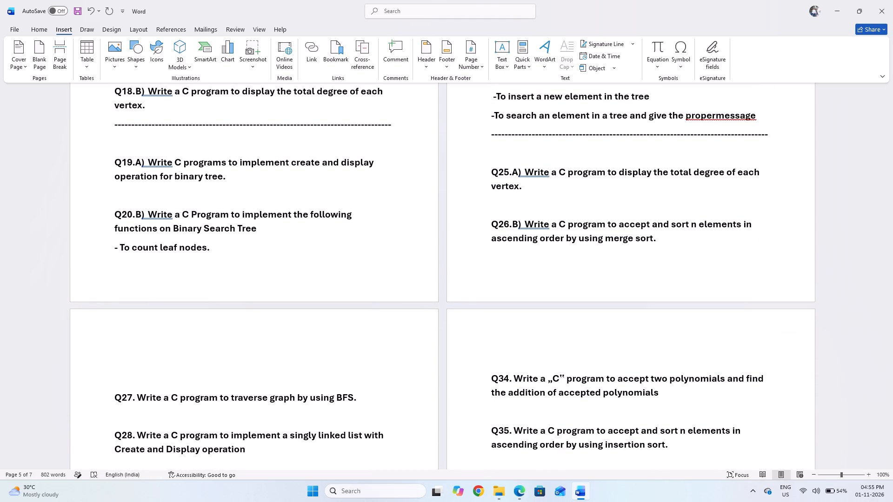
key("minus")
key("minus")
key("minus")
key("minus")
key("minus")
key("minus")
key("minus")
key("minus")
key("minus")
key("minus")
key("minus")
key("minus")
key("minus")
key("minus")
key("minus")
key("minus")
key("minus")
key("minus")
key("minus")
key("minus")
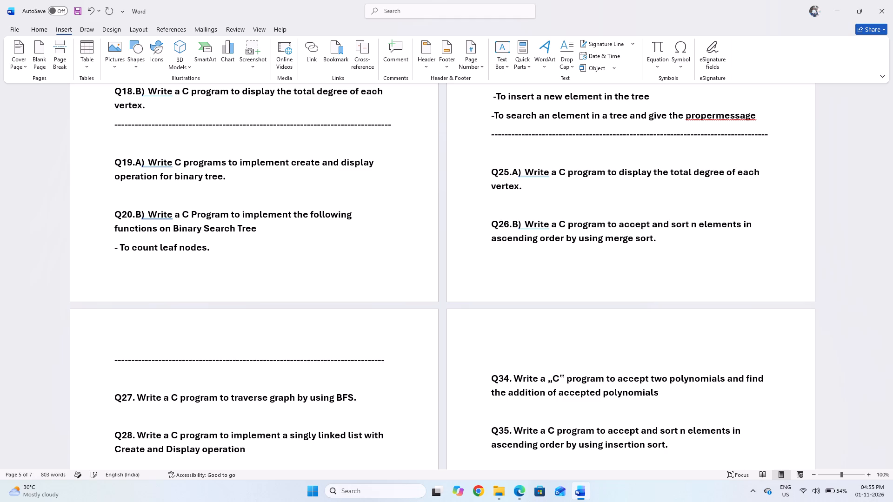
key("BackSpace")
key("BackSpace")
key("BackSpace")
key("BackSpace")
Insert the bold label "A)" directly after the number of Q27, followed by a space.
key("Down")
key("Down")
key("Left")
key("Left")
key("Left")
key("Left")
key("Left")
key("Left")
key("Left")
key("Left")
key("Left")
key("Left")
key("Left")
key("Left")
key("Left")
key("Left")
key("Left")
key("Left")
key("Left")
key("Left")
key("Left")
key("Left")
key("a")
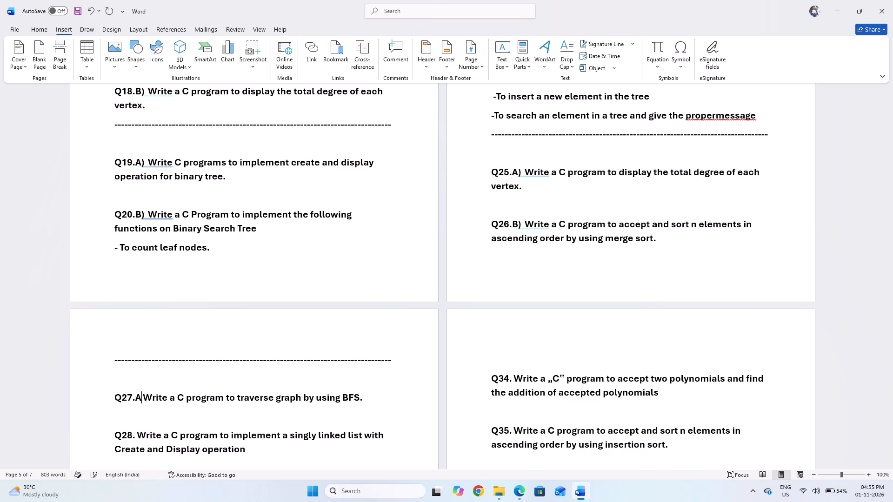
key("shift+parenright")
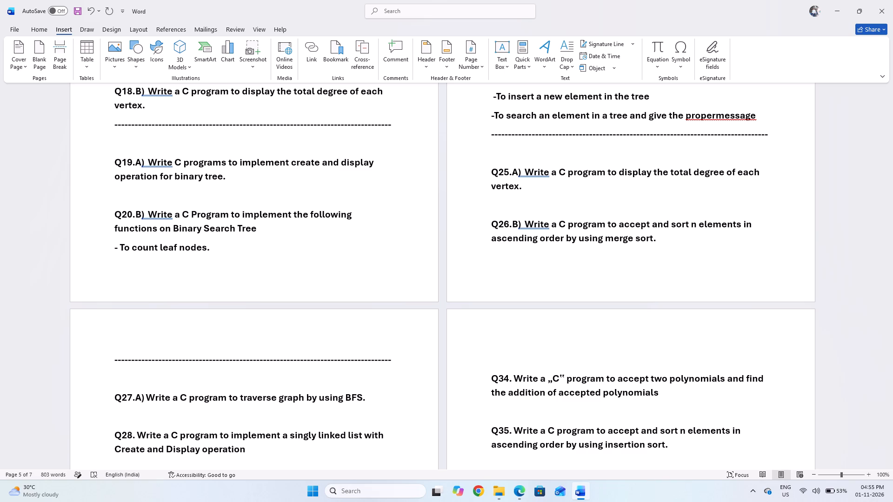
key("space")
Insert the bold label "B)" directly after the number of Q28, followed by a space.
key("Down")
key("Down")
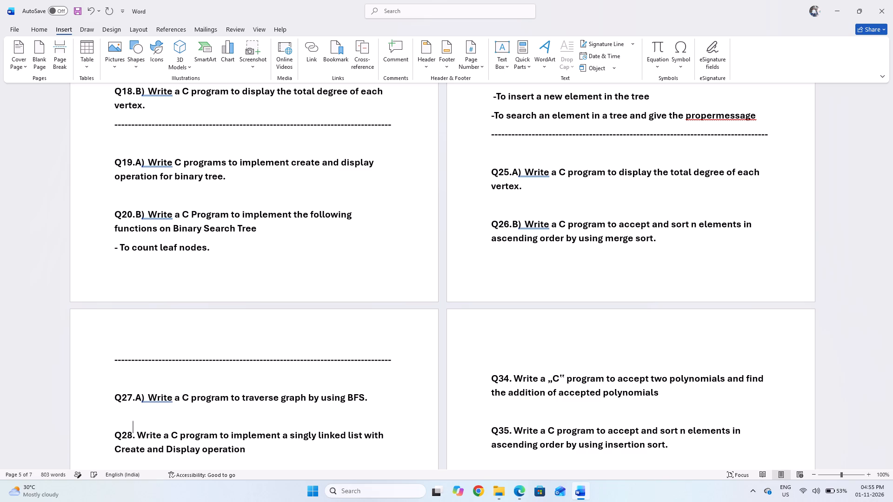
key("Left")
key("Left")
key("b")
key("shift+parenright")
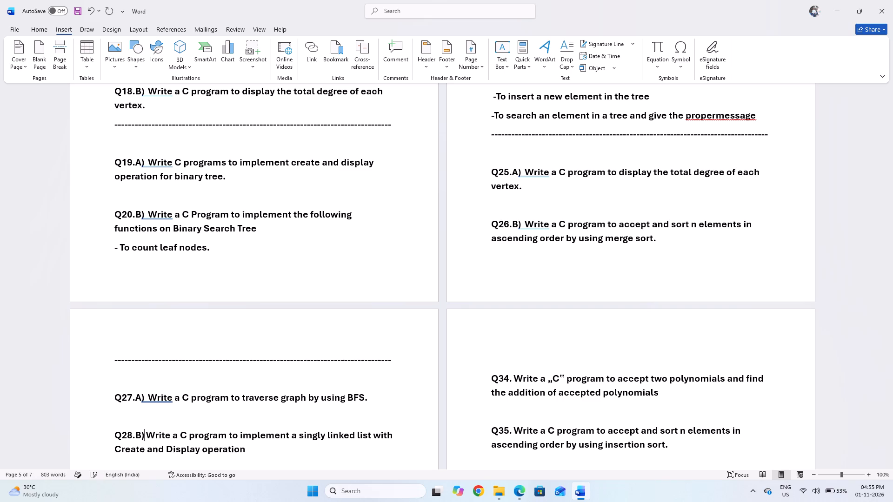
key("space")
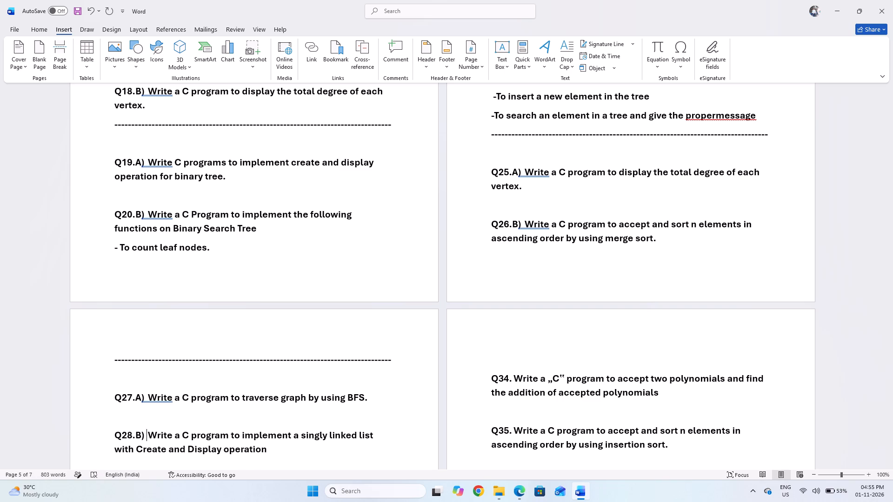
Add a separator of hyphens on a new line below Q28, keeping it to a single line across the text width.
scroll(508, 302, "down", 2)
scroll(416, 304, "down", 2)
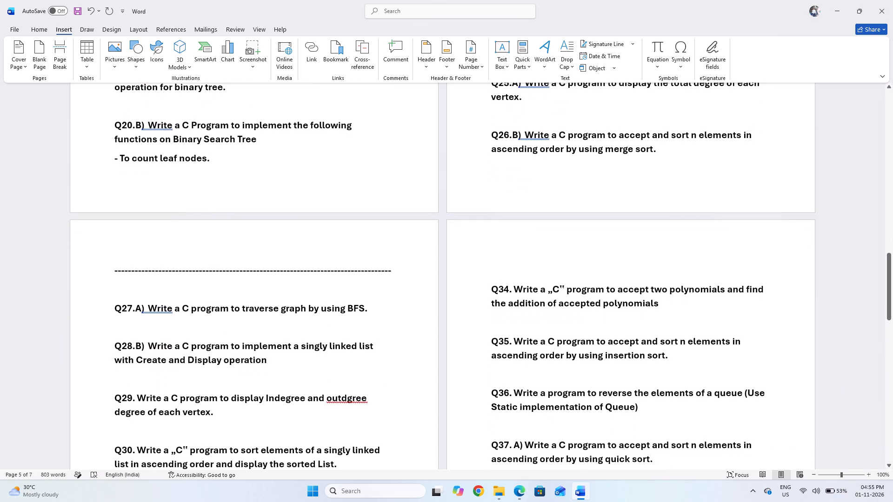
scroll(167, 352, "down", 1)
left_click(290, 337)
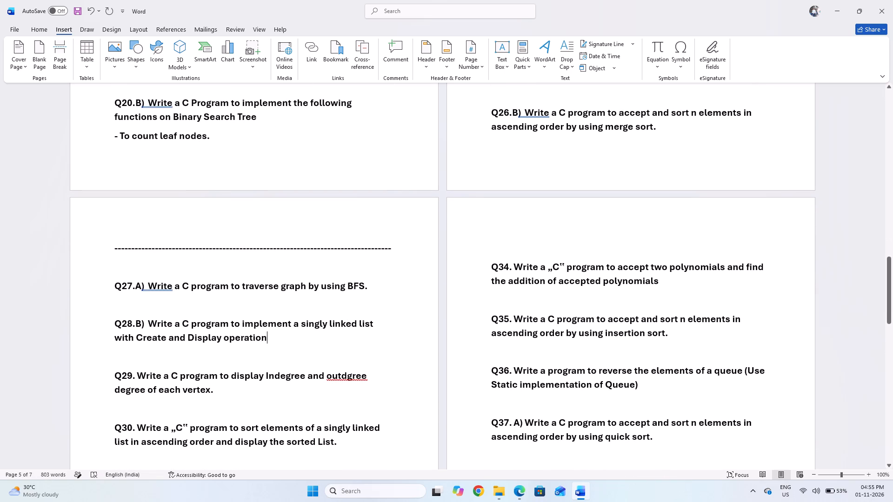
key("Return")
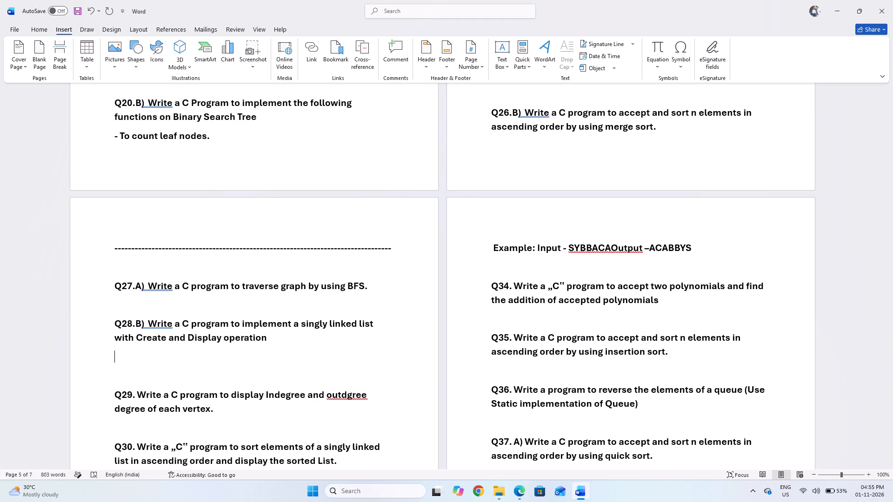
key("minus")
key("minus")
key("minus")
key("minus")
key("minus")
key("minus")
key("minus")
key("minus")
key("minus")
key("minus")
key("minus")
key("minus")
key("minus")
key("minus")
key("minus")
key("minus")
key("minus")
key("minus")
key("minus")
key("minus")
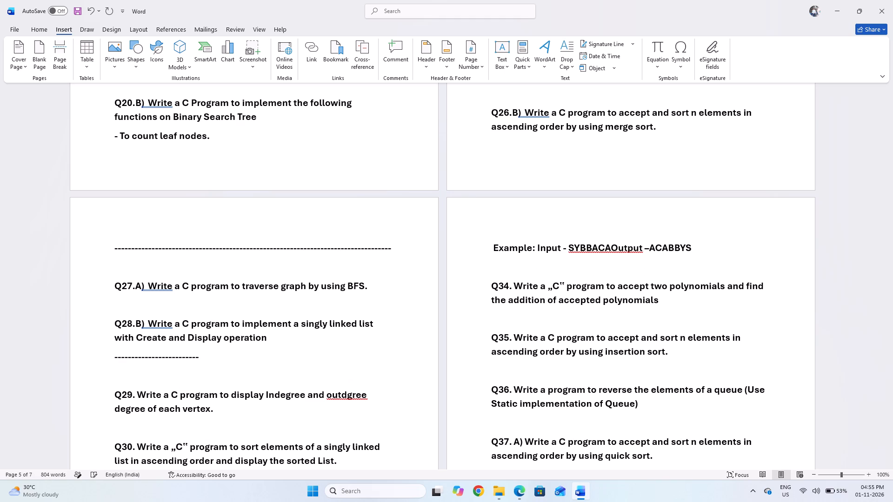
type("------")
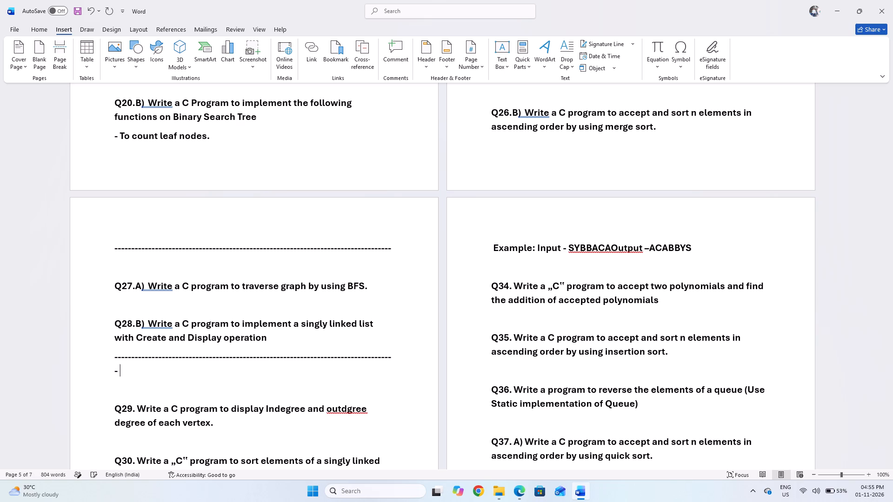
key("BackSpace")
Insert the bold label "A)" directly after the number of Q29.
key("Down")
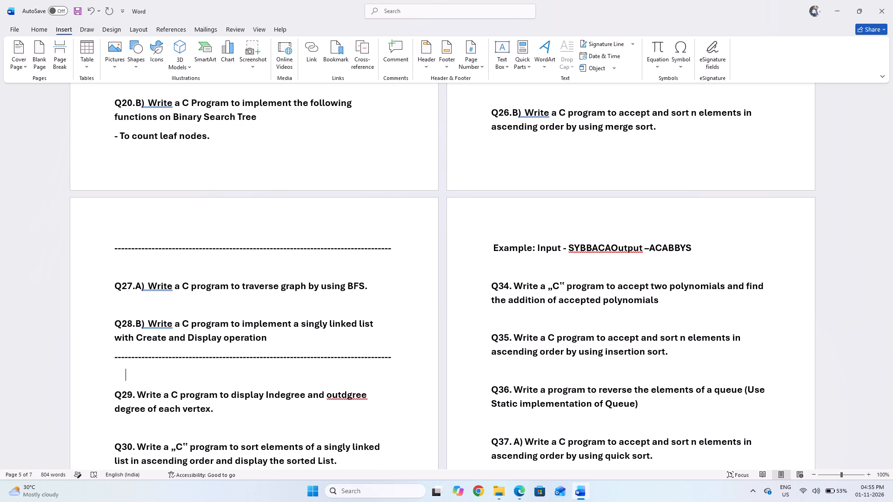
key("Down")
key("Left")
key("Left")
key("Left")
key("Left")
key("Left")
key("Left")
key("Left")
key("Left")
key("Left")
key("Left")
key("Left")
key("Left")
key("Left")
key("Left")
key("Left")
key("Left")
key("Left")
key("Left")
key("Left")
key("Left")
key("Left")
key("Left")
key("a")
key("shift+underscore")
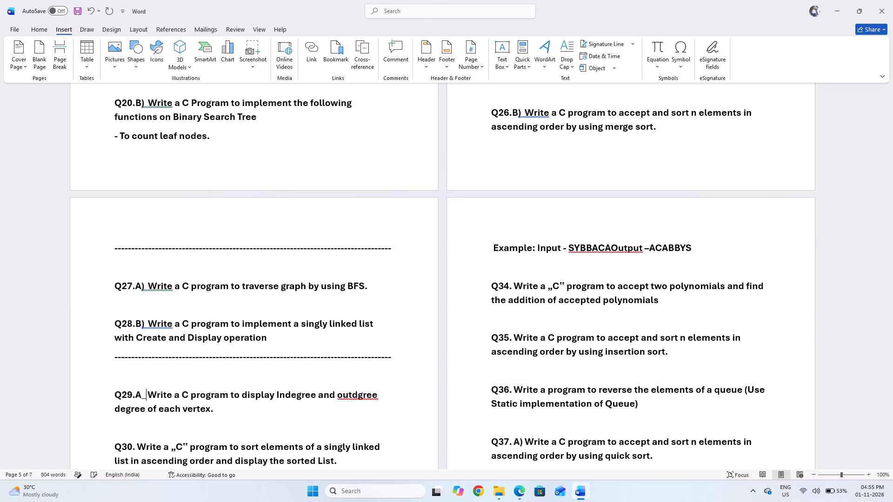
key("BackSpace")
type(")")
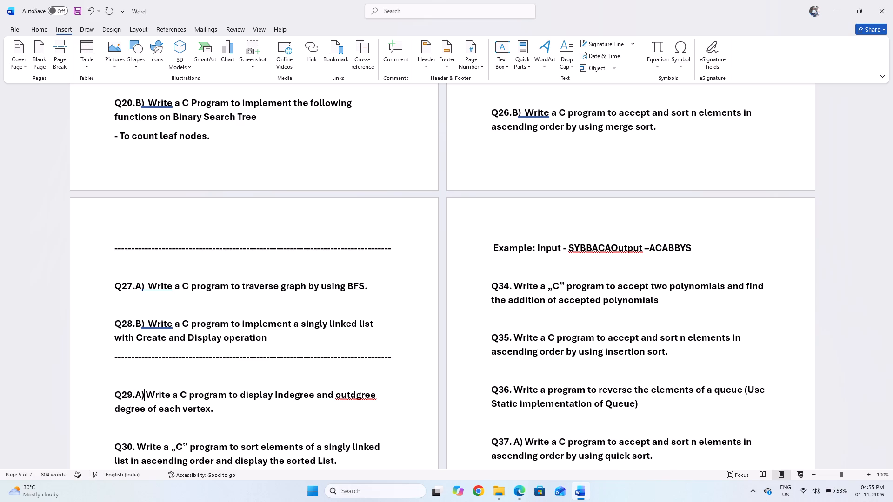
Add a space after the "A)" label of Q29.
key("space")
Insert the bold label "B)" directly after the number of Q30, followed by a space.
key("Down")
key("Down")
key("Down")
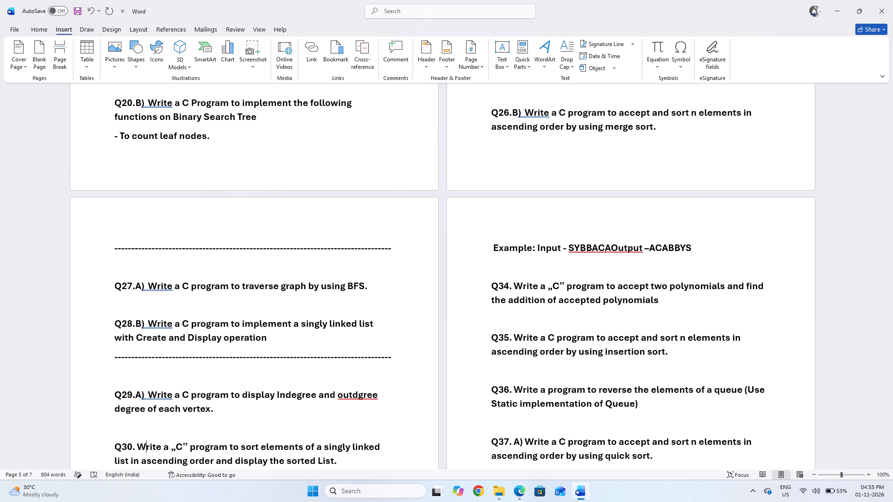
key("Left")
key("Left")
key("b")
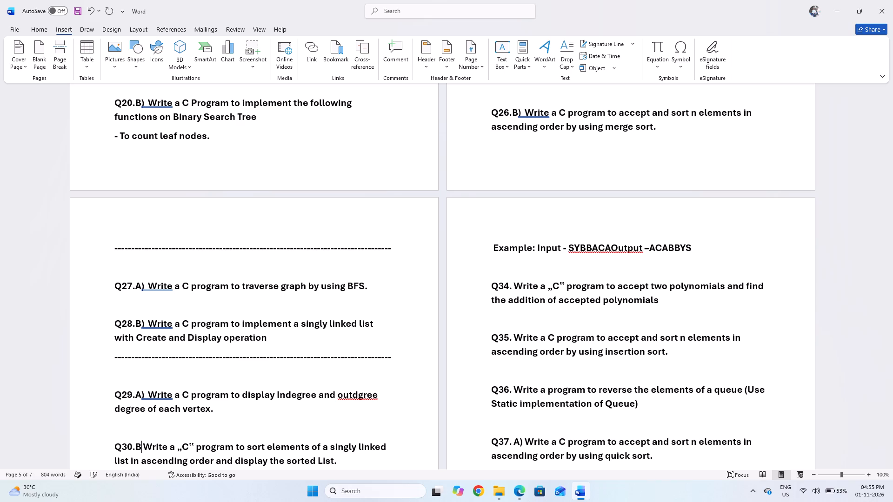
type(")")
key("space")
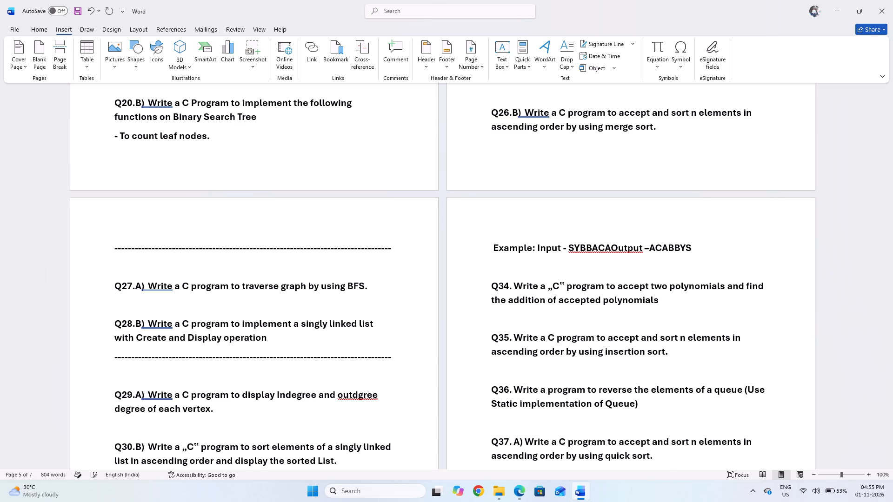
Add a separator of hyphens on a new line below Q30, keeping it to a single line across the text width.
key("Down")
key("Down")
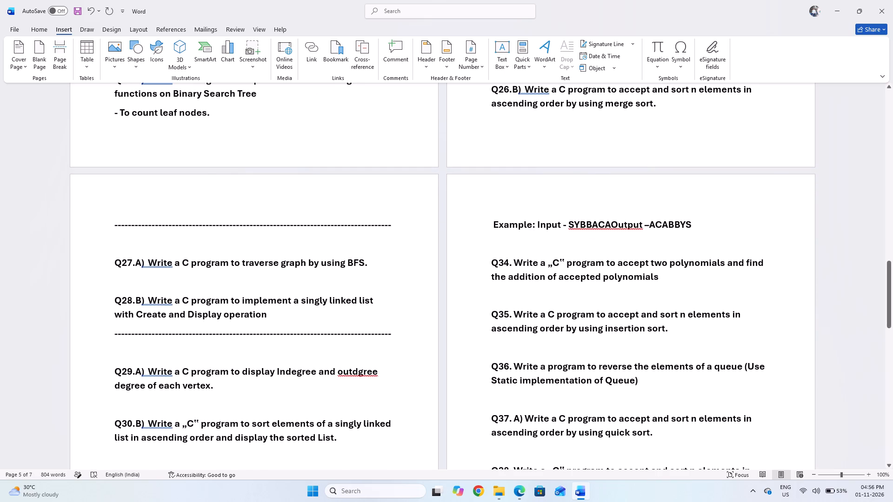
scroll(281, 313, "down", 5)
left_click(352, 330)
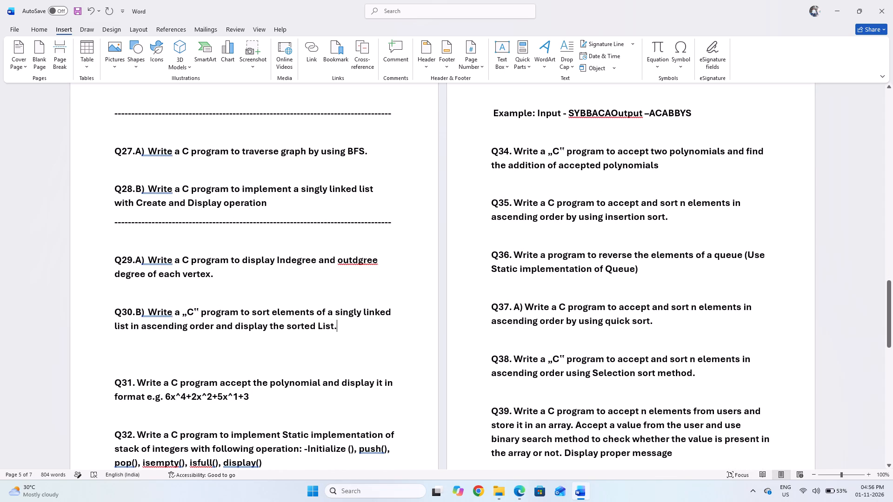
key("Return")
key("minus")
key("minus")
key("minus")
key("minus")
key("minus")
key("minus")
key("minus")
key("minus")
key("minus")
key("minus")
key("minus")
key("minus")
key("minus")
key("minus")
key("minus")
key("minus")
key("minus")
key("minus")
key("minus")
key("minus")
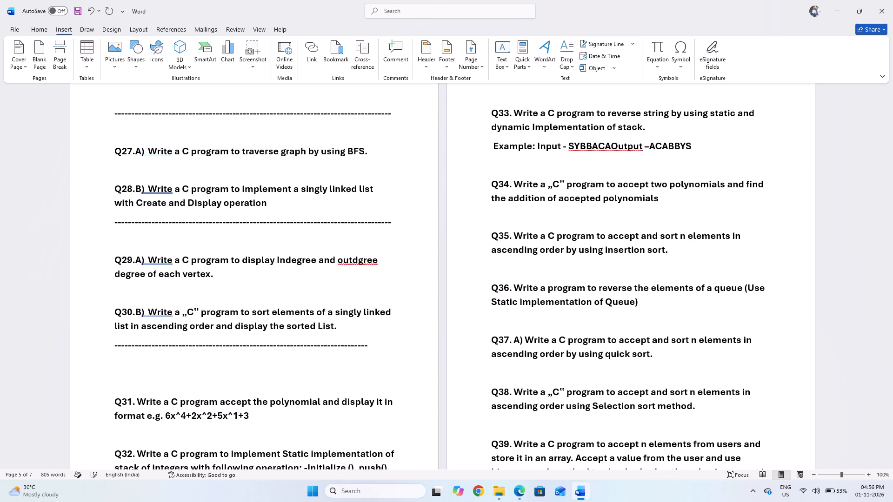
type("--")
key("BackSpace")
Insert the bold label "A)" directly after the number of Q31, followed by a space.
key("Down")
key("Down")
key("Down")
key("Left")
key("Left")
key("Left")
key("Left")
key("Left")
key("Left")
key("Left")
key("Left")
key("Left")
key("Left")
key("Left")
key("Left")
key("Left")
key("Left")
key("Left")
key("Left")
key("Left")
key("Left")
key("Left")
key("Left")
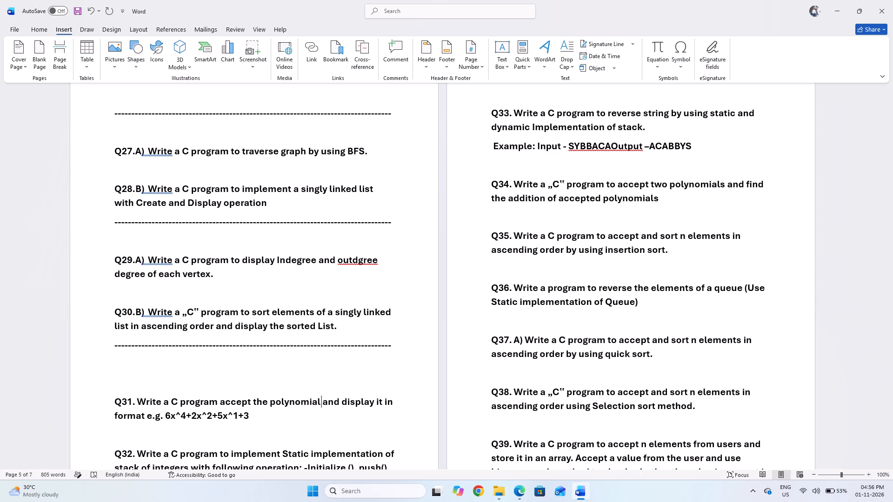
key("Left")
key("Left")
key("Left")
key("Left")
key("Left")
key("Left")
key("Left")
key("Left")
key("Left")
key("Left")
key("Left")
key("Left")
key("Left")
key("Left")
key("Left")
key("Left")
key("Left")
key("Left")
key("Left")
key("Left")
key("Left")
key("Left")
key("Left")
key("Left")
key("a")
key("shift+parenright")
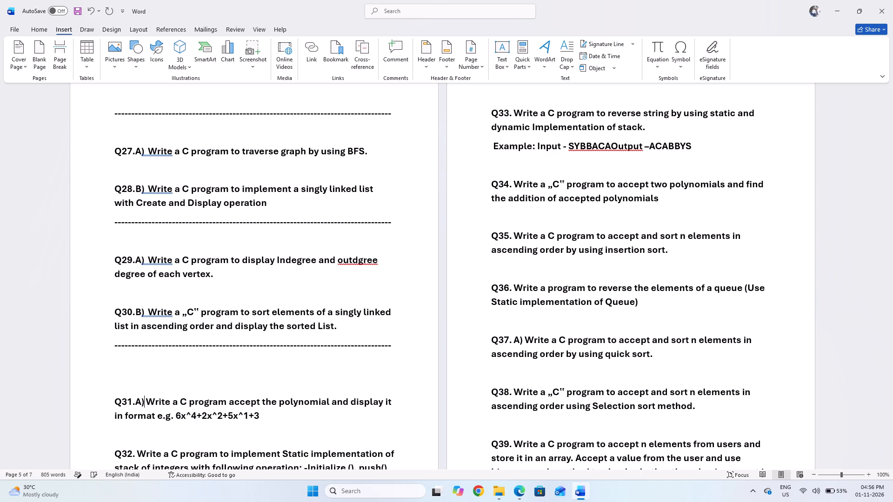
key("space")
Insert the bold label "B)" directly after the number of Q32, followed by a space.
key("Down")
key("Down")
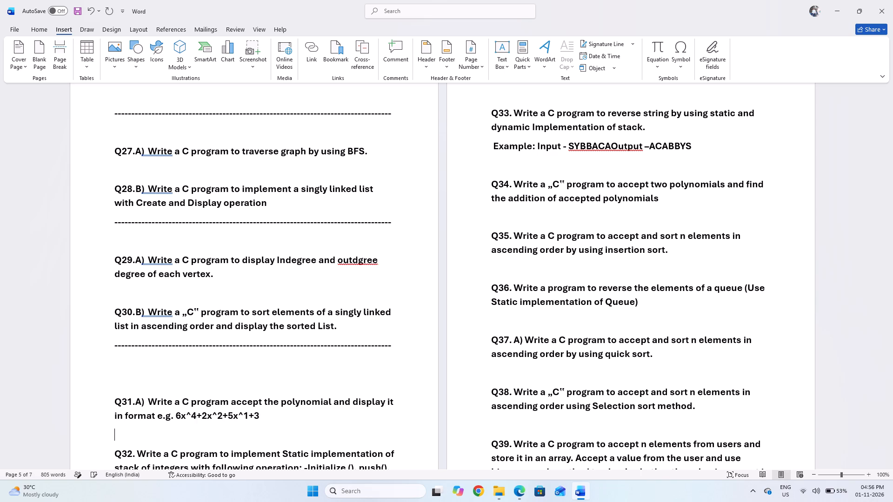
key("Down")
key("Left")
key("Left")
key("b")
key("shift+parenright")
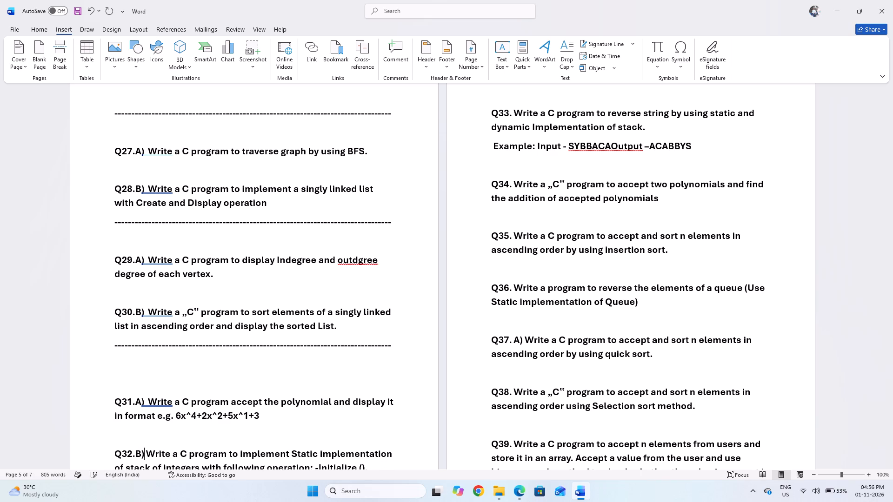
key("space")
Add a separator of hyphens on a new line below Q32, keeping it to a single line across the text width.
key("Down")
key("Down")
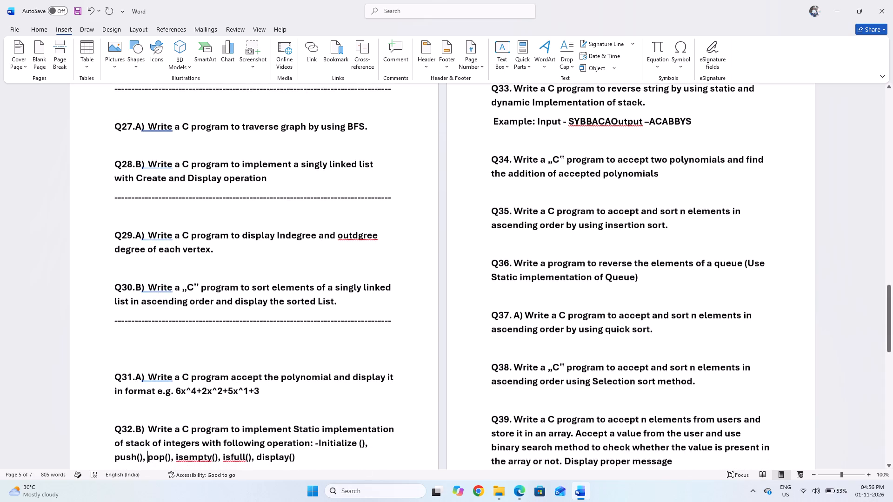
key("Down")
key("Down")
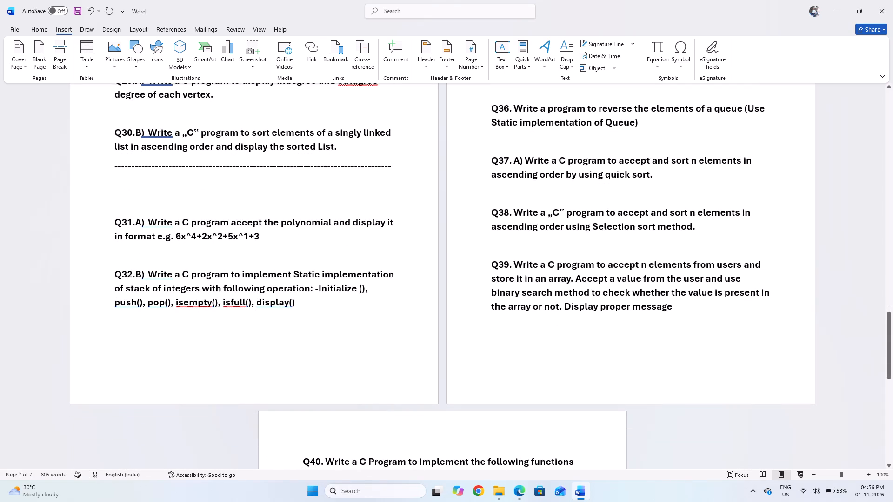
key("Up")
key("Up")
key("Right")
key("Right")
key("Right")
key("Right")
key("Right")
key("Right")
key("Right")
key("Right")
key("Right")
key("Right")
key("Right")
key("Right")
key("Right")
key("Right")
key("Right")
key("Right")
key("Right")
key("Right")
key("Right")
key("Right")
key("Right")
key("Right")
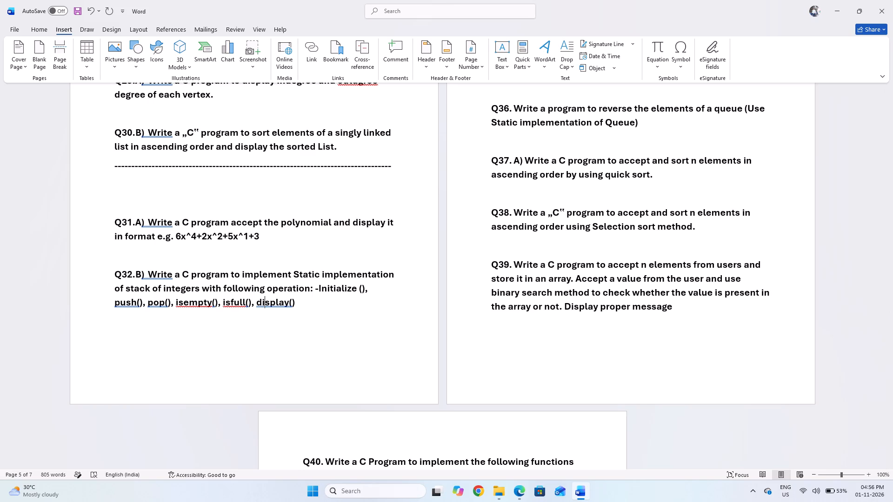
key("Right")
key("Right")
key("Right")
key("Right")
key("Right")
key("Right")
key("Right")
scroll(352, 330, "up", 11)
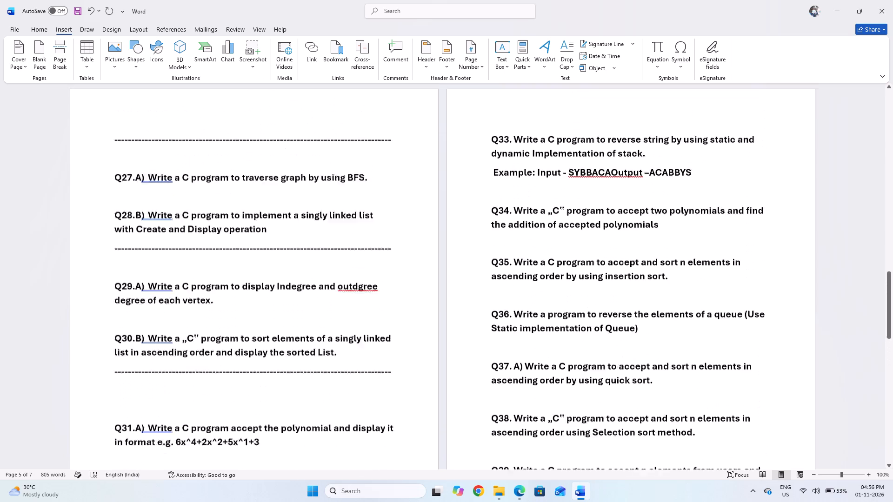
scroll(351, 322, "down", 6)
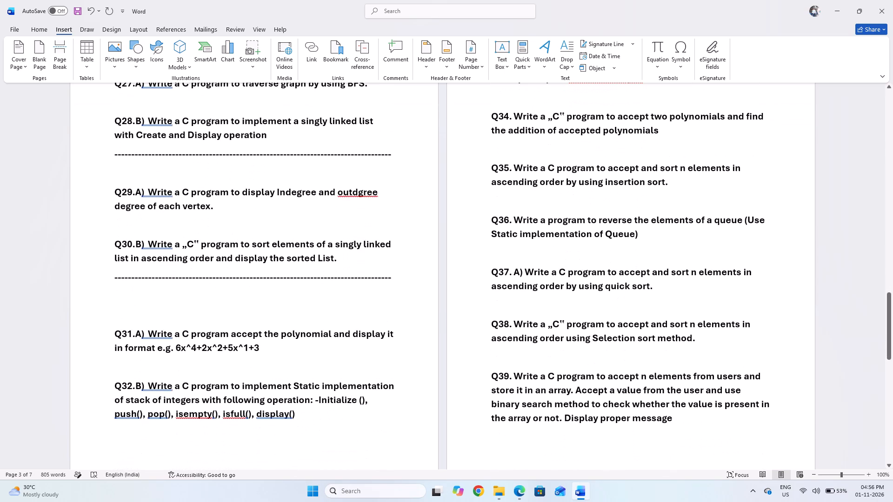
key("Return")
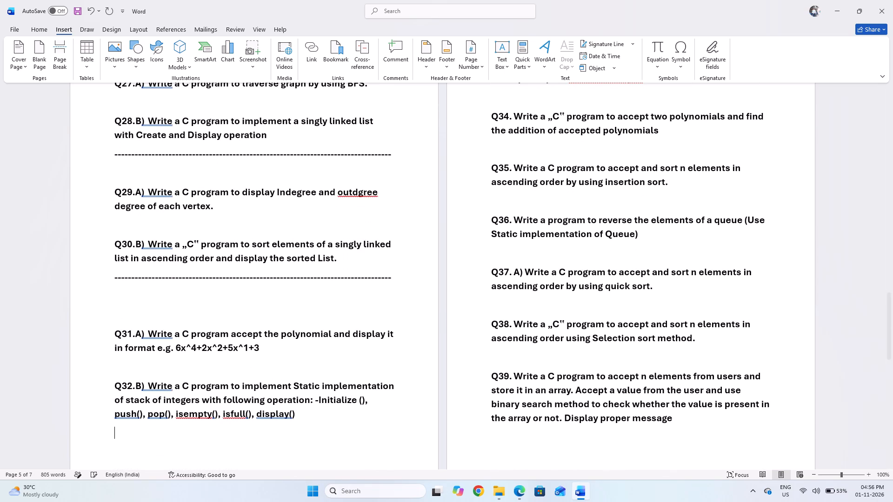
key("minus")
key("minus")
key("minus")
key("minus")
key("minus")
key("minus")
key("minus")
key("minus")
key("minus")
key("minus")
key("minus")
key("minus")
key("minus")
key("minus")
key("minus")
key("minus")
key("minus")
key("minus")
key("minus")
key("minus")
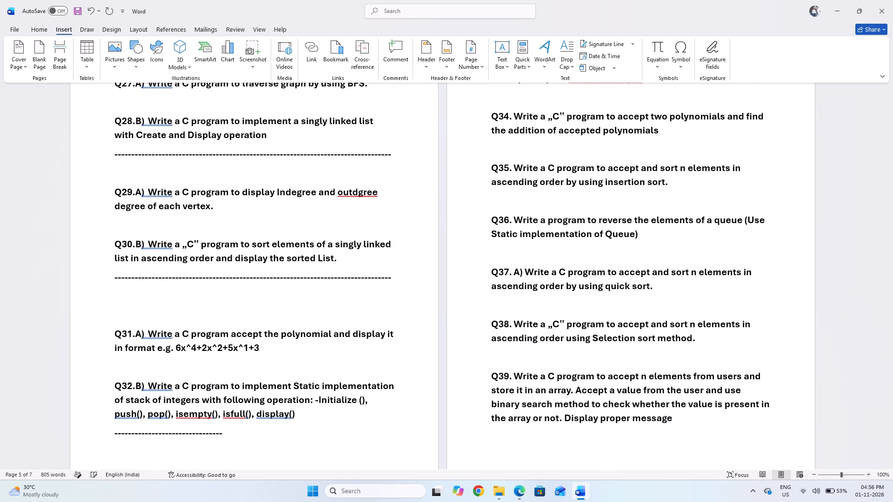
type("--")
key("BackSpace")
key("BackSpace")
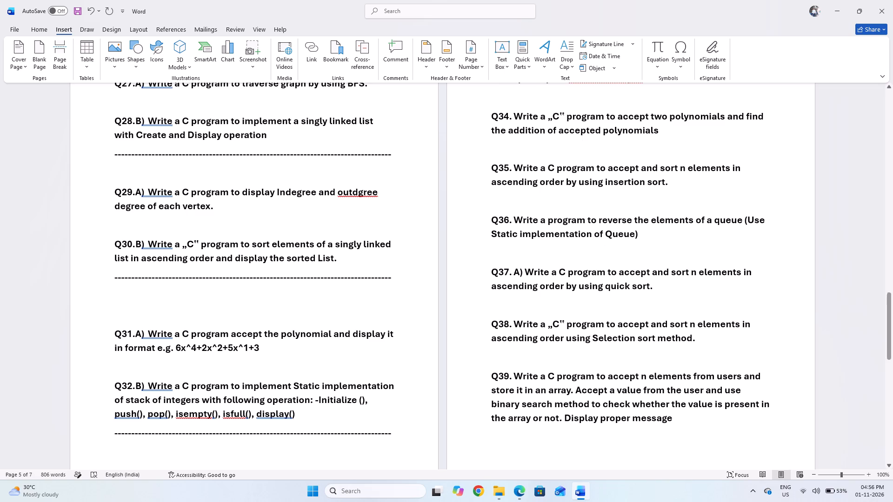
Insert the bold label "A)" directly after the number of Q33, followed by a space.
scroll(246, 395, "up", 5)
scroll(259, 390, "down", 4)
scroll(459, 322, "down", 2)
scroll(687, 303, "up", 7)
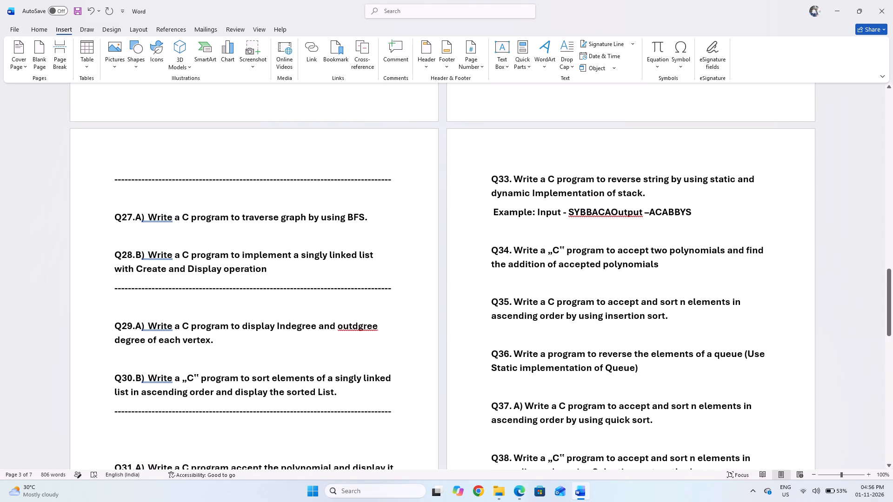
left_click(513, 183)
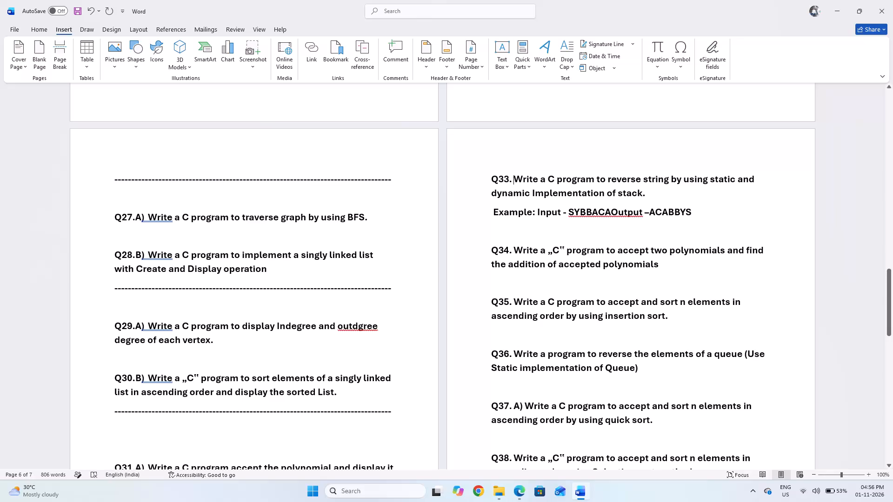
key("Left")
key("a")
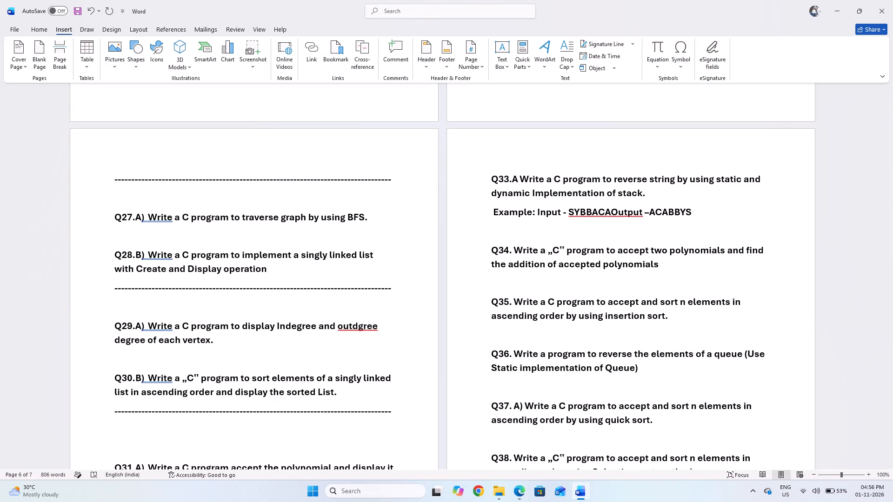
type(")")
key("space")
Insert the bold label "B)" directly after the number of Q34, followed by a space.
key("Down")
key("Down")
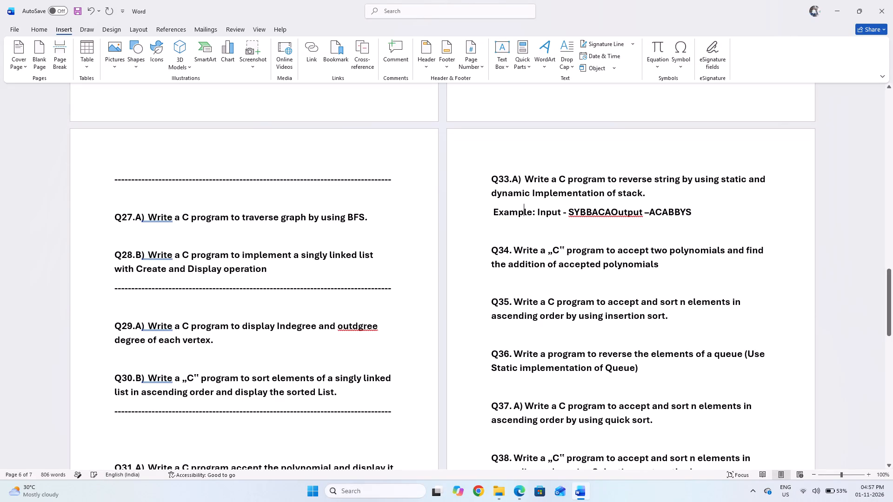
key("Down")
key("Down")
key("Left")
key("Left")
key("b")
key("shift+parenright")
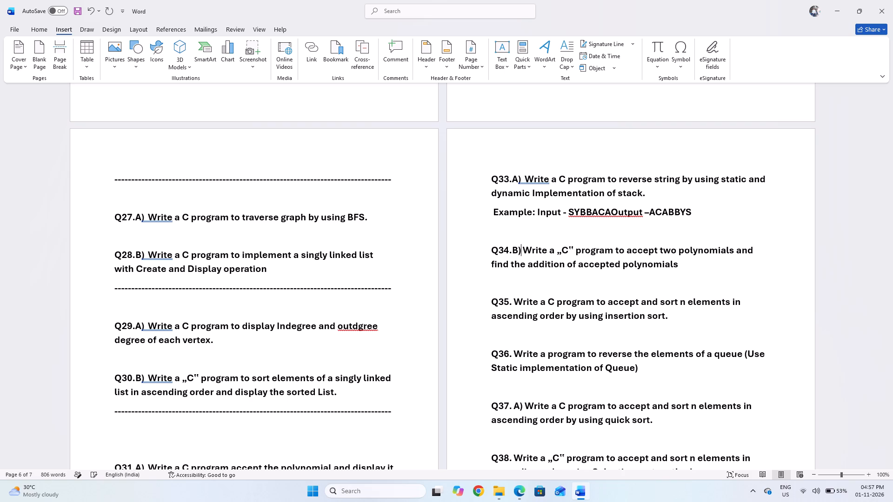
key("space")
Add a separator of hyphens on a new line below Q34, keeping it to a single line across the text width.
key("Right")
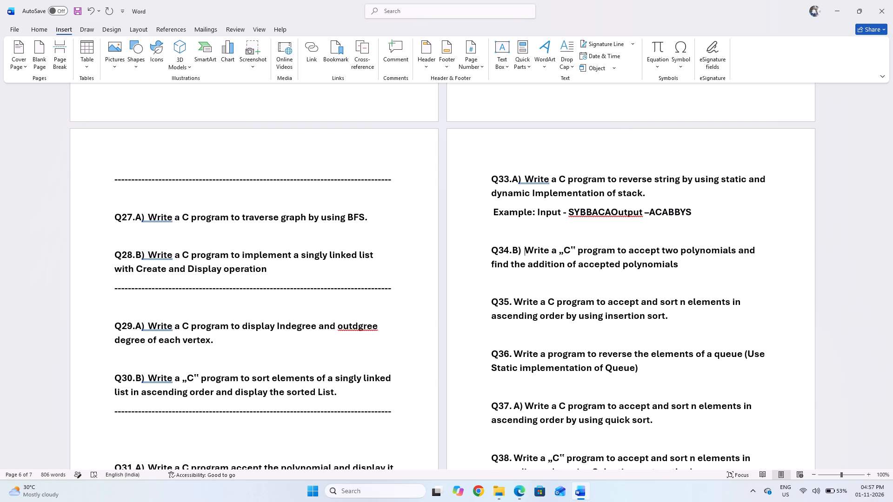
key("Down")
key("Right")
key("Right")
key("Right")
key("Right")
key("Right")
key("Right")
key("Right")
key("Right")
key("Right")
key("Right")
key("Right")
key("Right")
key("Right")
key("Right")
key("Right")
key("Right")
key("Right")
key("Right")
key("Right")
key("Right")
key("Right")
key("Right")
key("Right")
key("Right")
key("Return")
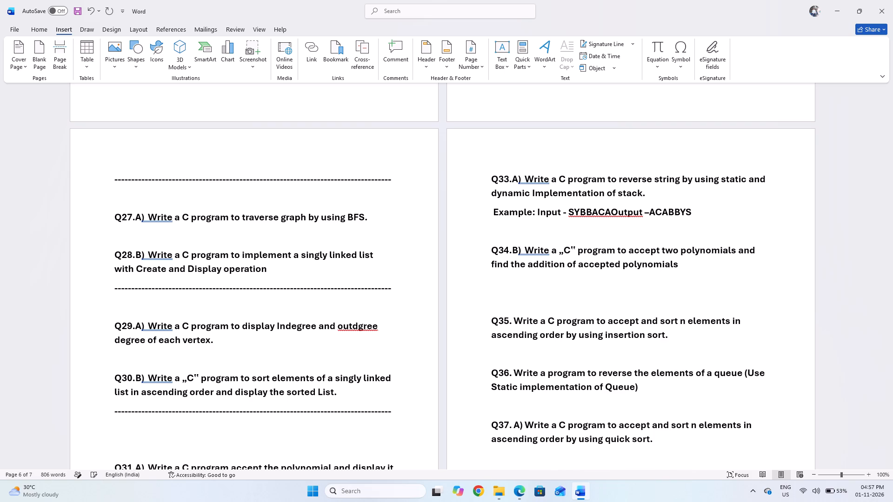
key("minus")
key("minus")
key("minus")
key("minus")
key("minus")
key("minus")
key("minus")
key("minus")
key("minus")
key("minus")
key("minus")
key("minus")
key("minus")
key("minus")
key("minus")
key("minus")
key("minus")
key("minus")
key("minus")
key("minus")
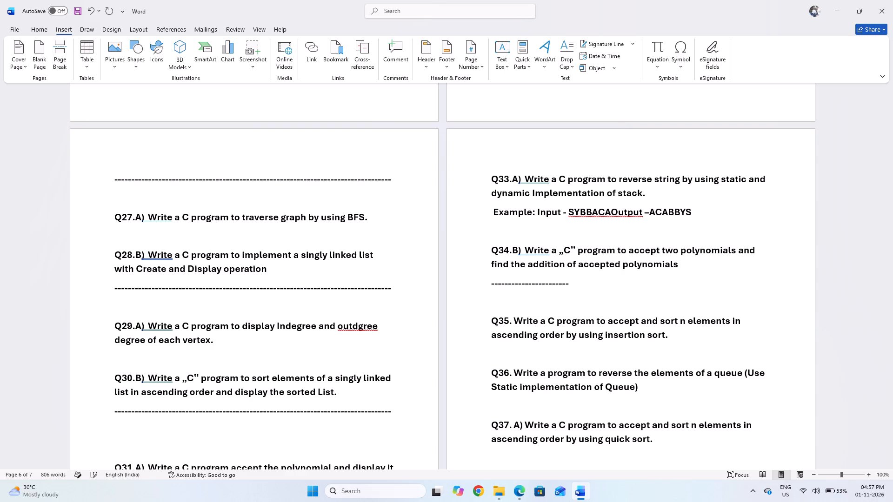
type("------")
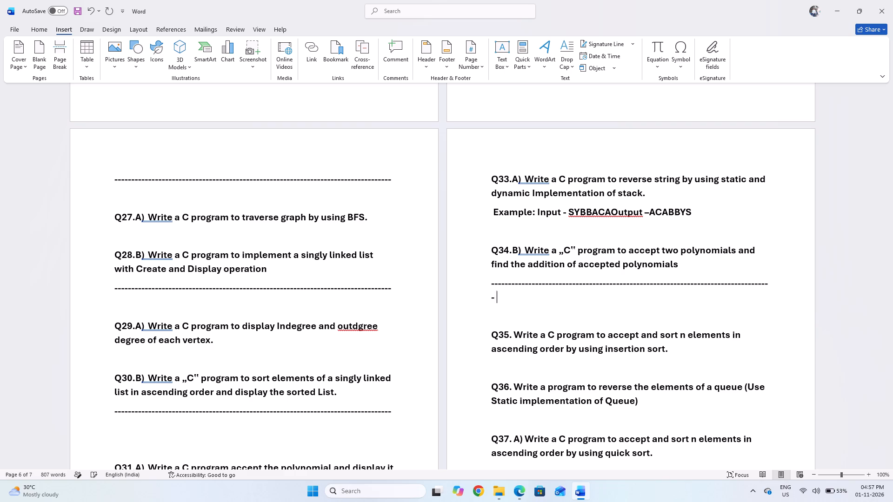
key("BackSpace")
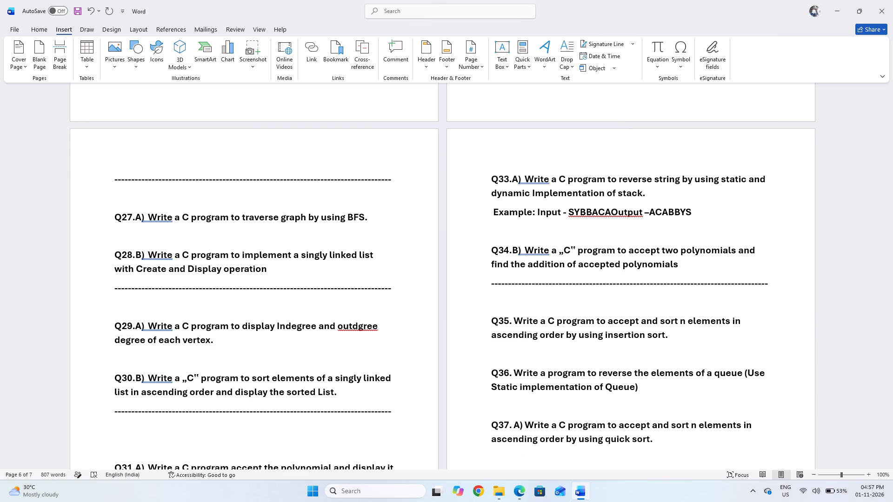
Insert the bold label "A)" directly after the number of Q35, followed by a space.
key("Down")
key("Down")
key("Down")
key("Left")
key("Left")
key("Left")
key("Left")
key("Left")
key("Left")
key("Left")
key("Left")
key("Left")
key("Left")
key("Left")
key("Left")
key("Left")
key("Left")
key("Left")
key("Left")
key("Left")
key("Left")
key("Left")
key("Left")
key("Up")
key("Right")
key("a")
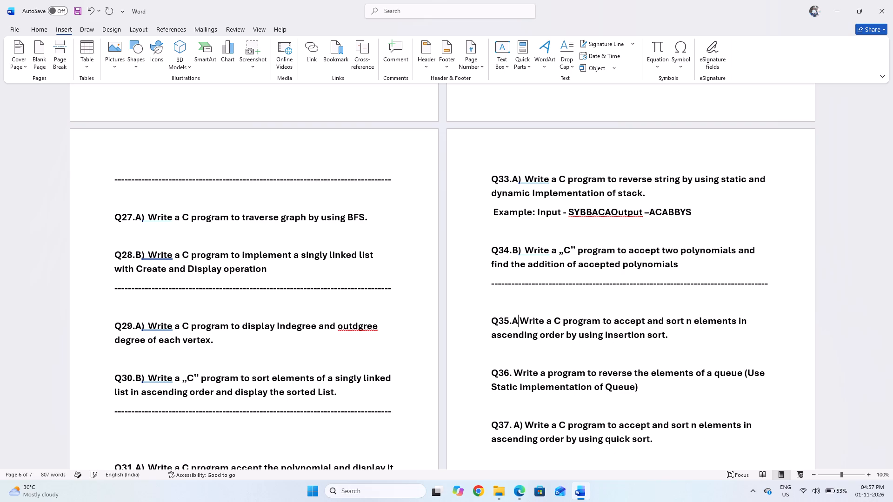
key("shift+parenright")
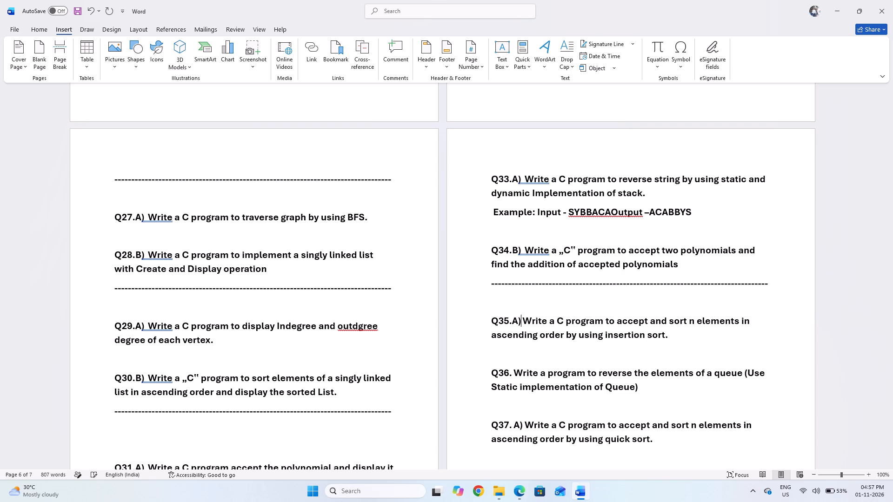
key("space")
Insert the bold label "B)" directly after the number of Q36, followed by a space.
key("Down")
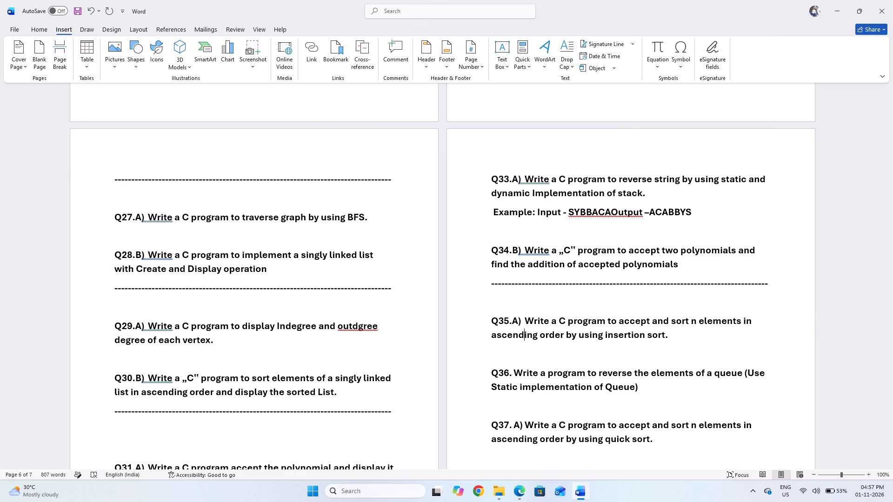
key("Down")
key("Down")
key("Left")
key("Left")
key("b")
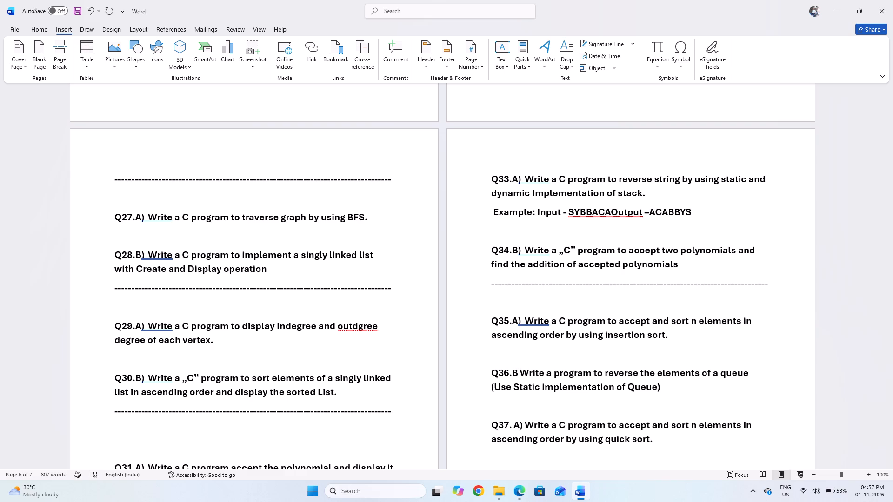
key("shift+parenright")
key("space")
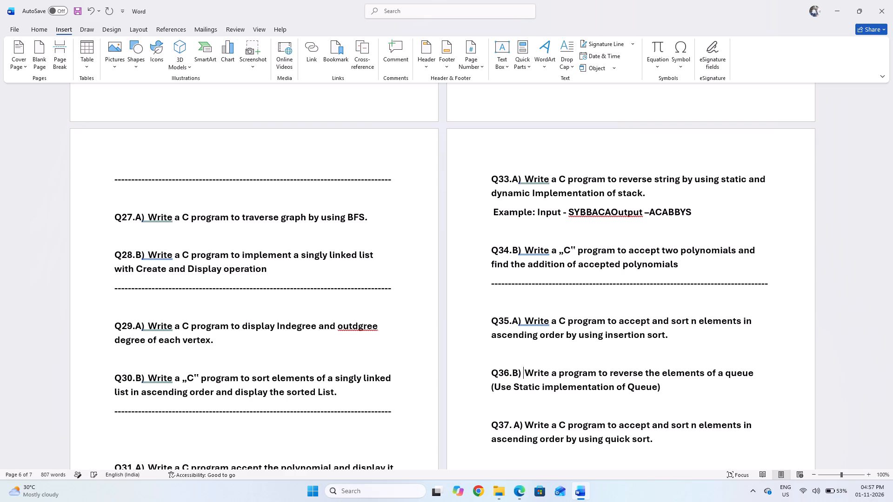
Add a separator of hyphens on a new line below Q36, keeping it to a single line across the text width.
key("Down")
key("Down")
key("Up")
key("Right")
key("Right")
key("Right")
key("Right")
key("Right")
key("Right")
key("Right")
key("Right")
key("Right")
key("Right")
key("Right")
key("Right")
key("Right")
key("Right")
key("Right")
key("Right")
key("Right")
key("Right")
key("Right")
key("Right")
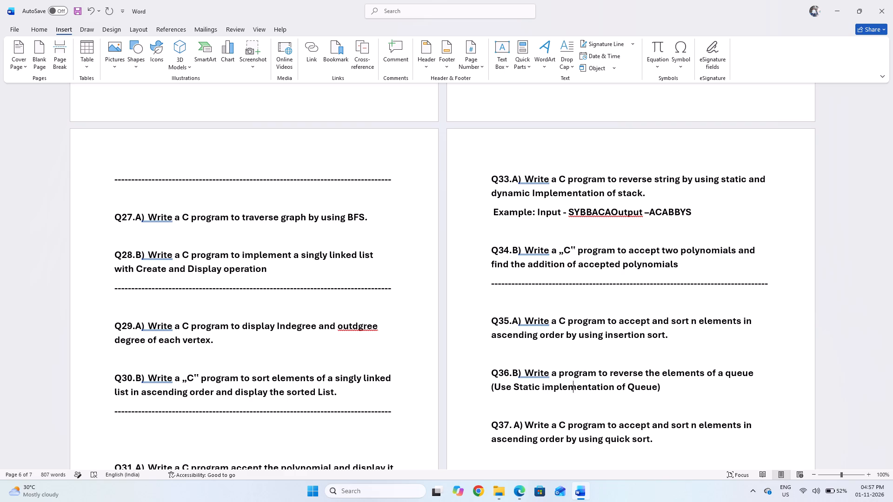
key("Right")
key("Right")
key("Left")
key("Return")
key("minus")
key("minus")
key("minus")
key("minus")
key("minus")
key("minus")
key("minus")
key("minus")
key("minus")
key("minus")
key("minus")
key("minus")
key("minus")
key("minus")
key("minus")
key("minus")
key("minus")
key("minus")
key("minus")
key("minus")
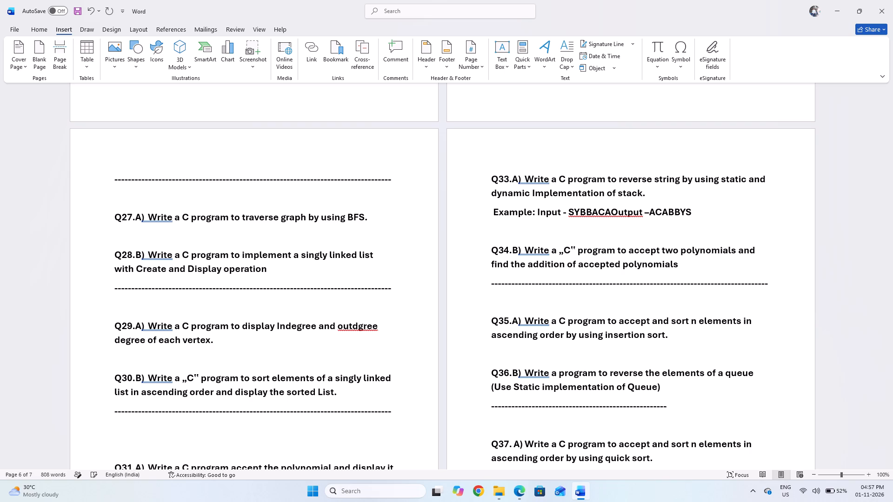
key("BackSpace")
key("BackSpace")
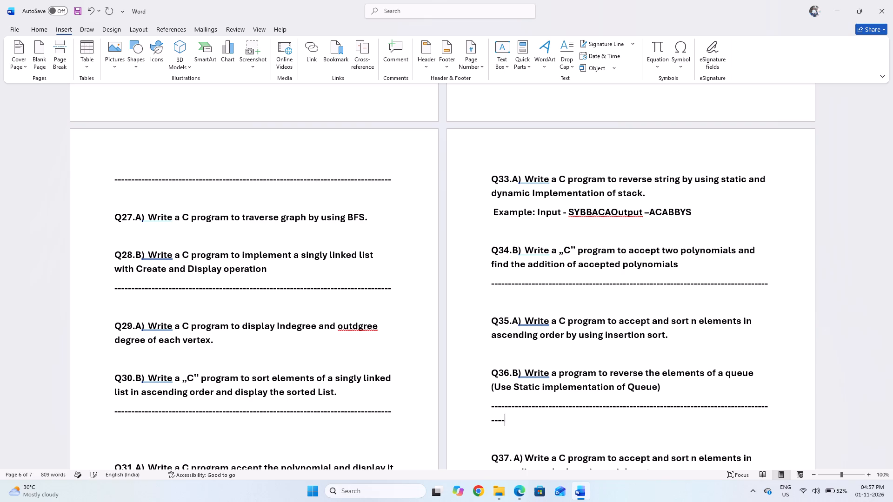
key("BackSpace")
key("BackSpace")
key("BackSpace")
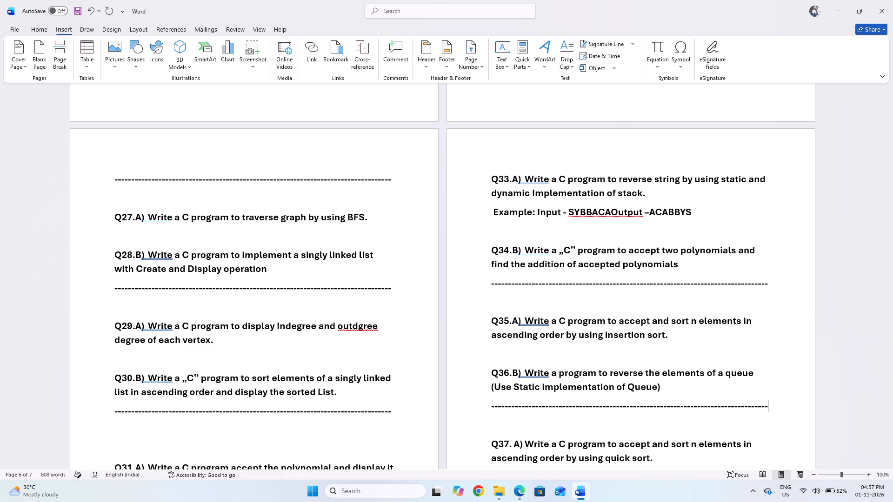
scroll(567, 173, "down", 4)
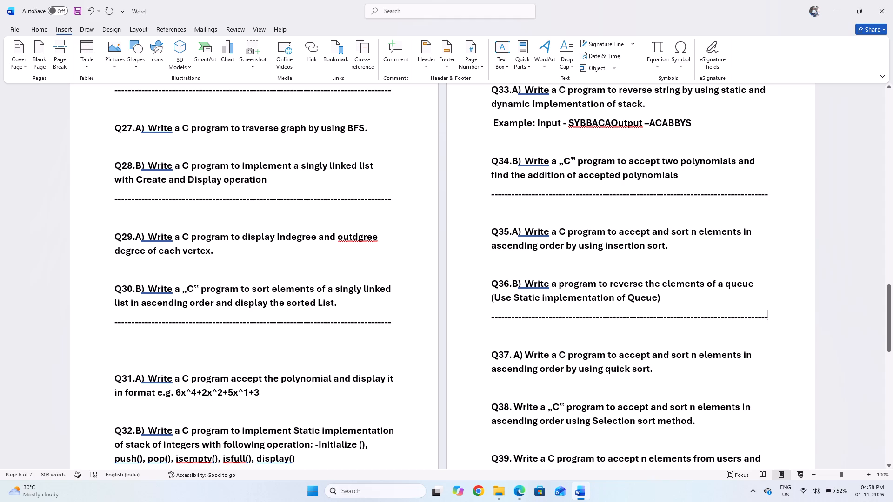
Insert the bold label "B)" directly after the number of Q38, followed by a space.
left_click(658, 371)
left_click(516, 408)
key("b")
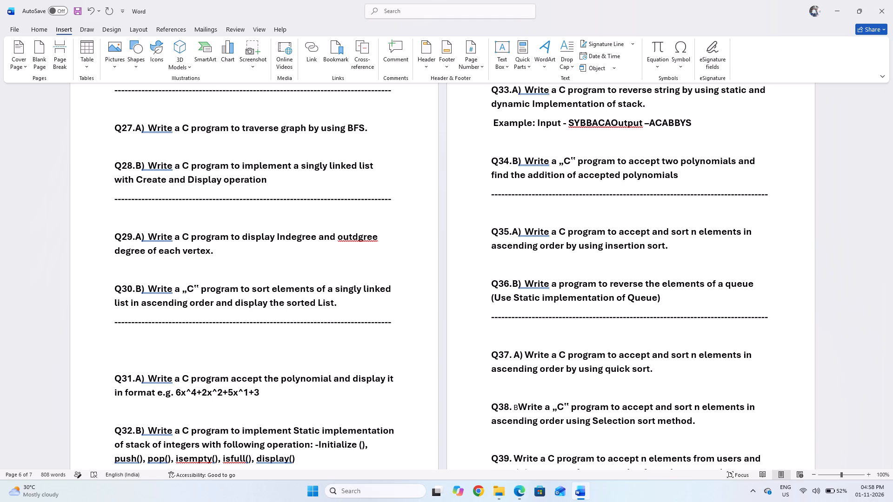
key("shift+parenright")
key("BackSpace")
key("BackSpace")
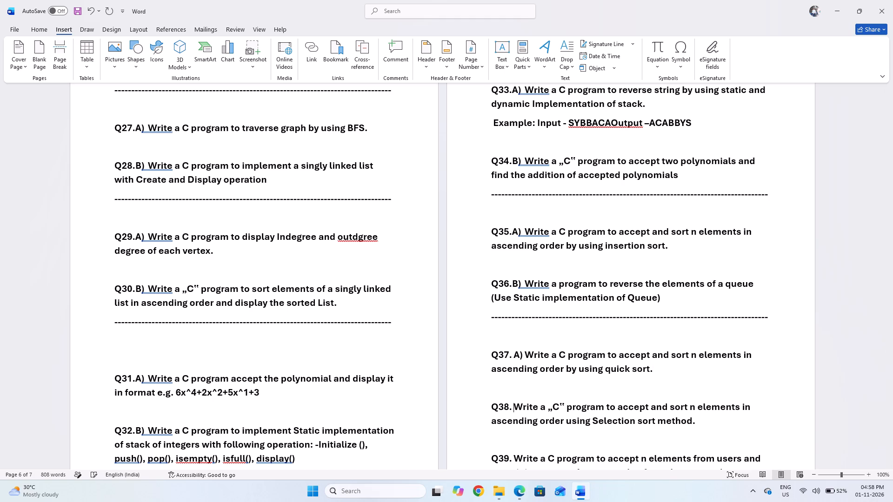
key("Left")
key("n")
key("BackSpace")
key("b")
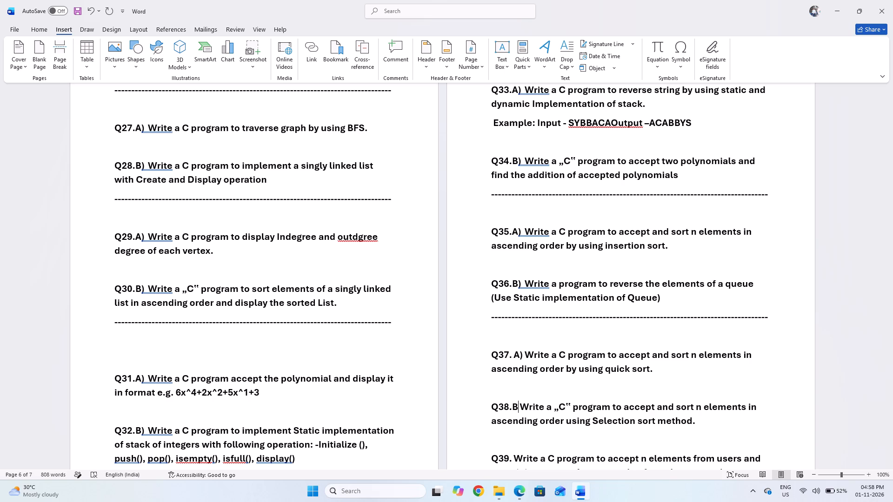
key("shift+parenright")
key("space")
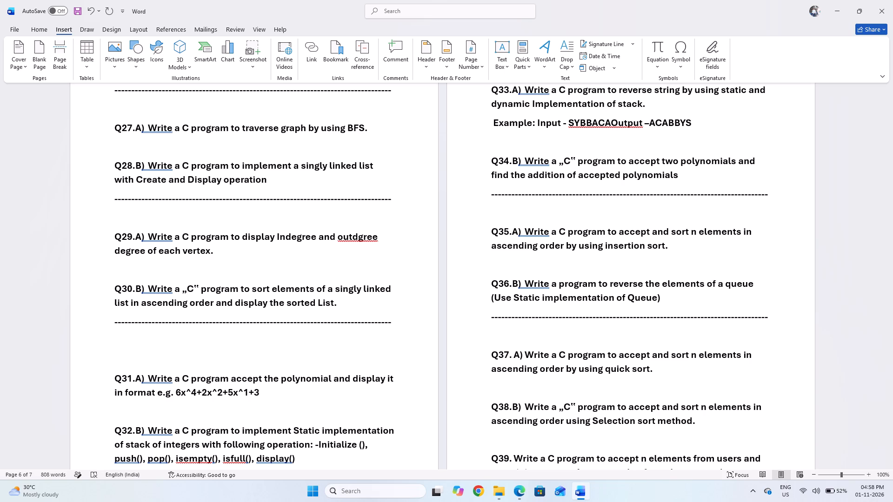
Add a separator of hyphens on a new line below Q38, keeping it to a single line across the text width.
key("Down")
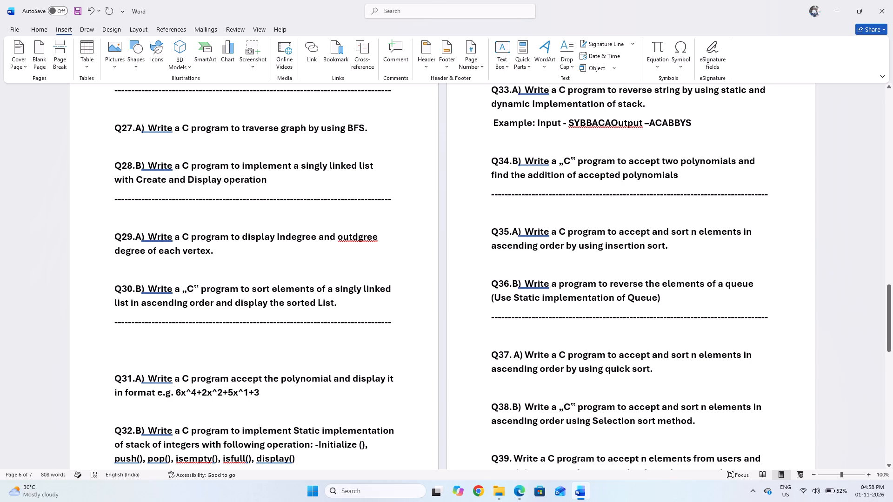
left_click(714, 422)
key("Return")
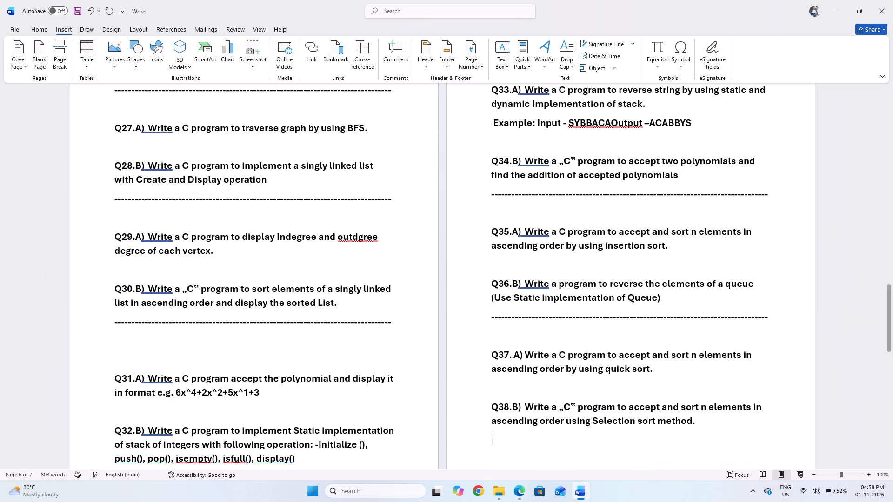
key("minus")
key("minus")
key("minus")
key("minus")
key("minus")
key("minus")
key("minus")
key("minus")
key("minus")
key("minus")
key("minus")
key("minus")
key("minus")
key("minus")
key("minus")
key("minus")
key("minus")
key("minus")
key("minus")
key("minus")
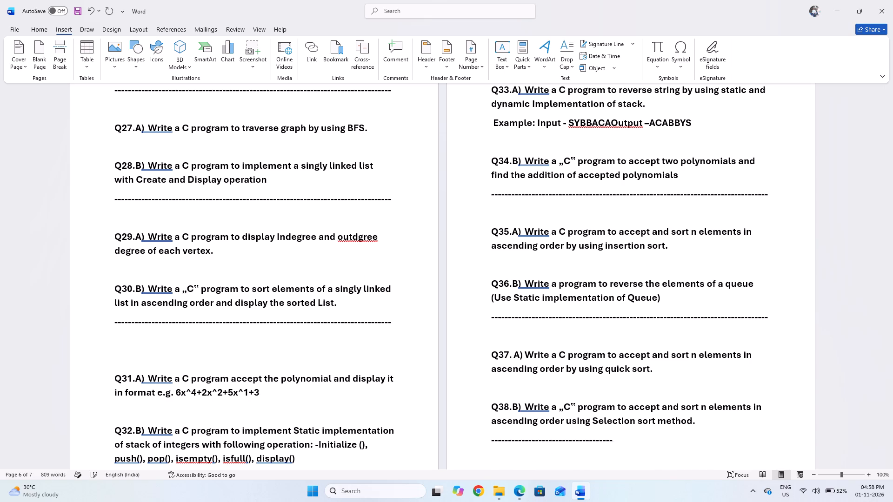
type("------")
key("BackSpace")
Insert the bold label "A)" directly after the number of Q39, followed by a space.
scroll(705, 407, "down", 4)
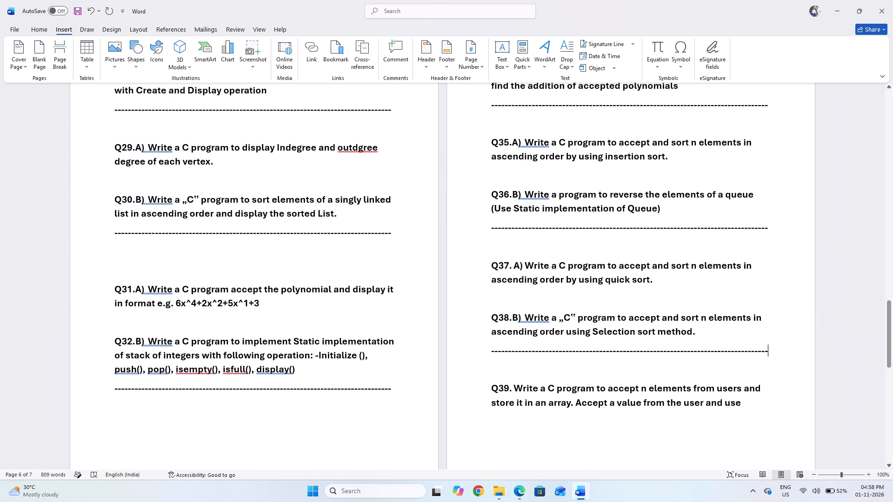
scroll(499, 356, "down", 2)
left_click(513, 349)
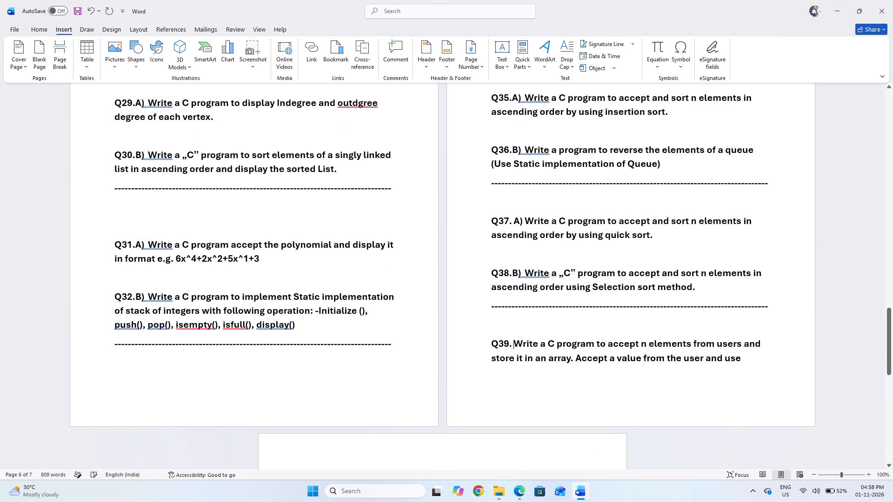
key("Left")
key("shift+a")
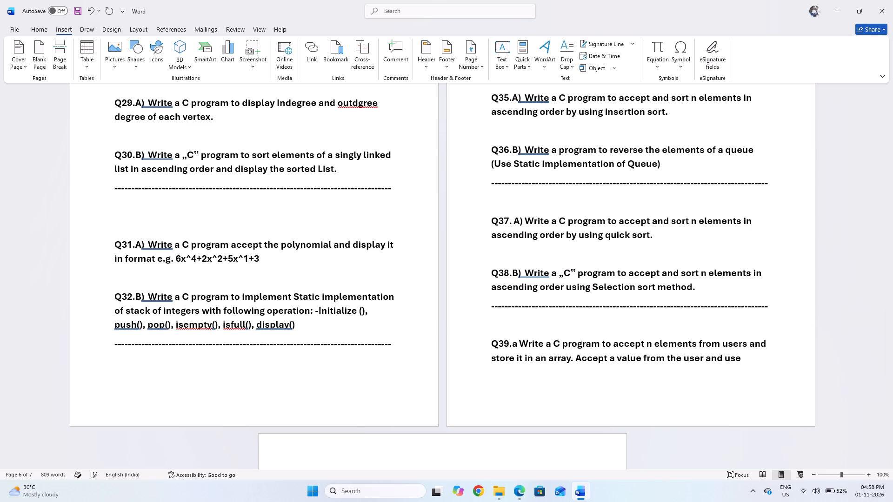
key("BackSpace")
key("a")
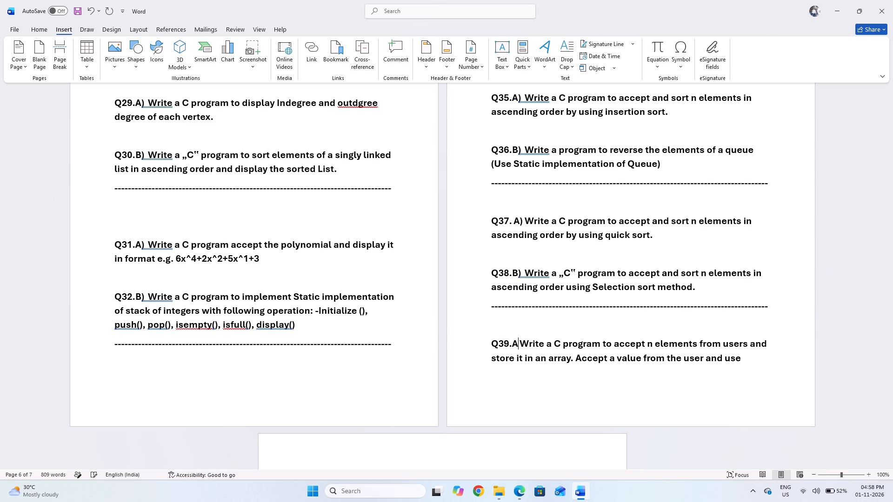
type(")")
key("space")
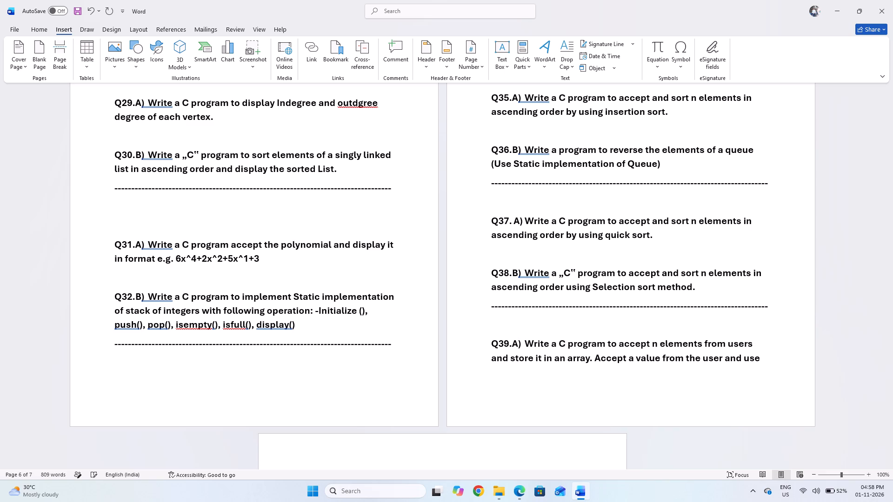
Insert the bold label "B)" directly after the number of Q40, followed by a space.
scroll(546, 293, "down", 5)
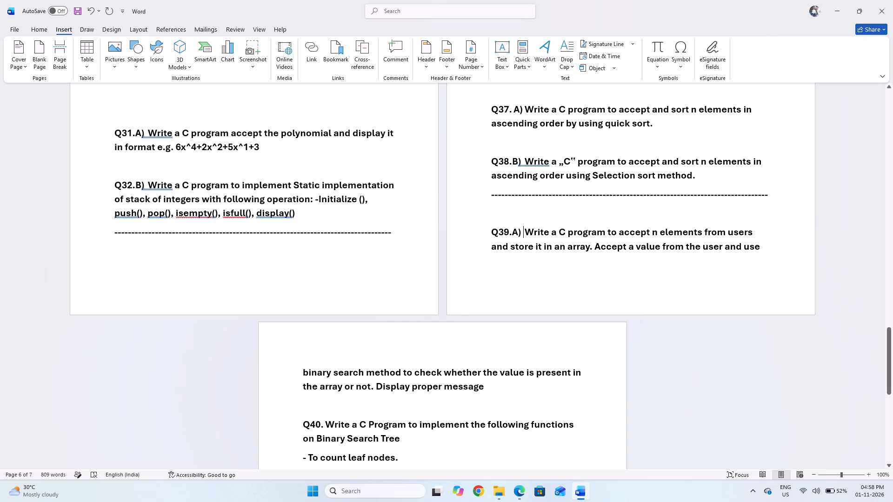
left_click(328, 424)
key("Left")
key("b")
key("shift+parenright")
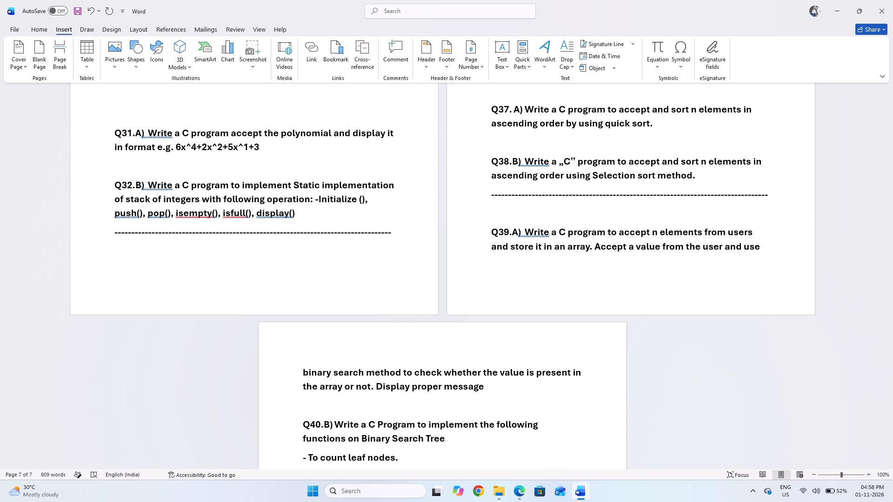
key("space")
Add a single-line separator of hyphens across the text width on a new line below Q40's last item, "To count total number of nodes.".
key("Down")
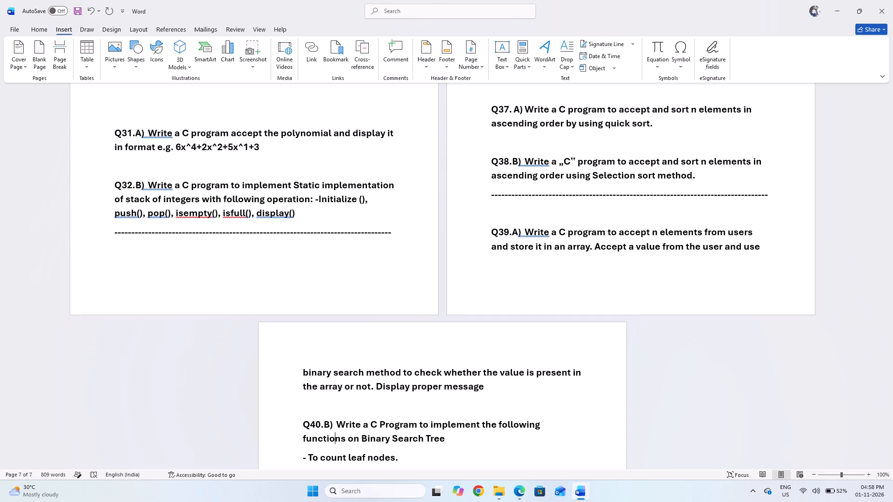
key("Down")
key("Right")
key("Right")
key("Right")
key("Right")
key("Right")
key("Right")
key("Right")
key("Right")
key("Right")
key("Right")
key("Right")
key("Right")
key("Right")
key("Right")
key("Right")
key("Right")
key("Right")
key("Right")
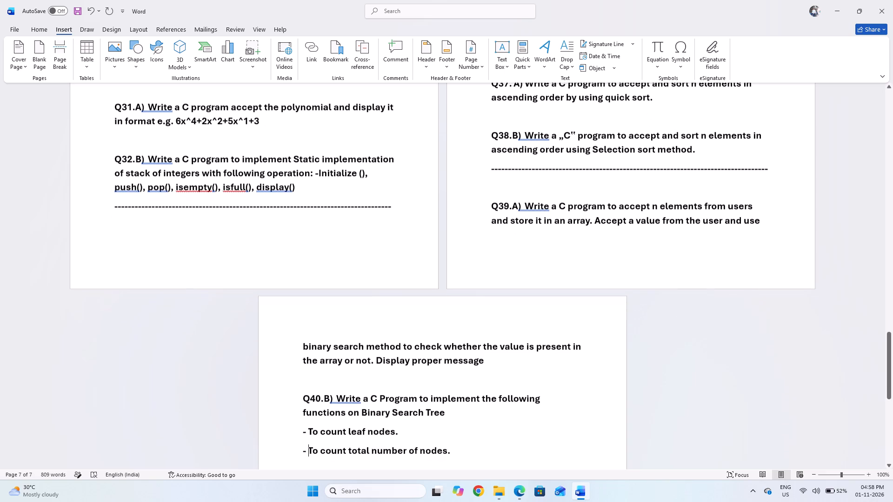
key("Right")
key("Right")
key("Right")
key("Right")
key("Right")
key("Right")
key("Right")
key("Right")
key("Right")
key("Right")
key("Right")
key("Right")
key("Right")
key("Right")
key("Right")
key("Right")
key("Right")
key("Right")
key("Right")
key("Right")
key("Right")
key("Right")
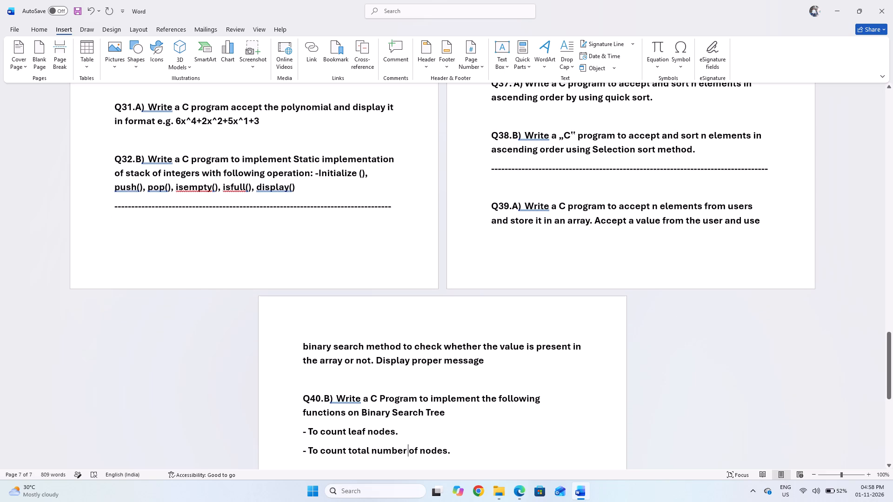
key("Right")
key("Right")
key("Right")
key("Right")
key("Right")
key("Right")
key("Right")
key("Right")
key("Right")
key("Return")
key("minus")
key("minus")
key("minus")
key("minus")
key("minus")
key("minus")
key("minus")
key("minus")
key("minus")
key("minus")
key("minus")
key("minus")
key("minus")
key("minus")
key("minus")
key("minus")
key("minus")
key("minus")
key("minus")
key("minus")
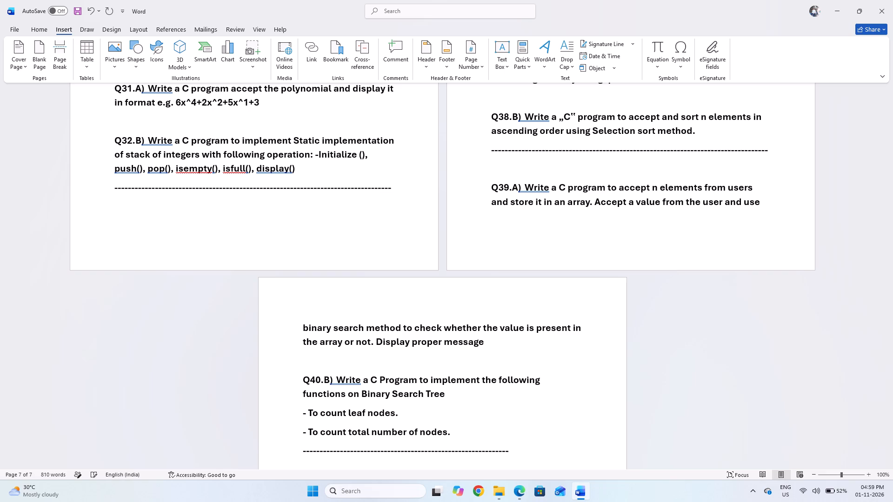
type("-------------")
key("BackSpace")
key("BackSpace")
key("BackSpace")
Save the document as a PDF in the Win folder on drive H:, replacing the existing DSA file.
key("ctrl+s")
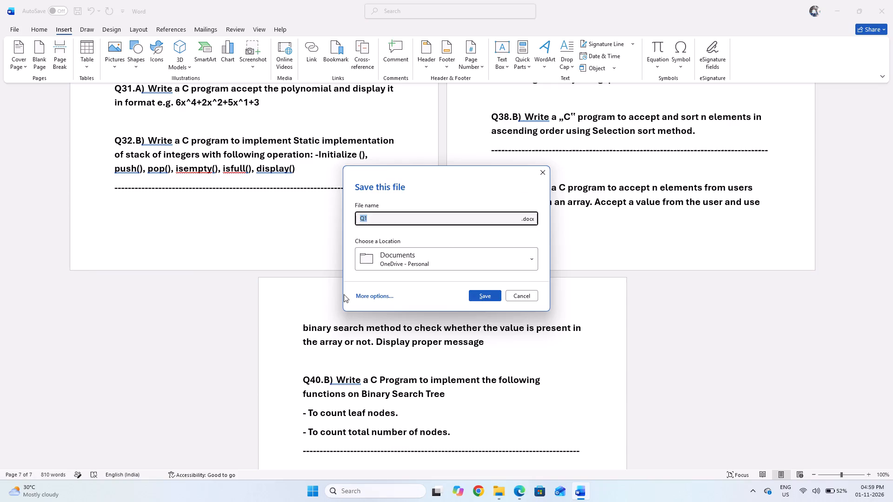
left_click(390, 297)
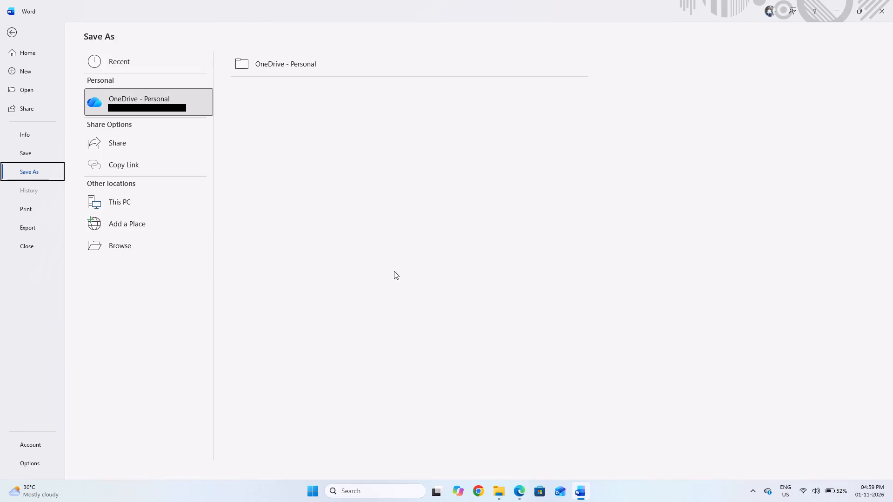
left_click(143, 246)
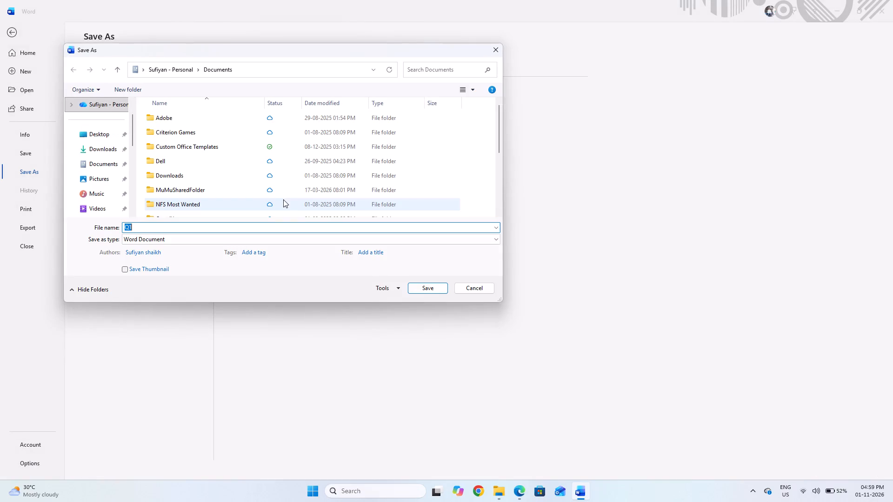
scroll(126, 182, "down", 4)
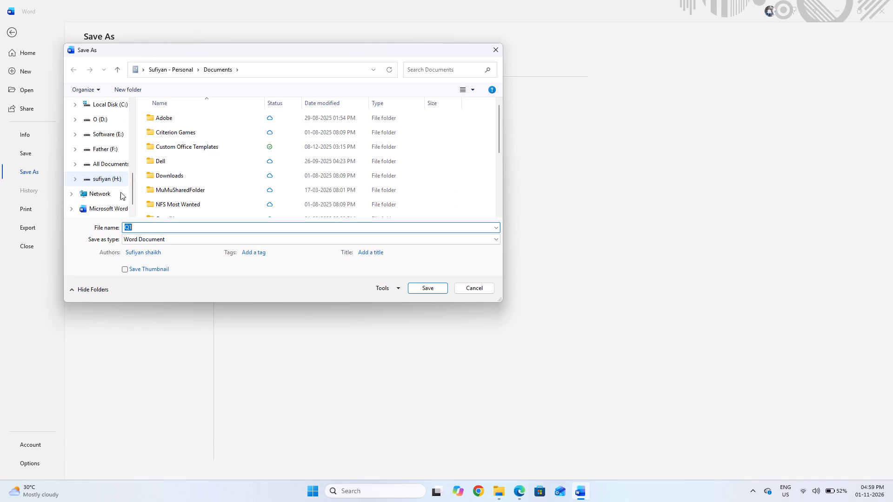
scroll(113, 199, "down", 2)
left_click(99, 161)
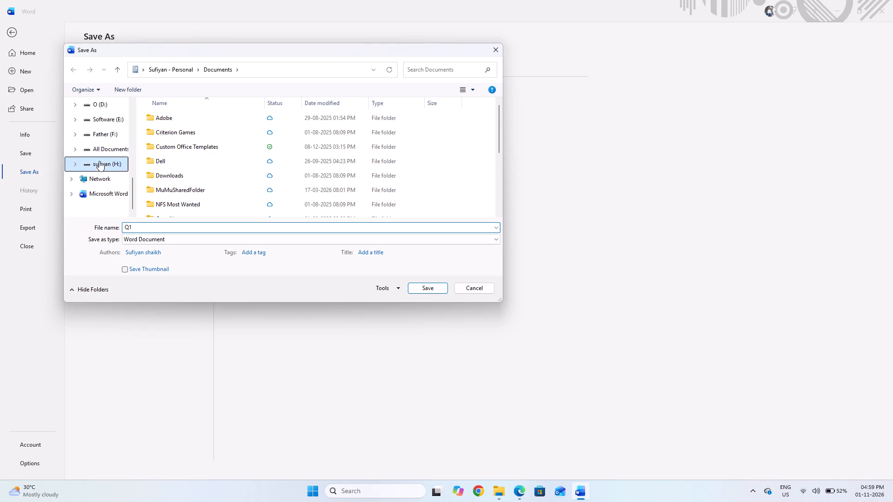
scroll(238, 153, "down", 20)
scroll(238, 153, "down", 1)
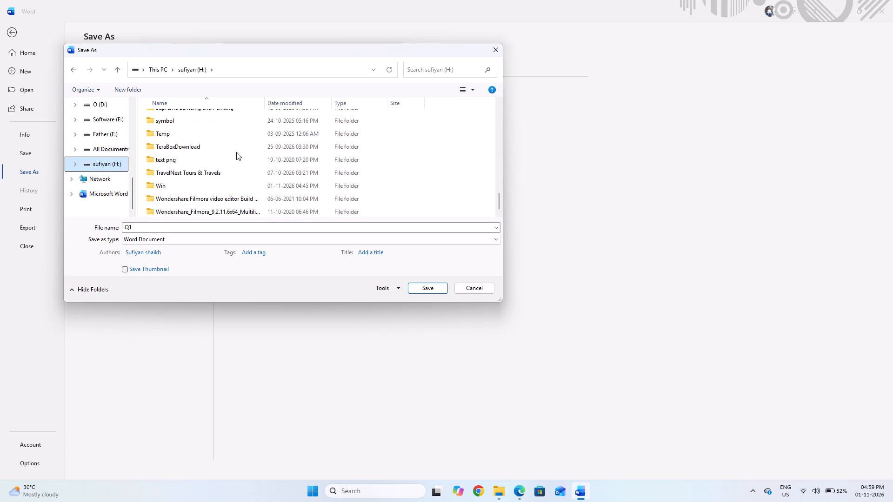
scroll(236, 152, "down", 3)
left_click(185, 179)
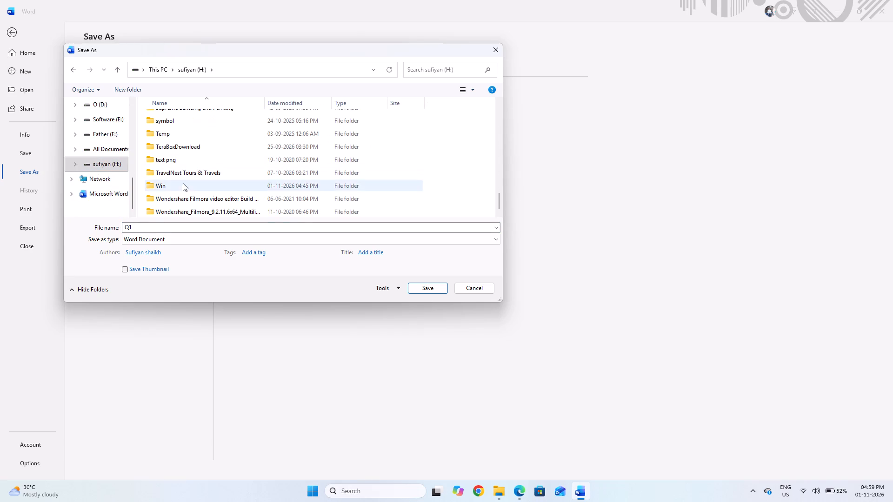
left_click(183, 183)
double_click(185, 185)
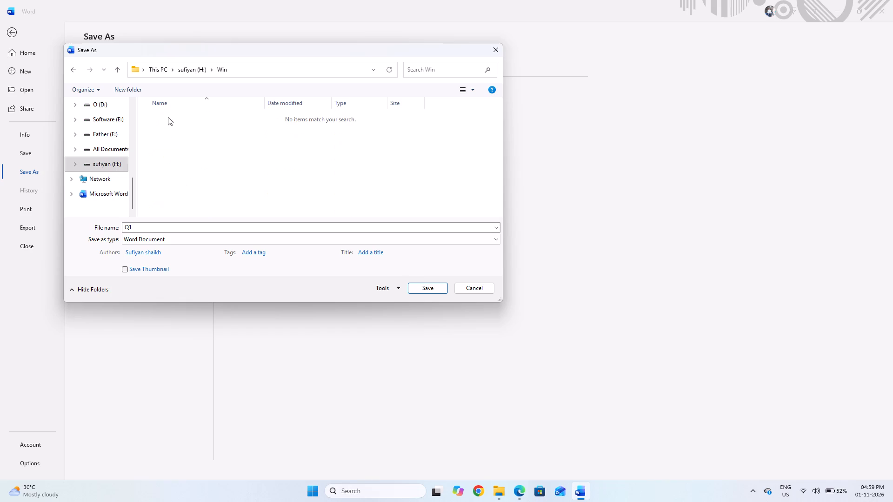
left_click(160, 243)
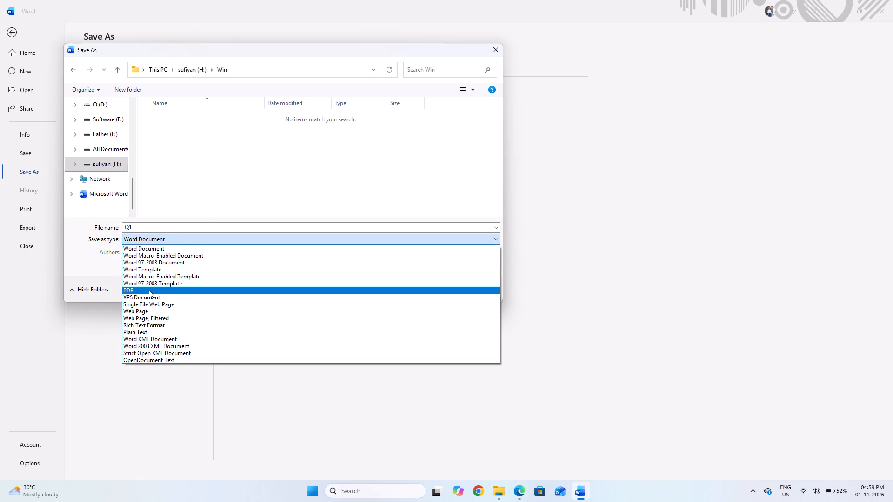
left_click(149, 290)
left_click(169, 119)
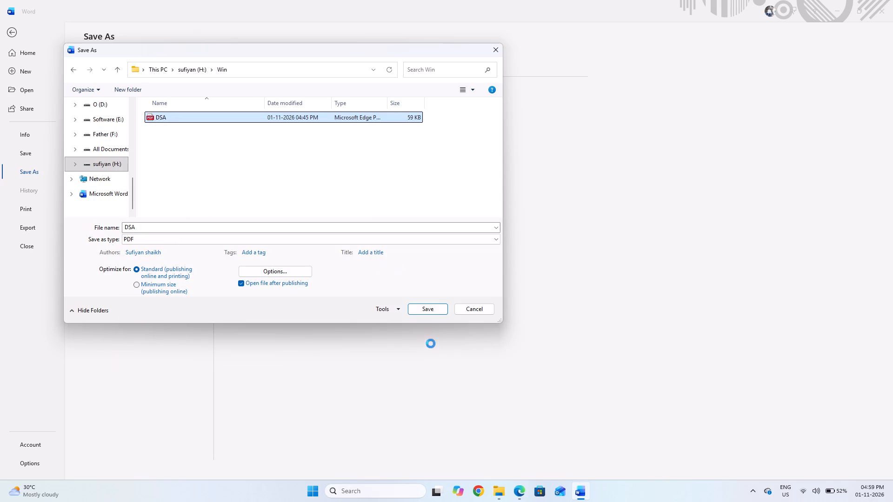
left_click(436, 313)
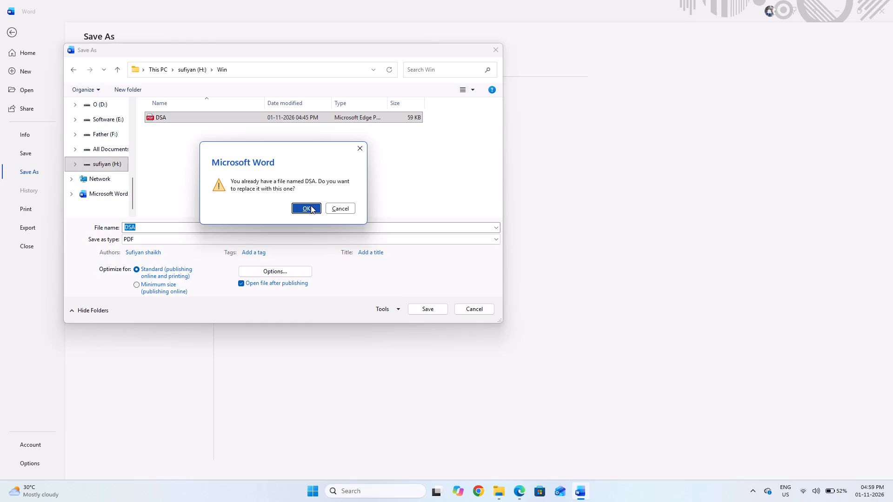
left_click(311, 205)
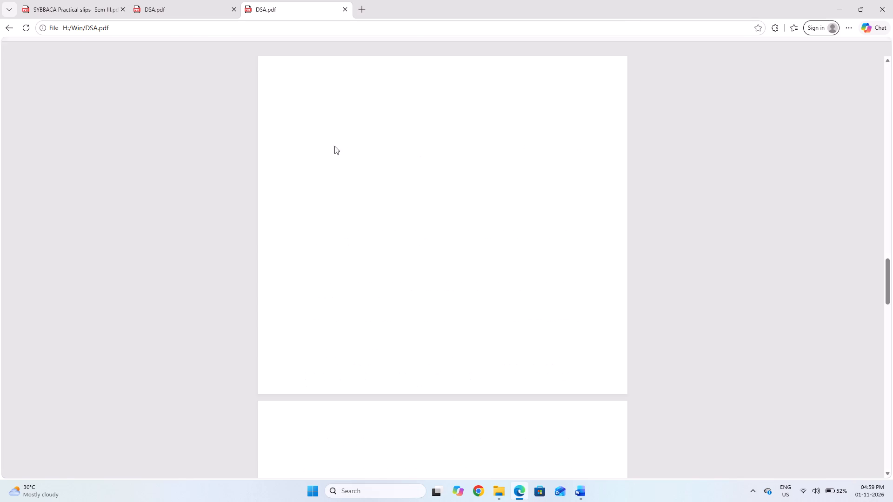
Review the published DSA PDF in Edge from Q1 to Q40, checking the A) and B) labels and the dashed separators.
scroll(283, 228, "up", 20)
scroll(283, 228, "up", 9)
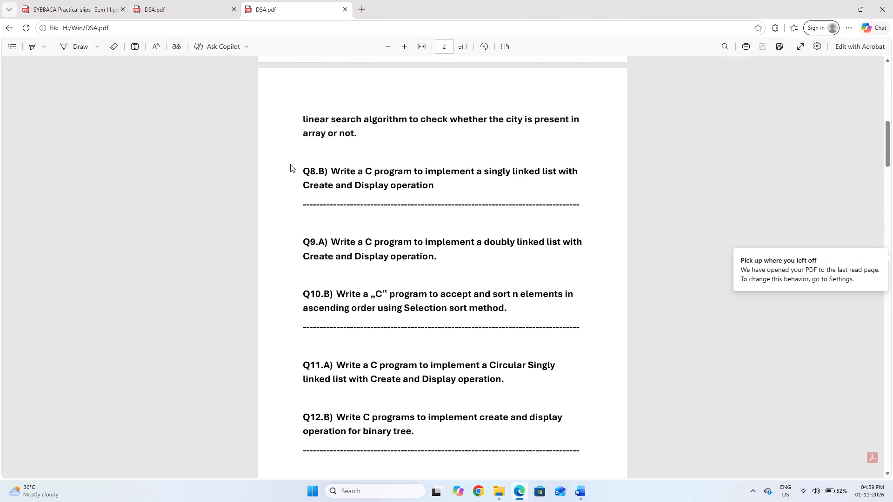
scroll(290, 164, "up", 16)
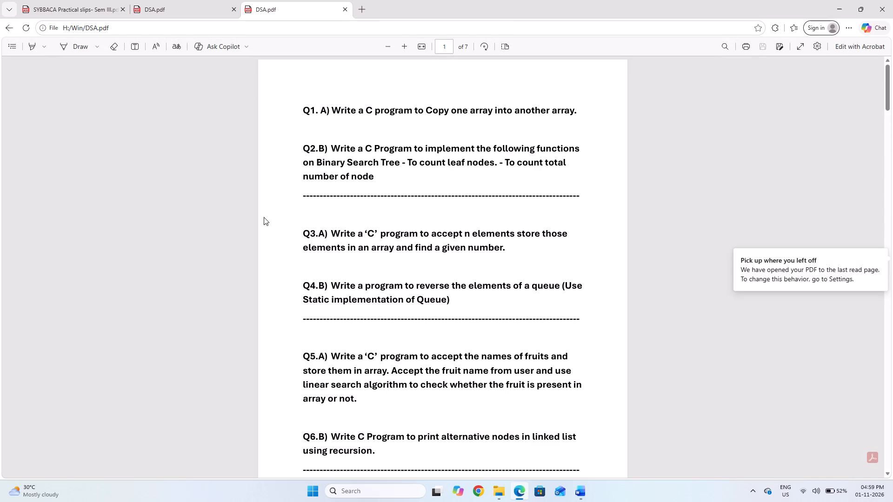
scroll(272, 212, "down", 3)
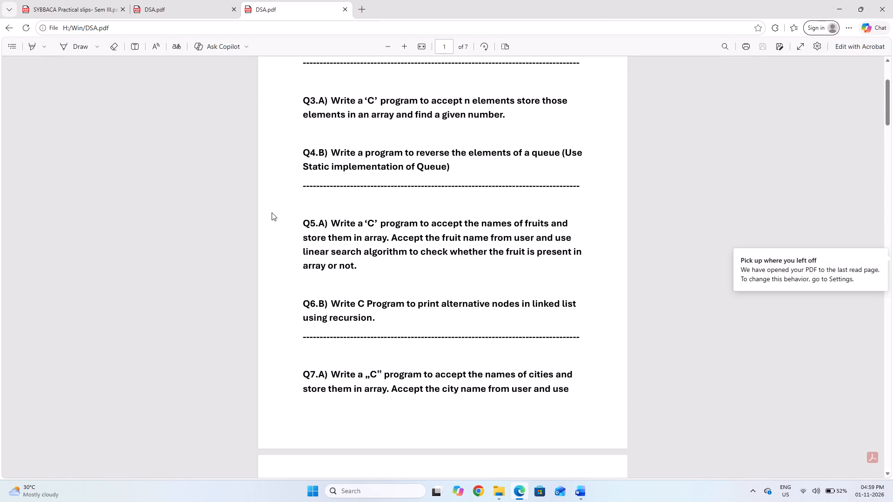
scroll(272, 212, "down", 3)
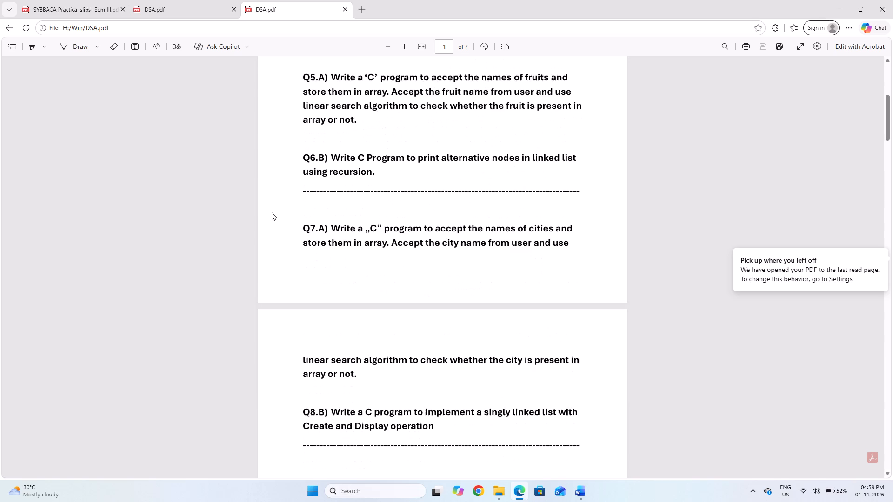
scroll(272, 212, "down", 4)
scroll(272, 212, "up", 2)
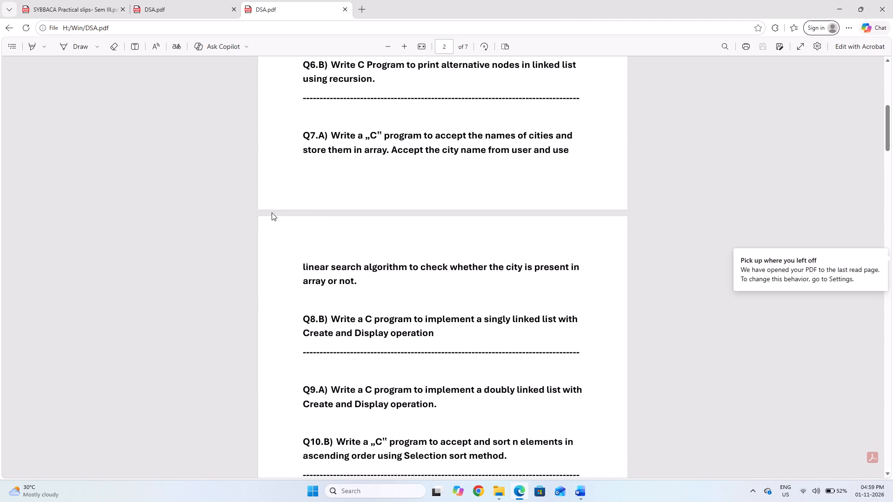
scroll(272, 212, "down", 6)
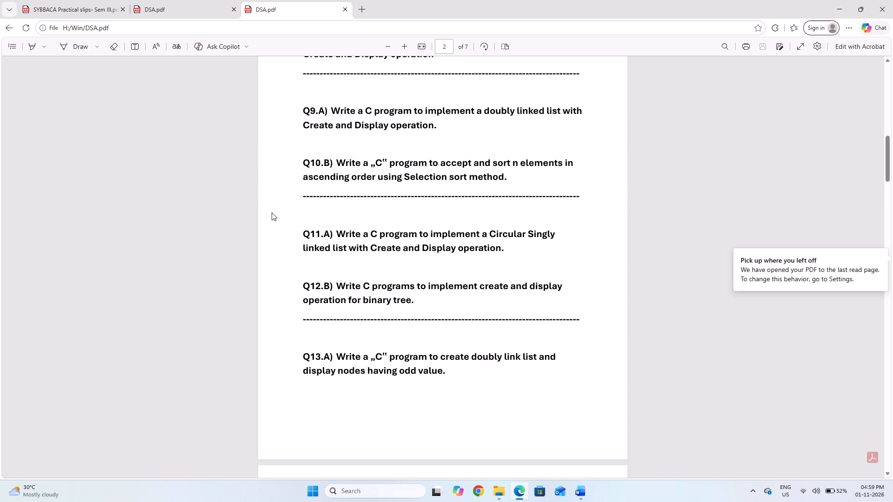
scroll(283, 192, "down", 10)
scroll(280, 190, "down", 11)
scroll(275, 191, "up", 4)
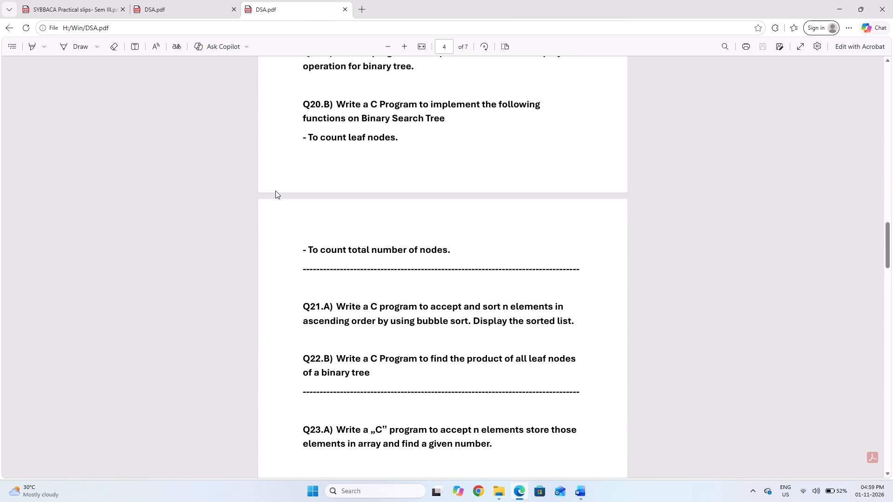
scroll(275, 191, "down", 14)
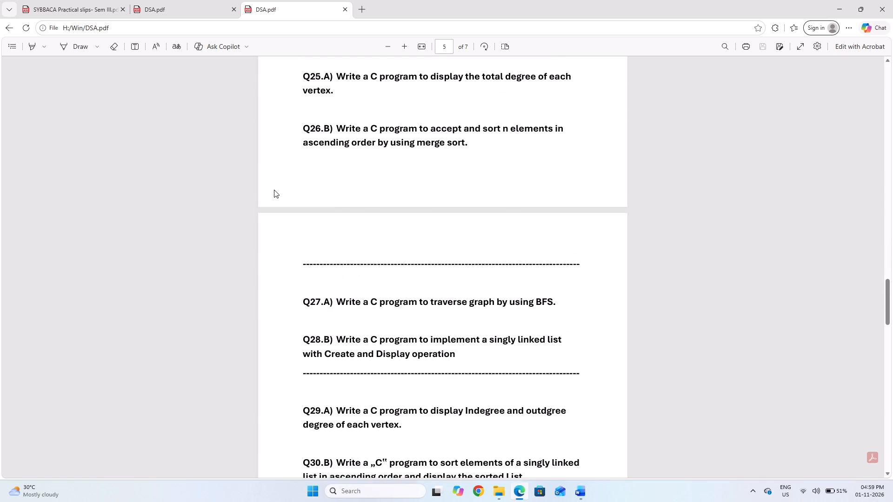
scroll(274, 190, "down", 14)
scroll(267, 199, "up", 11)
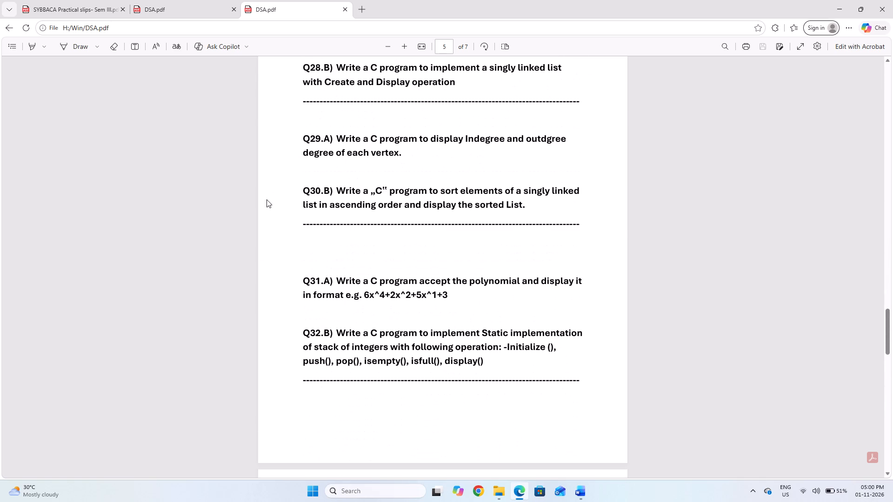
scroll(267, 199, "up", 2)
scroll(267, 199, "down", 20)
scroll(267, 199, "down", 5)
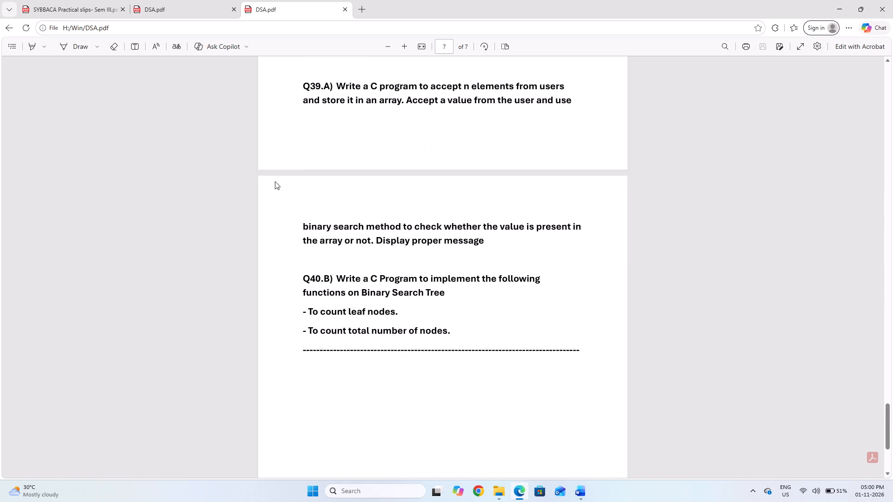
scroll(279, 172, "up", 6)
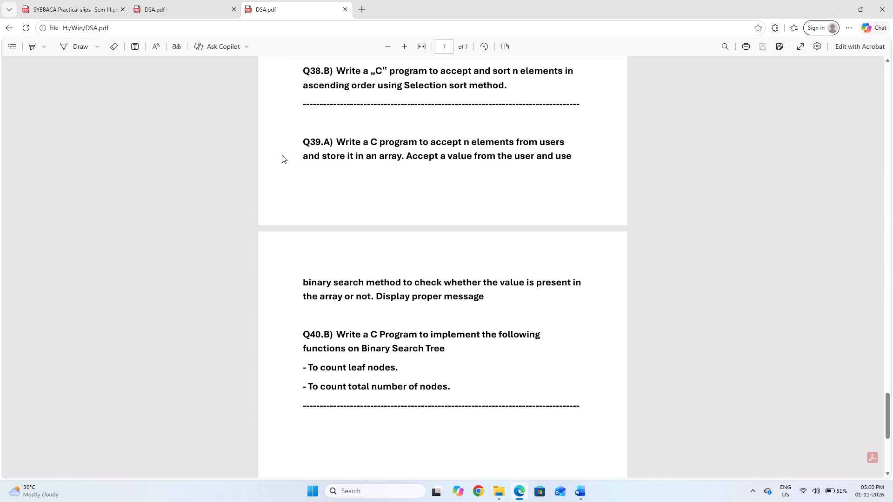
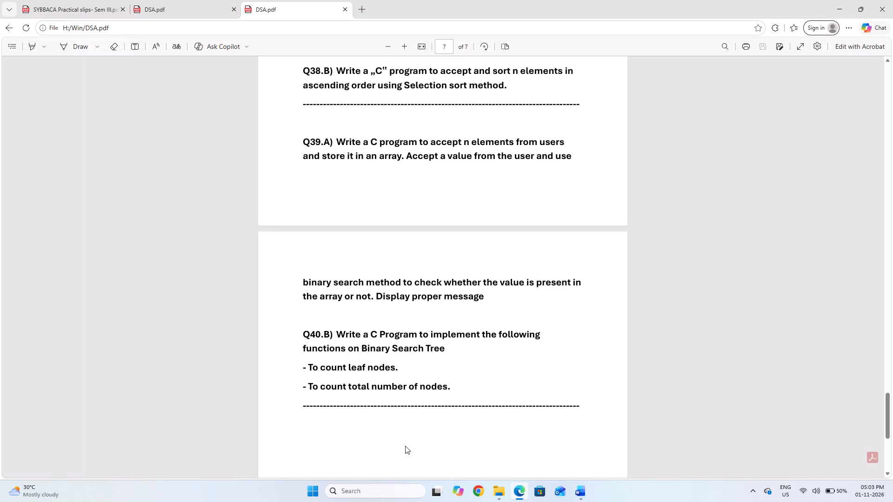
Copy the Q2 A question about displaying quotient and remainder from page 1 of the SYBBACA Practical slips PDF.
left_click(96, 0)
left_click(338, 286)
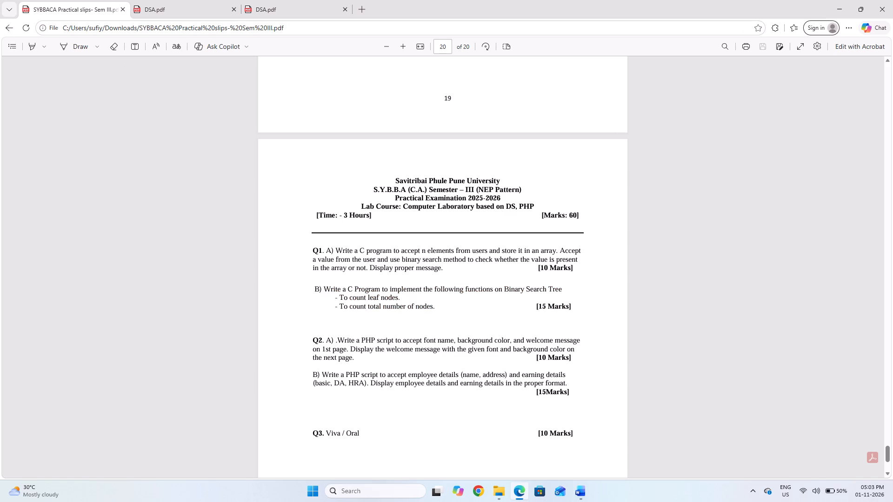
scroll(313, 261, "up", 10)
scroll(313, 261, "up", 14)
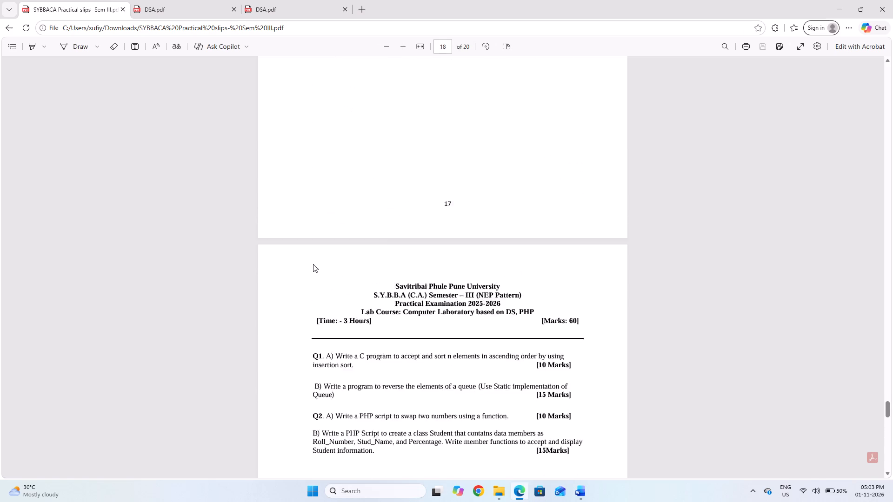
scroll(313, 264, "up", 19)
scroll(321, 261, "up", 19)
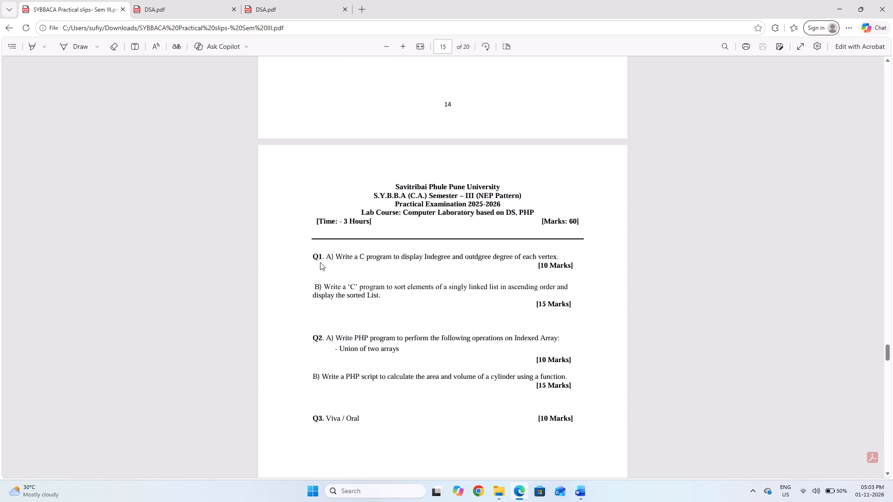
scroll(320, 262, "up", 20)
scroll(320, 262, "up", 20)
scroll(320, 262, "up", 5)
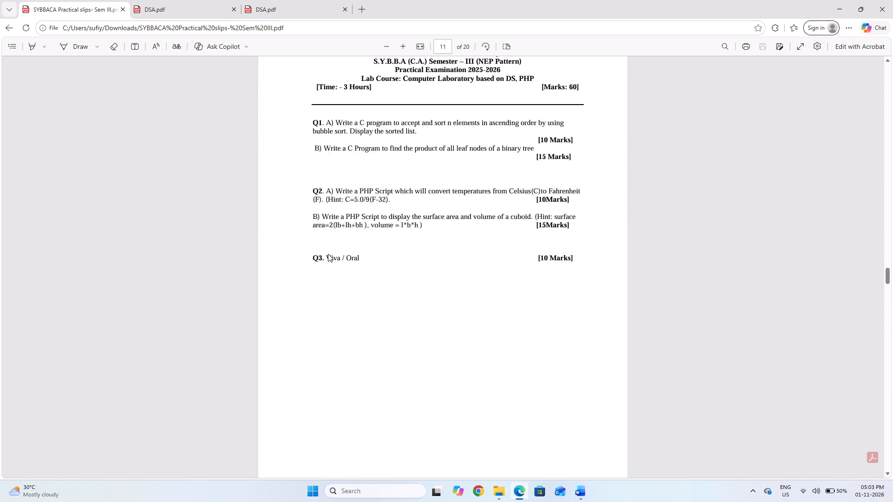
scroll(328, 254, "up", 17)
scroll(329, 250, "down", 1)
scroll(329, 250, "up", 20)
scroll(329, 250, "up", 7)
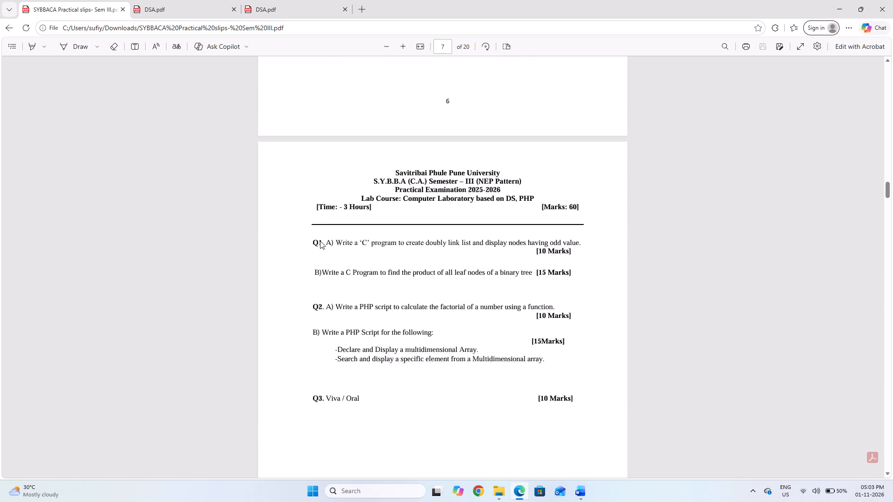
scroll(320, 241, "up", 9)
left_click_drag(891, 173, 892, 122)
left_click_drag(890, 166, 892, 57)
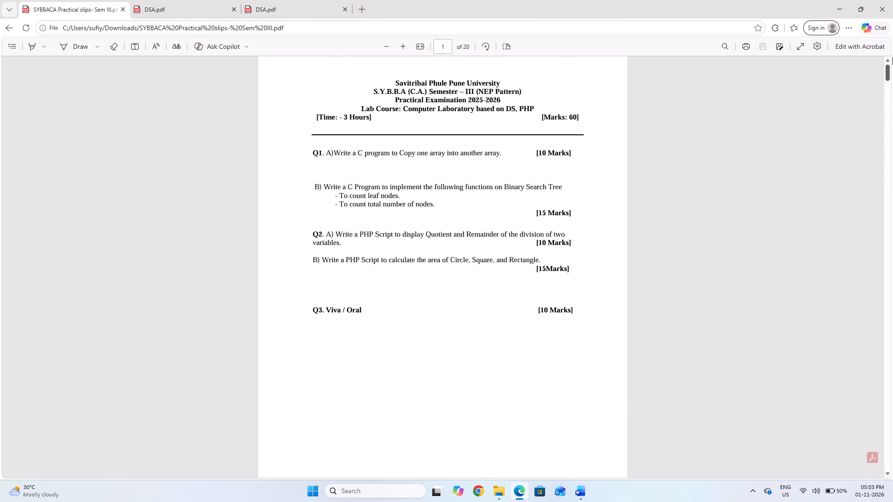
left_click_drag(892, 57, 892, 56)
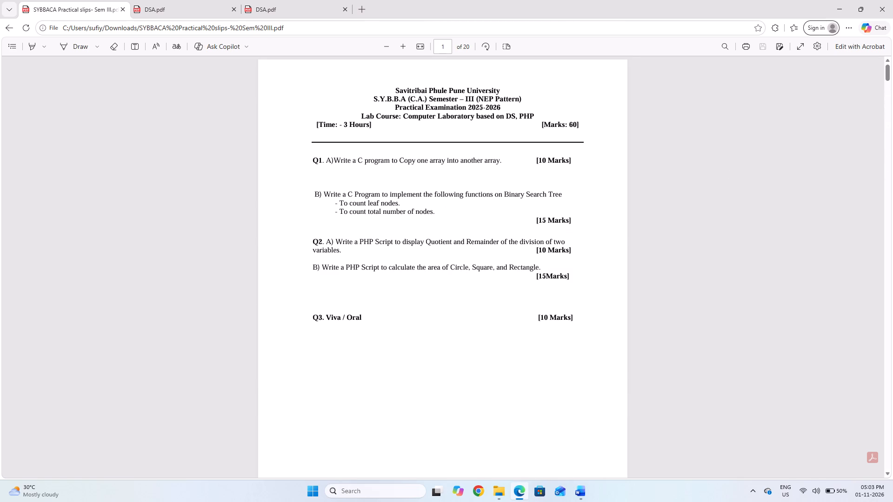
scroll(380, 231, "down", 1)
left_click_drag(344, 208, 332, 196)
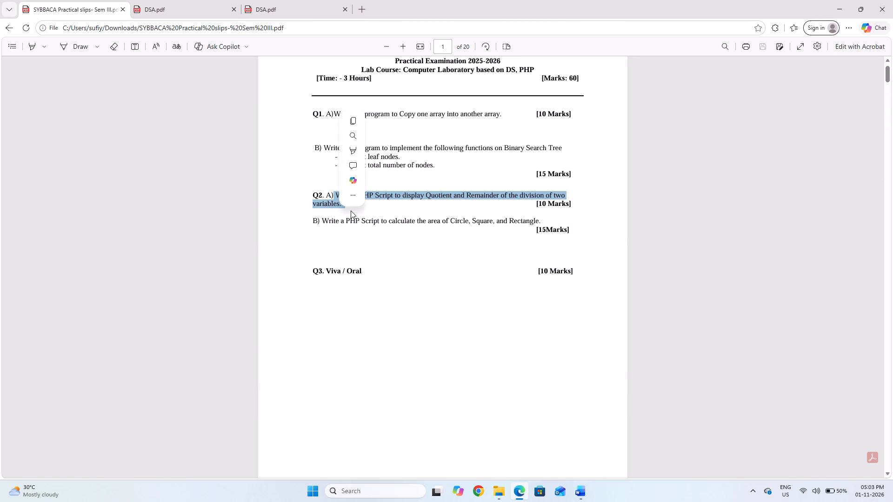
left_click(351, 211)
left_click_drag(344, 205, 336, 188)
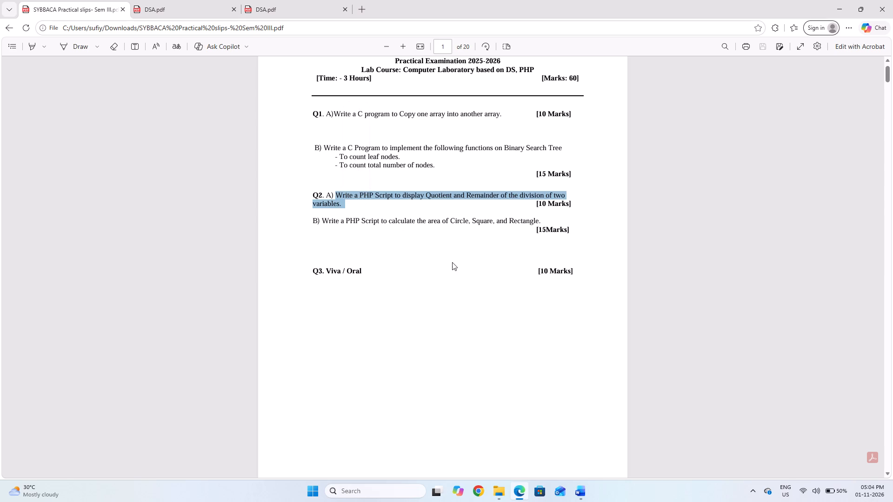
key("ctrl+c")
In the Word document, replace the Q1. A) question text with the copied PHP quotient and remainder question.
left_click(844, 7)
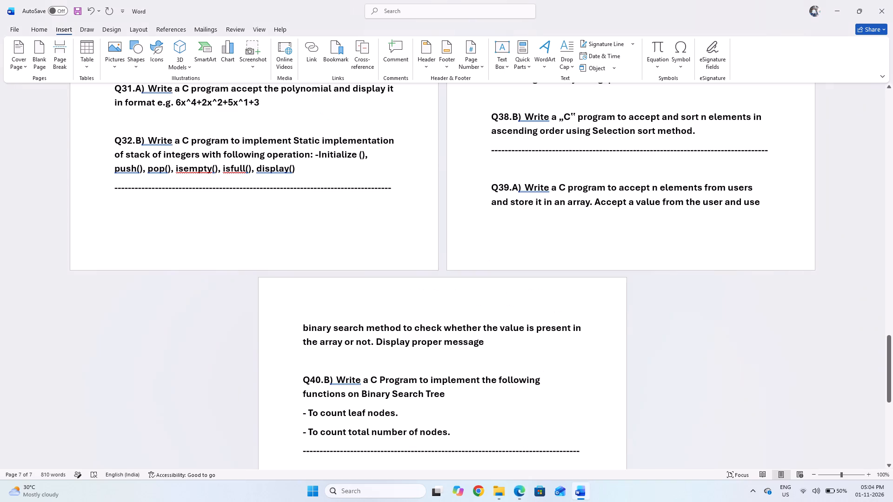
scroll(340, 251, "up", 19)
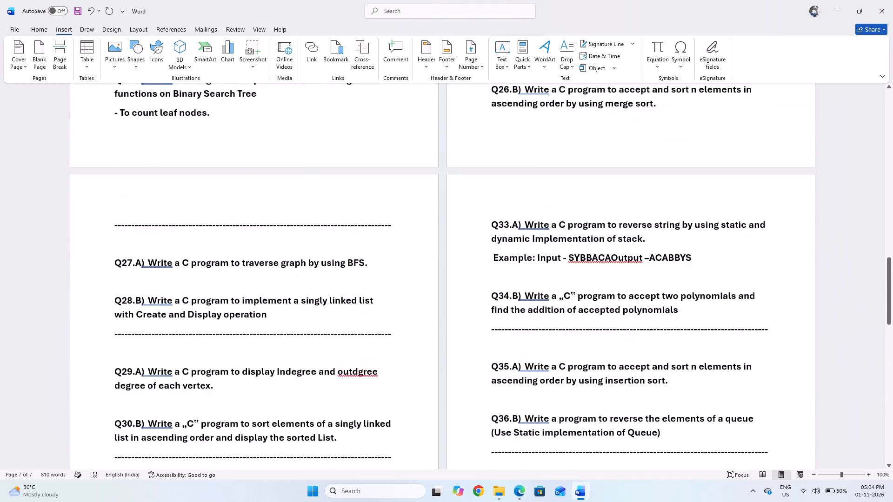
scroll(338, 250, "up", 20)
scroll(338, 250, "up", 14)
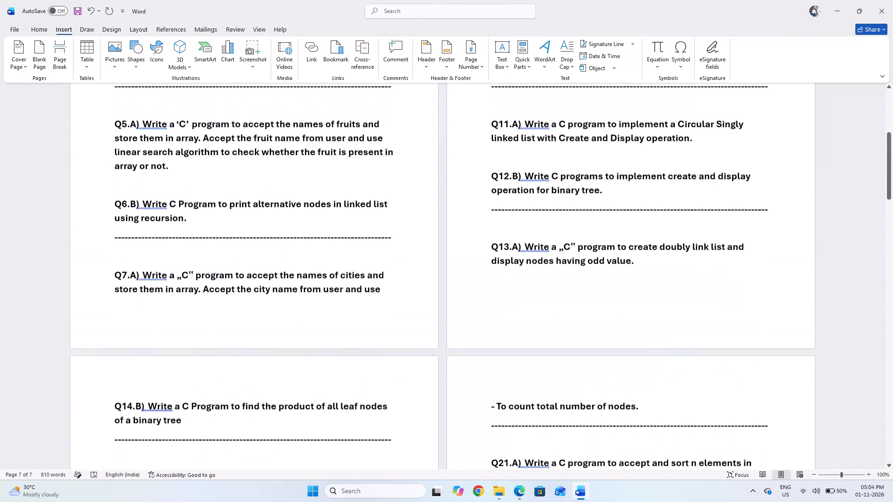
scroll(327, 239, "up", 20)
scroll(327, 239, "up", 3)
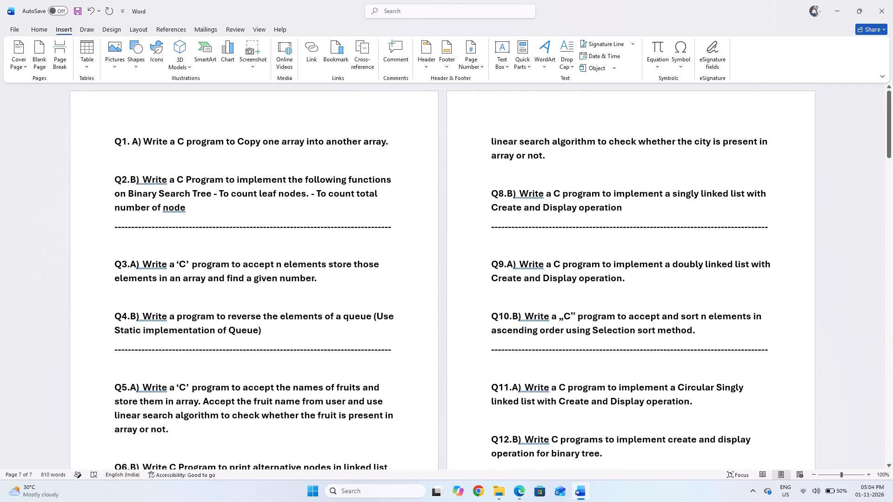
left_click_drag(145, 141, 211, 135)
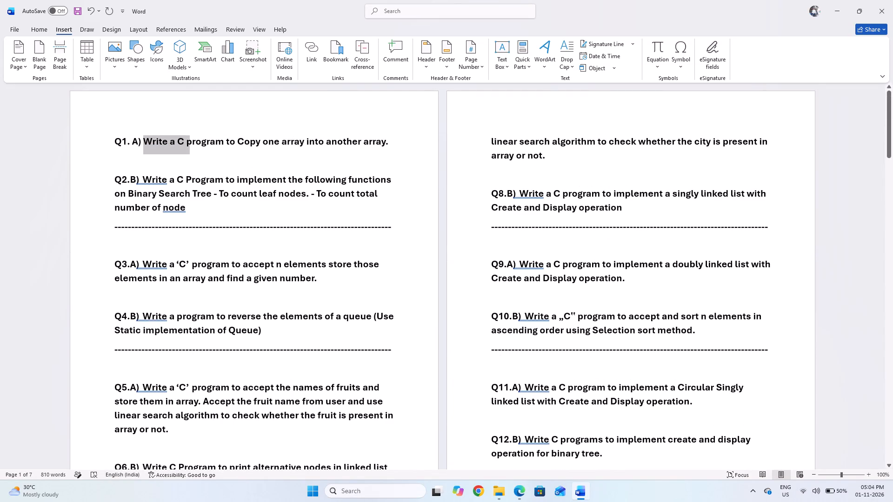
left_click_drag(211, 135, 387, 132)
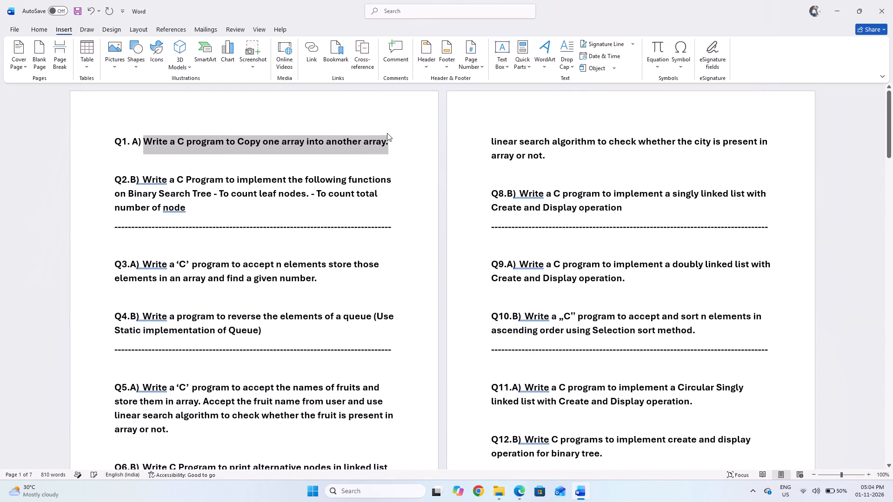
key("ctrl+v")
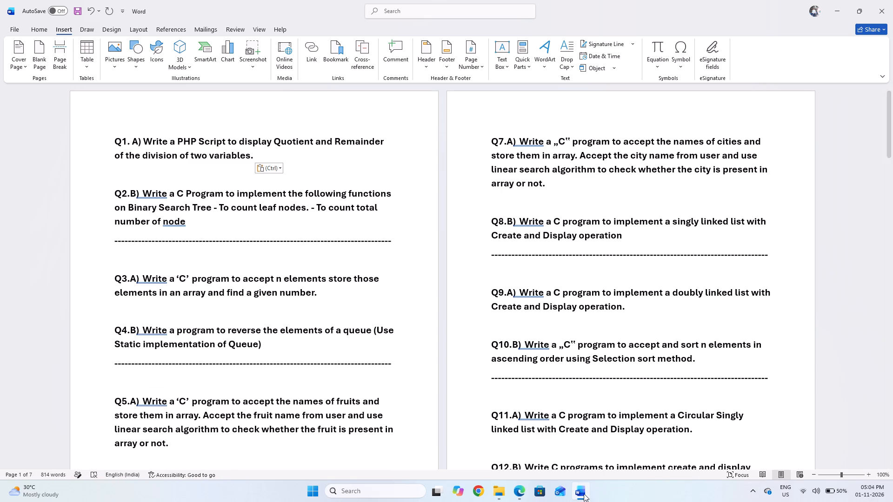
Replace the Word document's Q2.B) question text with page 1's Q2 B question from the Edge PDF about Circle, Square, and Rectangle areas.
left_click(523, 492)
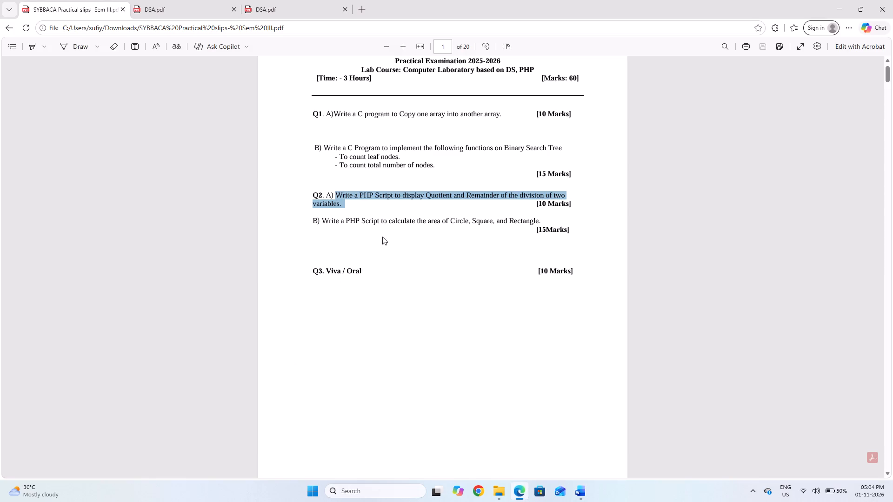
left_click_drag(324, 221, 350, 215)
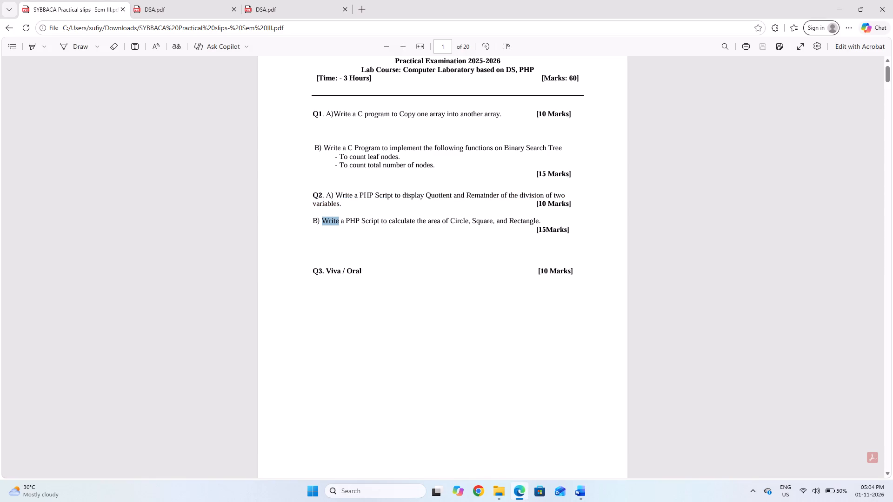
left_click_drag(350, 215, 540, 215)
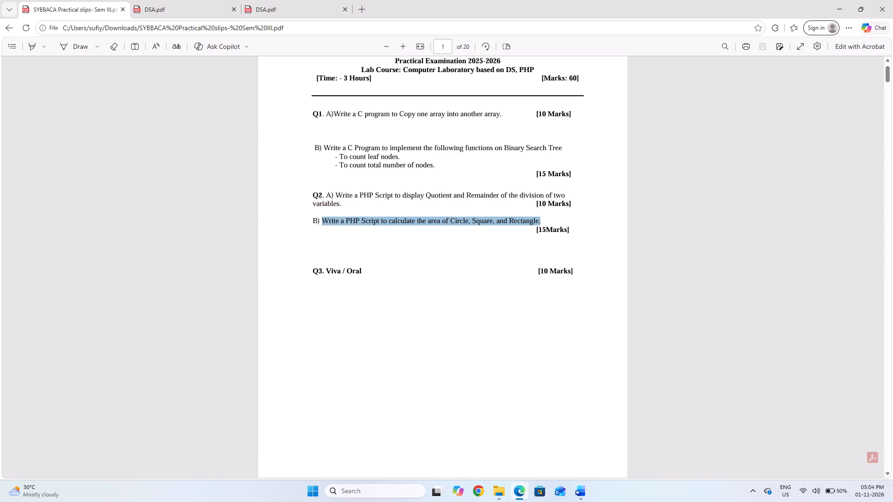
left_click_drag(540, 215, 540, 215)
key("ctrl+c")
left_click(589, 496)
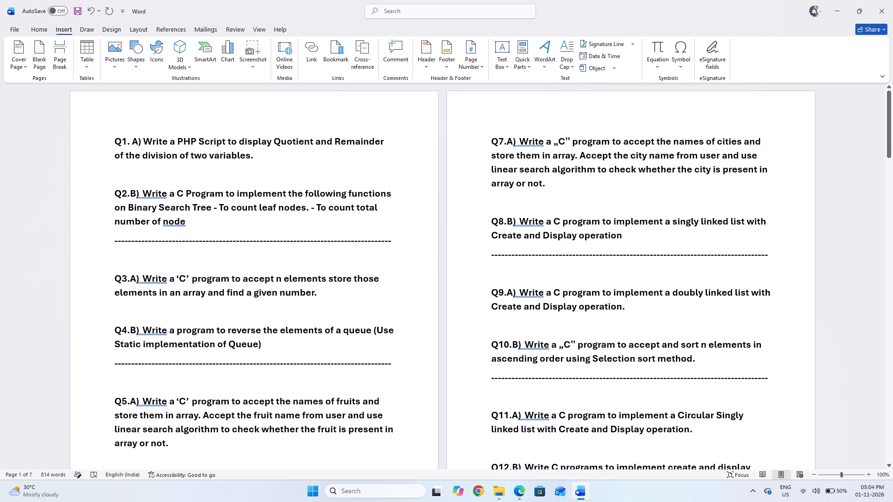
left_click_drag(143, 192, 198, 222)
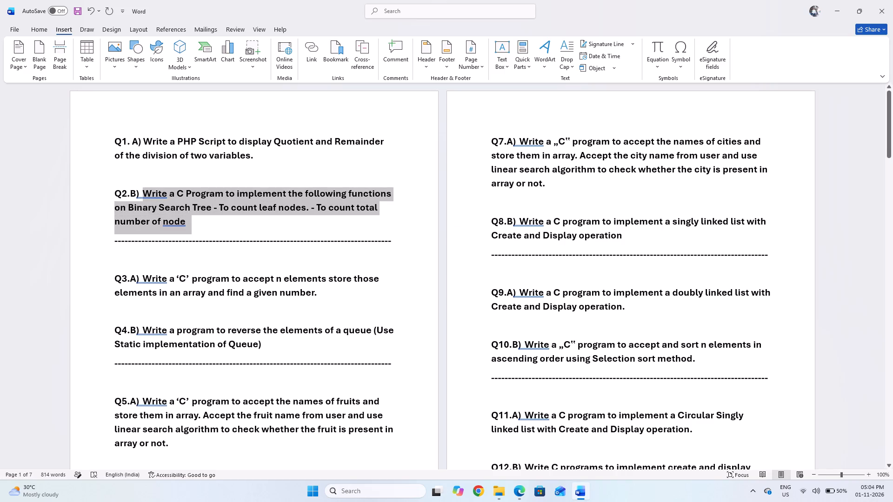
left_click_drag(198, 222, 186, 224)
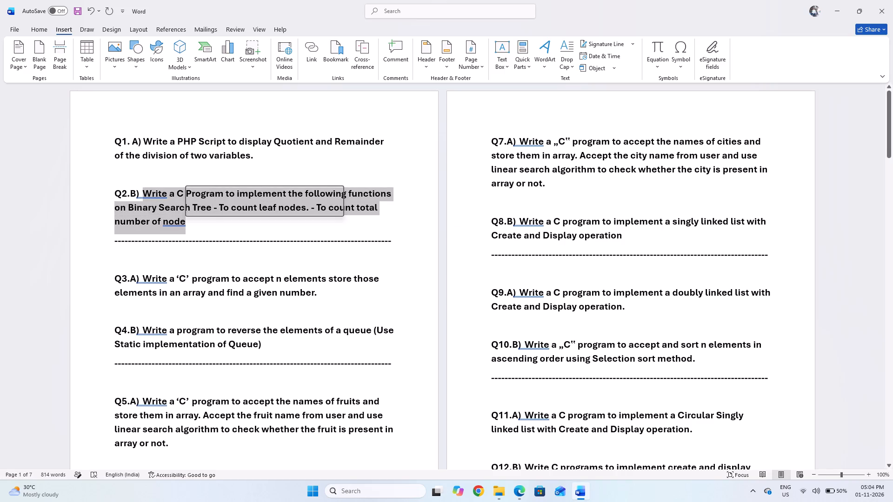
key("ctrl+v")
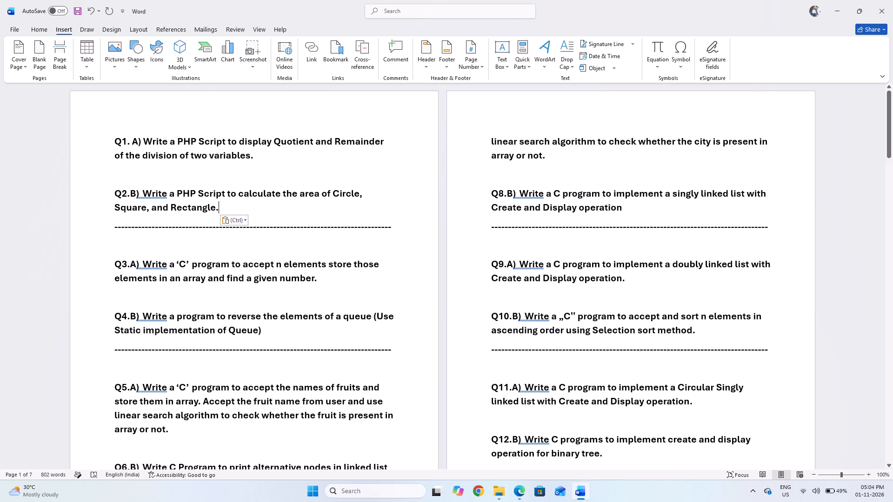
Replace Word's Q3.A) question text with the Celsius-to-Fahrenheit PHP question, including its hint, from Q2 A on page 2 of the Edge PDF.
left_click(513, 499)
scroll(325, 259, "down", 4)
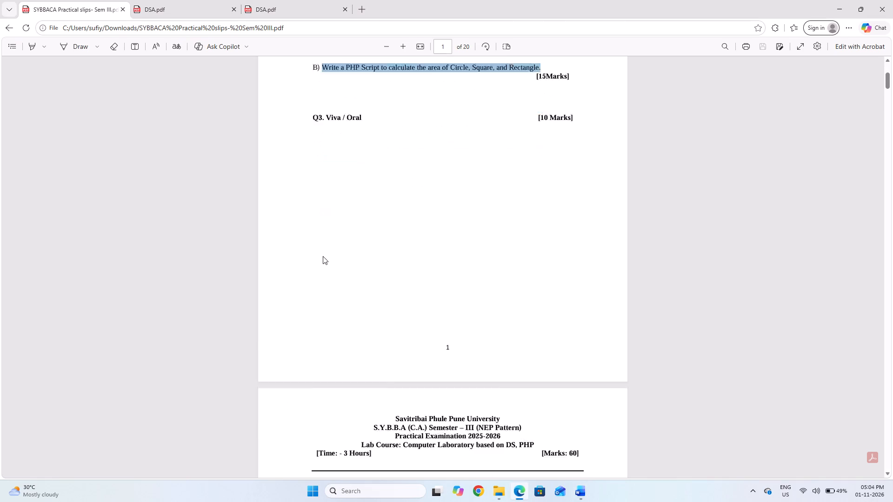
scroll(323, 256, "down", 4)
scroll(377, 181, "down", 4)
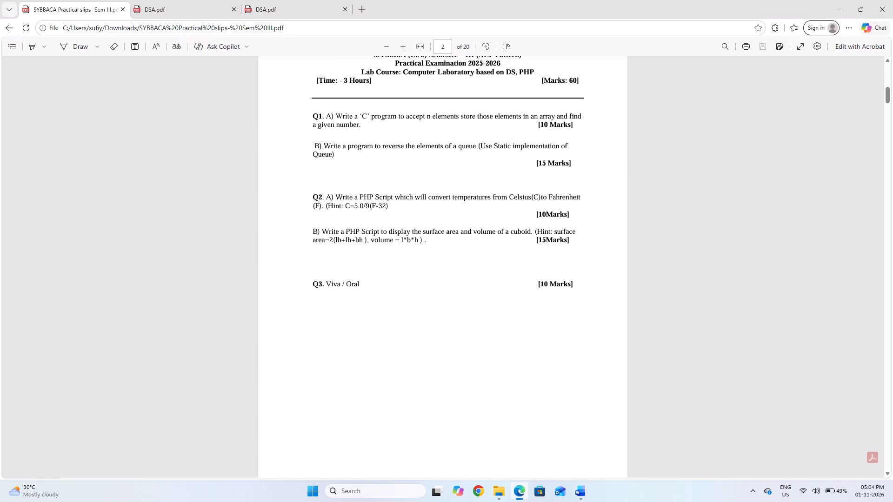
left_click_drag(336, 165, 360, 168)
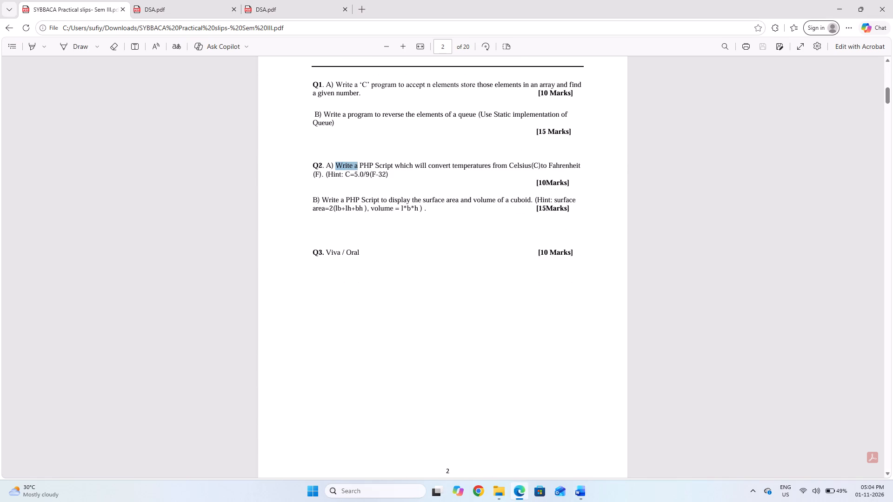
left_click_drag(360, 168, 387, 175)
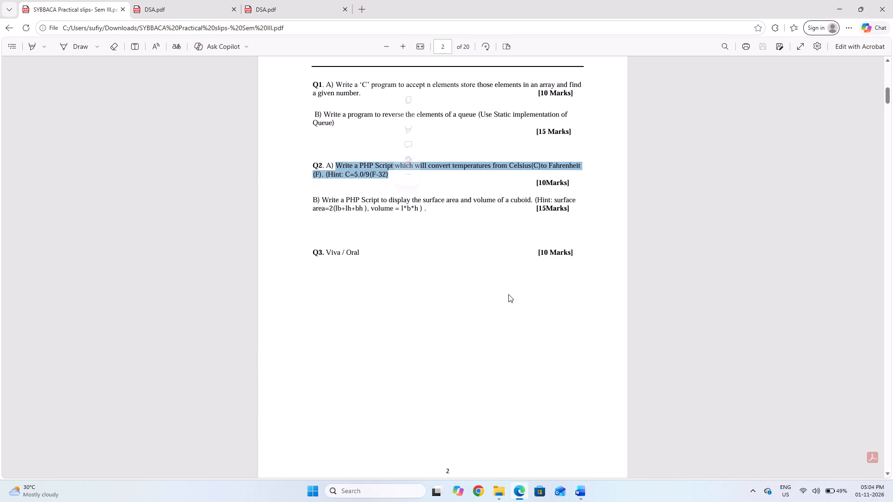
key("ctrl+c")
left_click(580, 487)
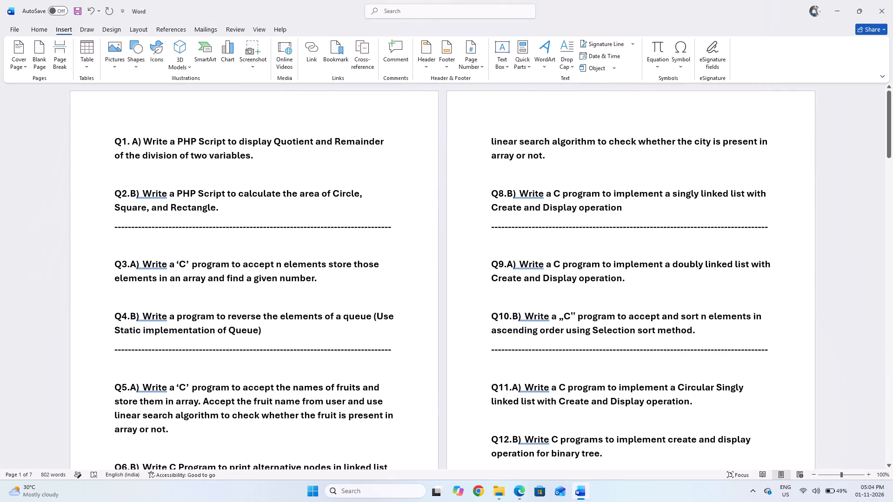
left_click_drag(144, 261, 302, 277)
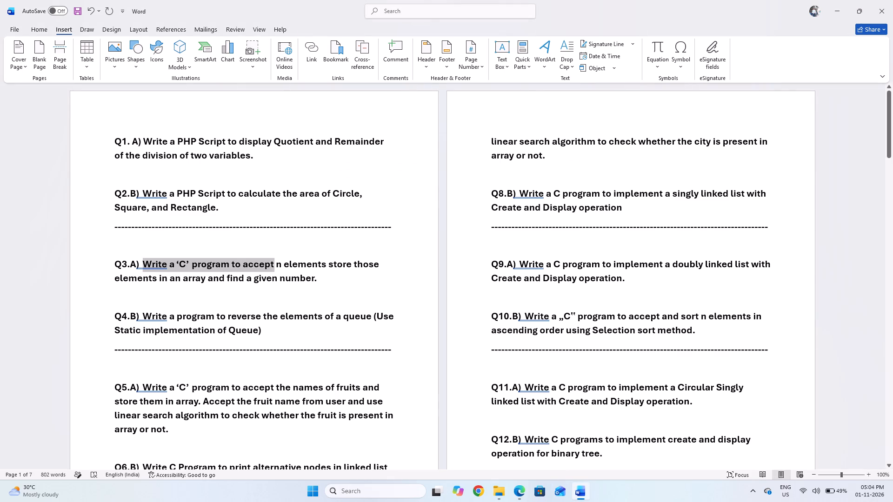
left_click_drag(302, 277, 317, 283)
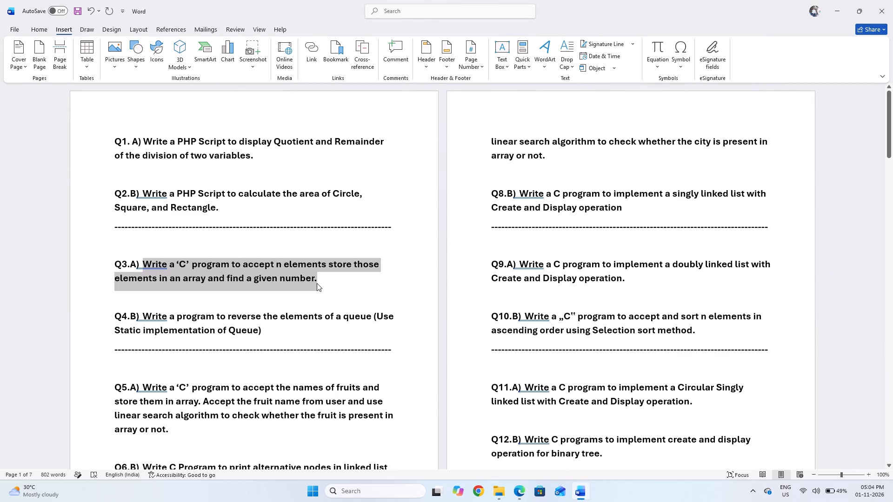
key("ctrl+v")
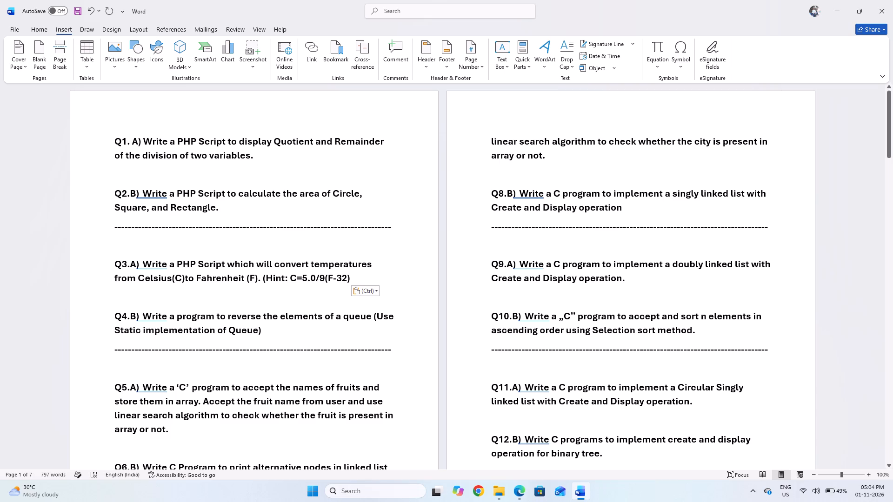
Replace Word's Q4.B) question text with the cuboid surface area and volume PHP question, including its hint, from Q2 B on page 2 of the Edge PDF.
left_click(524, 498)
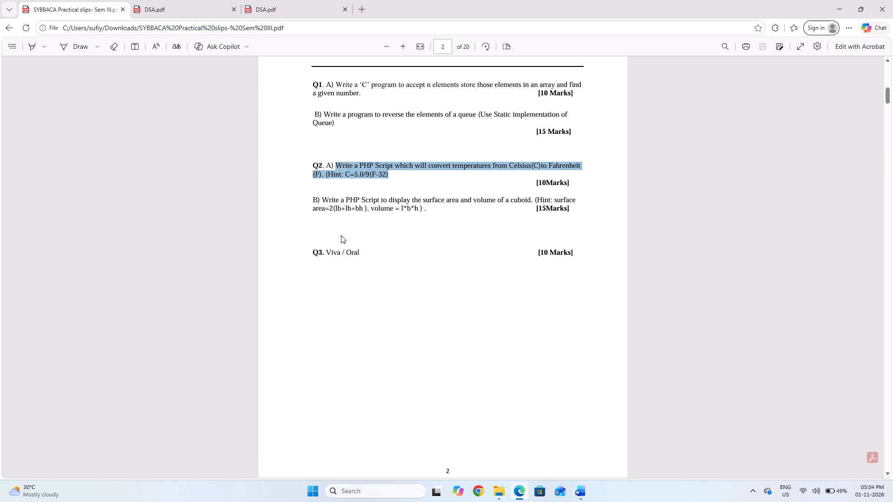
left_click_drag(322, 197, 425, 212)
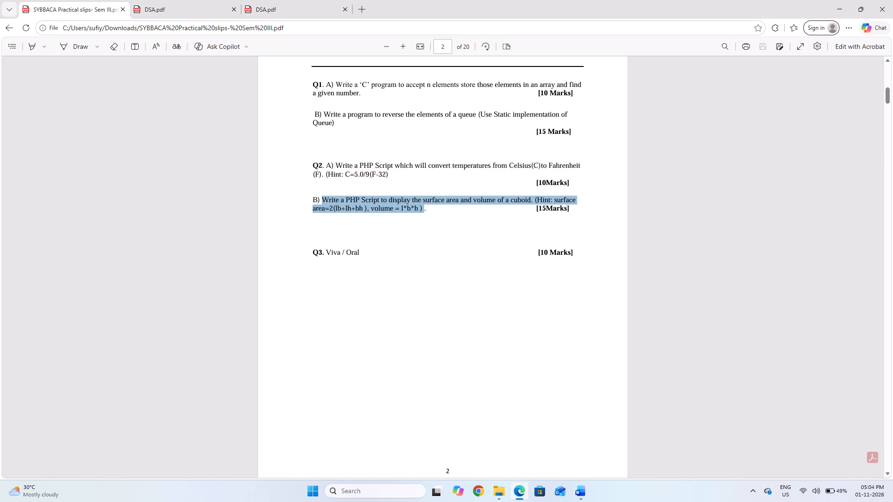
left_click_drag(425, 212, 426, 212)
key("ctrl+c")
left_click(586, 489)
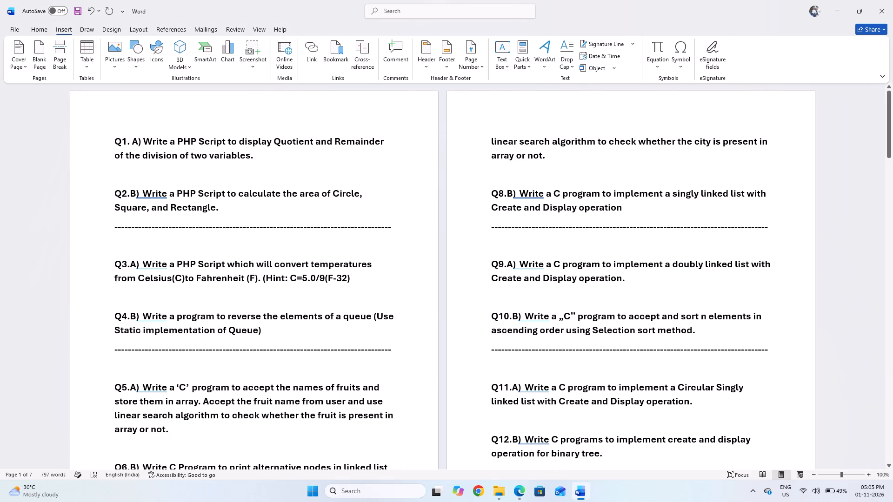
left_click_drag(262, 333, 149, 310)
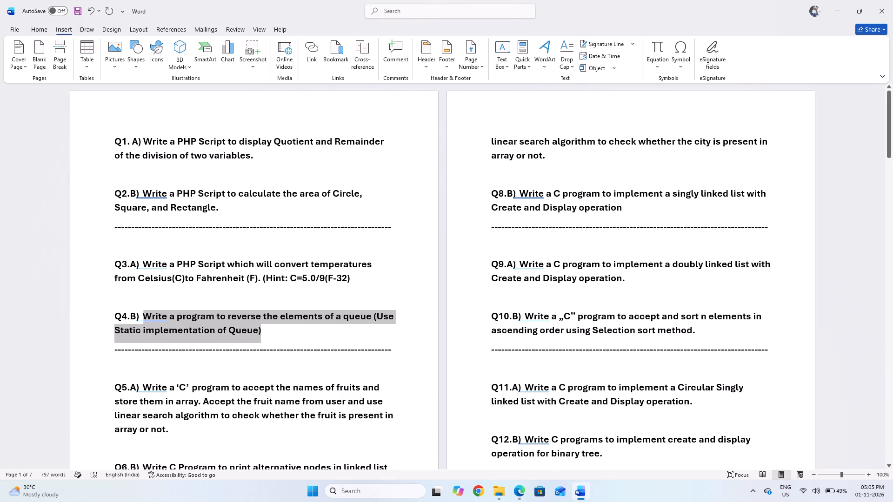
left_click_drag(149, 310, 142, 321)
left_click_drag(142, 321, 142, 320)
key("ctrl+v")
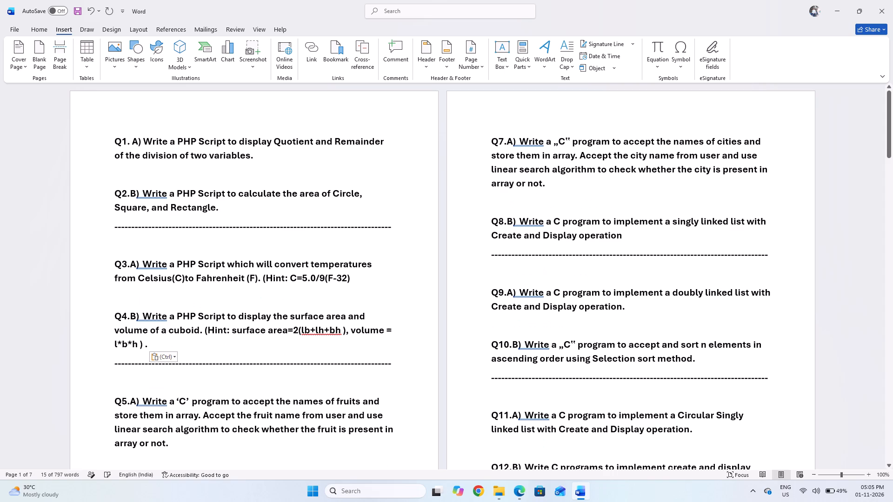
Replace Word's Q5.A) question text with the PHP question on total and percentage of subject marks from Q2 A on page 3 of the Edge PDF.
scroll(268, 157, "down", 1)
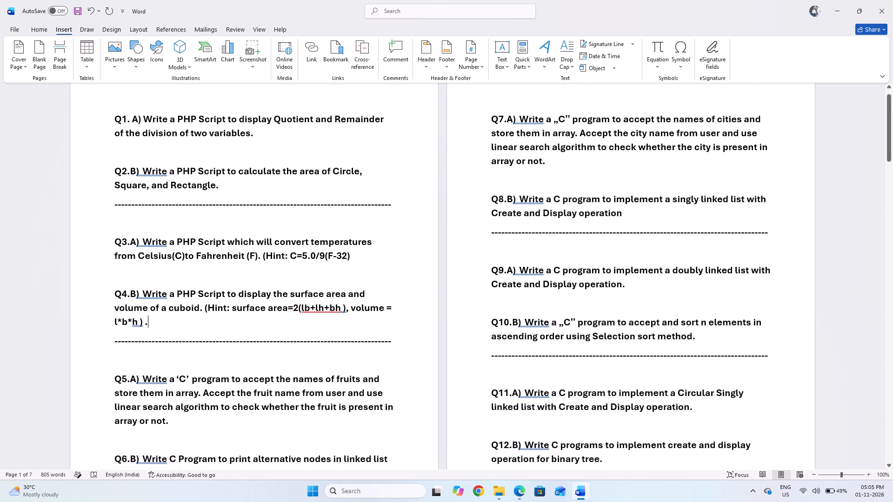
scroll(271, 183, "down", 2)
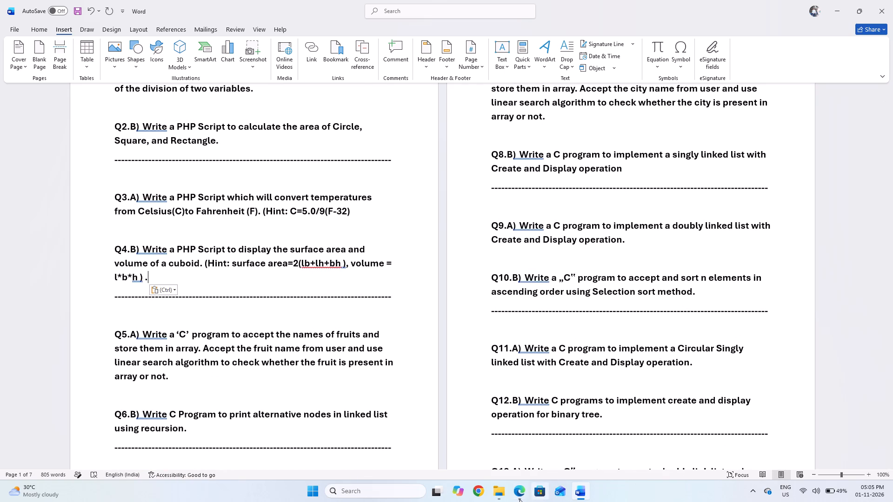
left_click(519, 499)
scroll(379, 326, "down", 9)
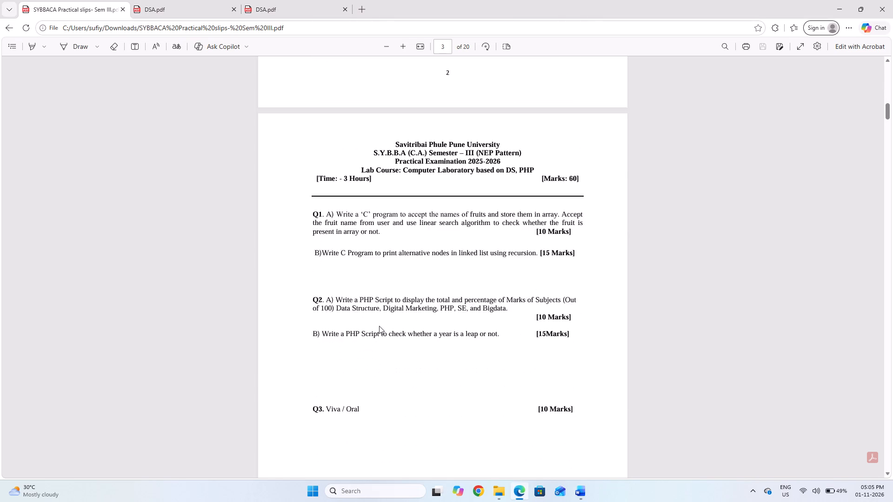
scroll(332, 257, "down", 2)
left_click(337, 242)
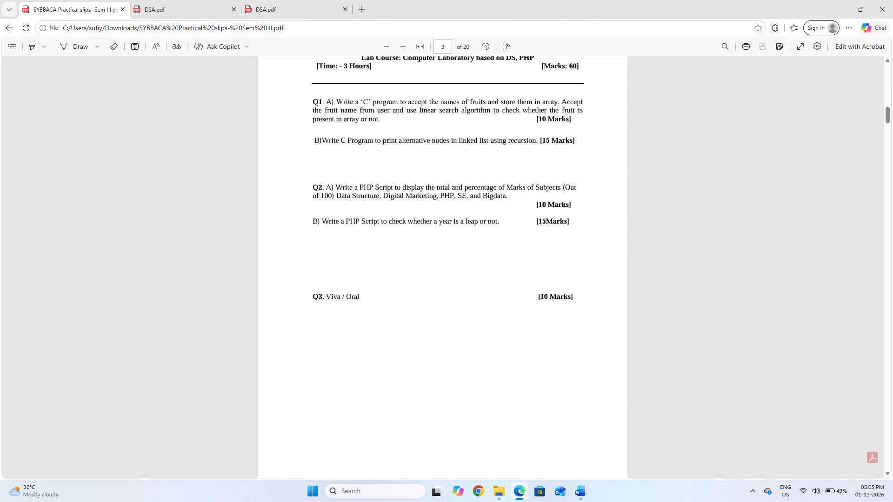
left_click_drag(335, 186, 435, 198)
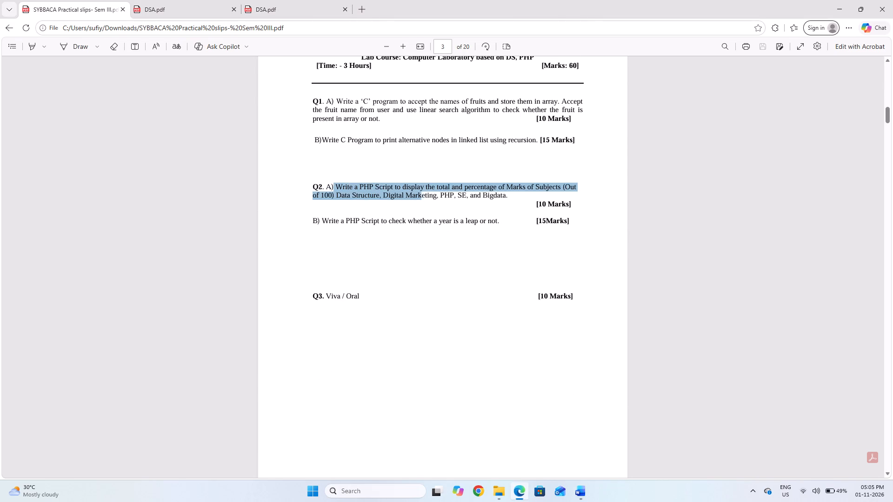
left_click_drag(435, 198, 509, 193)
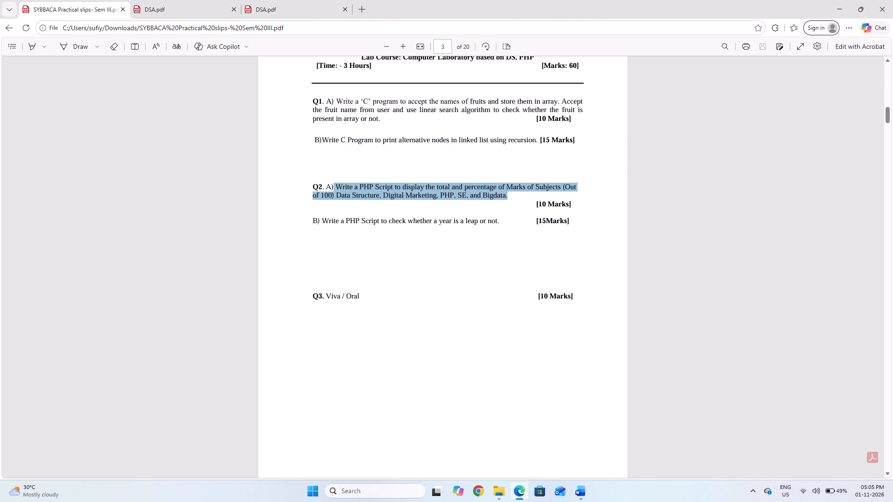
left_click_drag(509, 193, 507, 193)
key("ctrl+c")
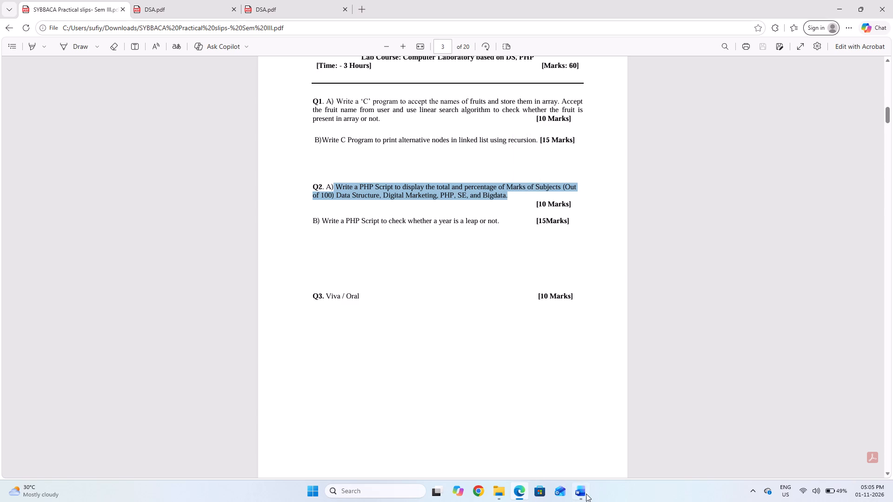
left_click(585, 494)
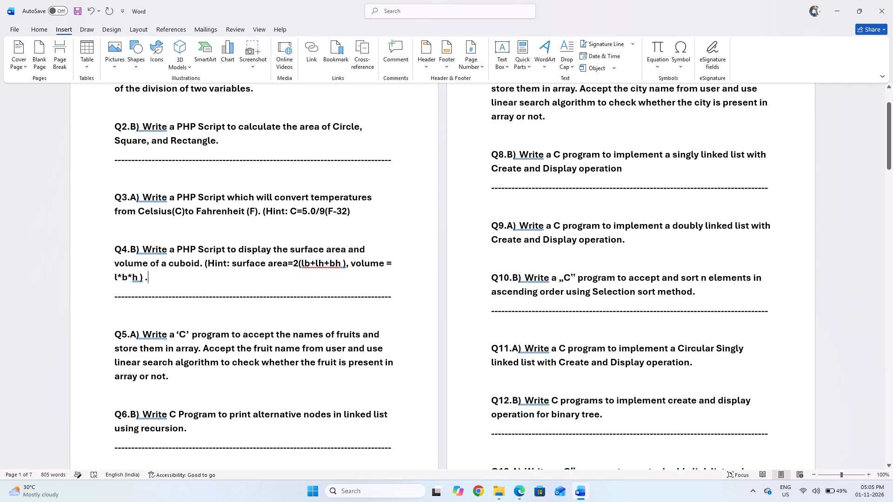
left_click_drag(144, 334, 171, 371)
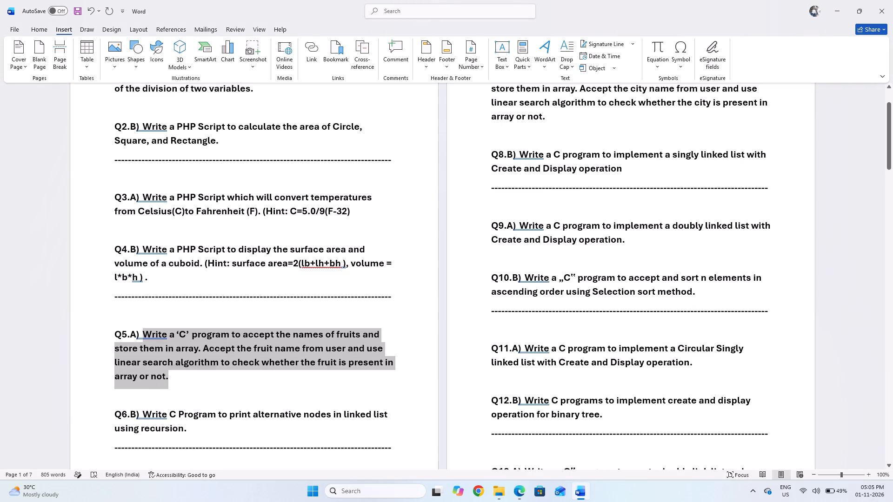
key("ctrl+v")
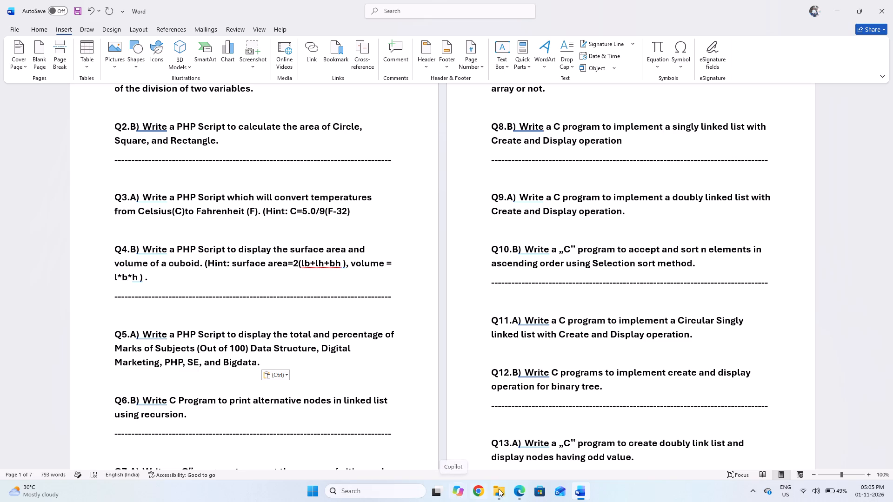
Replace Word's Q6.B) question text with the leap year PHP question from Q2 B on page 3 of the Edge PDF.
left_click(577, 490)
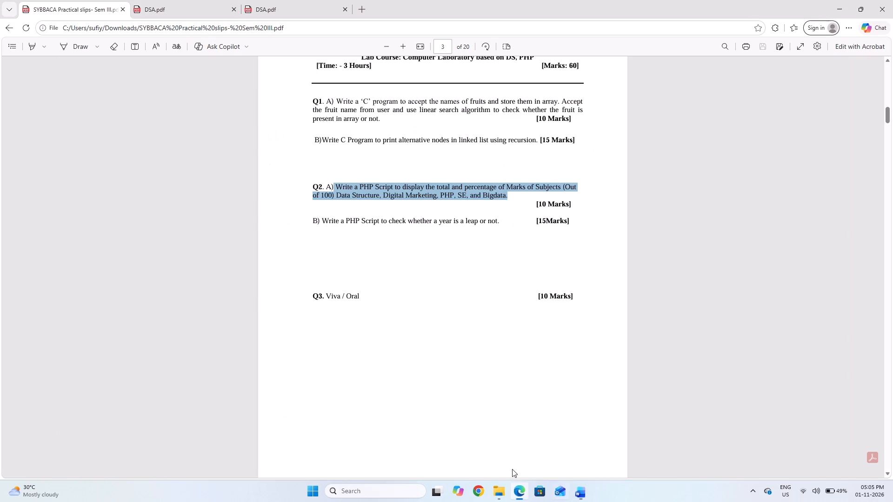
left_click_drag(324, 219, 472, 221)
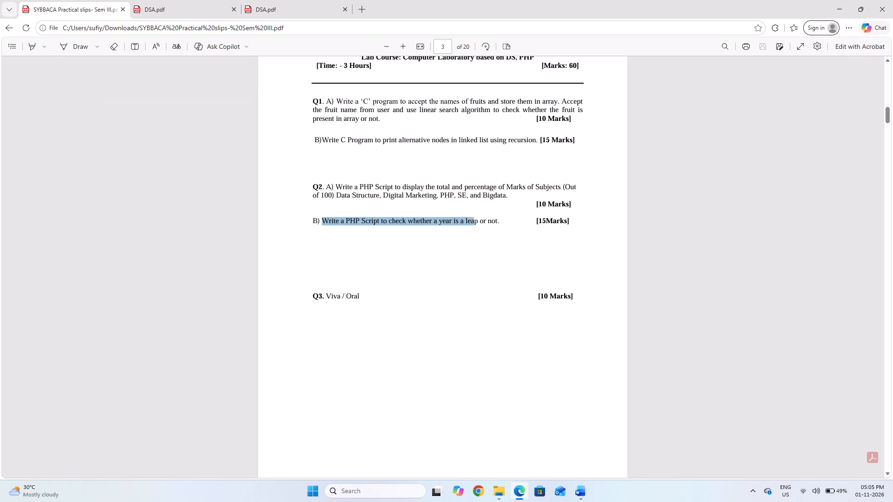
left_click_drag(472, 221, 498, 220)
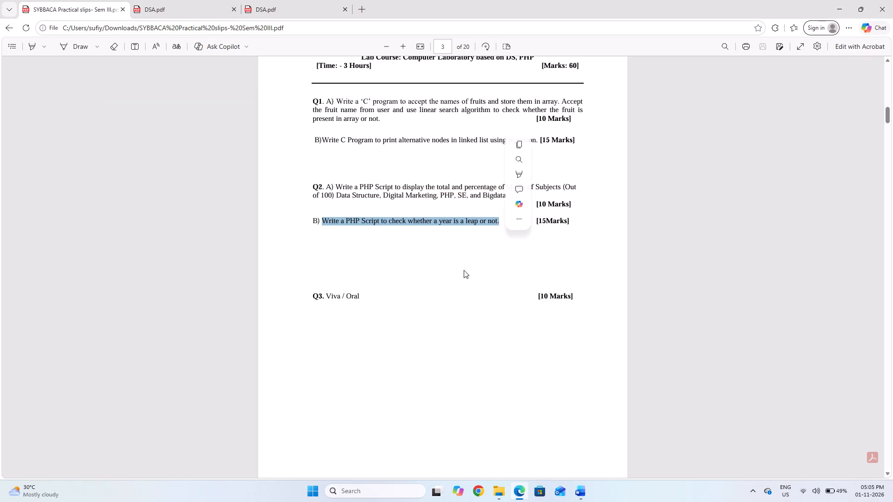
key("ctrl+c")
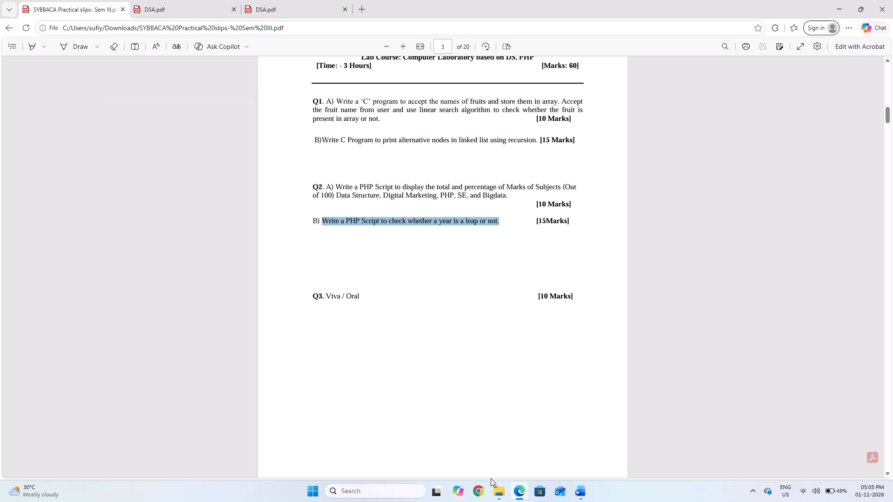
left_click(579, 491)
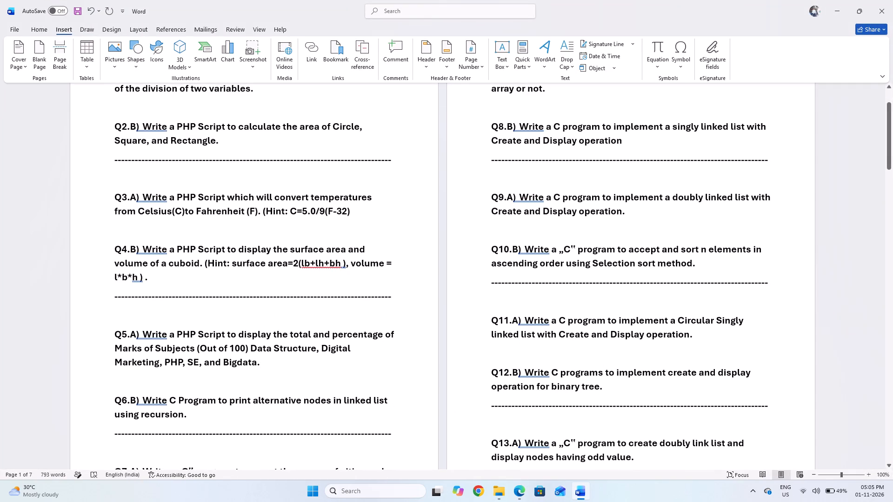
left_click_drag(187, 412, 133, 394)
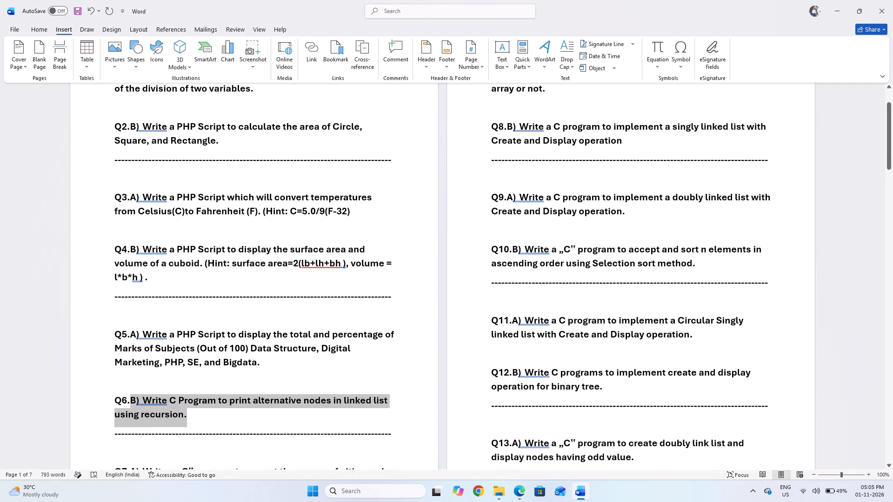
left_click_drag(133, 394, 149, 401)
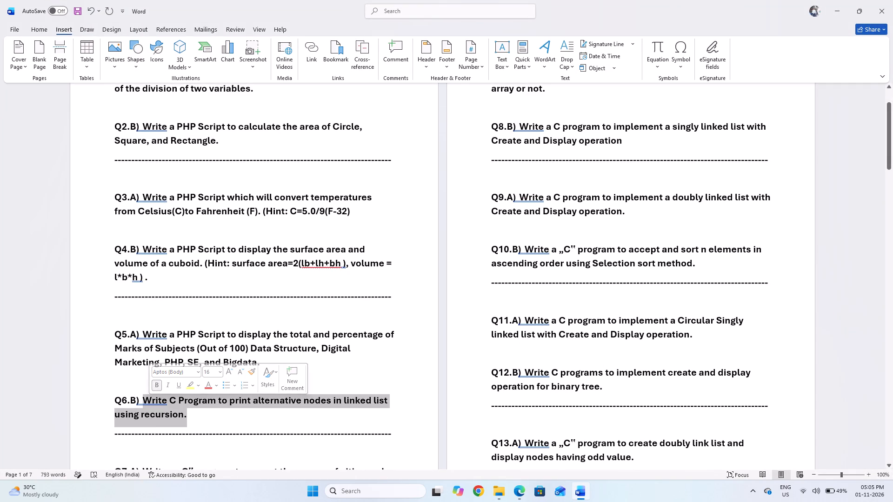
key("ctrl+v")
Replace the first-page lines of Word's Q7.A) question with the switch-case arithmetic PHP question from Q2 A on page 4 of the Edge PDF.
scroll(324, 337, "down", 2)
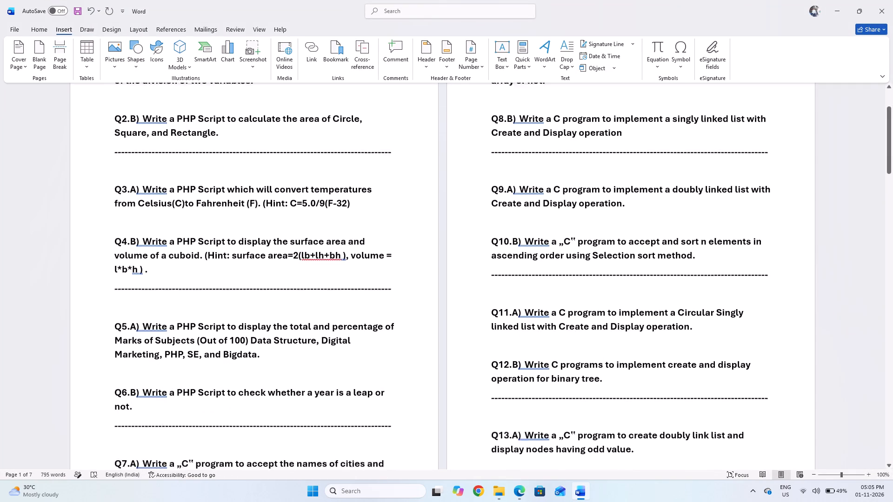
scroll(324, 337, "down", 1)
scroll(340, 302, "down", 3)
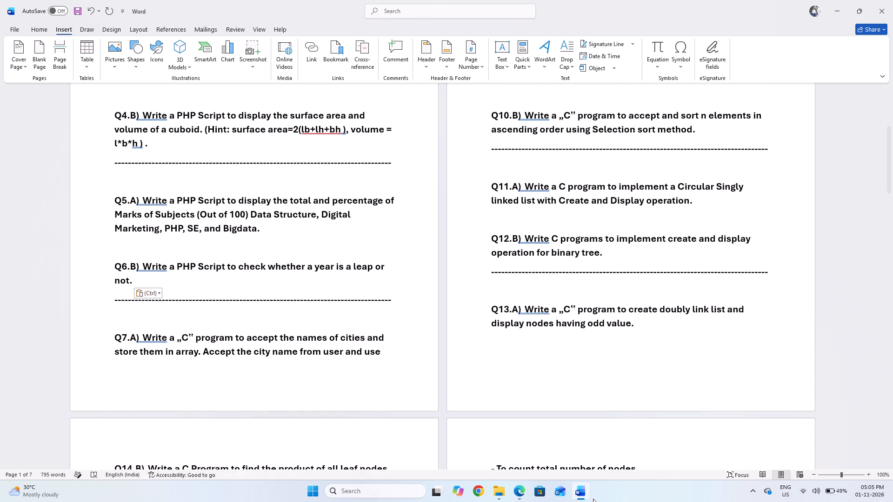
left_click(577, 499)
scroll(394, 336, "down", 7)
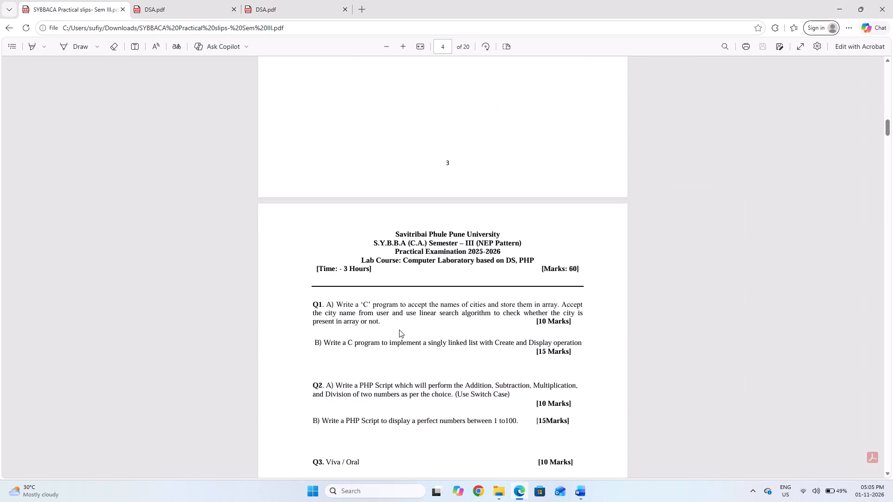
scroll(399, 330, "down", 2)
scroll(337, 237, "down", 1)
scroll(337, 237, "up", 4)
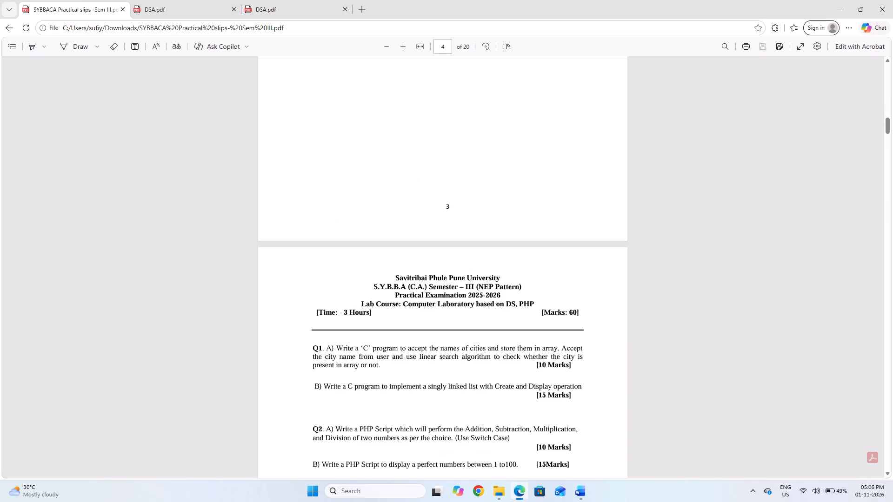
scroll(337, 237, "up", 3)
scroll(337, 237, "down", 7)
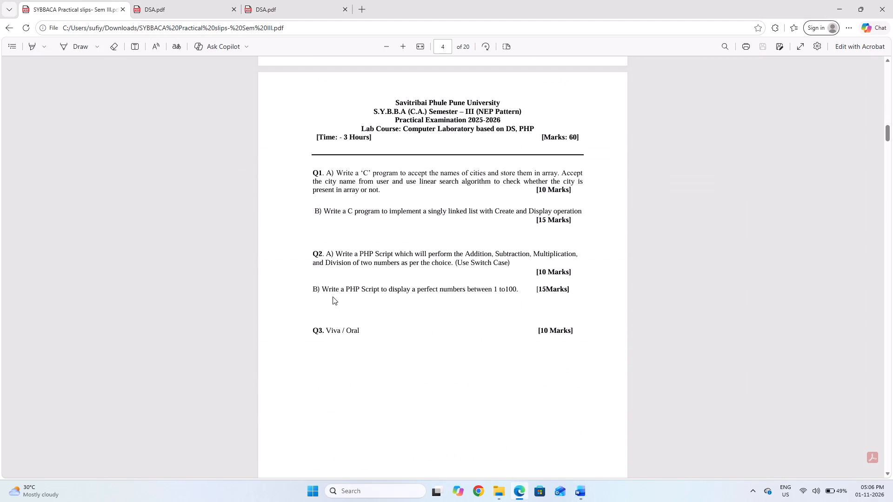
left_click(338, 272)
left_click_drag(512, 256, 495, 255)
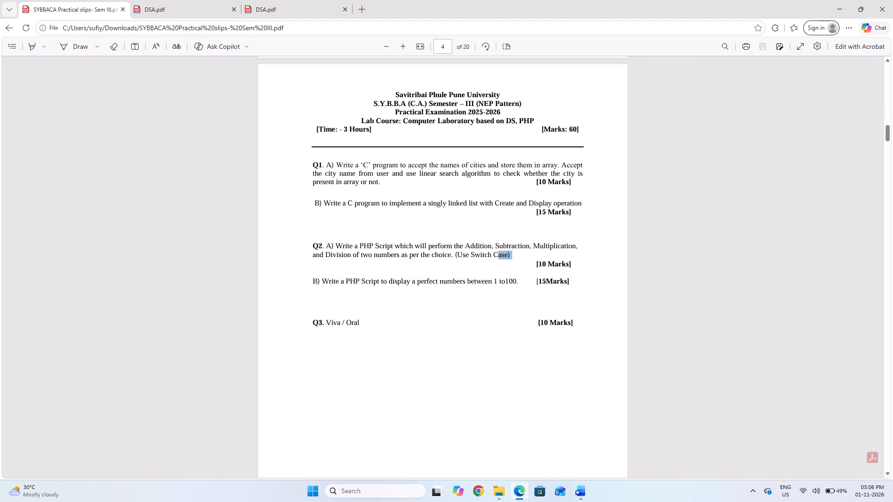
left_click_drag(495, 255, 335, 245)
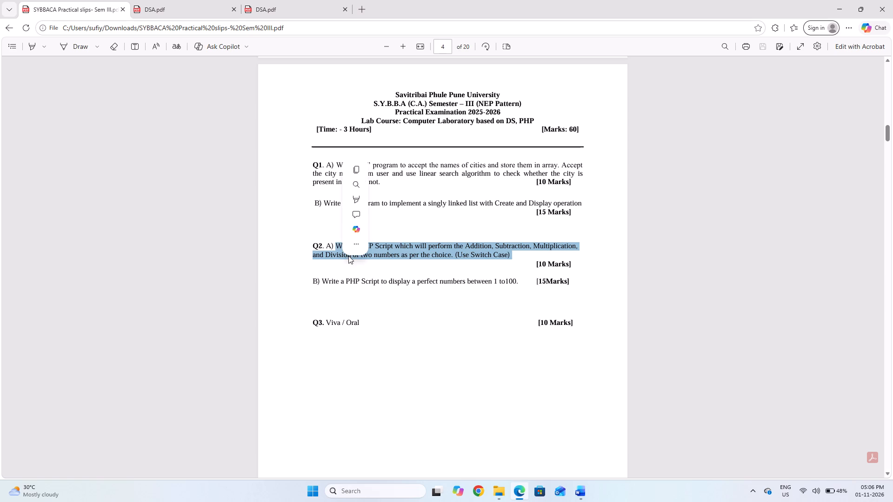
key("ctrl+c")
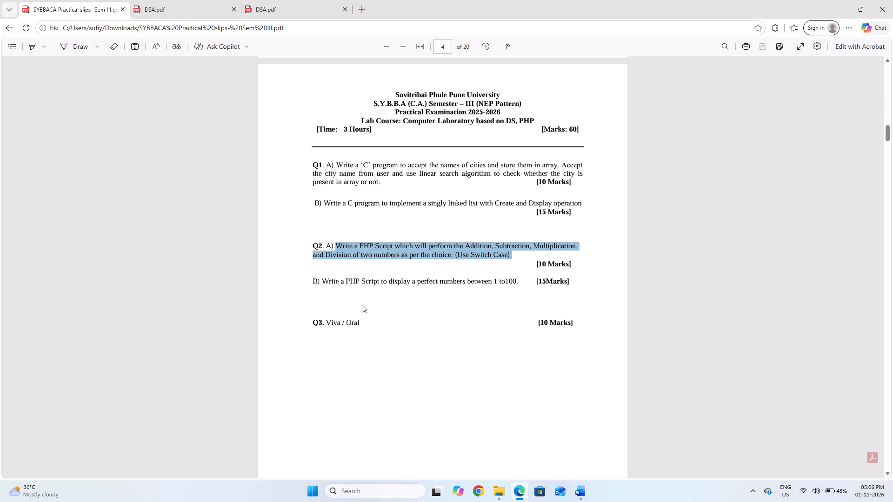
left_click(590, 495)
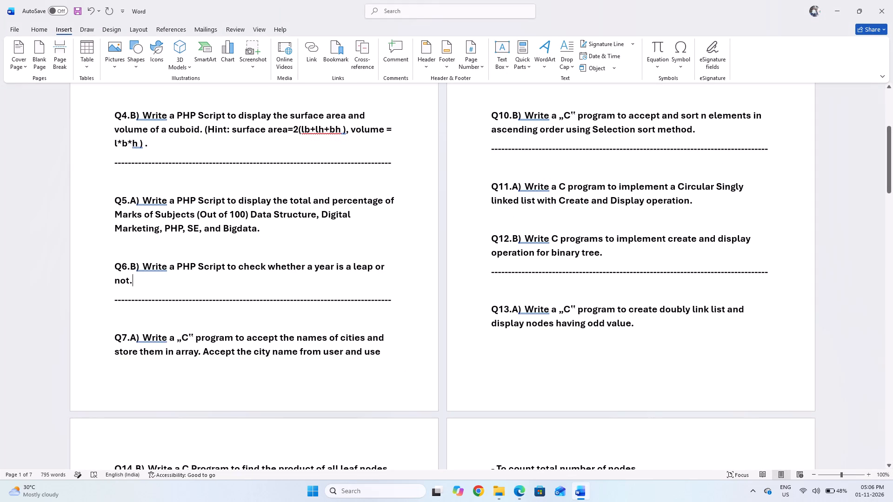
left_click_drag(143, 337, 328, 353)
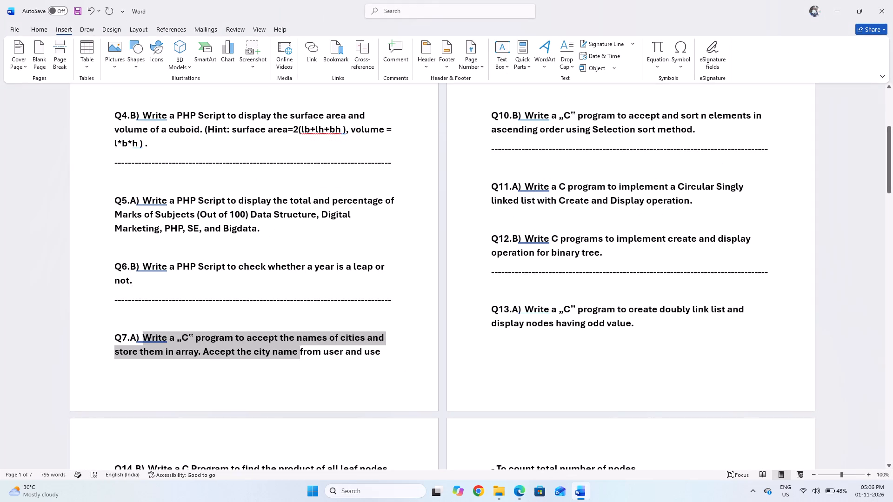
left_click_drag(328, 353, 397, 351)
scroll(403, 340, "down", 2)
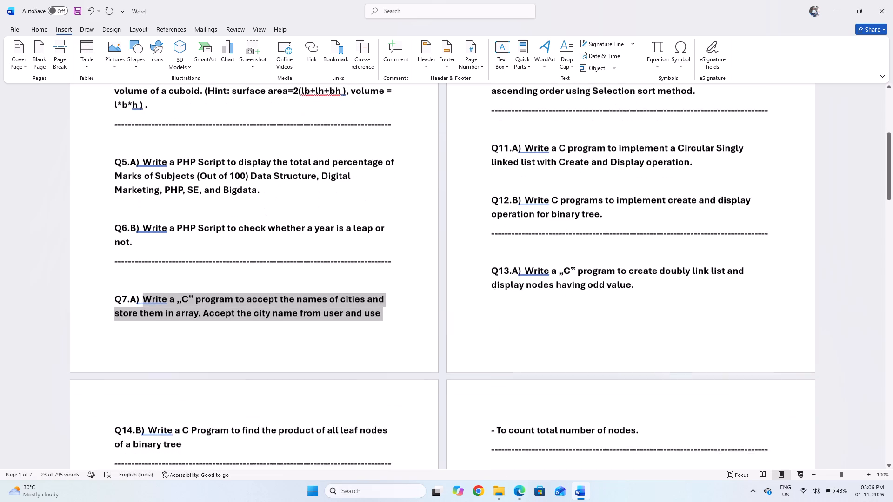
key("ctrl+v")
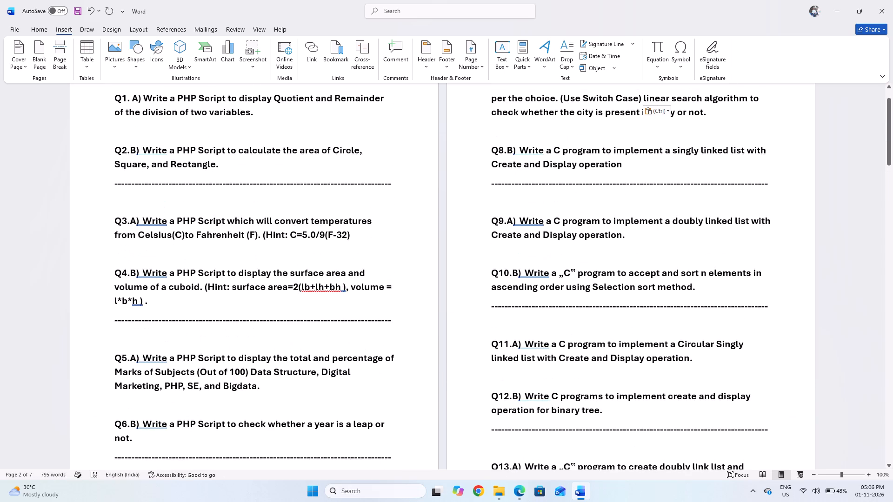
Examine the Q7.A) question text where it runs from the first page onto the second page in Word.
scroll(364, 333, "down", 2)
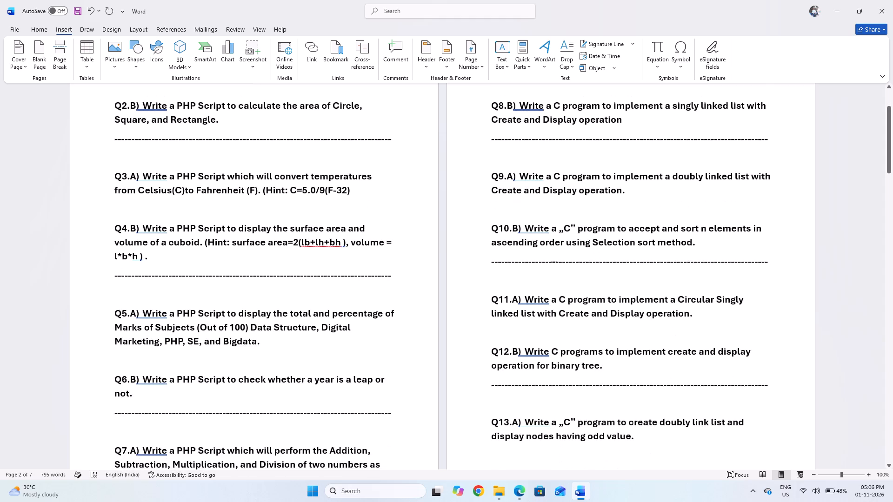
scroll(364, 333, "down", 6)
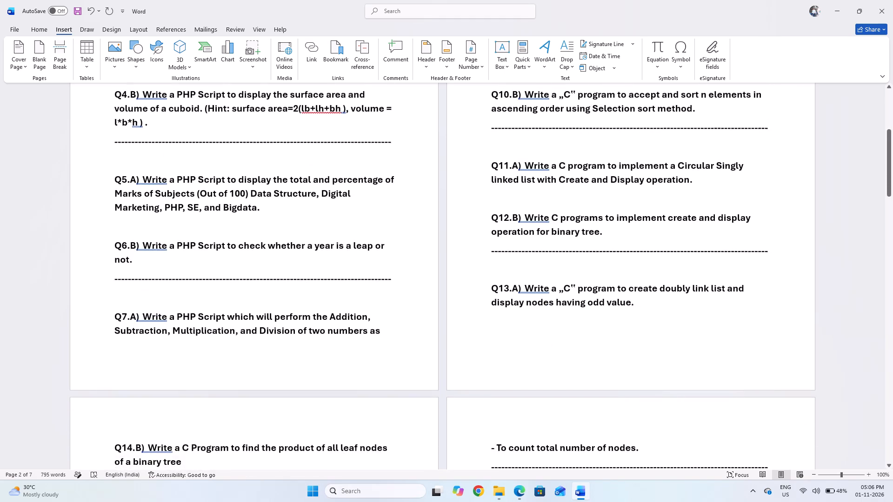
scroll(364, 333, "down", 4)
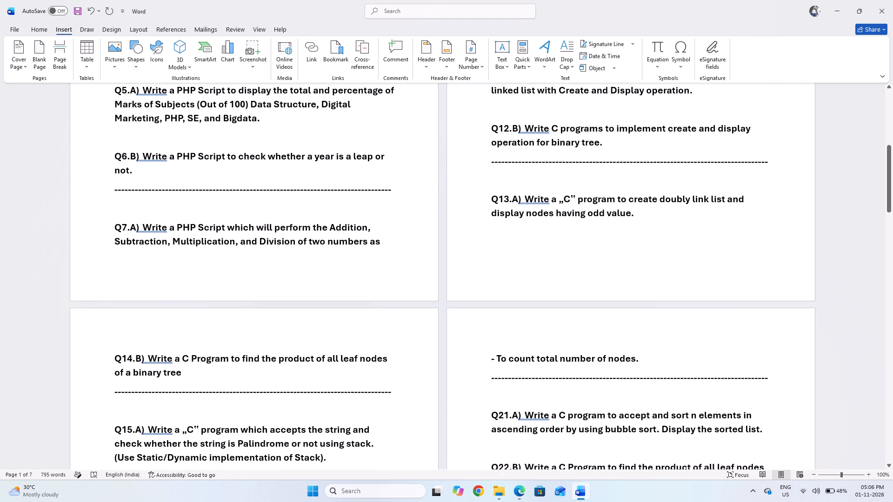
scroll(404, 389, "up", 2)
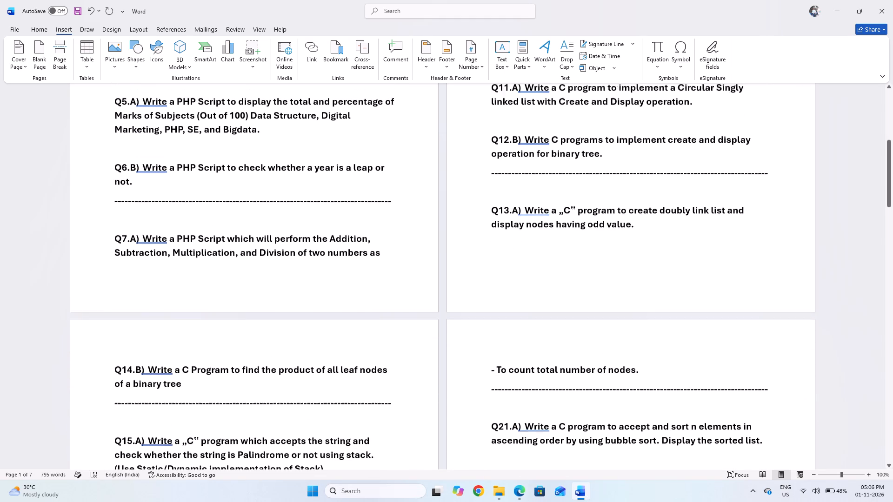
scroll(404, 389, "up", 15)
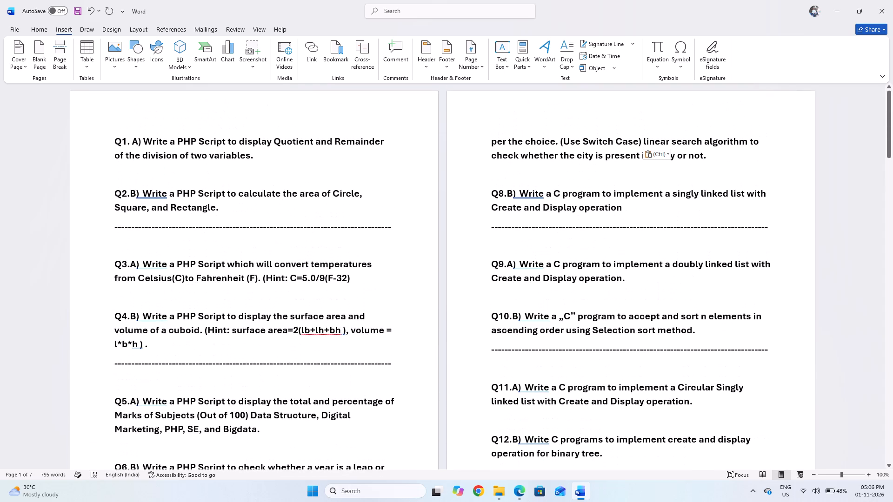
scroll(425, 308, "down", 8)
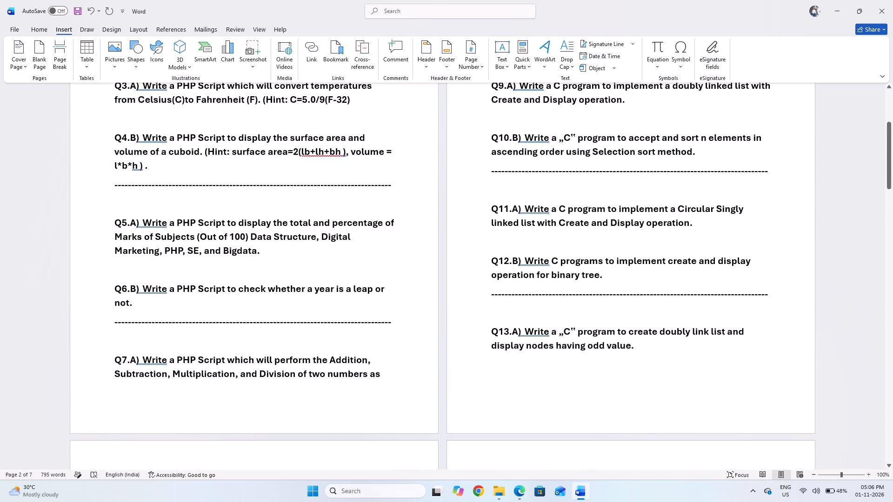
scroll(424, 311, "up", 9)
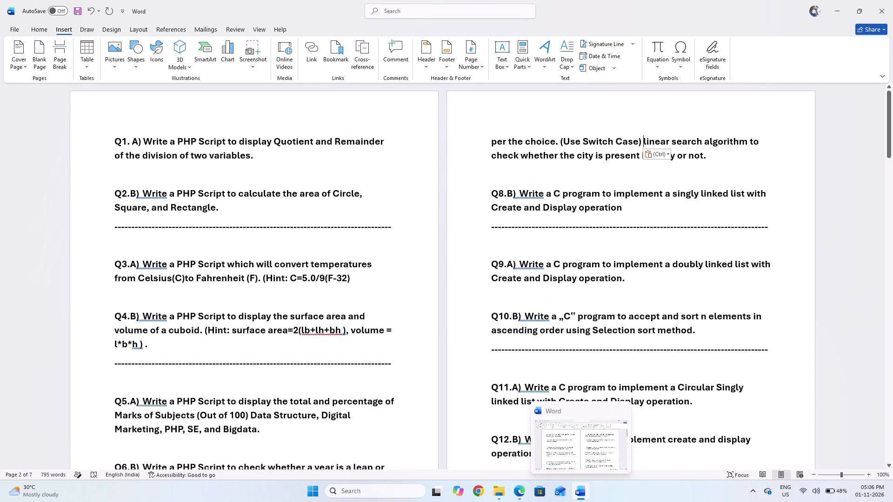
Copy the perfect numbers PHP question from Q2 B on page 4 of the Edge PDF and return to Word.
left_click(588, 492)
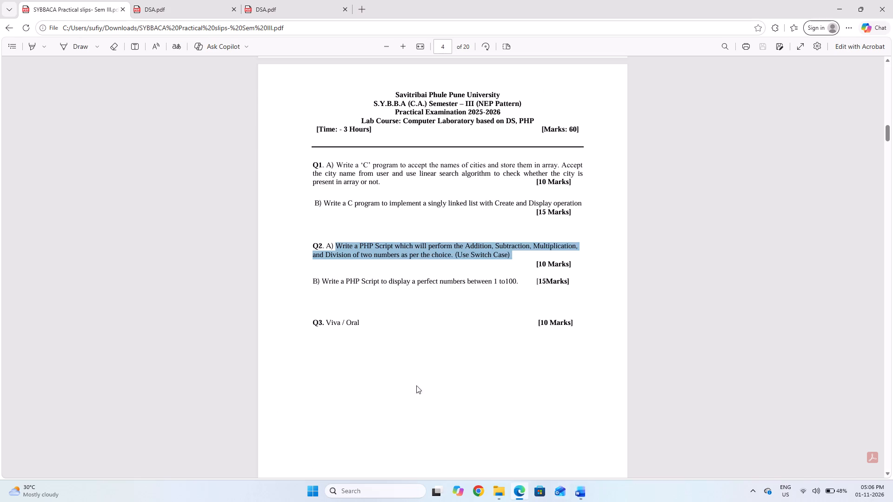
left_click_drag(322, 282, 522, 273)
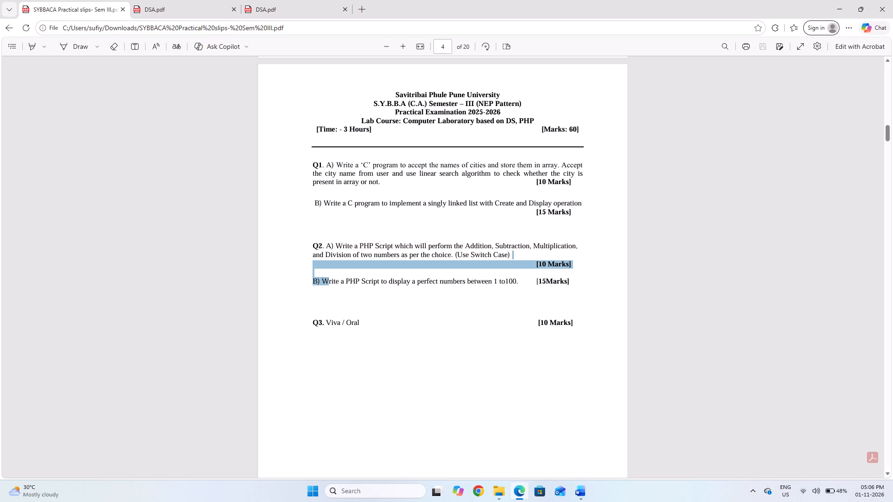
left_click_drag(522, 273, 517, 282)
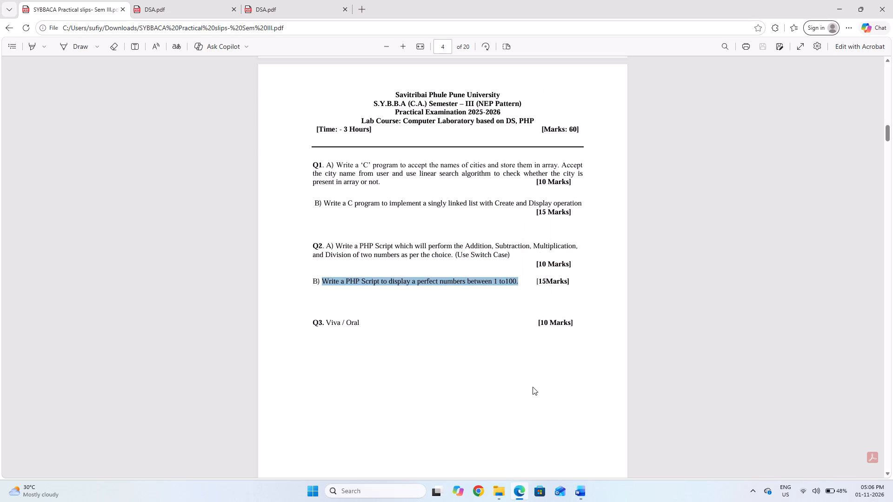
key("ctrl+c")
left_click(579, 488)
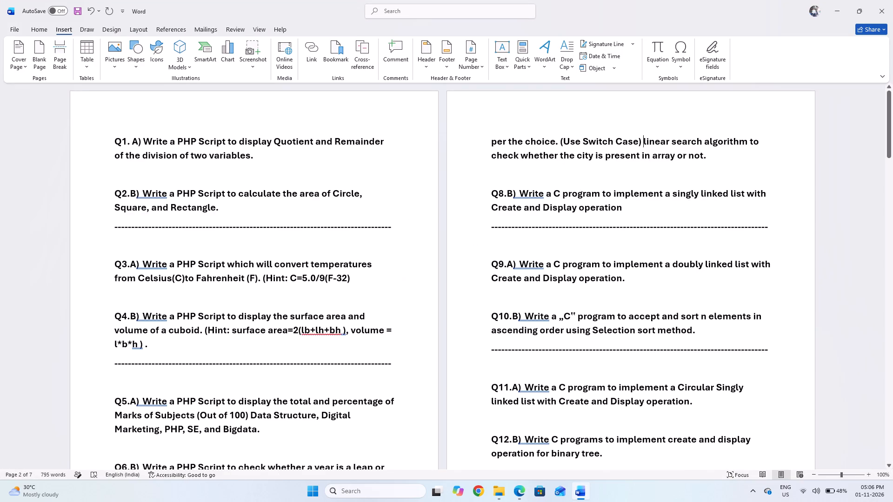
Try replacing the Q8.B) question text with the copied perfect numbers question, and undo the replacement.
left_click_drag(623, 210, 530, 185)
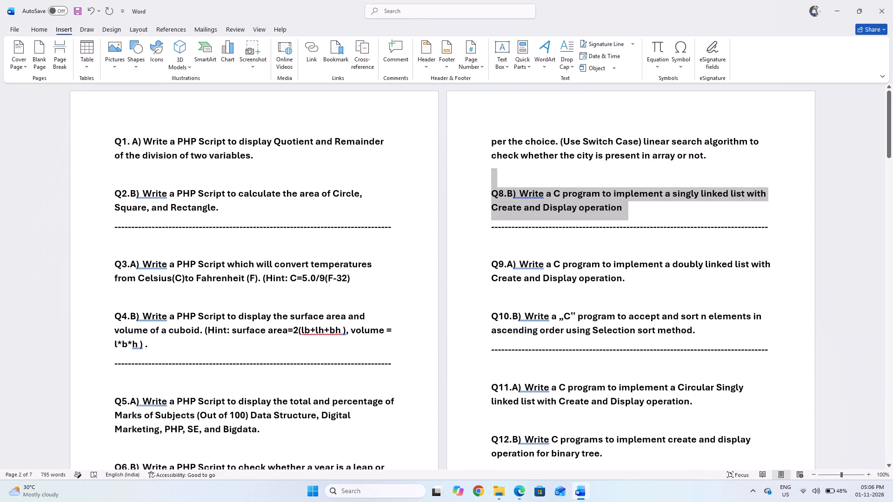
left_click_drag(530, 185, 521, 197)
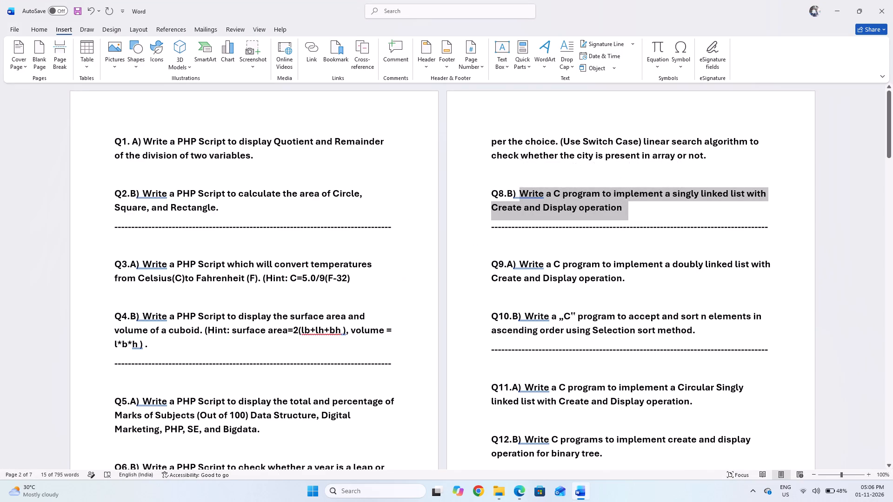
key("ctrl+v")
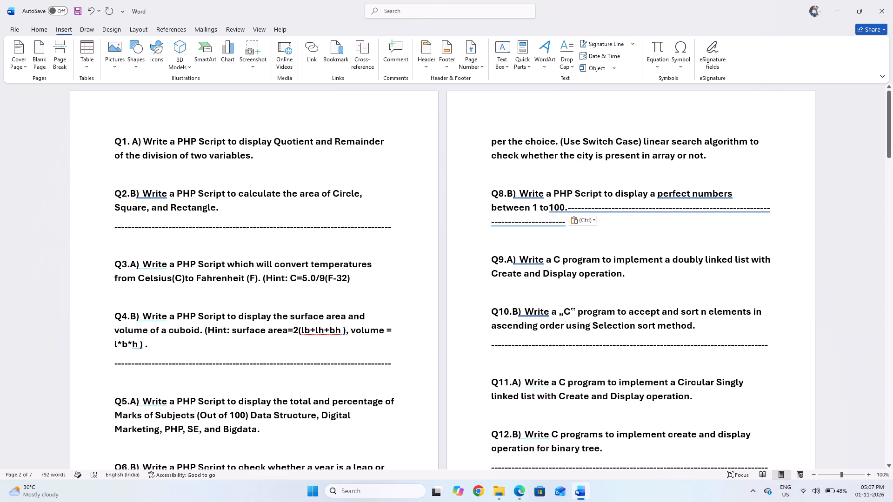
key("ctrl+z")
Replace the Q8.B) question text with the copied perfect numbers PHP question, putting the dashed separator on its own line.
left_click(627, 211)
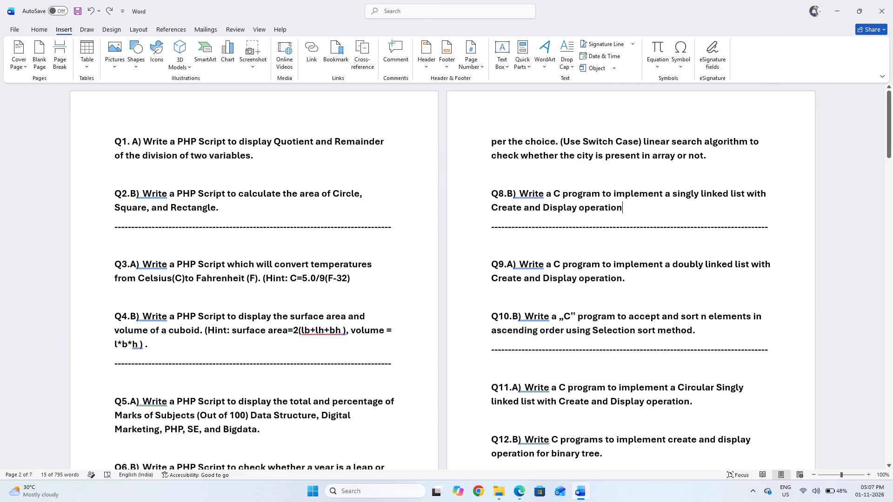
left_click_drag(622, 209, 528, 190)
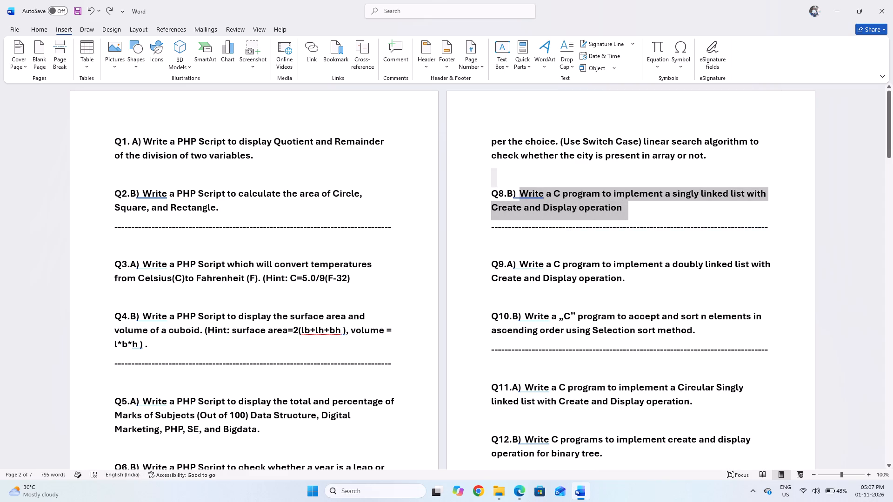
left_click_drag(528, 190, 524, 193)
key("ctrl+v")
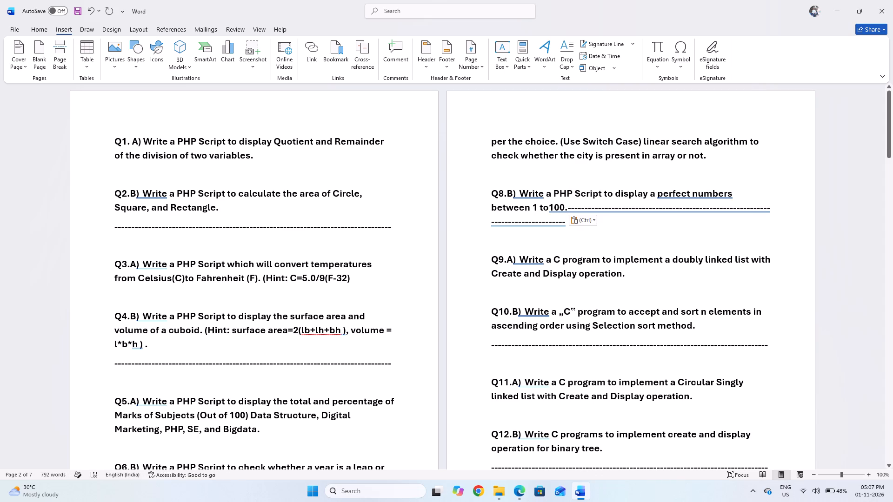
key("Return")
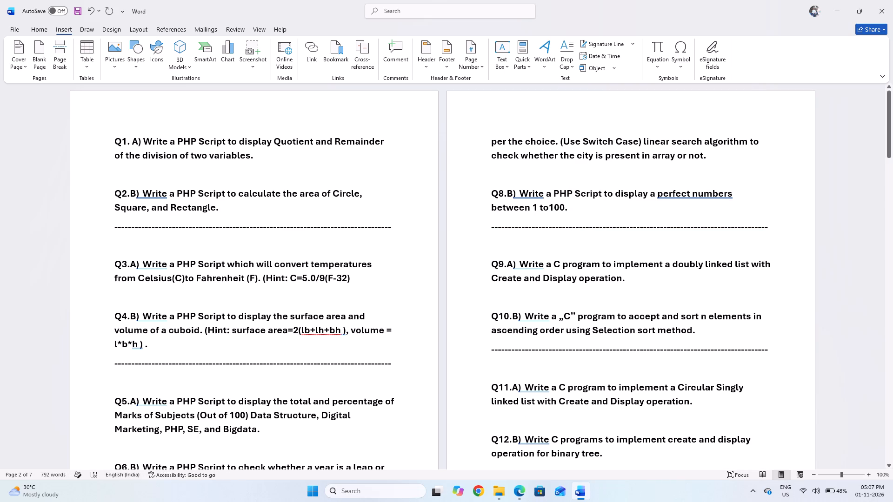
Replace the Q9.A) question text in Word with the reverse-of-a-number PHP question copied from Q2 A on page 5 of the Edge PDF.
left_click(584, 494)
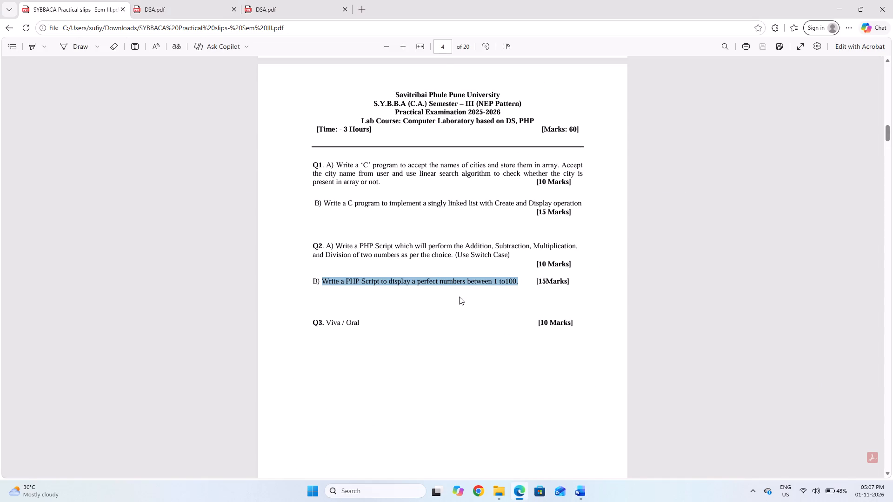
scroll(459, 297, "down", 12)
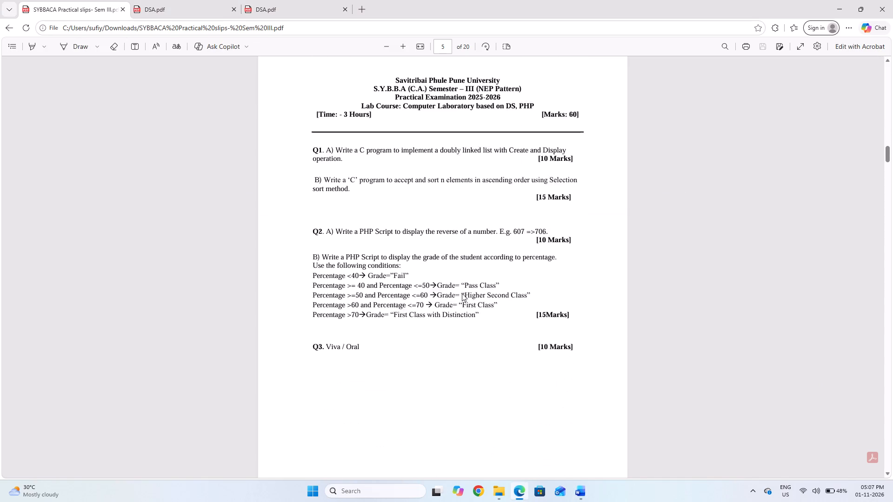
scroll(462, 293, "down", 2)
left_click(407, 272)
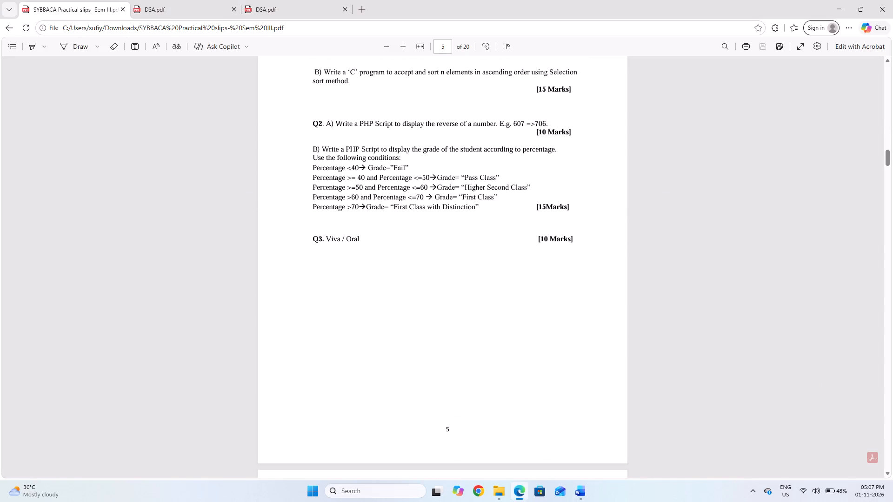
scroll(337, 130, "up", 1)
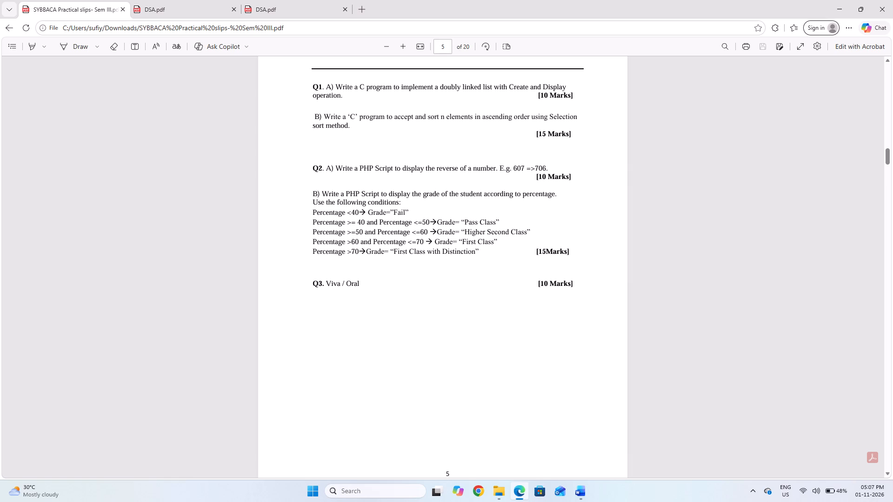
left_click_drag(338, 169, 550, 162)
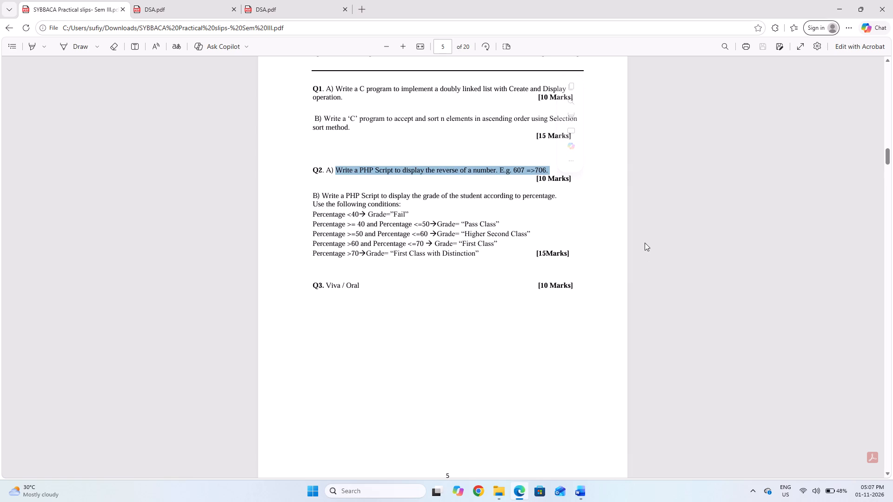
key("ctrl+c")
left_click(578, 492)
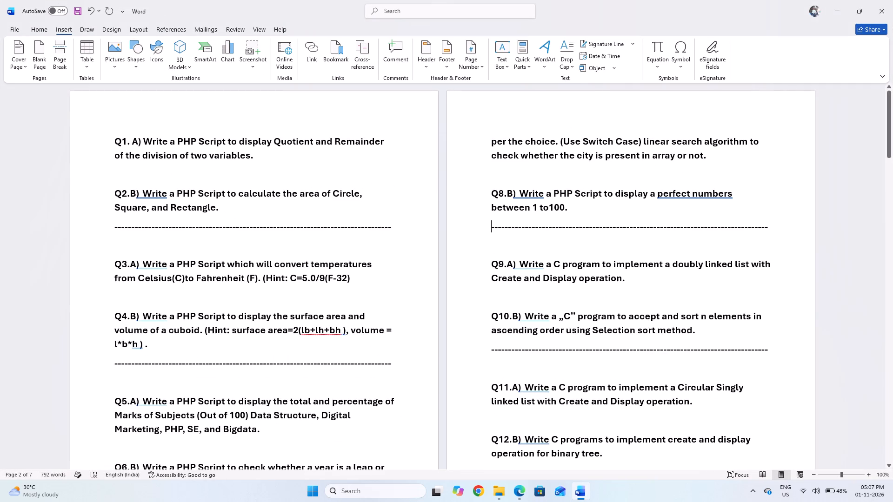
left_click_drag(519, 261, 623, 279)
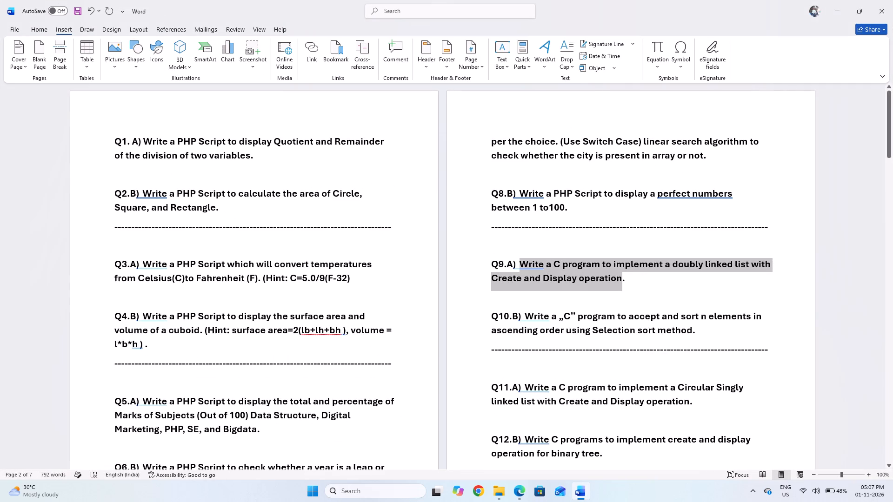
left_click_drag(623, 279, 626, 280)
key("ctrl+v")
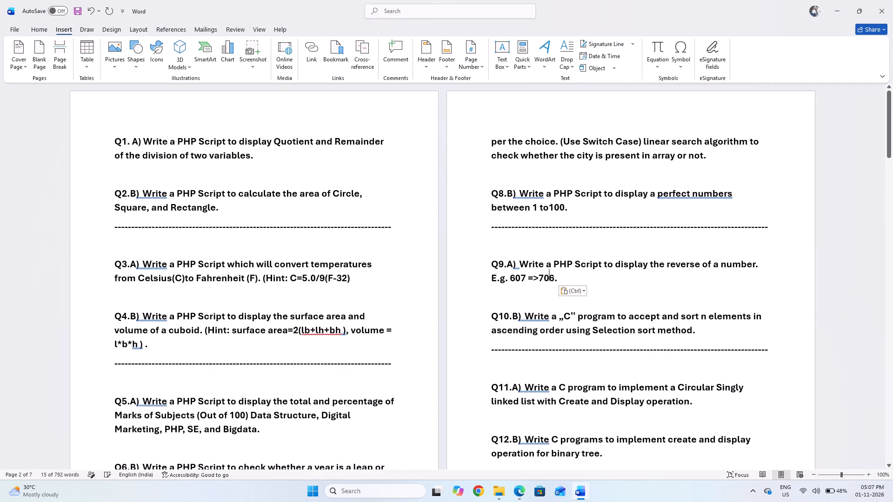
Replace the Q10.B) question text in Word with the student grade PHP question and its conditions, copied from Q2 B on the PDF's page 5.
left_click(579, 494)
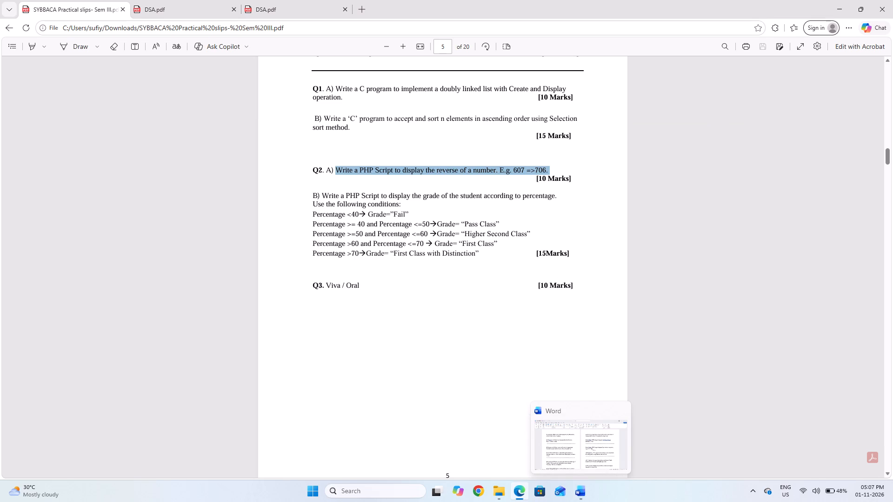
left_click_drag(322, 195, 476, 258)
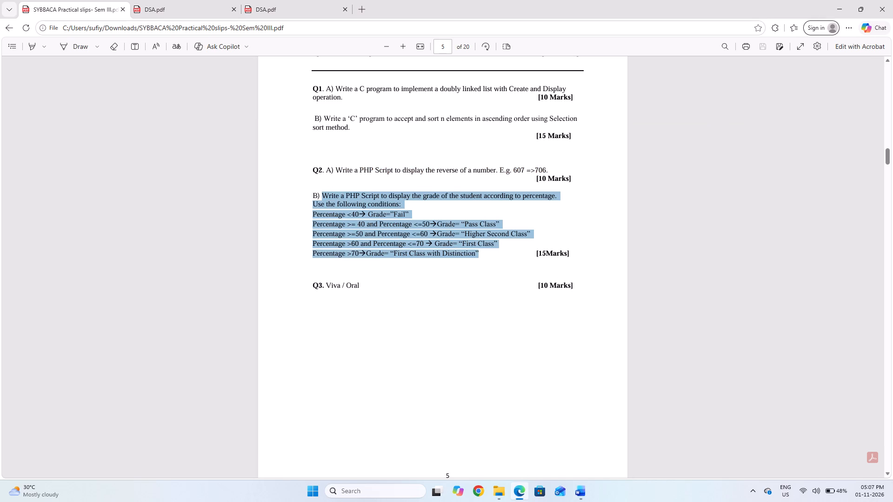
left_click_drag(476, 258, 477, 258)
key("ctrl+c")
left_click(580, 495)
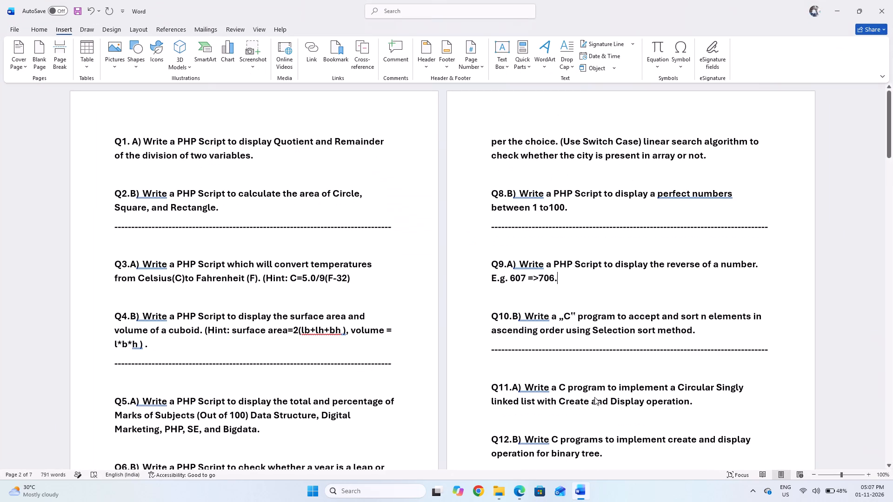
left_click_drag(528, 315, 687, 338)
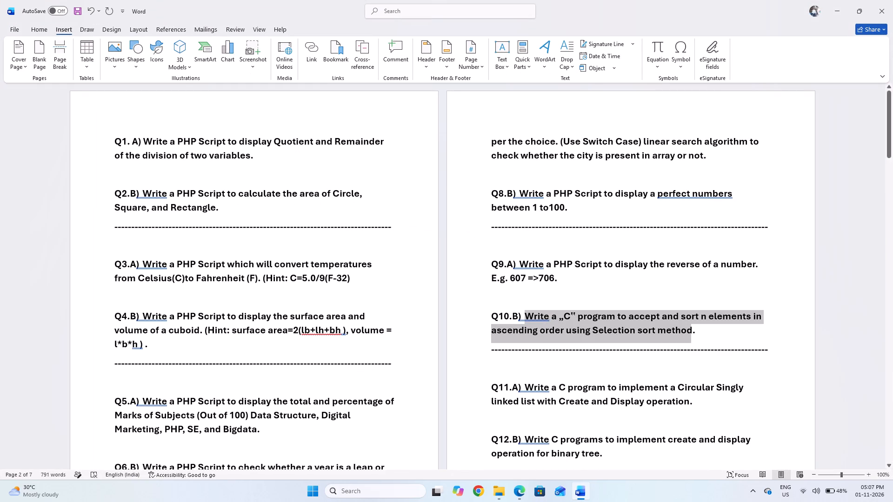
left_click_drag(687, 338, 695, 334)
key("ctrl+v")
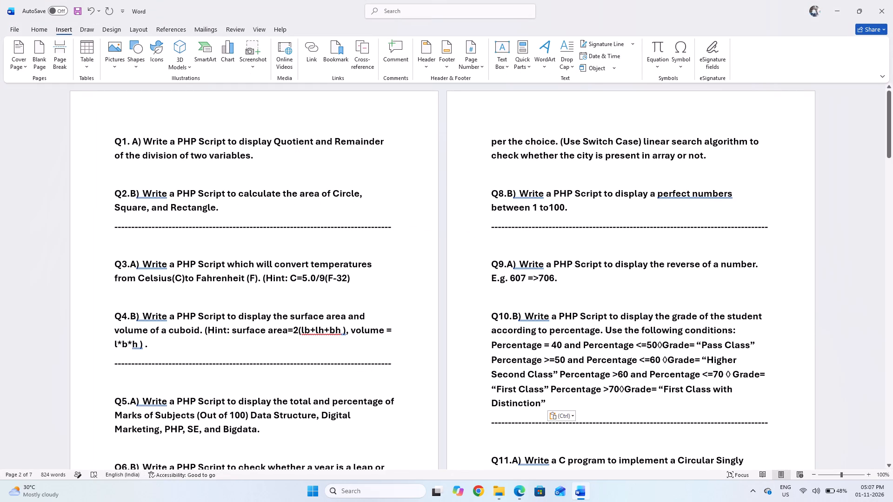
Compare the pasted Q10.B) grade conditions in Word with the original Q2 B condition list in the Edge PDF.
left_click(582, 493)
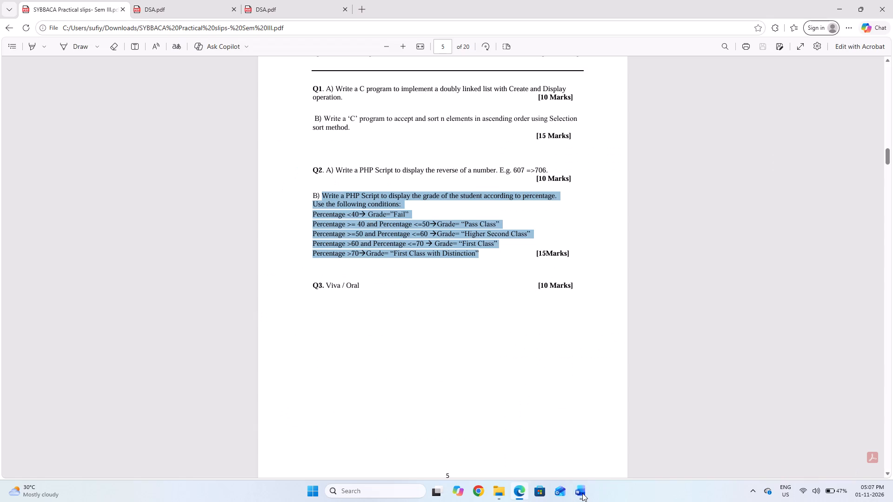
left_click(582, 493)
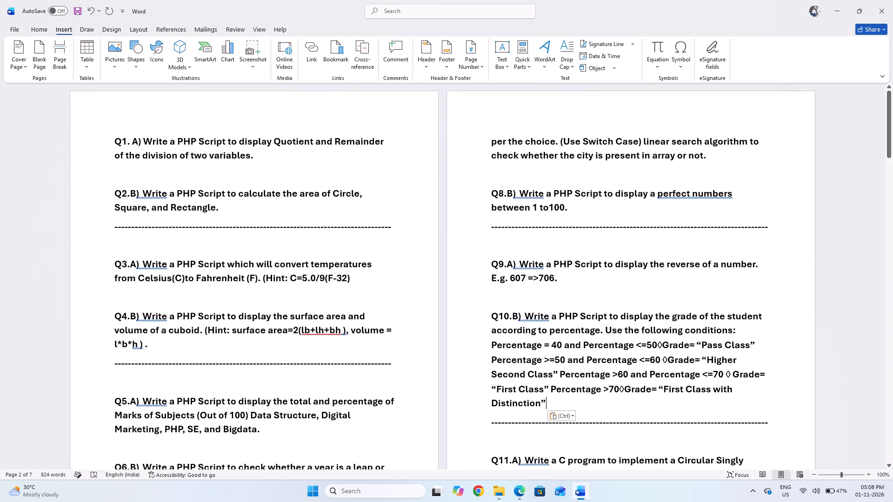
left_click(580, 492)
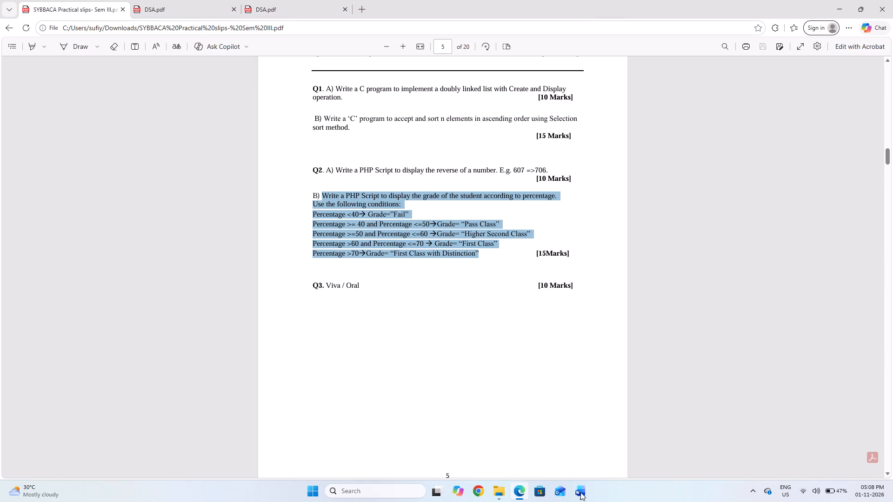
left_click(580, 492)
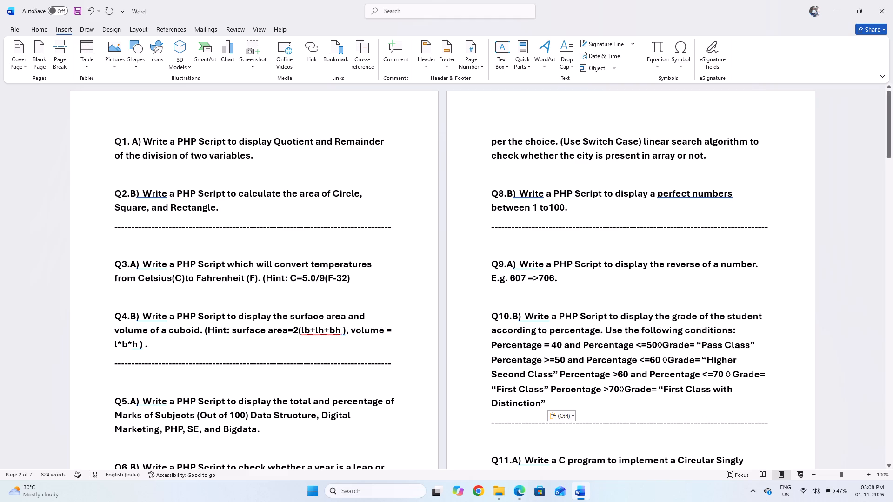
left_click(587, 495)
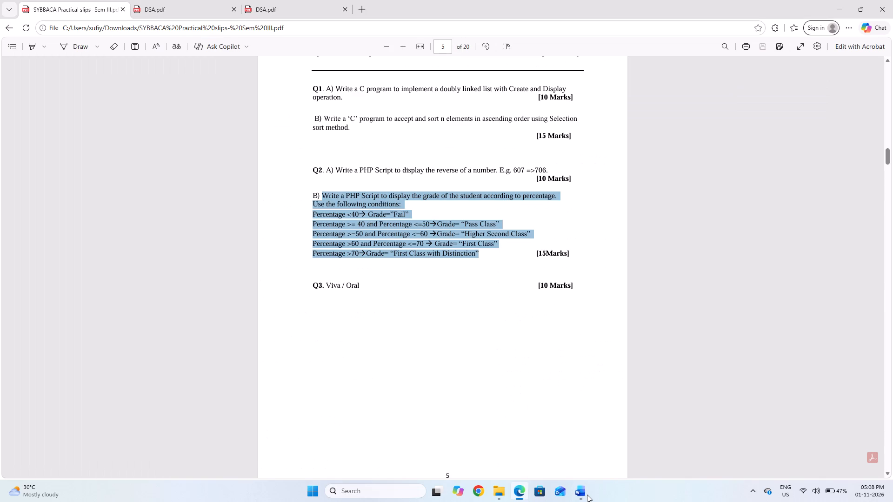
left_click(587, 495)
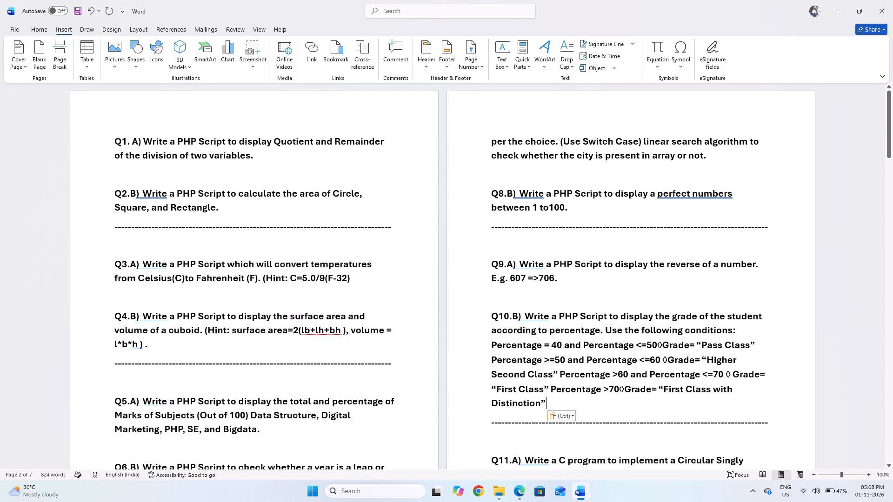
scroll(602, 358, "up", 1)
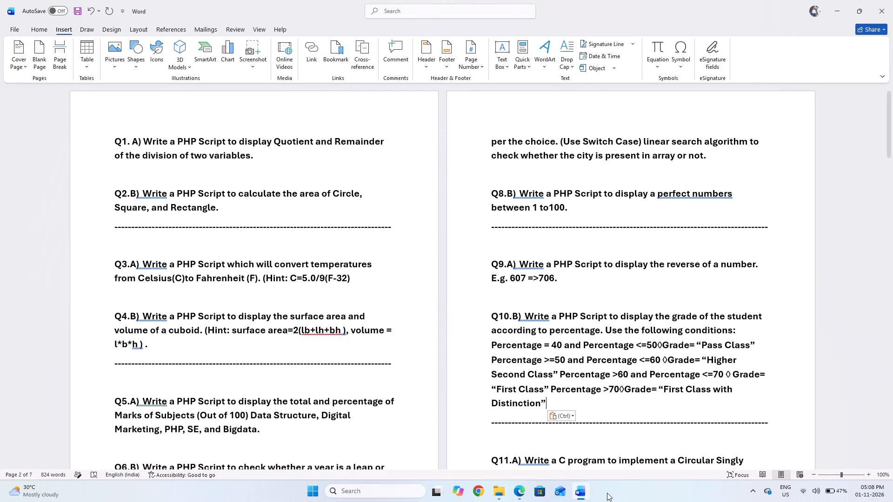
left_click(581, 495)
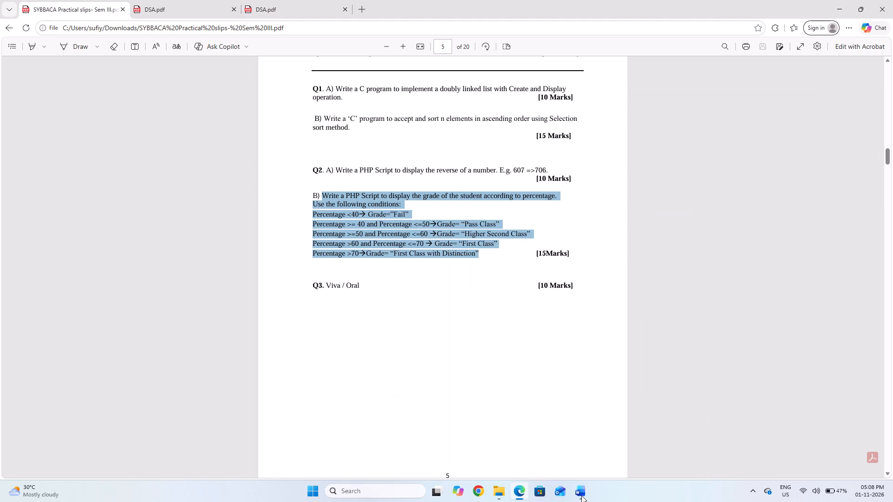
left_click(581, 495)
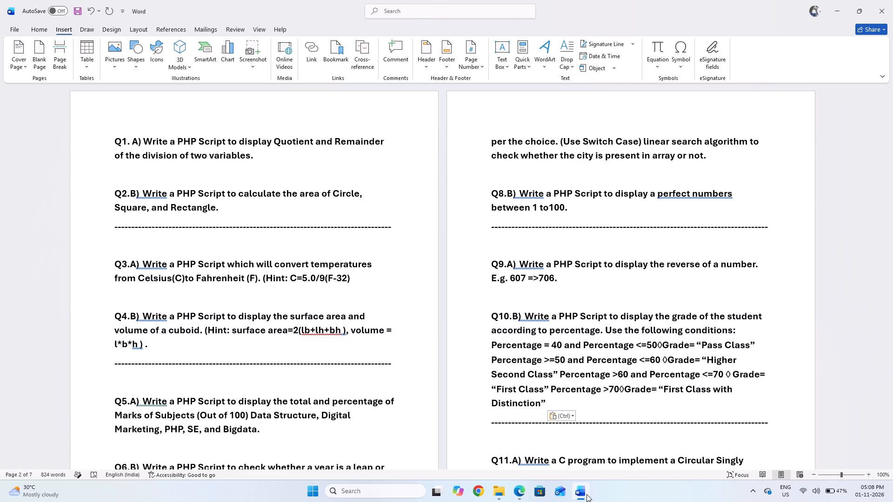
Delete the pasted percentage conditions after "Use the following conditions:" in Q10.B) and start a new line there.
left_click(566, 401)
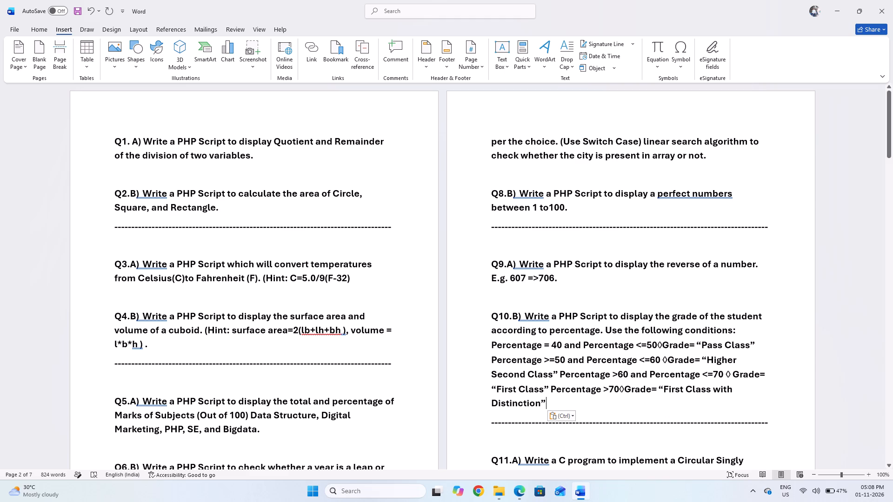
left_click_drag(549, 401, 485, 331)
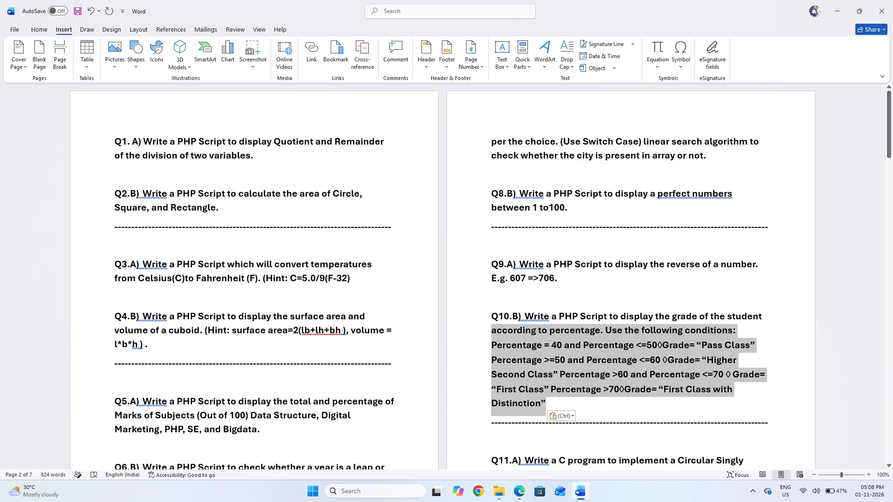
left_click_drag(485, 331, 493, 346)
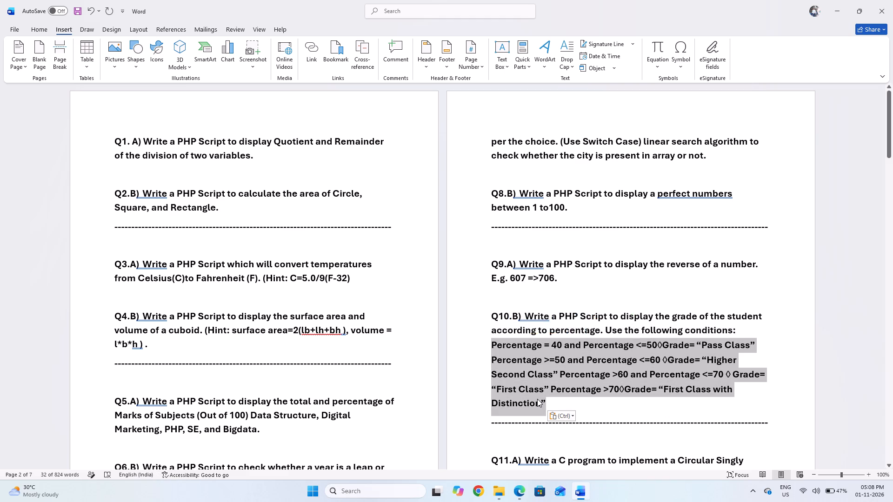
key("BackSpace")
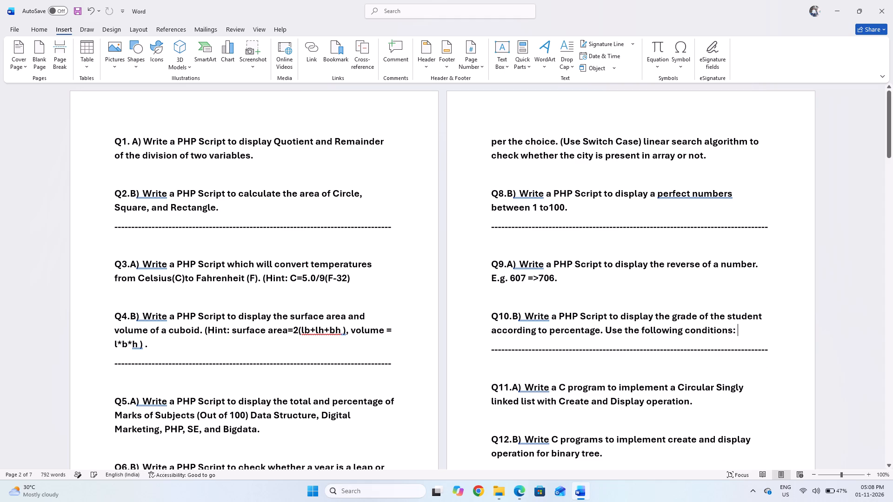
key("Return")
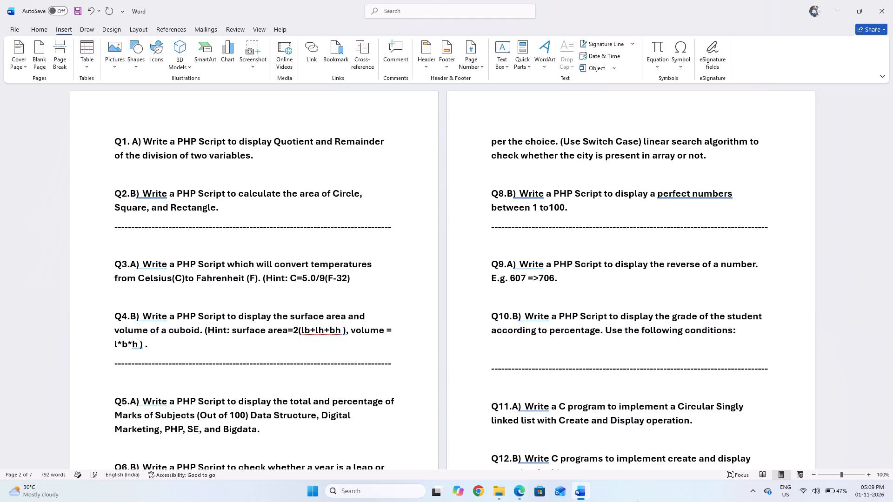
Copy only the "Percentage <40" Grade "Fail" condition from the Edge PDF and paste it on the new line under Q10.B) in Word.
left_click(582, 495)
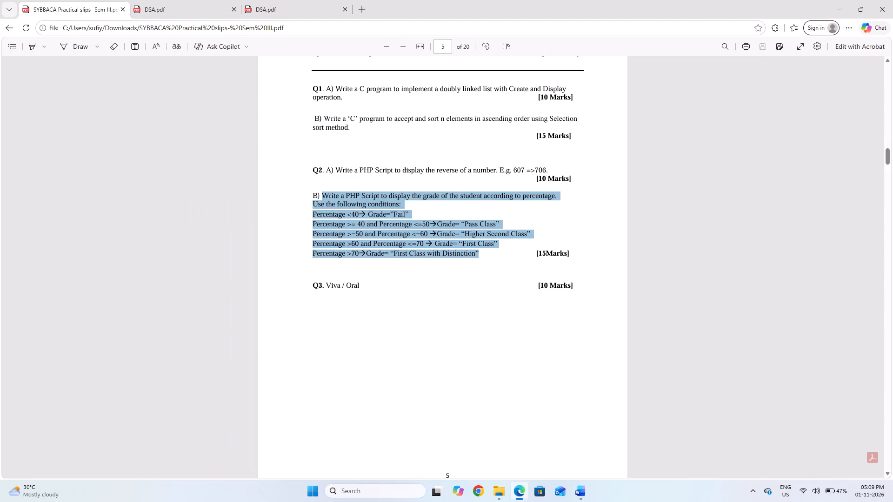
left_click(364, 217)
left_click_drag(410, 211, 312, 211)
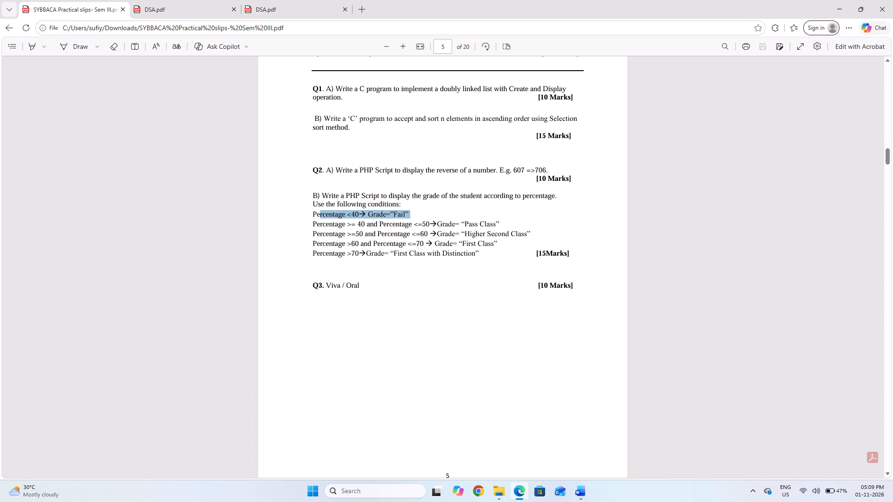
left_click_drag(312, 211, 306, 211)
key("ctrl+c")
left_click(579, 493)
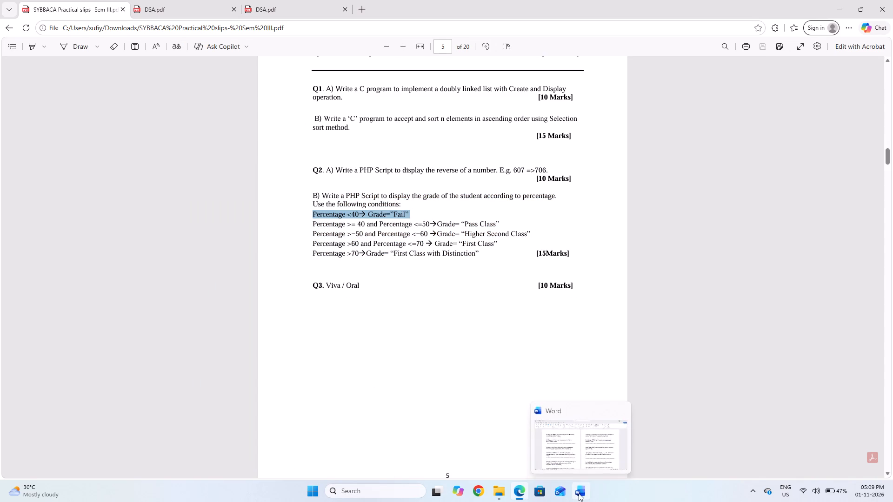
key("ctrl+v")
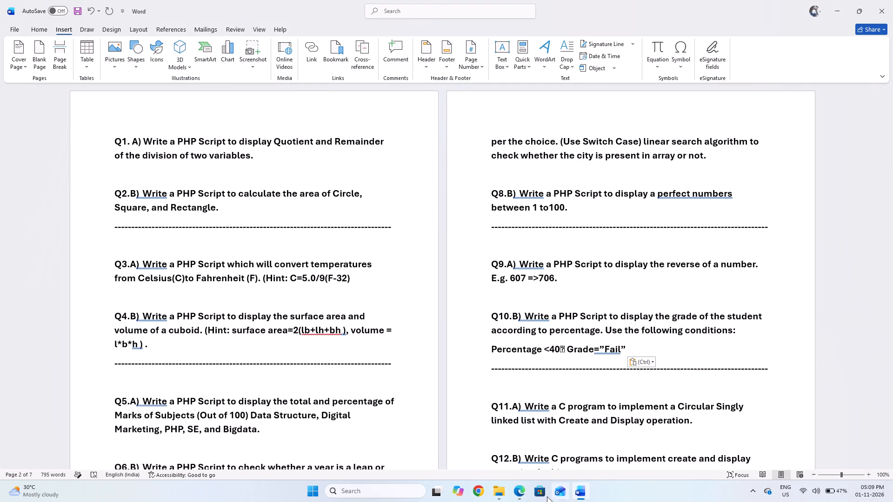
Check the arrow in the "Fail" condition in the Edge PDF and place the cursor after the garbled symbol following "Percentage <40" in Word.
left_click(520, 494)
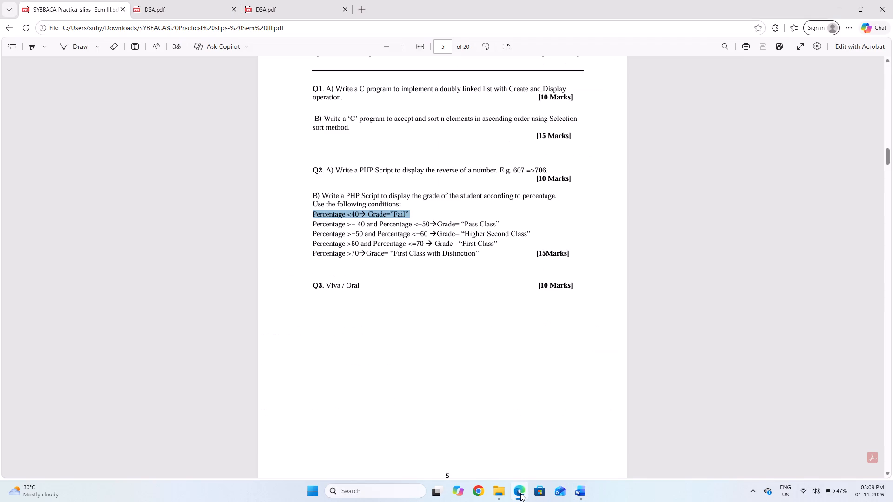
left_click(520, 493)
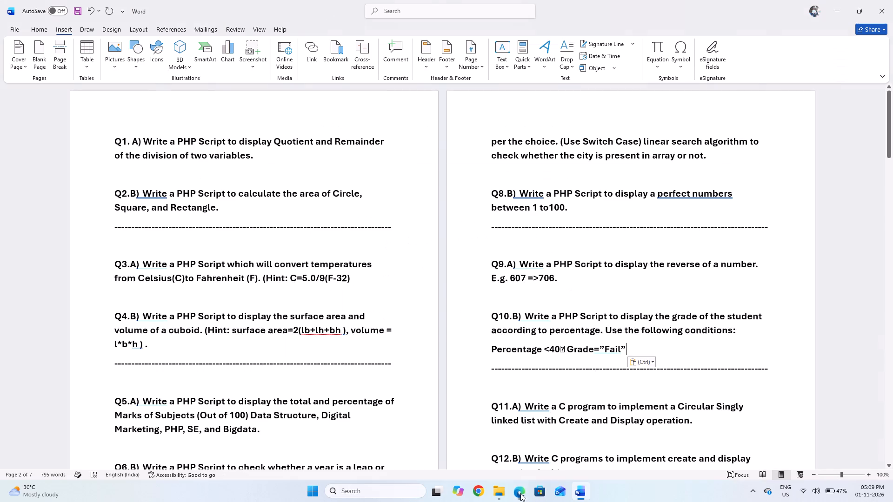
left_click(566, 350)
key("Left")
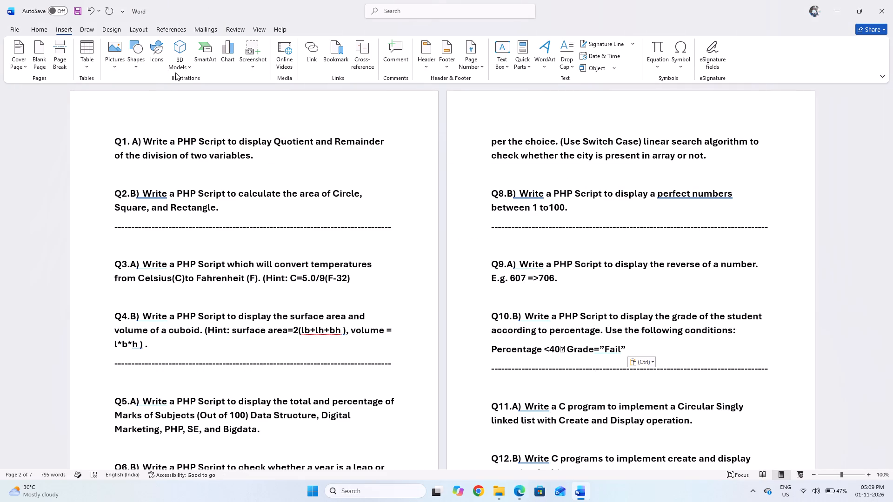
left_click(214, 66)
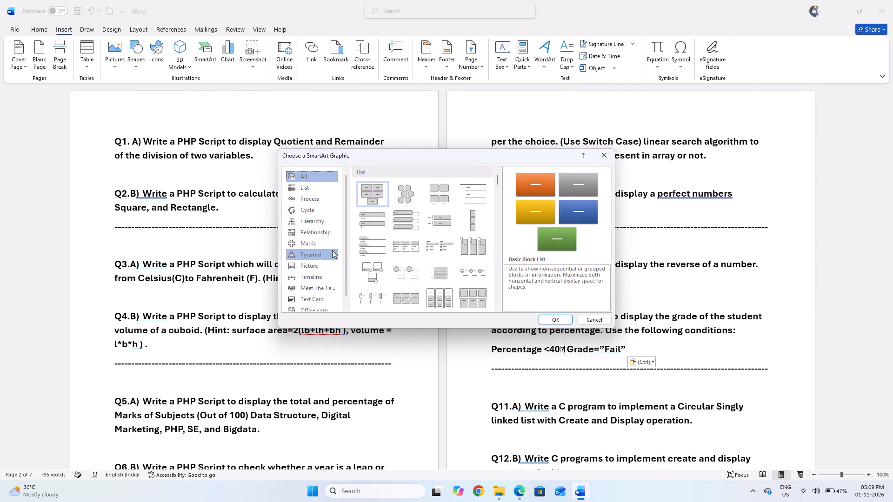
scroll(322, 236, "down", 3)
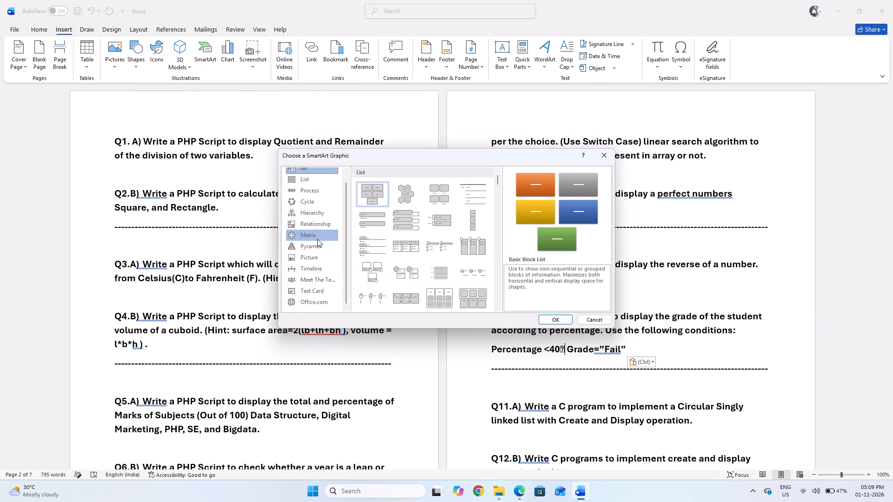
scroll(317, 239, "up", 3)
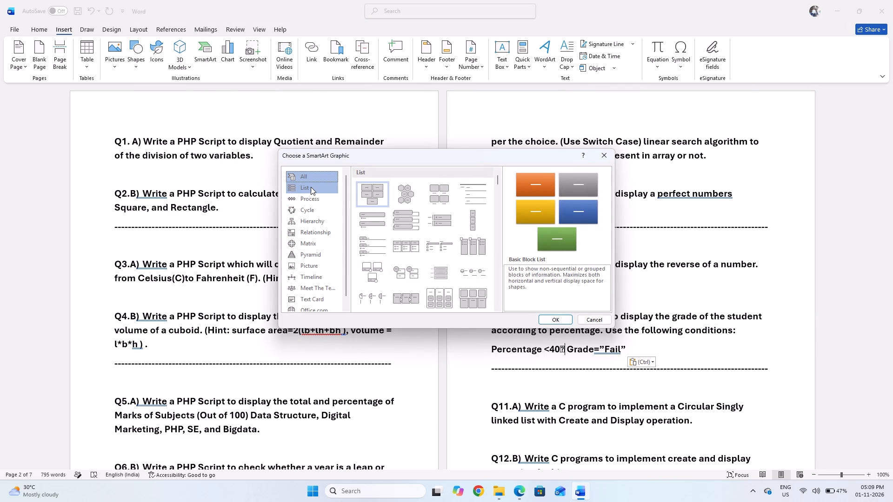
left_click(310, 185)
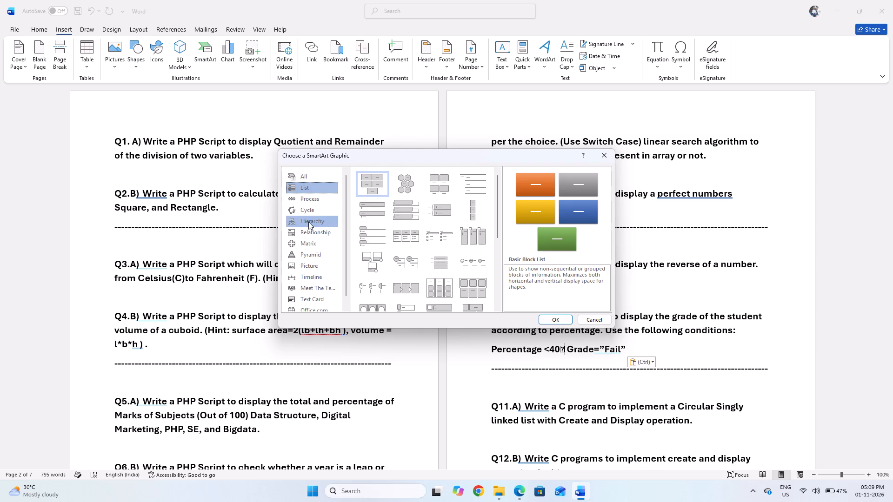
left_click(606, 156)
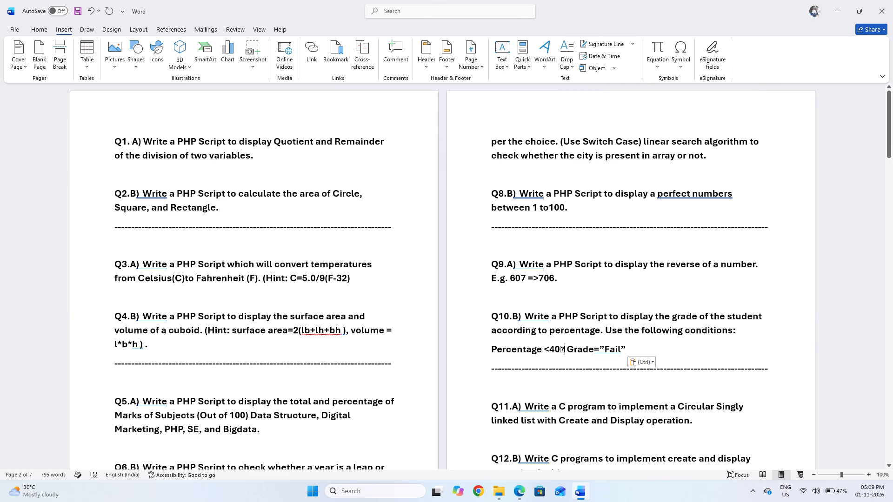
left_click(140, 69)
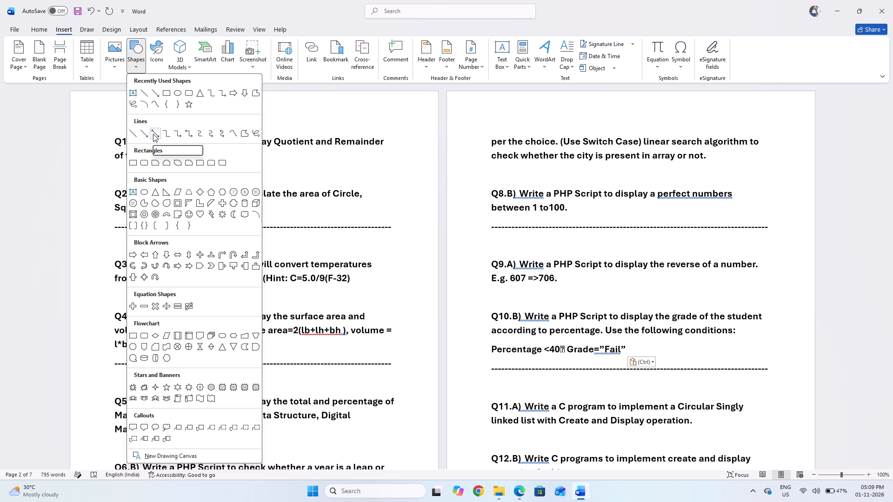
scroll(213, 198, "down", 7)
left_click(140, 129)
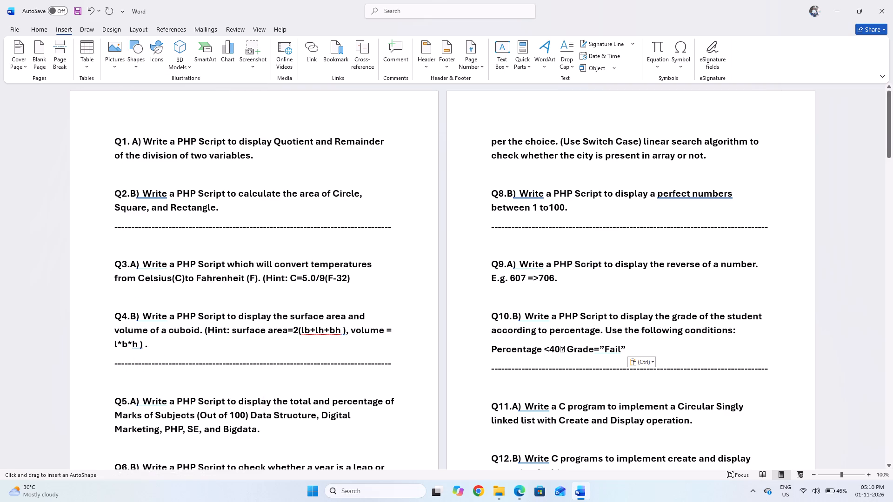
Replace the garbled symbol between "Percentage <40" and "Grade" in Q10.B) with two spaces.
key("BackSpace")
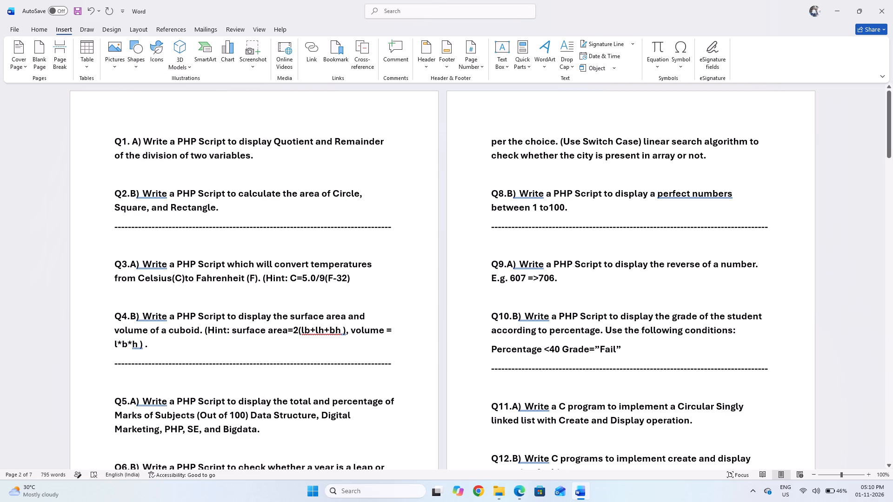
key("space")
key("space")
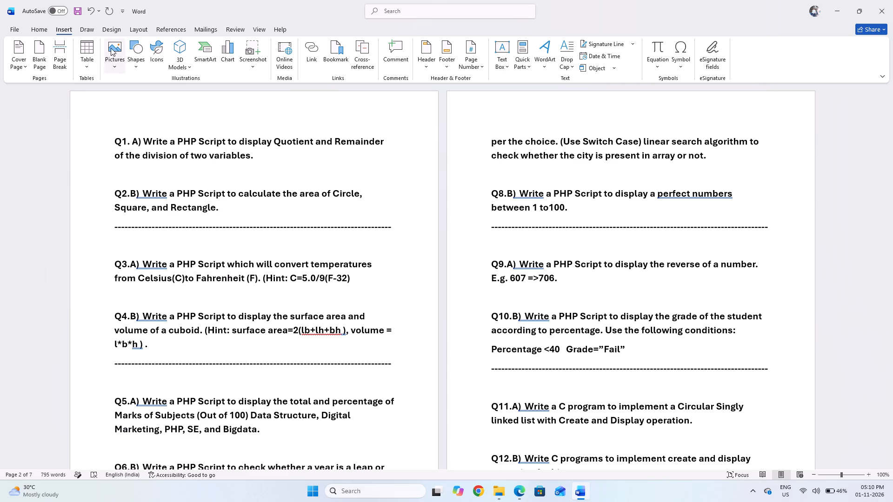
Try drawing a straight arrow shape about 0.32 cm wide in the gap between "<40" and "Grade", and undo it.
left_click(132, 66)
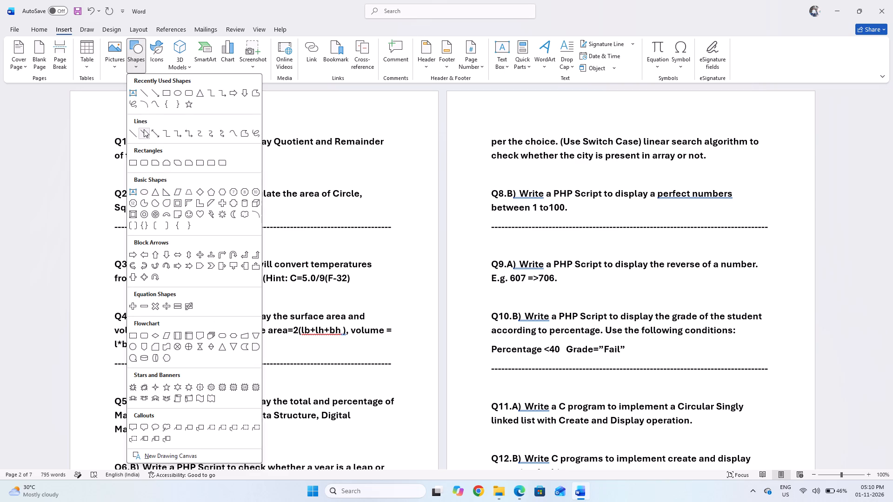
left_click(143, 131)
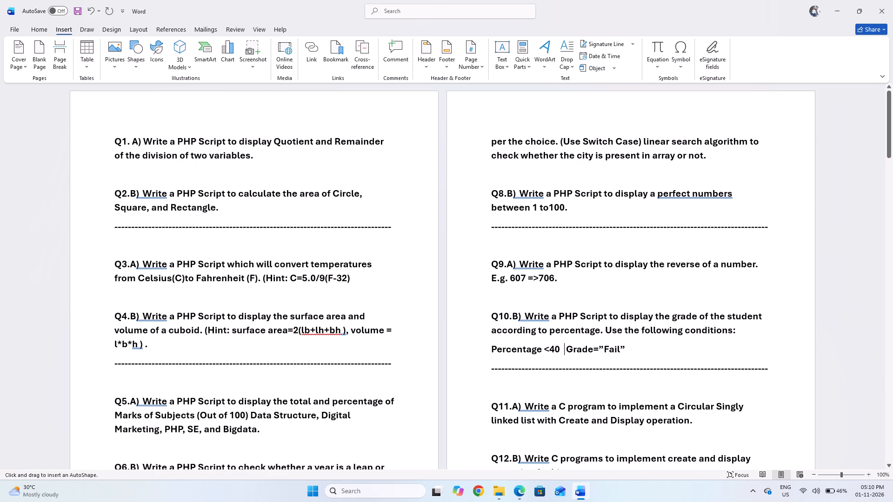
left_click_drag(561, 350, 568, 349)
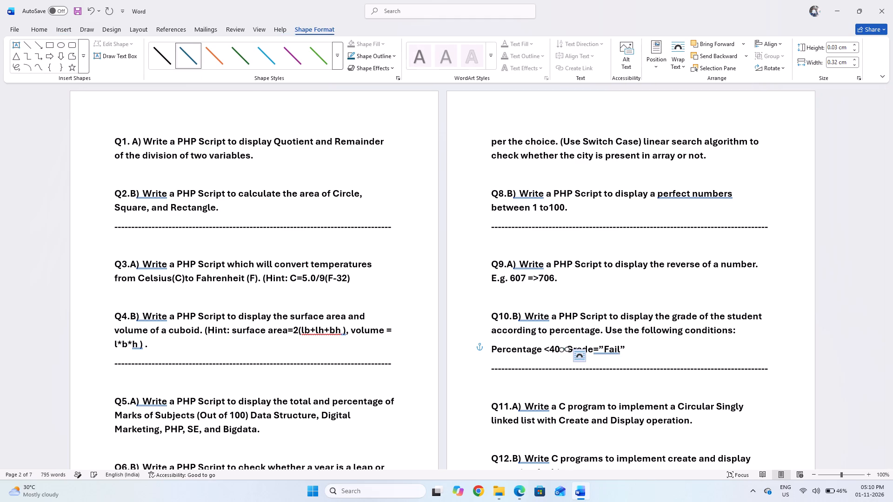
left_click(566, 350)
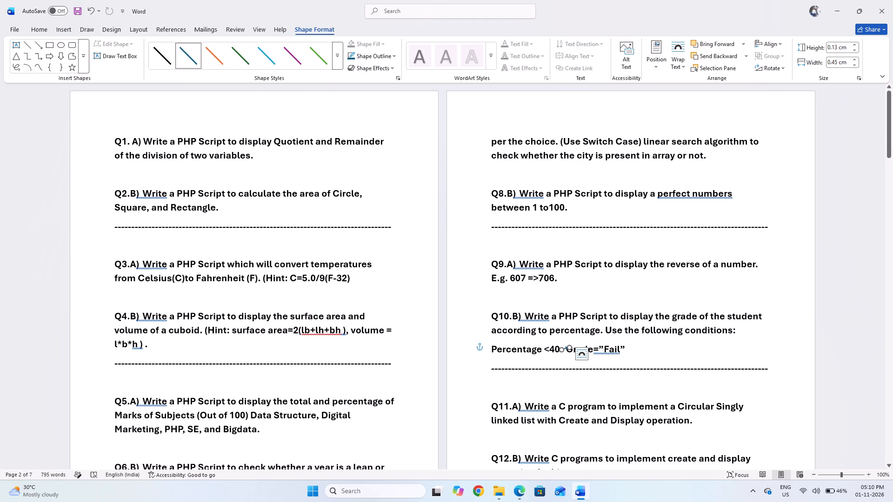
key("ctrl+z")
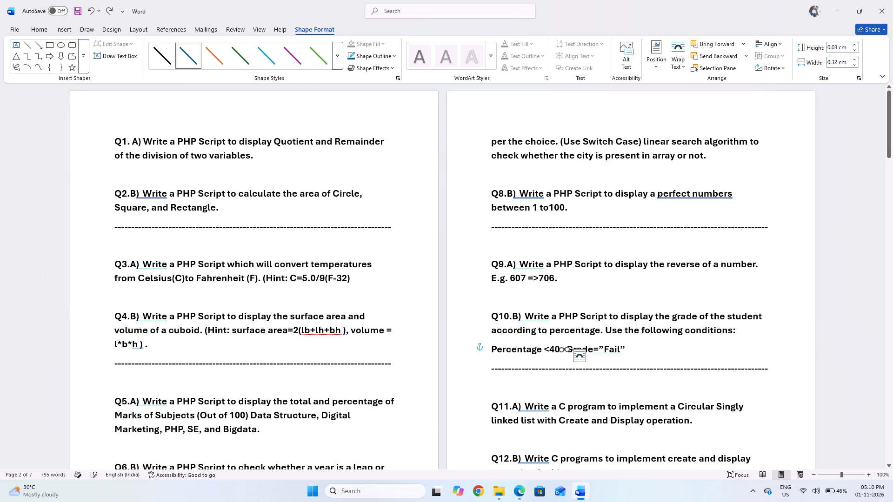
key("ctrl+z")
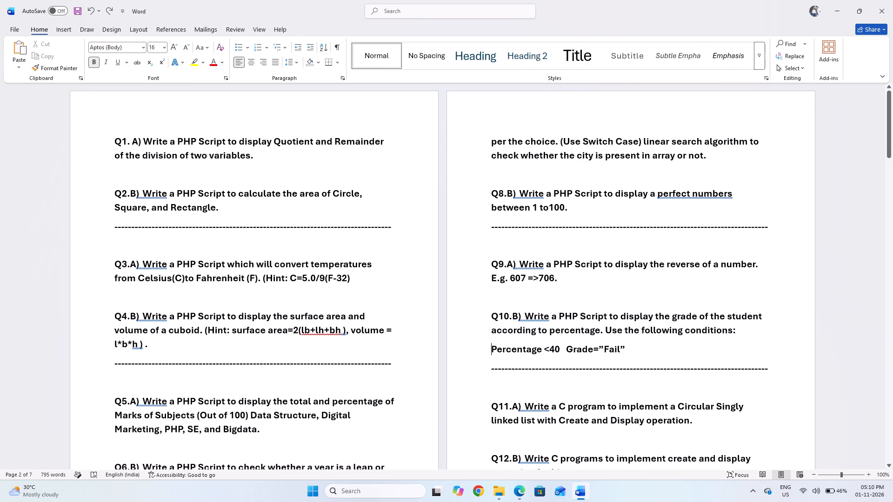
Delete one of the extra spaces between "Percentage <40" and "Grade" in the Q10.B) "Fail" condition.
left_click(562, 351)
key("Right")
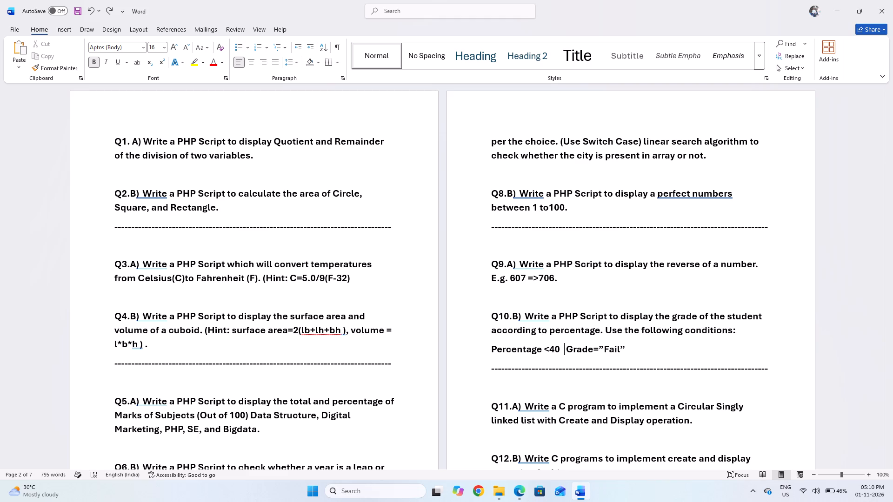
key("BackSpace")
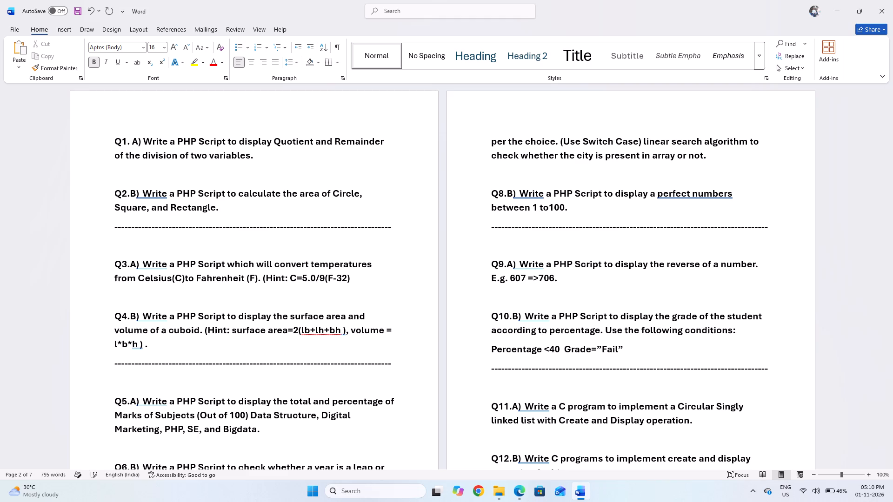
Copy the "Pass Class" condition from the Edge PDF and paste it on a new line below the "Fail" condition in Word.
left_click(632, 349)
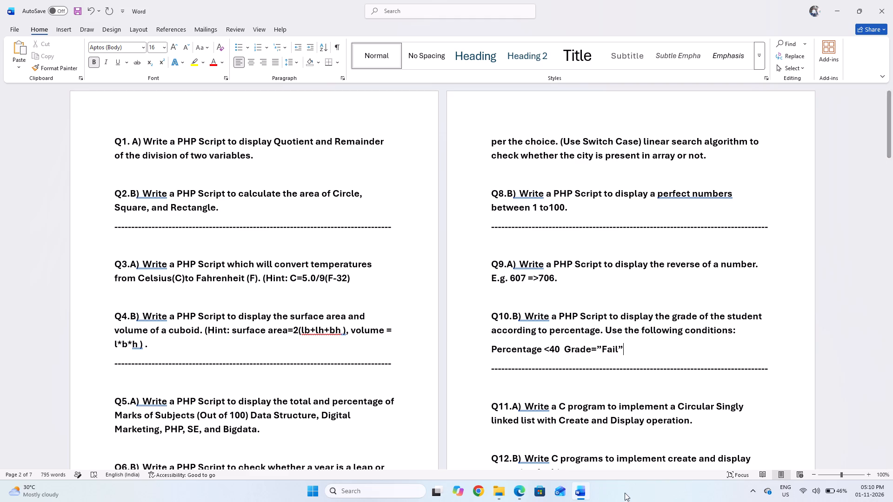
left_click(589, 492)
left_click(578, 480)
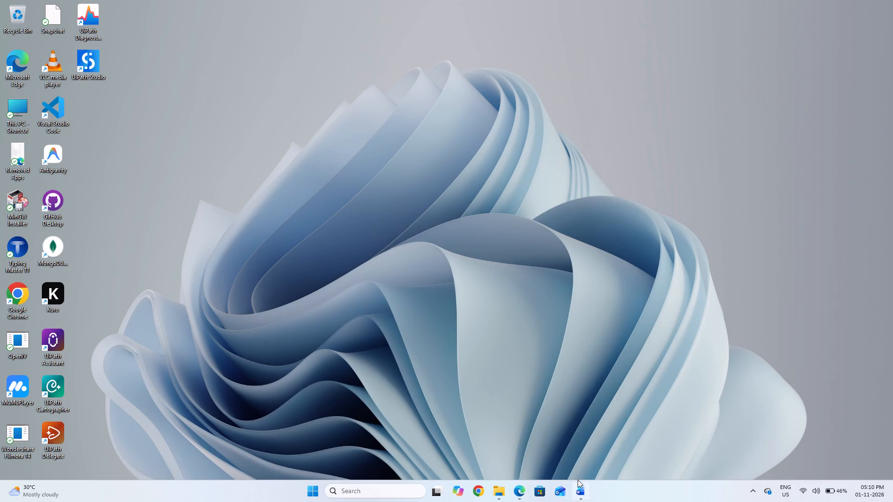
left_click(517, 491)
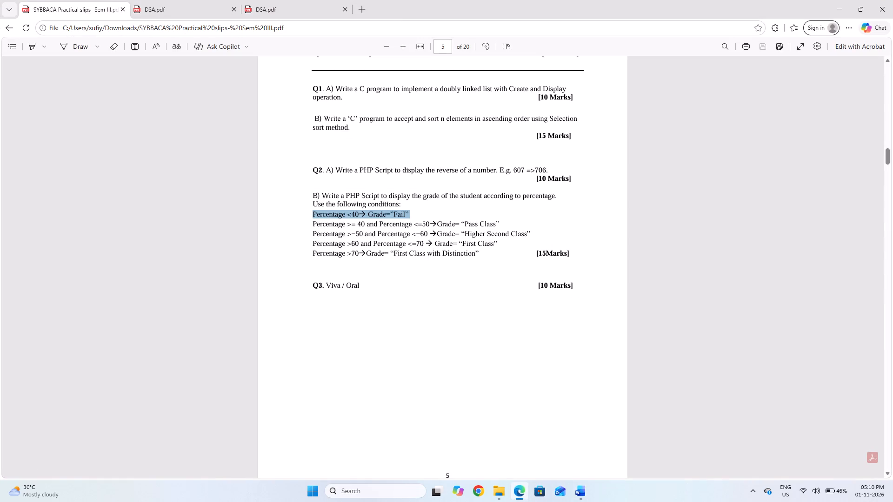
left_click_drag(309, 225, 504, 223)
key("ctrl+c")
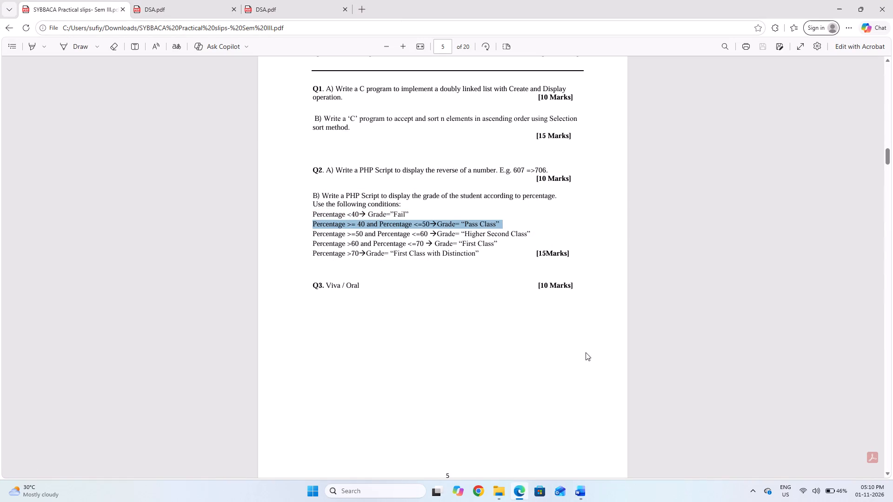
left_click(575, 494)
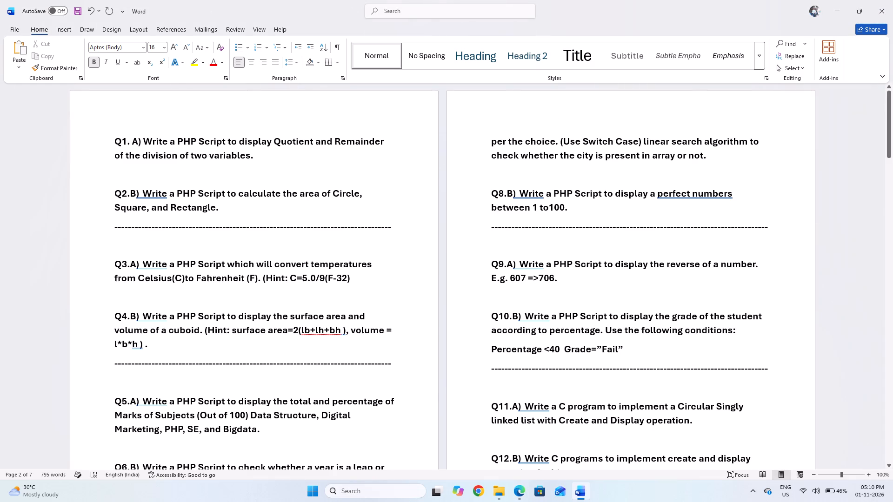
key("Return")
key("ctrl+v")
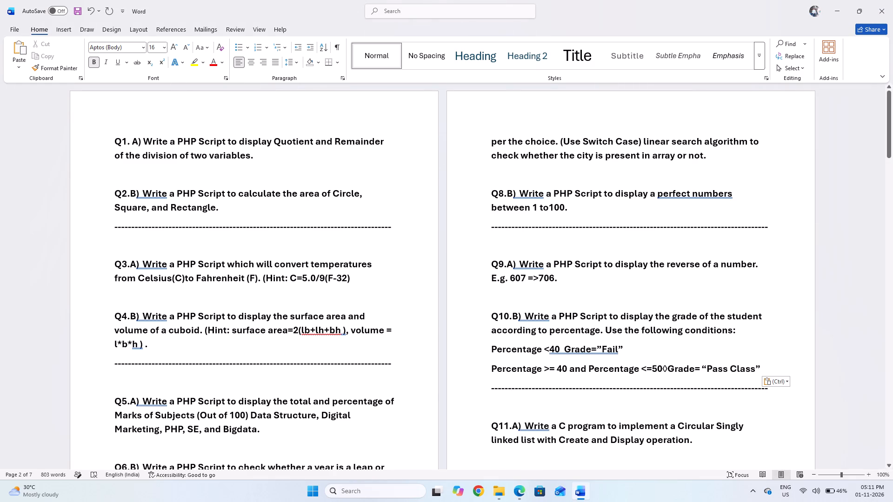
Copy the "Higher Second Class" condition from the Edge PDF, paste it below "Pass Class" in Word, and start a new line after it.
left_click(581, 489)
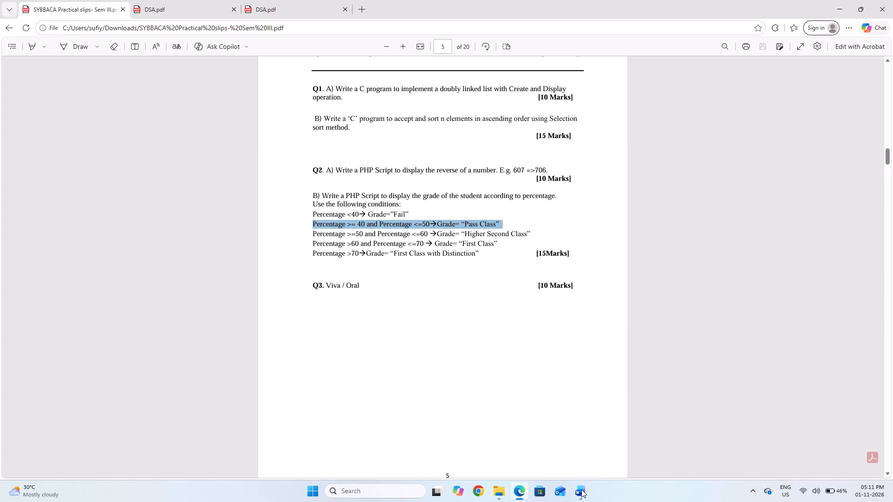
left_click_drag(309, 236, 513, 237)
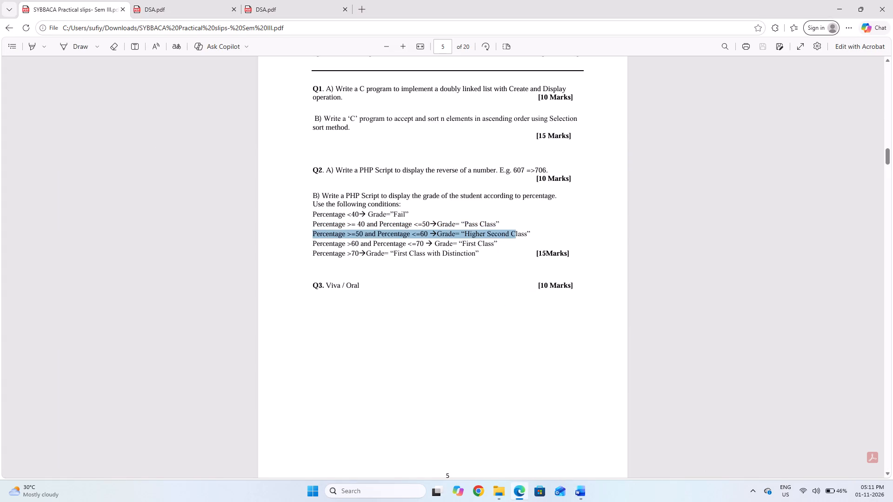
left_click_drag(513, 237, 533, 239)
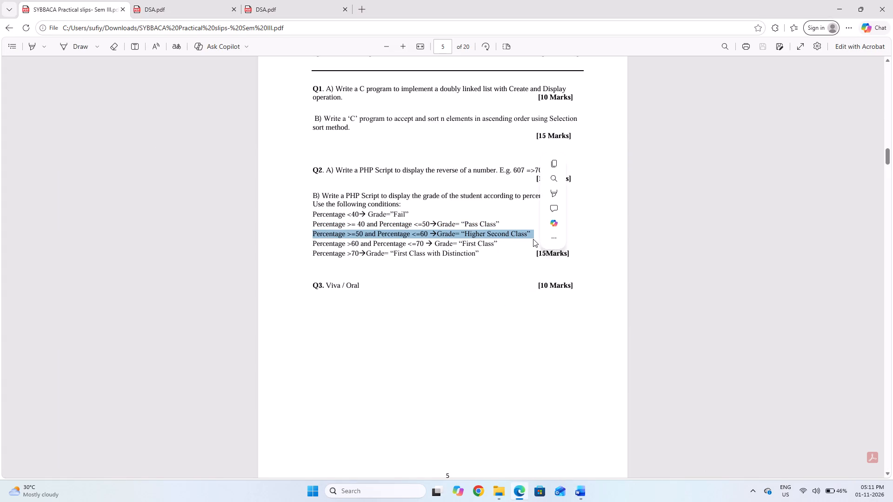
key("ctrl+c")
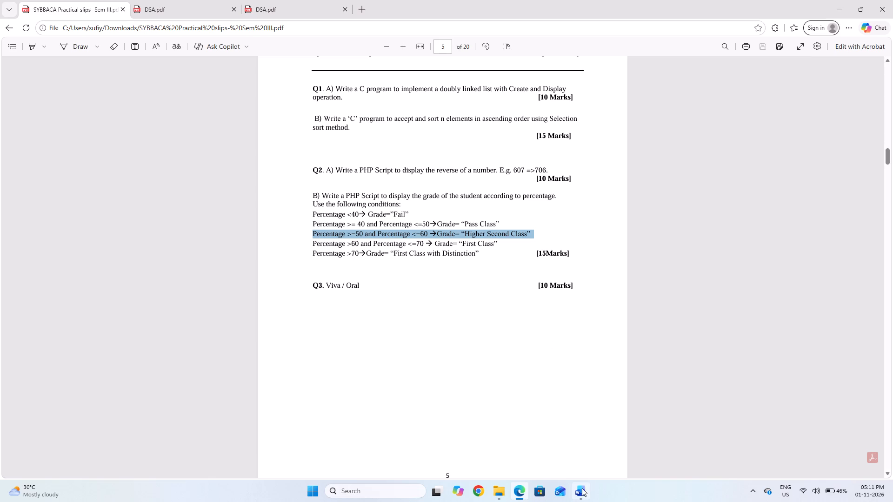
left_click(582, 501)
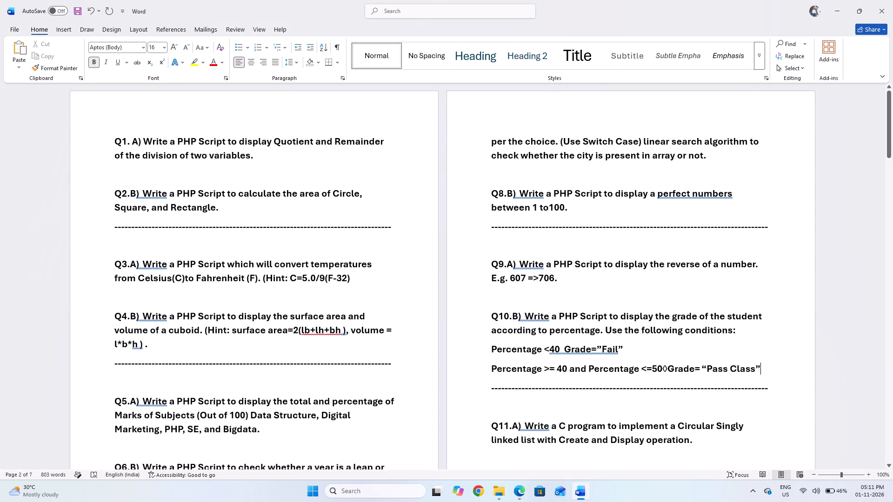
key("Return")
key("ctrl+v")
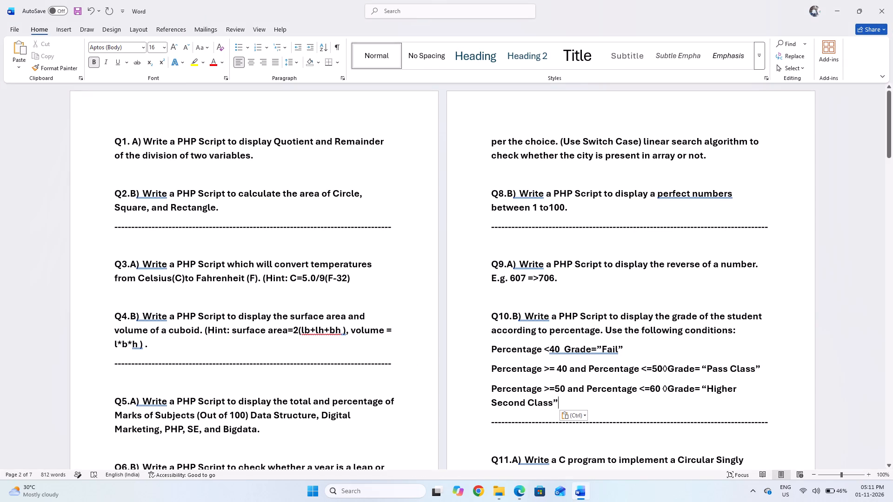
key("Return")
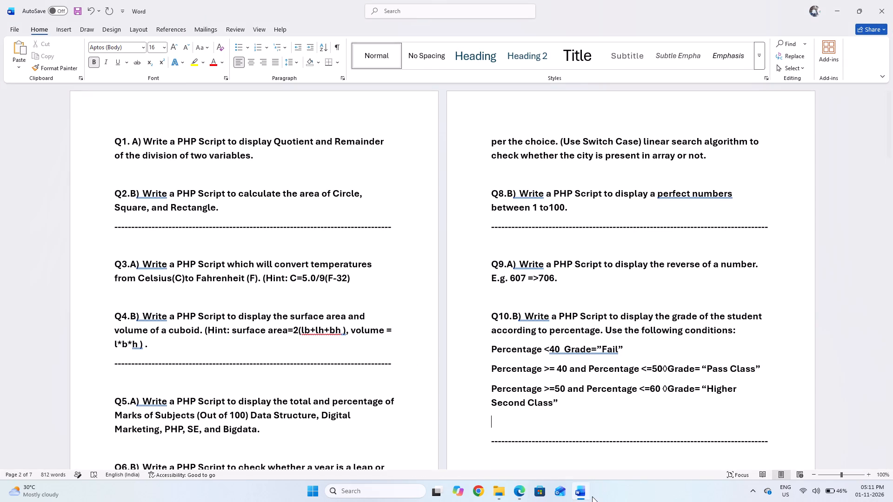
Copy the "First Class" condition from the Edge PDF, paste it below "Higher Second Class" in Word, and start a new line after it.
left_click(584, 495)
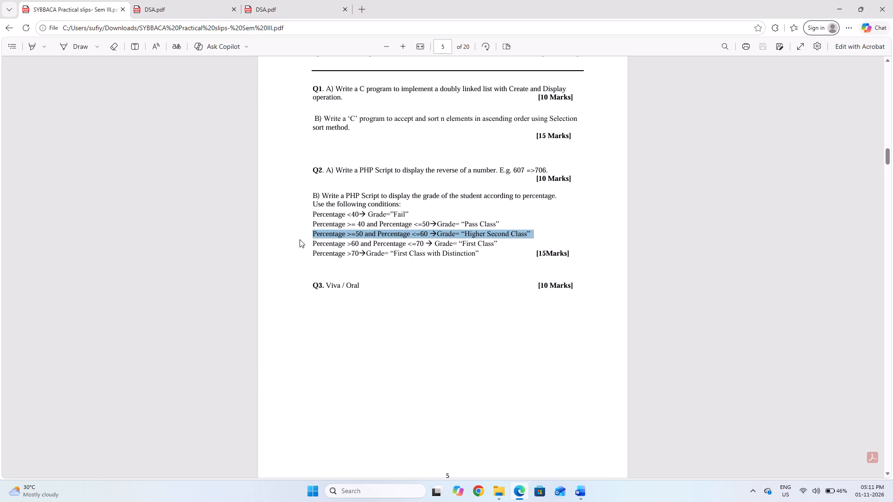
left_click_drag(310, 241, 496, 247)
key("ctrl+c")
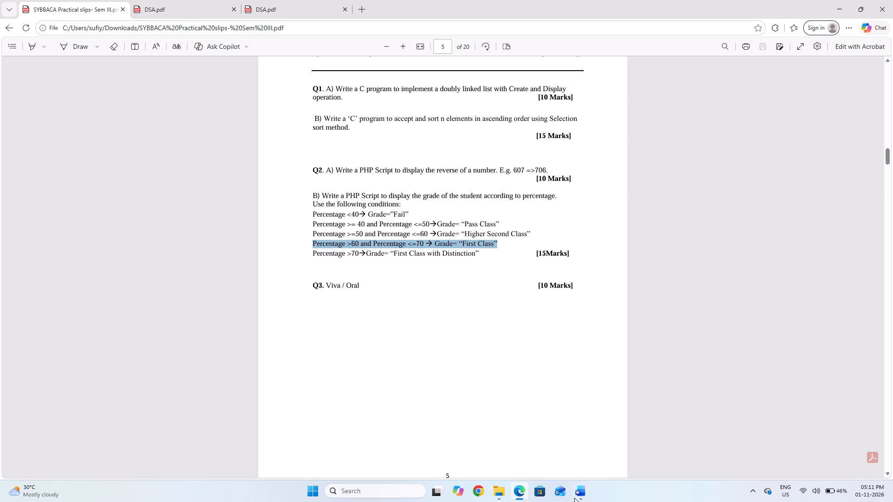
left_click(579, 500)
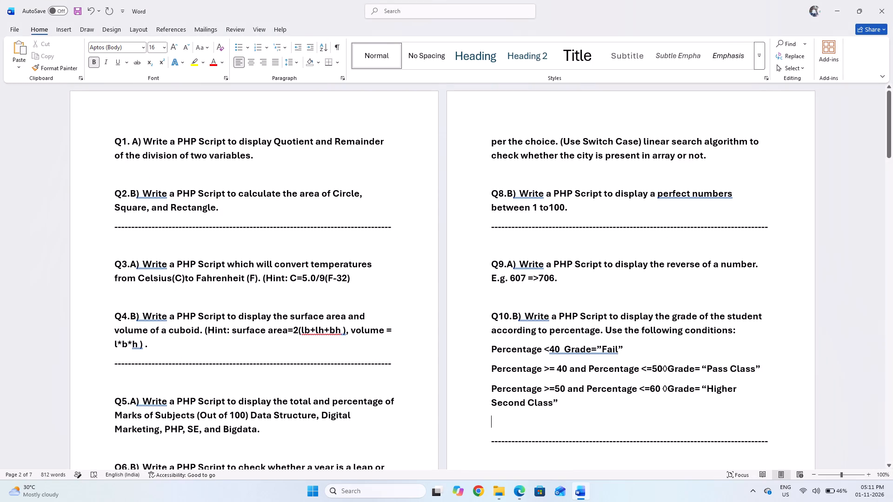
key("ctrl+v")
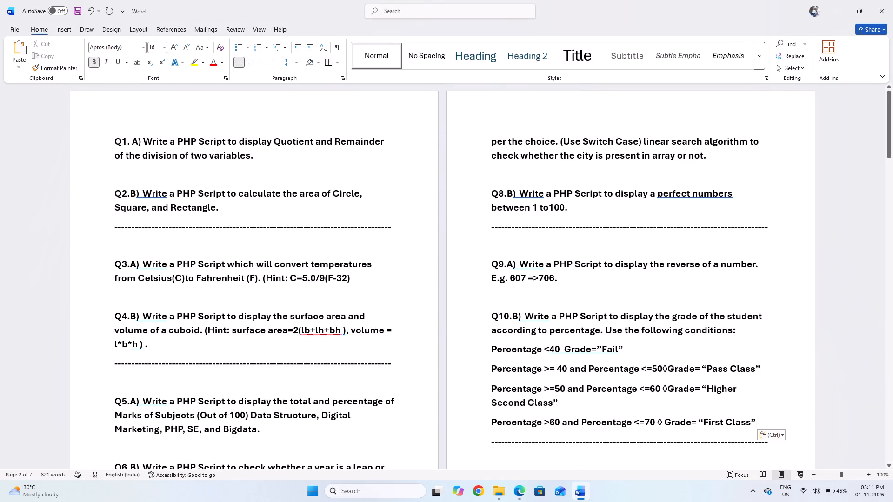
key("Return")
Copy the "First Class with Distinction" condition from the Edge PDF and paste it below the "First Class" condition in Word.
left_click(583, 493)
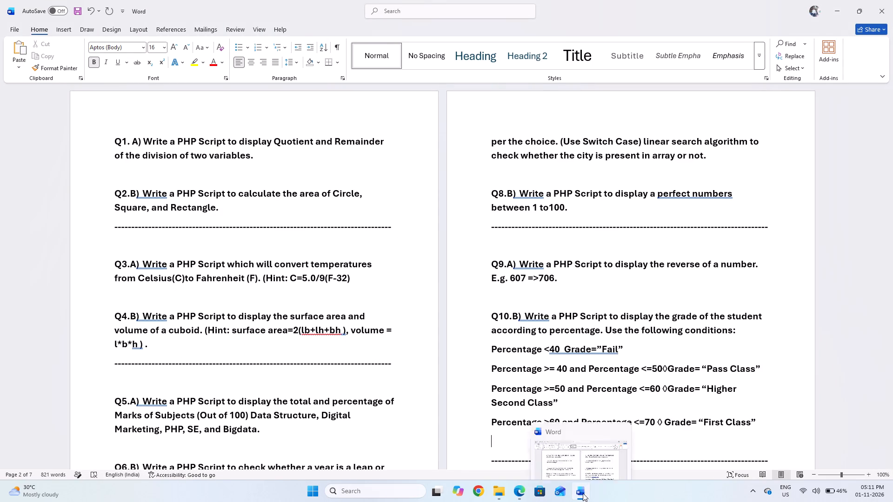
left_click_drag(309, 254, 517, 252)
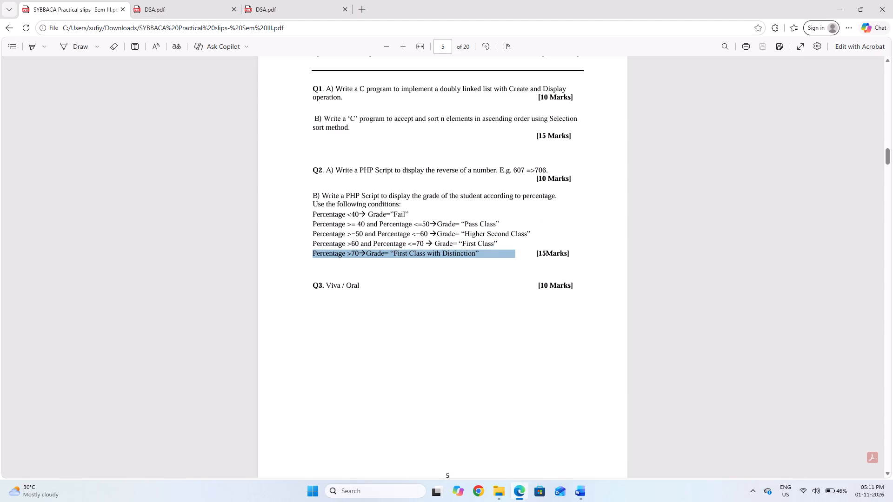
left_click_drag(517, 252, 476, 254)
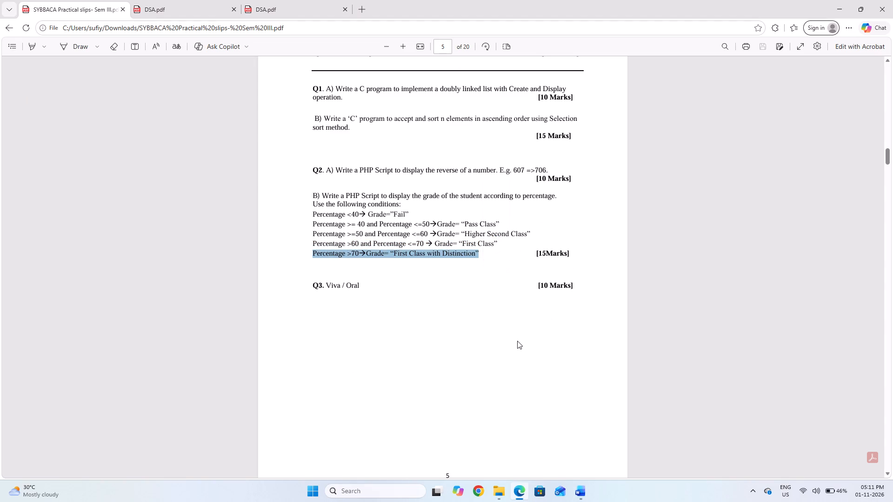
key("ctrl+c")
left_click(579, 493)
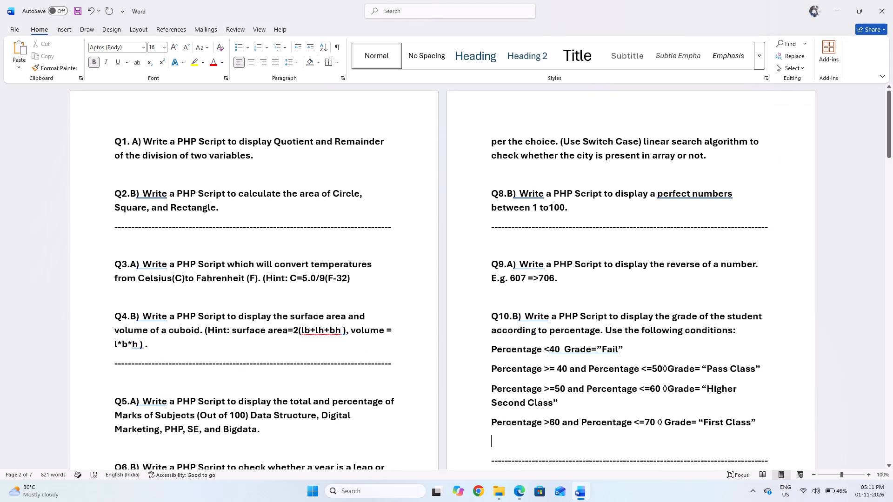
key("ctrl+v")
Copy the Indexed Array "Union of two arrays" question from page 6 of the Edge PDF and paste it over the Q11.A) C question in Word.
scroll(670, 335, "down", 2)
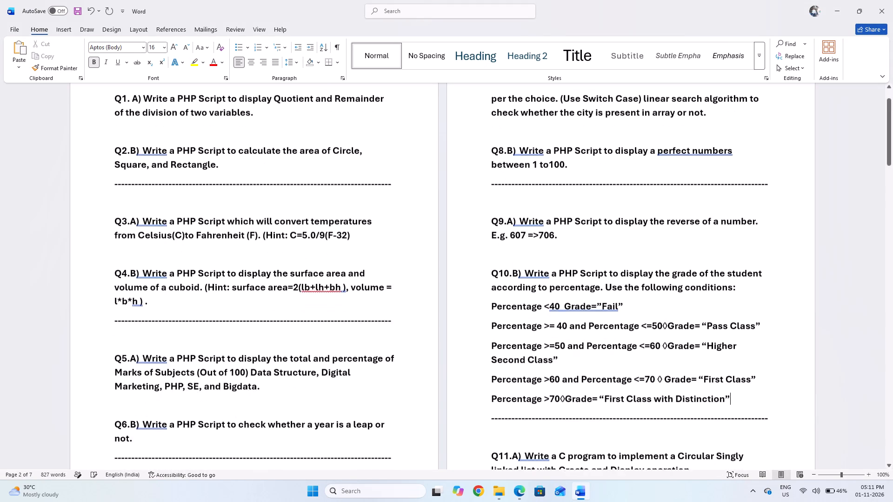
scroll(628, 189, "down", 4)
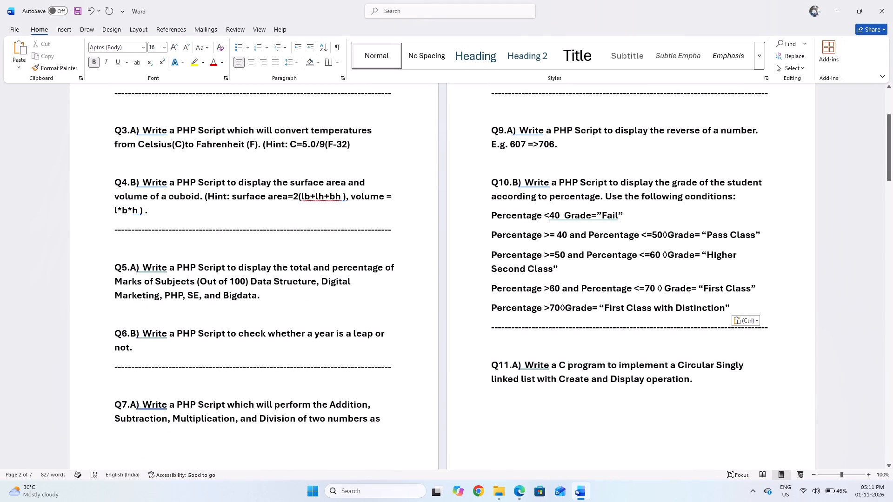
scroll(534, 383, "down", 1)
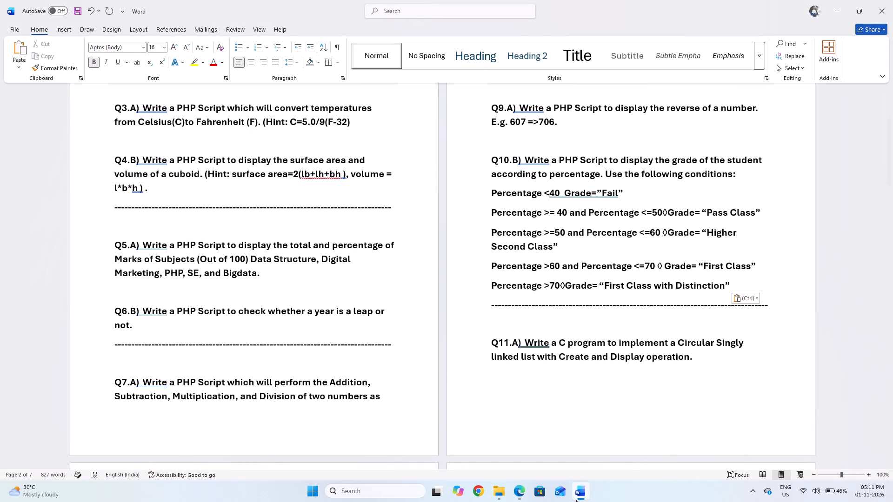
left_click(579, 496)
scroll(471, 317, "down", 7)
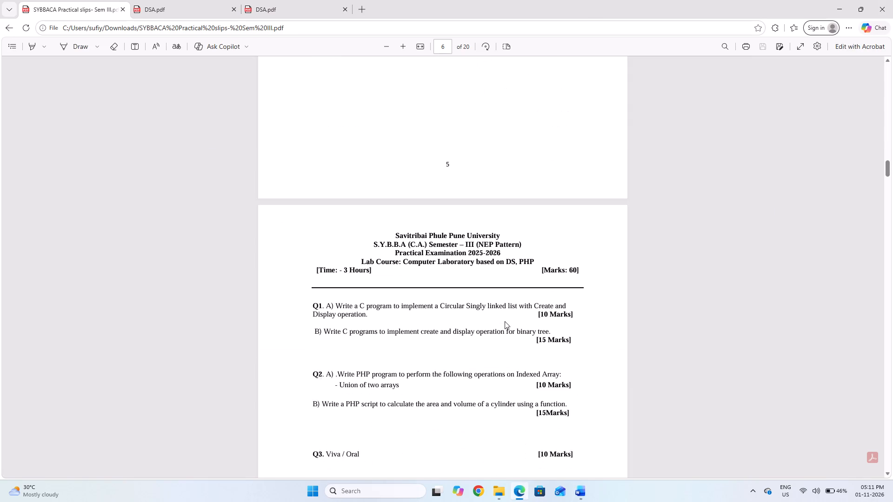
scroll(357, 335, "down", 2)
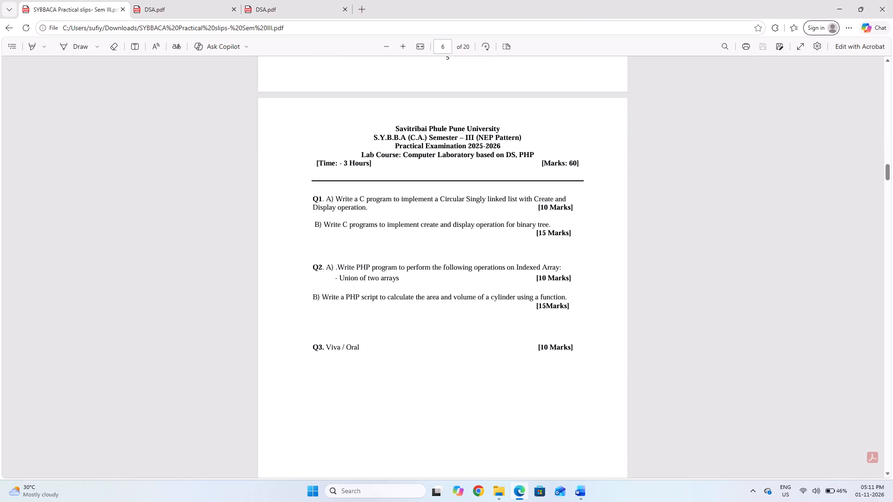
scroll(363, 329, "up", 1)
scroll(365, 327, "down", 4)
scroll(368, 323, "up", 5)
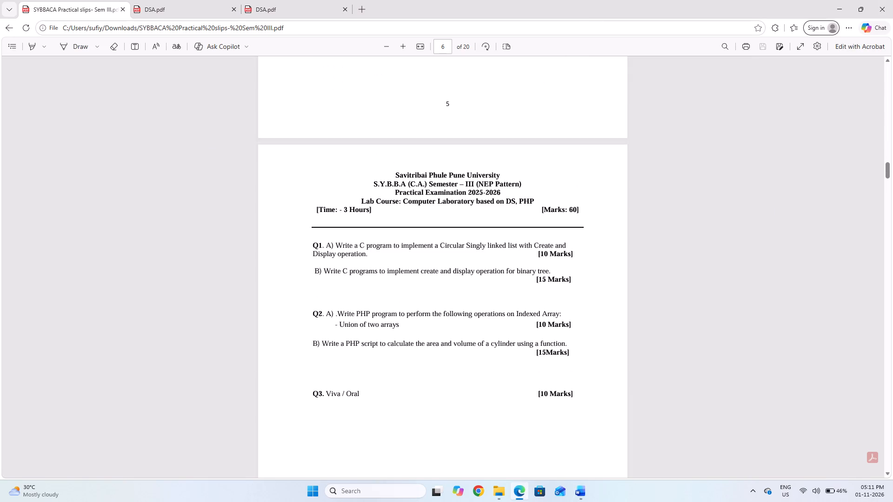
scroll(368, 319, "up", 6)
scroll(369, 318, "down", 9)
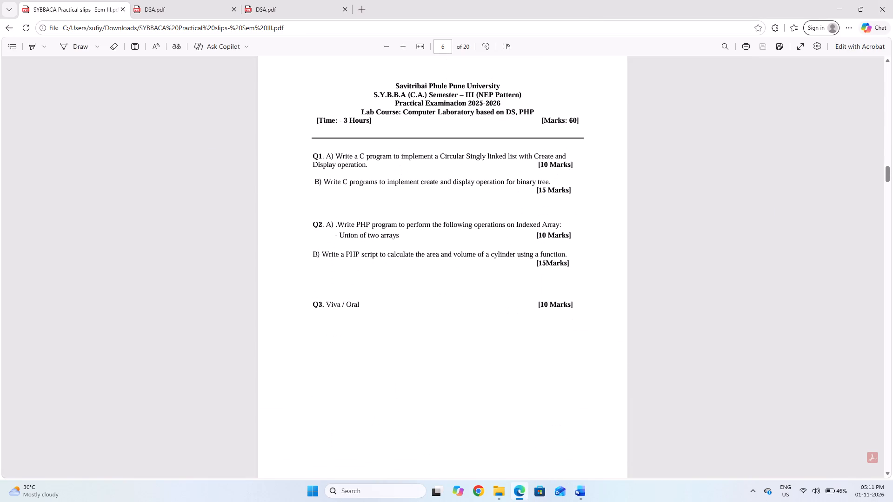
scroll(370, 317, "down", 1)
left_click(368, 318)
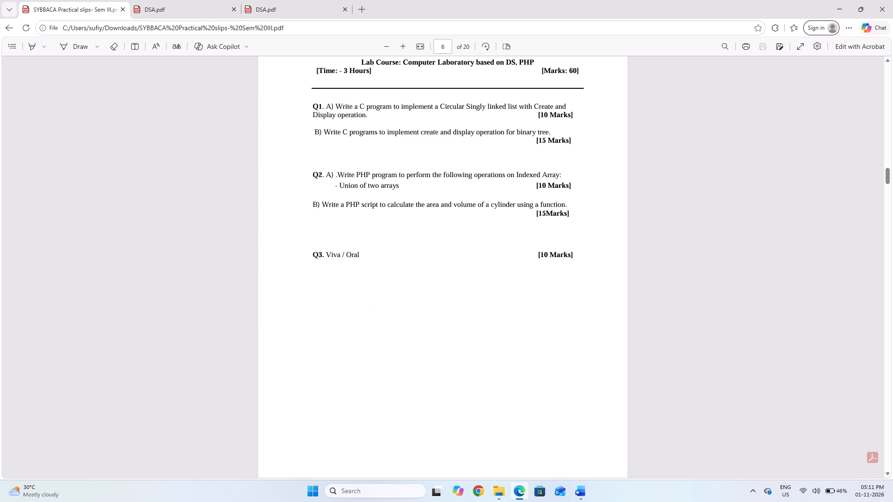
left_click_drag(337, 174, 368, 175)
left_click(415, 184)
left_click_drag(401, 186, 393, 183)
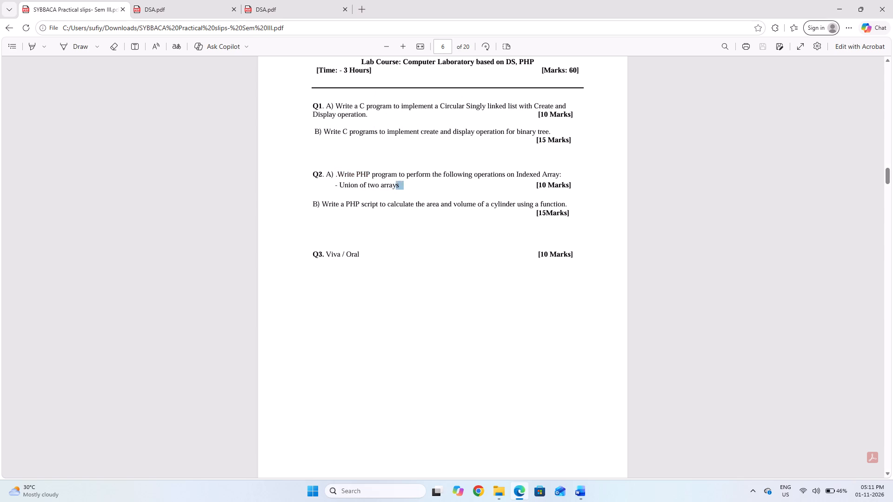
left_click_drag(393, 183, 344, 172)
left_click(343, 173)
left_click_drag(339, 172, 399, 189)
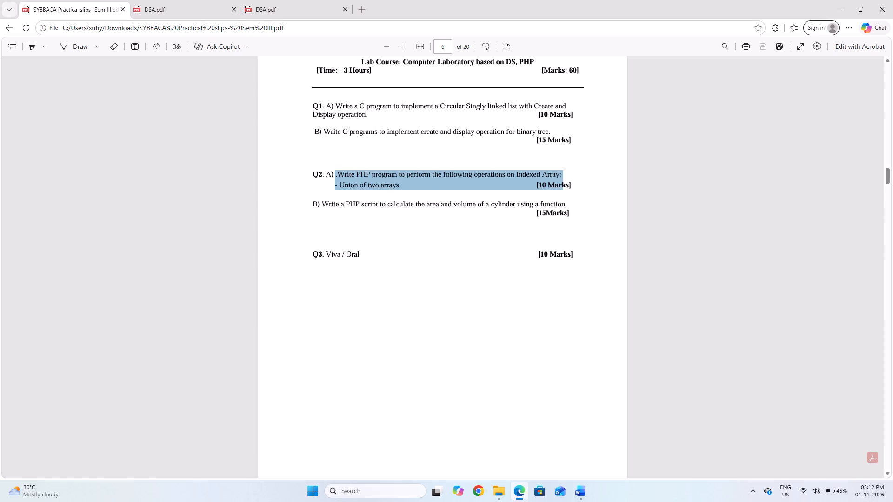
left_click_drag(399, 189, 399, 190)
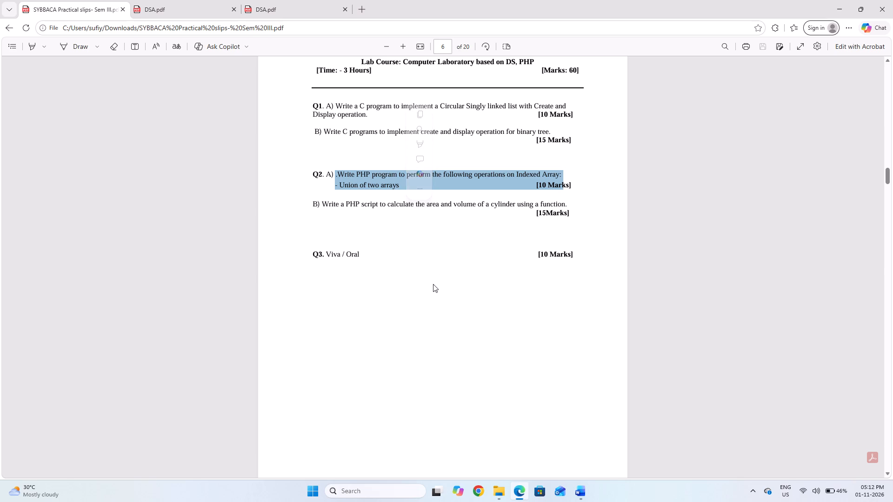
key("ctrl+c")
left_click(587, 501)
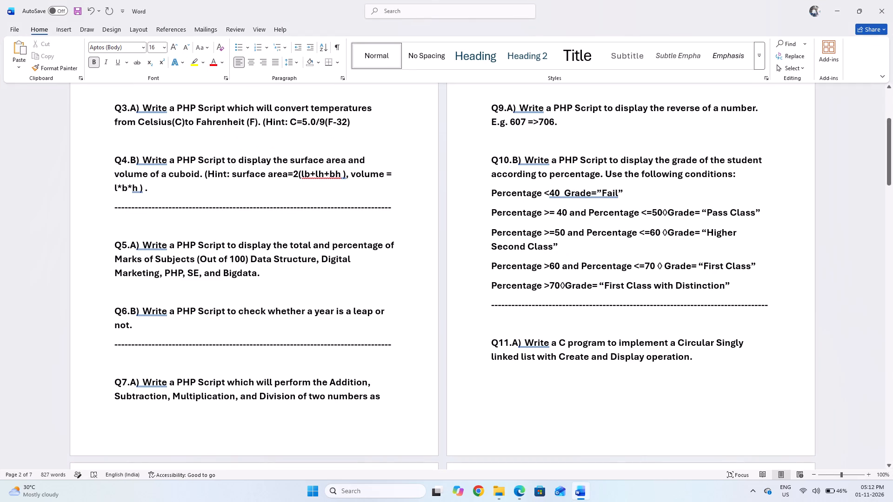
left_click_drag(526, 344, 704, 356)
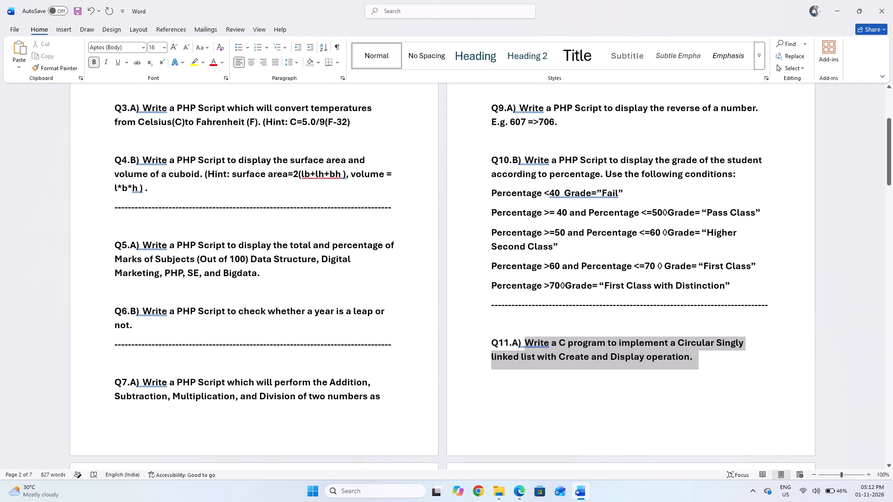
left_click_drag(704, 356, 693, 357)
key("ctrl+v")
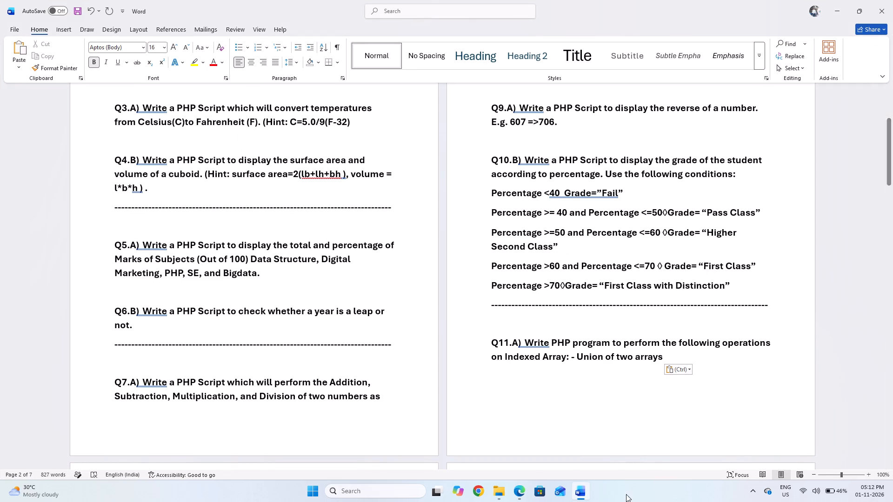
Copy the cylinder area and volume question from the Edge PDF and paste it over the Q12.B) binary tree question in Word.
scroll(485, 363, "down", 6)
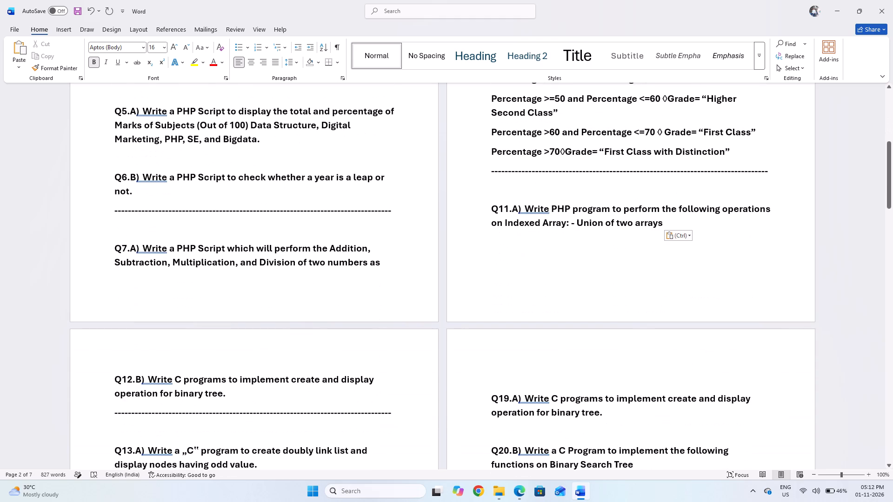
left_click(584, 498)
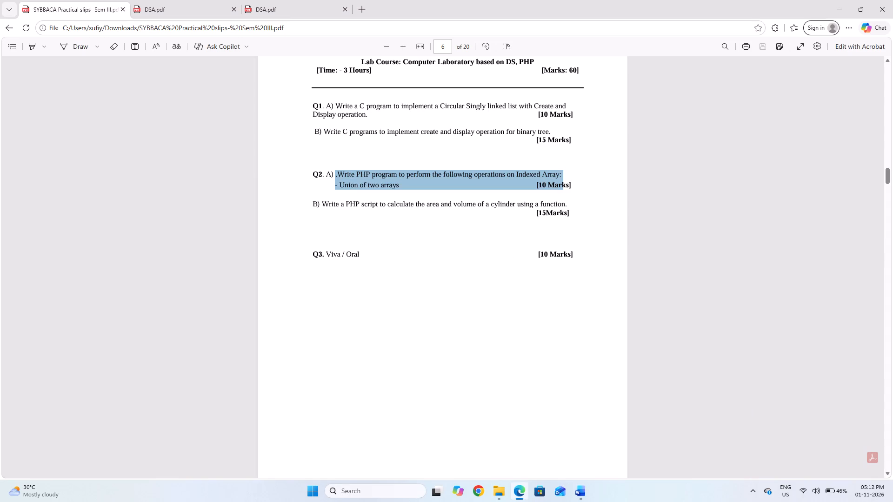
left_click_drag(321, 204, 576, 204)
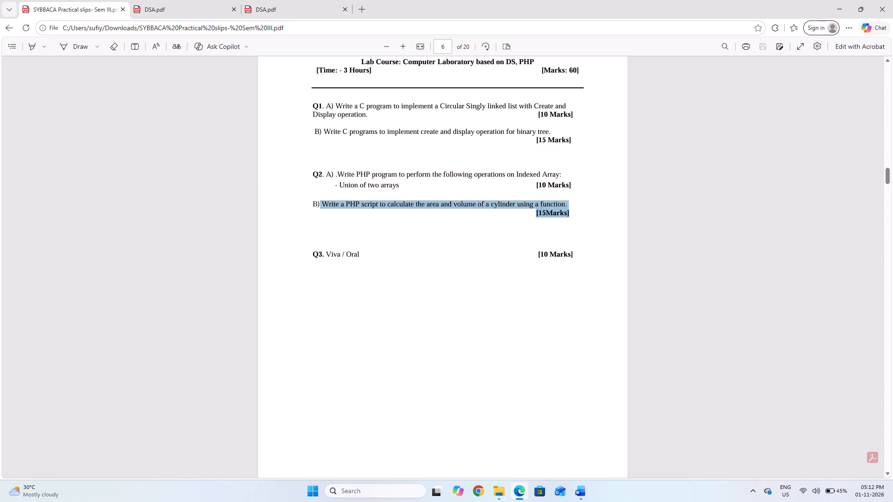
left_click_drag(576, 204, 568, 201)
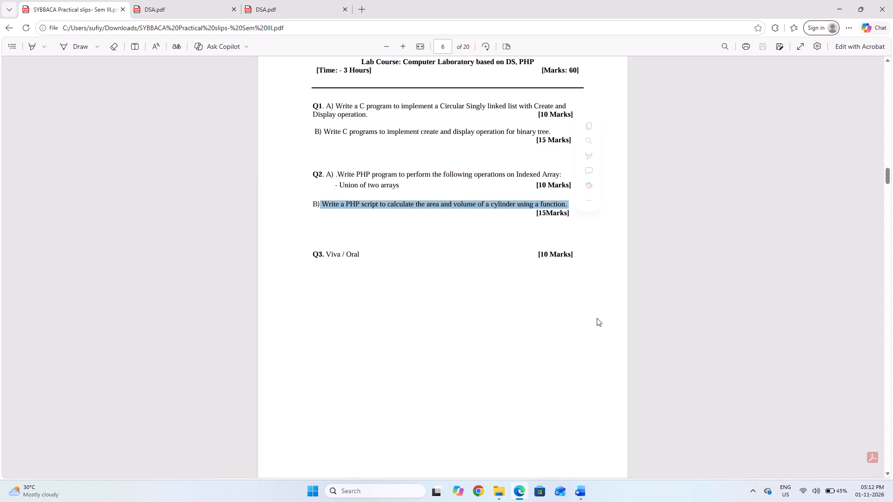
key("ctrl+c")
left_click(577, 500)
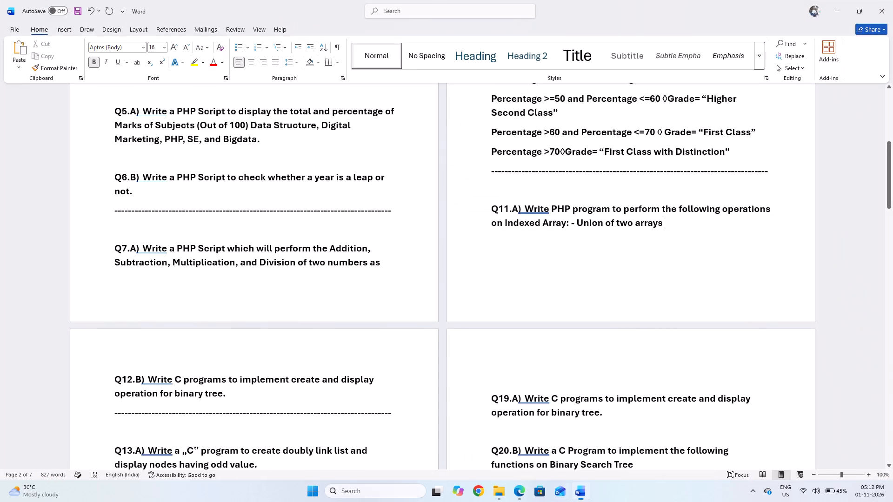
left_click_drag(232, 399, 210, 387)
left_click_drag(210, 387, 151, 374)
key("ctrl+v")
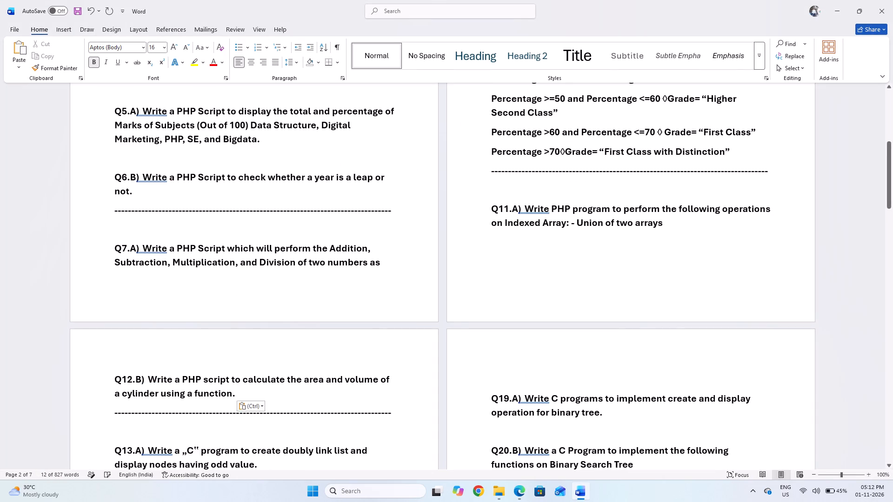
Copy the factorial function question from page 7 of the Edge PDF and paste it over the Q13.A) doubly linked list question in Word.
scroll(273, 316, "down", 5)
scroll(299, 255, "down", 4)
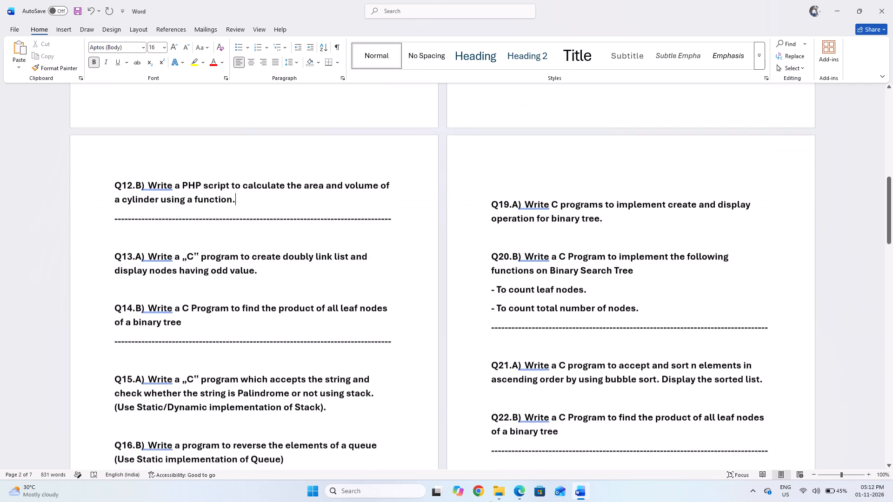
left_click(586, 496)
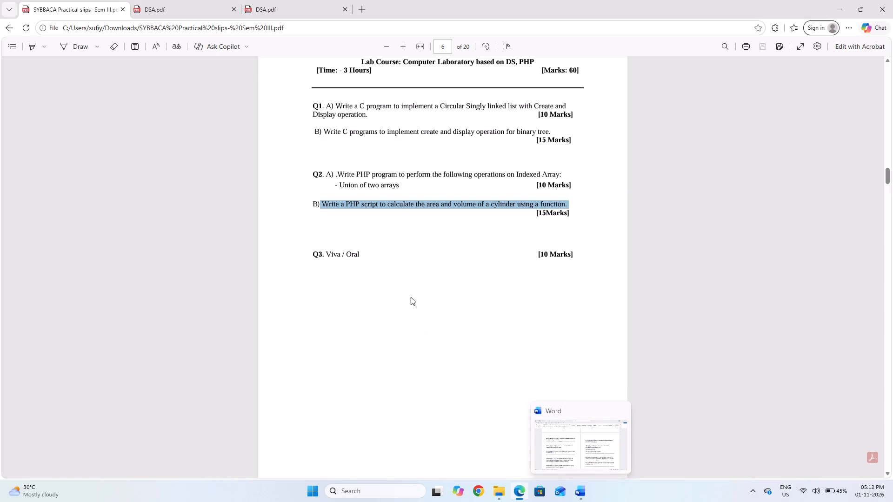
scroll(405, 287, "down", 13)
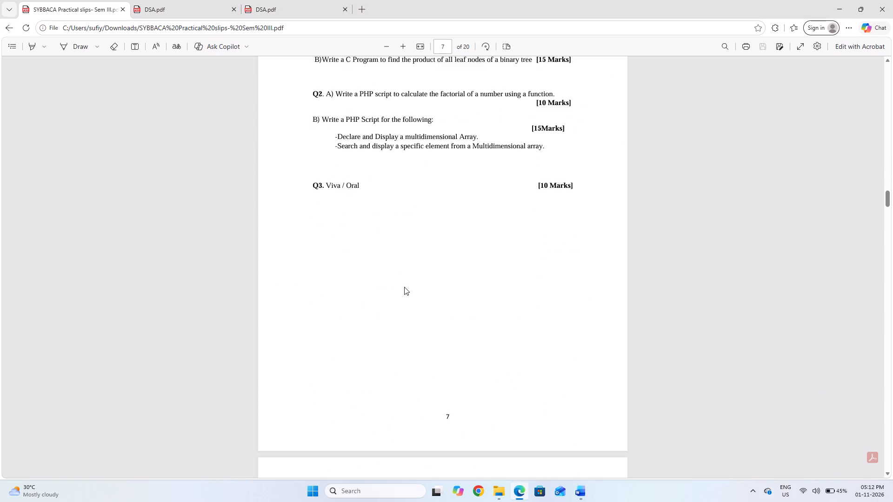
scroll(404, 287, "up", 1)
left_click(402, 286)
scroll(374, 216, "up", 2)
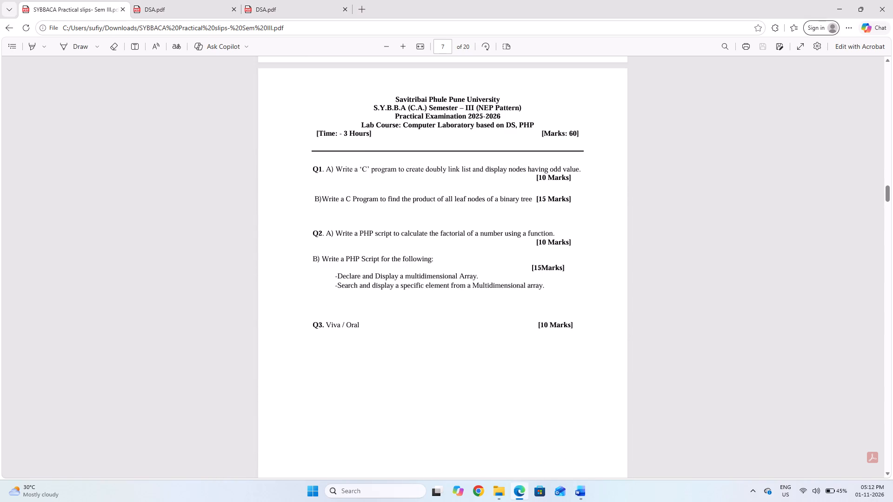
left_click_drag(338, 234, 554, 232)
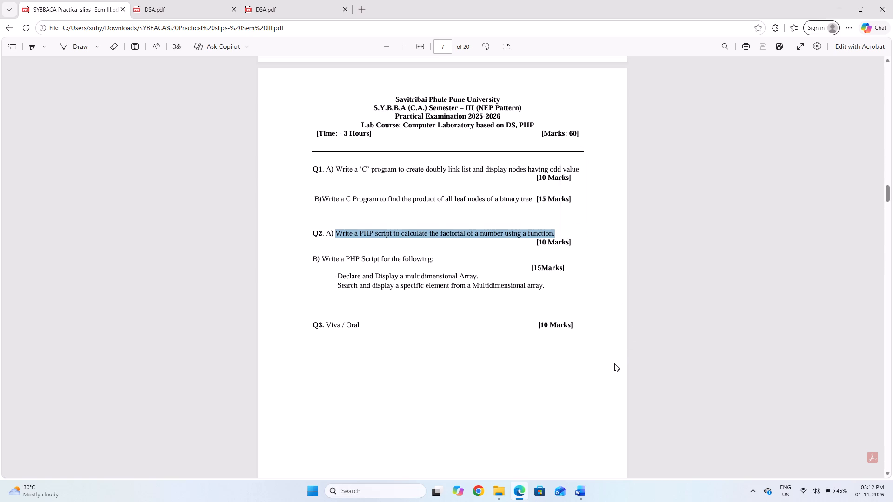
key("ctrl+c")
left_click(577, 492)
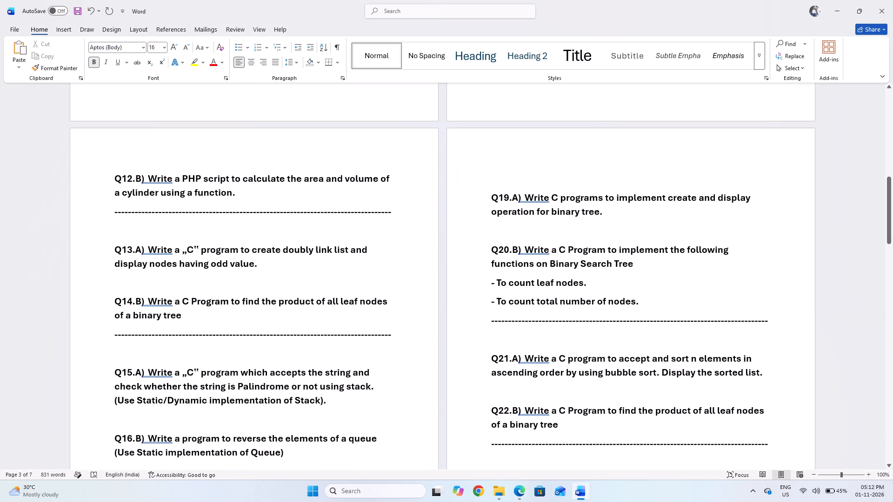
left_click_drag(256, 266, 163, 245)
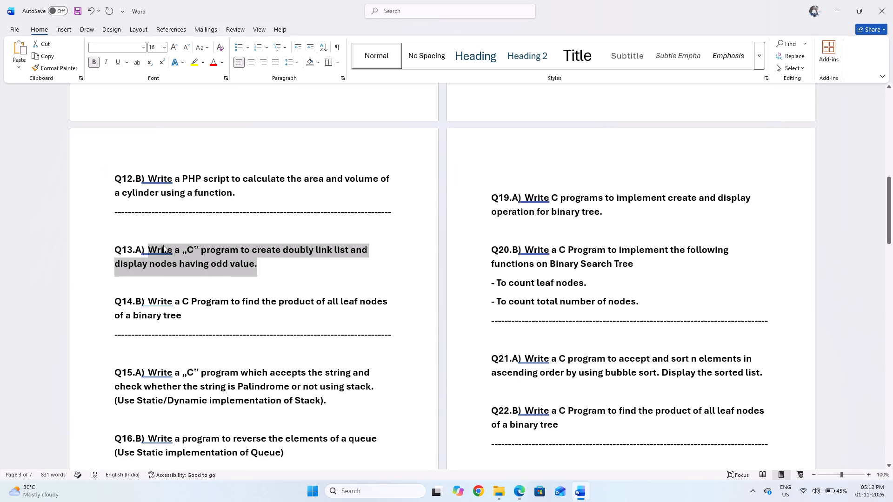
key("ctrl+v")
Copy "Write a PHP Script for the following:" from the Edge PDF, paste it over the Q14.B) question in Word, and start a new line.
left_click(578, 493)
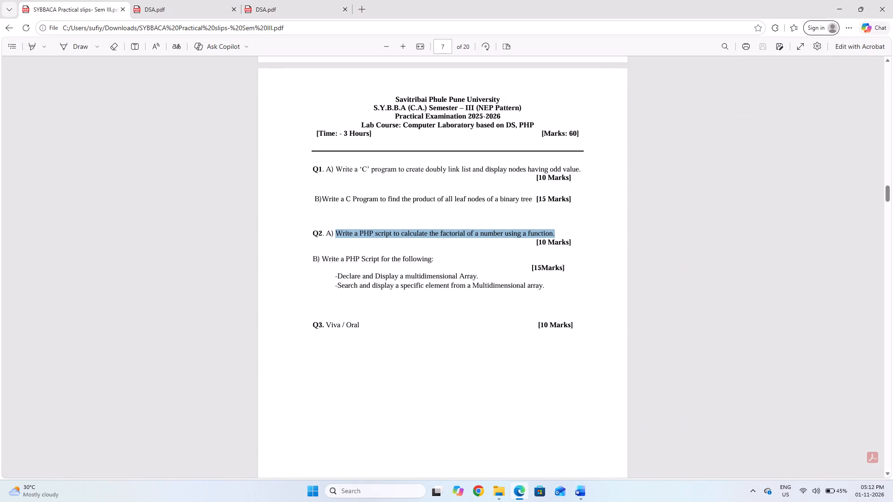
left_click_drag(323, 258, 424, 256)
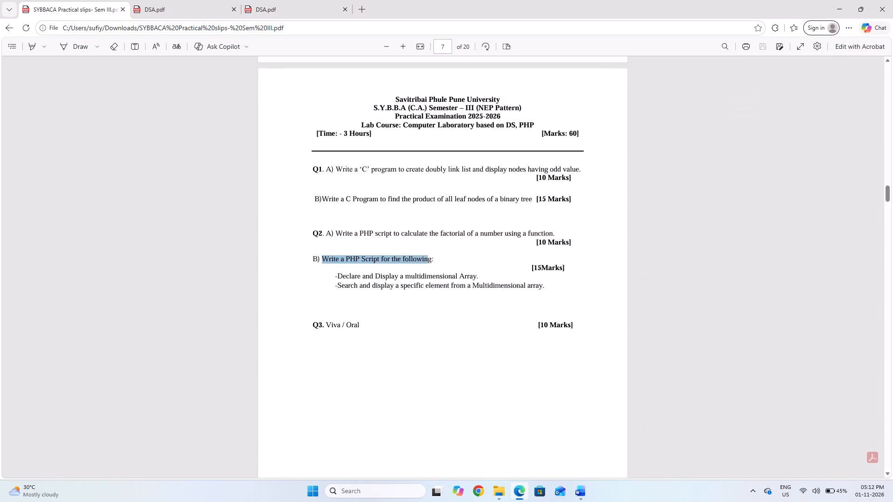
left_click_drag(424, 256, 445, 256)
left_click_drag(445, 256, 557, 284)
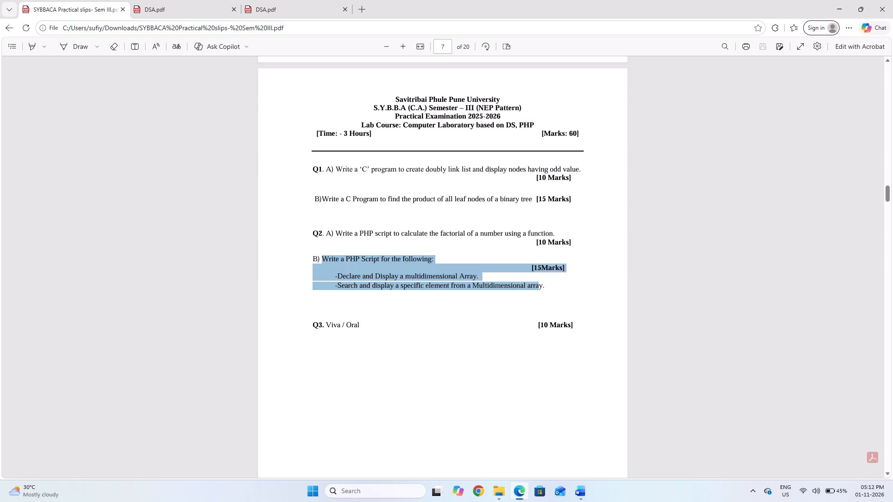
left_click_drag(557, 284, 506, 271)
left_click(556, 283)
left_click_drag(543, 286, 520, 286)
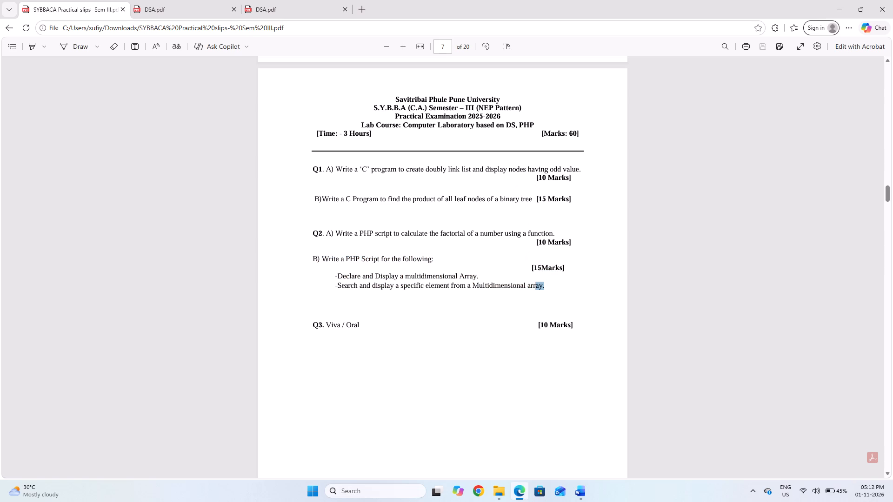
left_click_drag(520, 286, 338, 276)
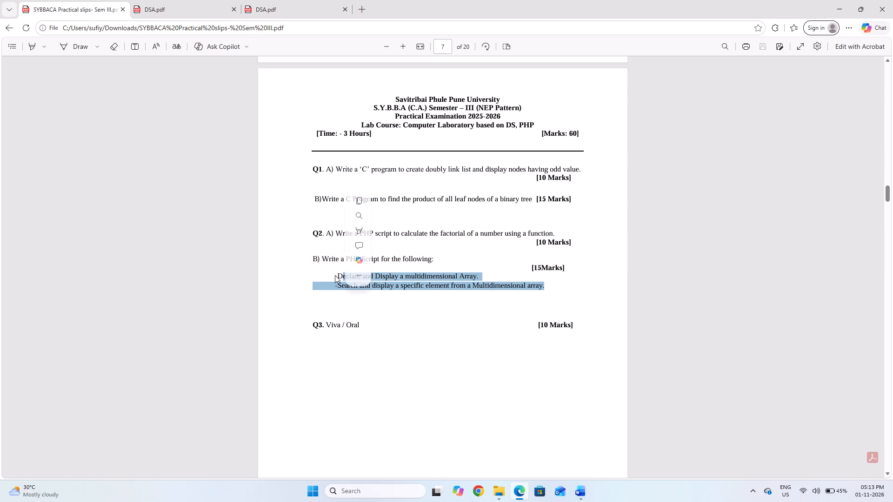
left_click(432, 250)
left_click_drag(433, 261, 326, 259)
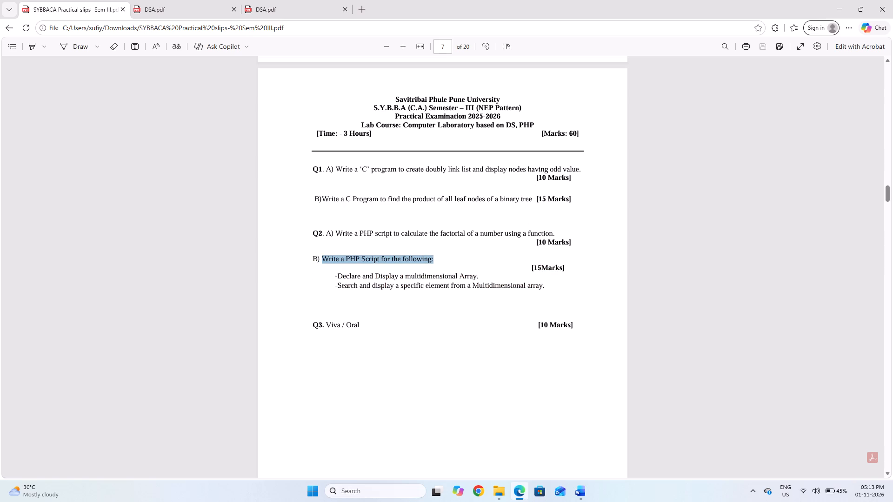
left_click_drag(326, 259, 320, 258)
left_click_drag(320, 258, 318, 258)
key("ctrl+c")
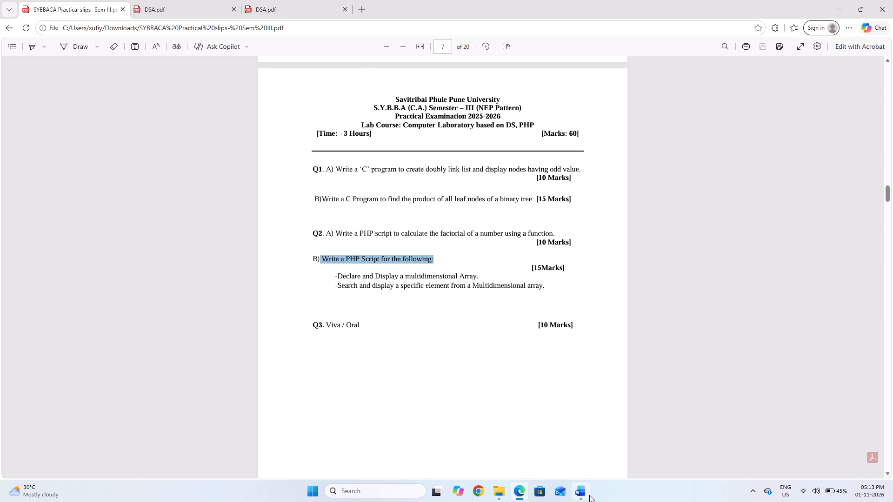
left_click(584, 495)
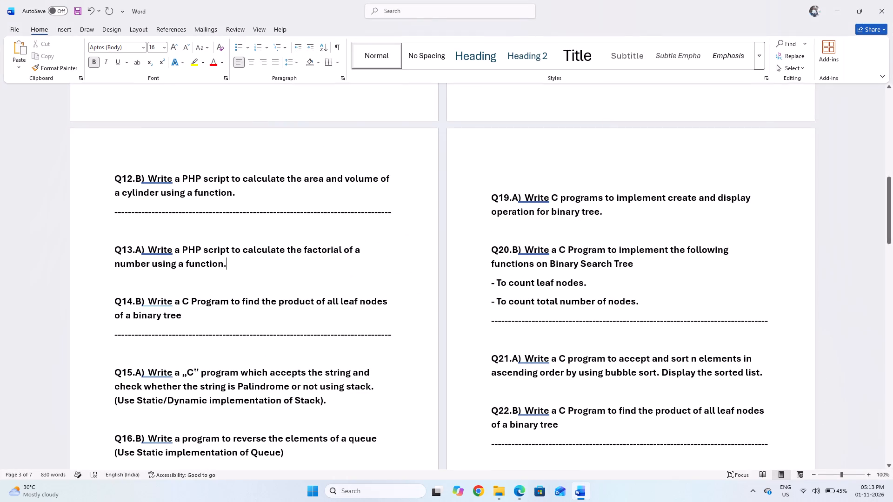
left_click_drag(179, 319, 143, 301)
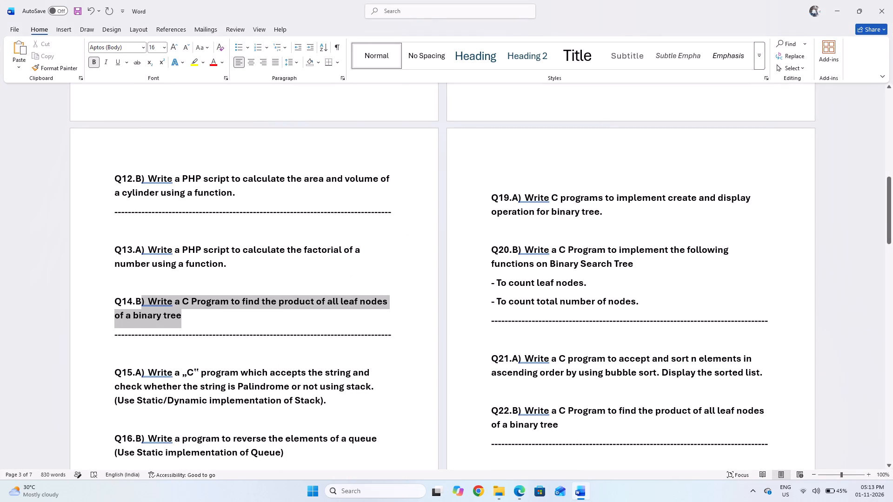
left_click_drag(143, 301, 149, 298)
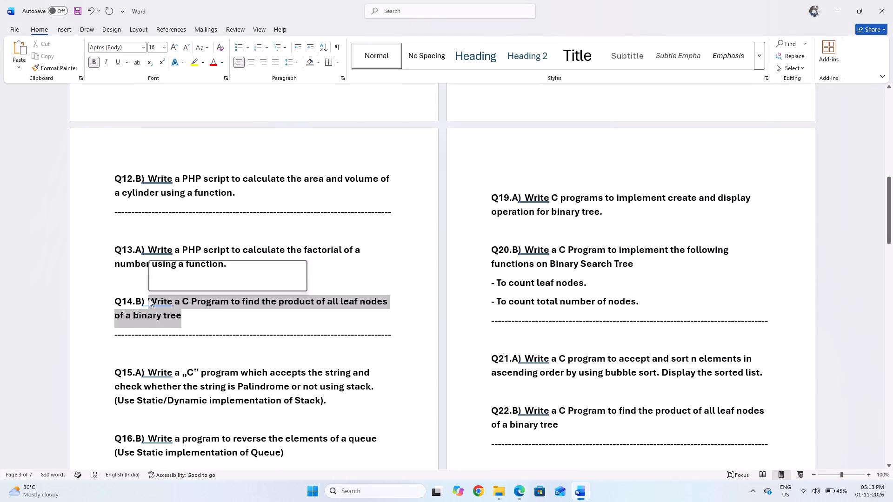
key("ctrl+v")
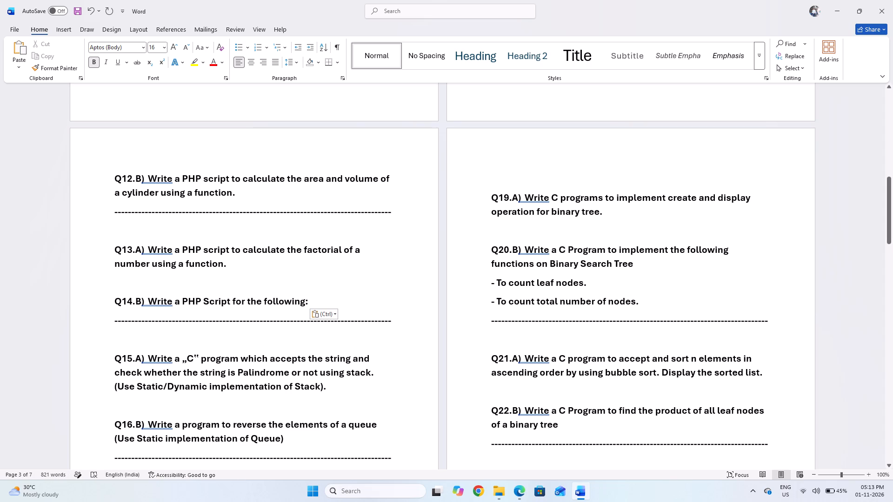
key("Return")
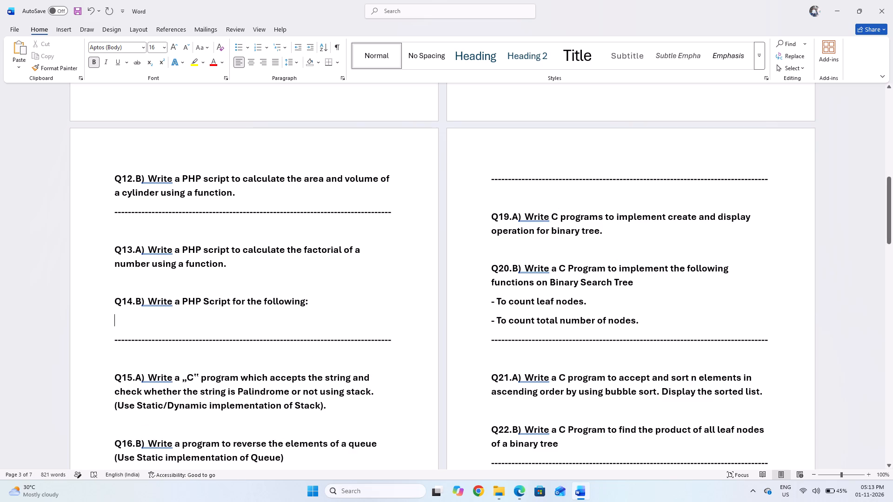
Copy the two multidimensional array items from the Edge PDF, paste them below Q14.B) in Word, and put each on its own line.
left_click(575, 495)
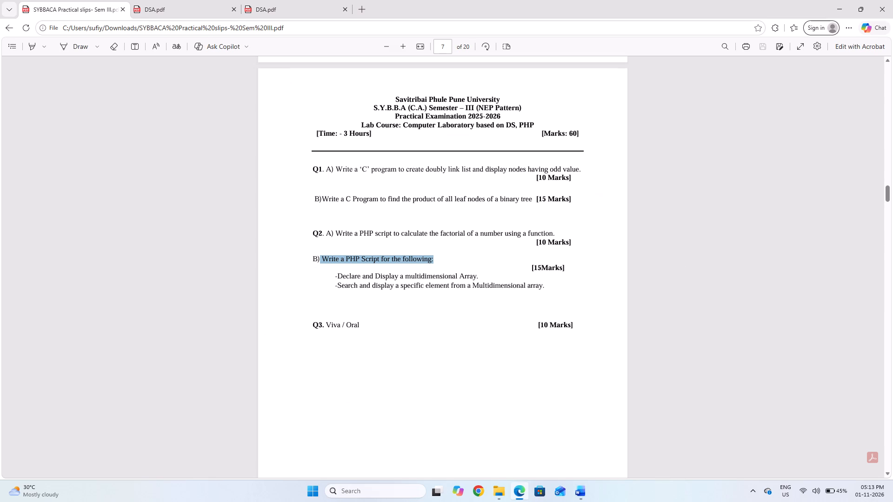
left_click_drag(333, 278, 542, 288)
key("ctrl+v")
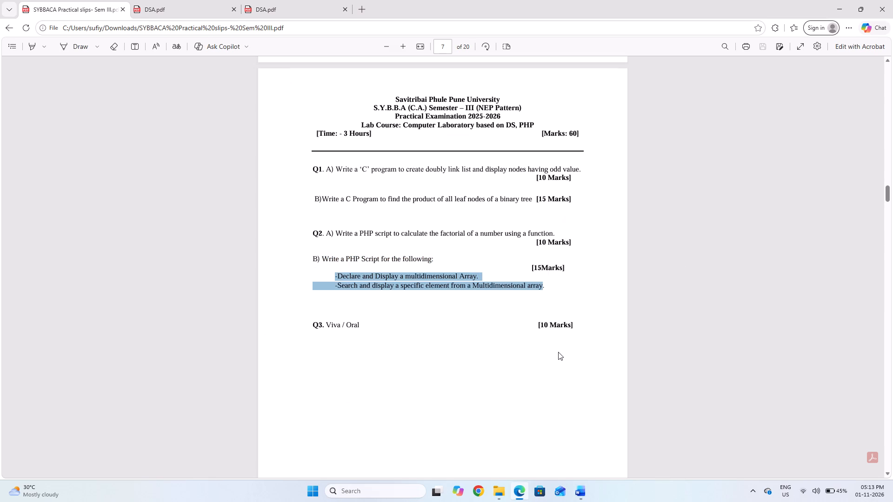
key("ctrl+c")
left_click(582, 491)
key("ctrl+v")
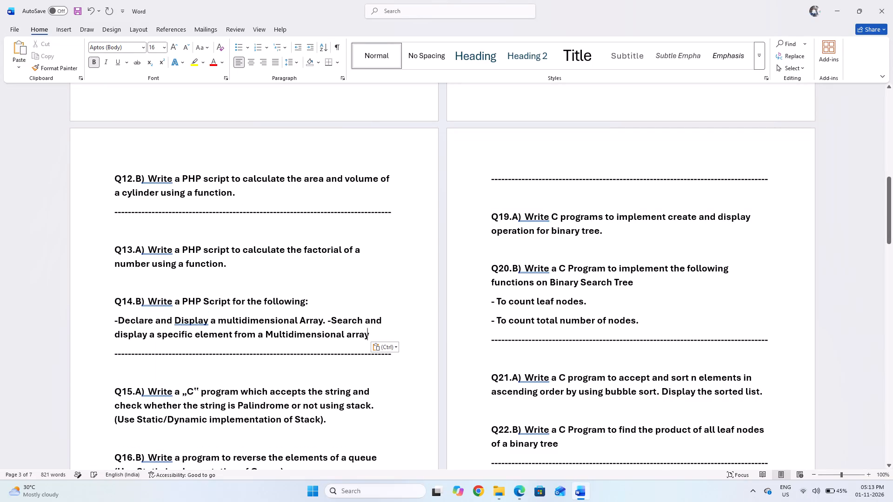
left_click(329, 324)
key("Return")
Indent the "-Declare and Display a multidimensional Array." item under Q14.B) with eleven leading spaces.
scroll(342, 303, "down", 1)
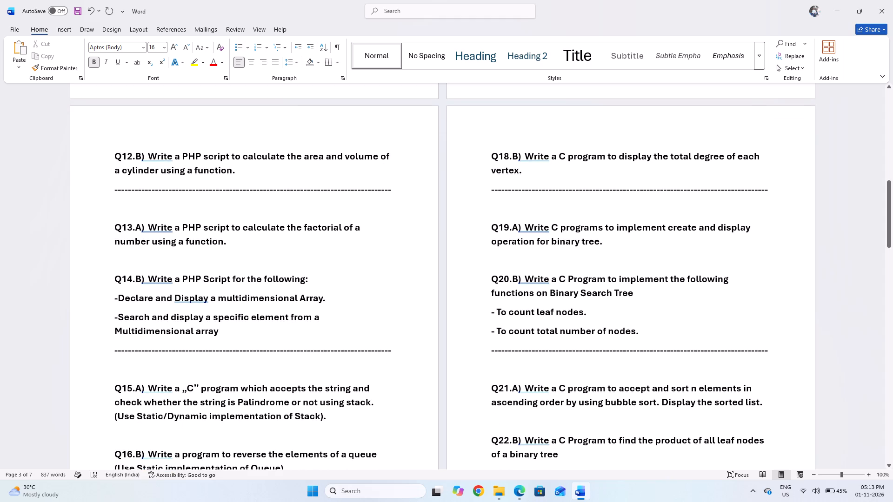
left_click(112, 299)
scroll(420, 331, "down", 2)
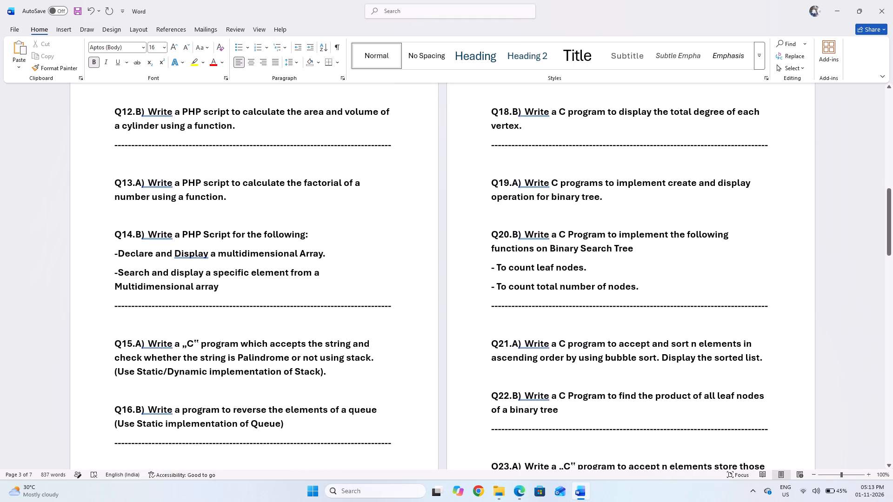
key("space")
key("space")
key("space")
key("space")
key("space")
key("space")
key("space")
key("space")
key("space")
key("space")
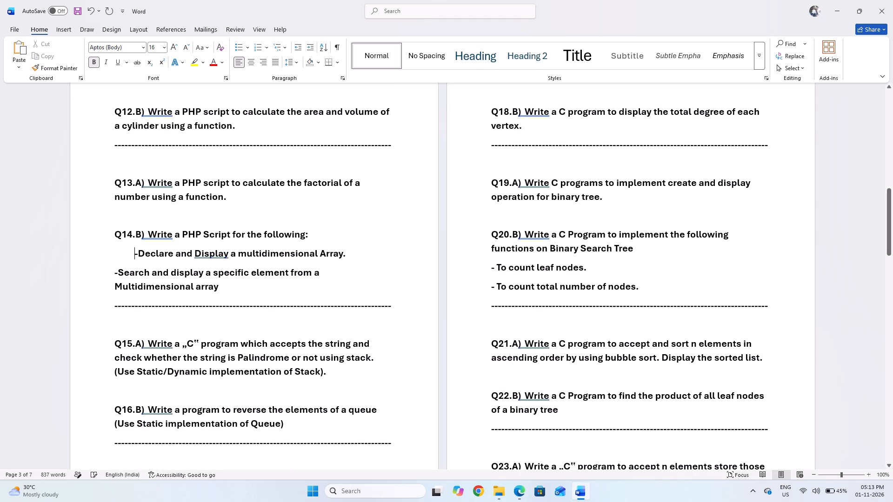
key("space")
Indent the "-Search and display a specific element" item under Q14.B) with eleven leading spaces to match the item above.
left_click(111, 278)
key("space")
key("space")
key("space")
key("space")
key("space")
key("space")
key("space")
key("space")
key("space")
key("space")
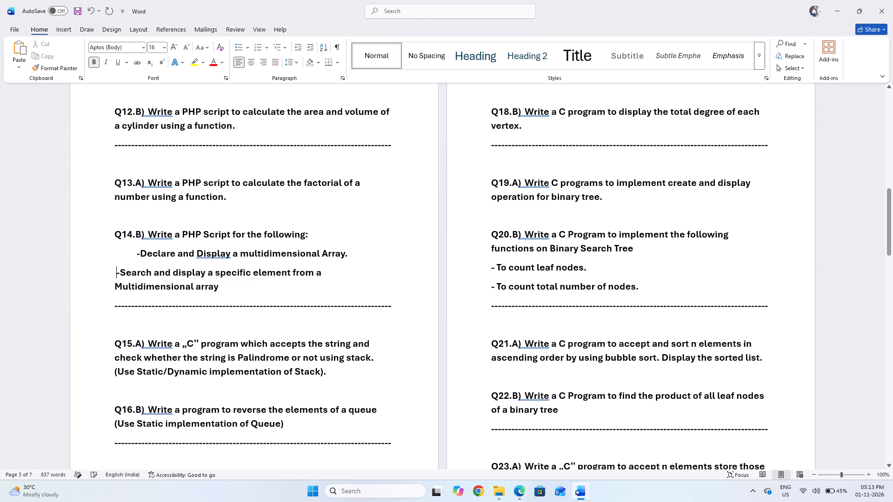
key("space")
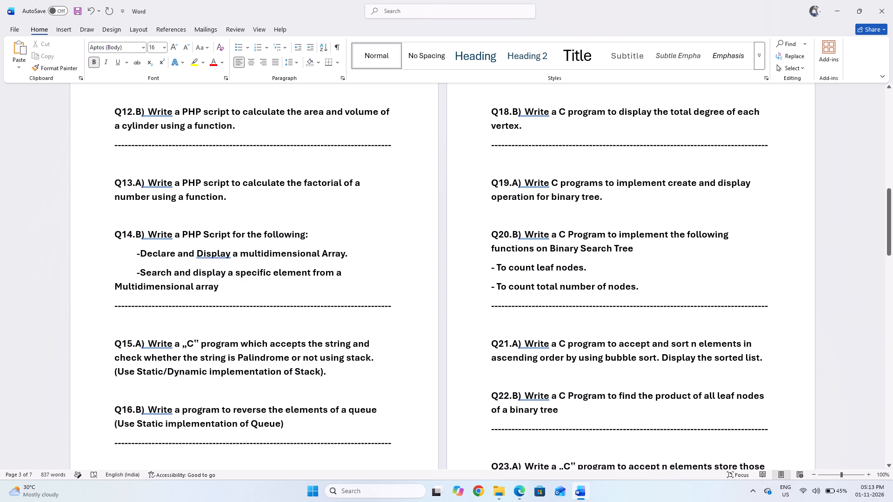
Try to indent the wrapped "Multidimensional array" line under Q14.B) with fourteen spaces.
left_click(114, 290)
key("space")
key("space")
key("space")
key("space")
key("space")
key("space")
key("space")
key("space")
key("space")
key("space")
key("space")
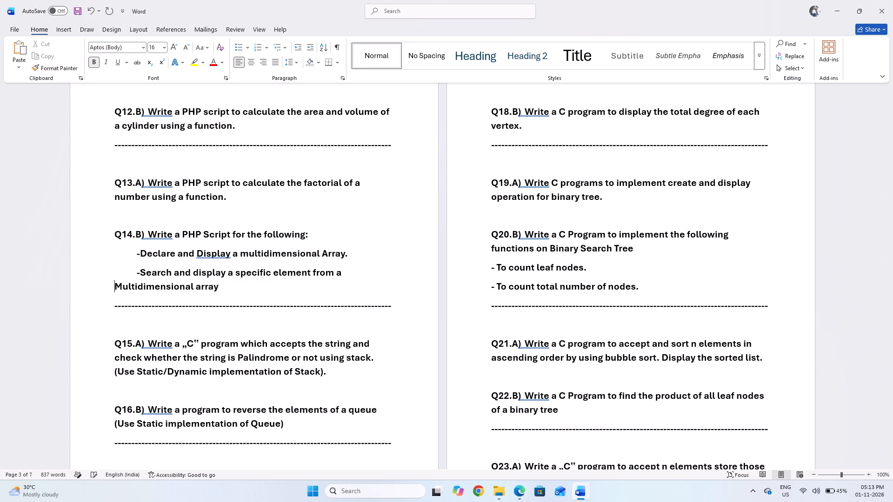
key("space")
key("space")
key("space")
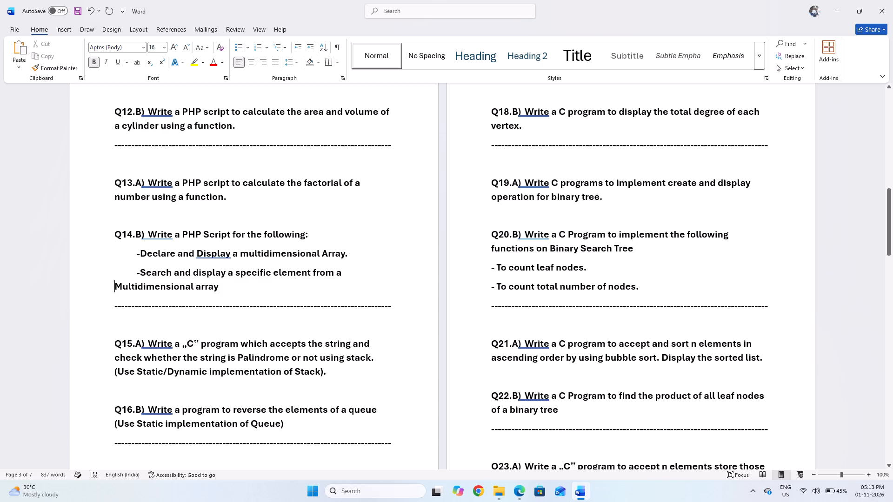
Undo the added leading spaces so both multidimensional array items under Q14.B) lose their indents.
left_click(135, 273)
key("ctrl+z")
key("ctrl+z")
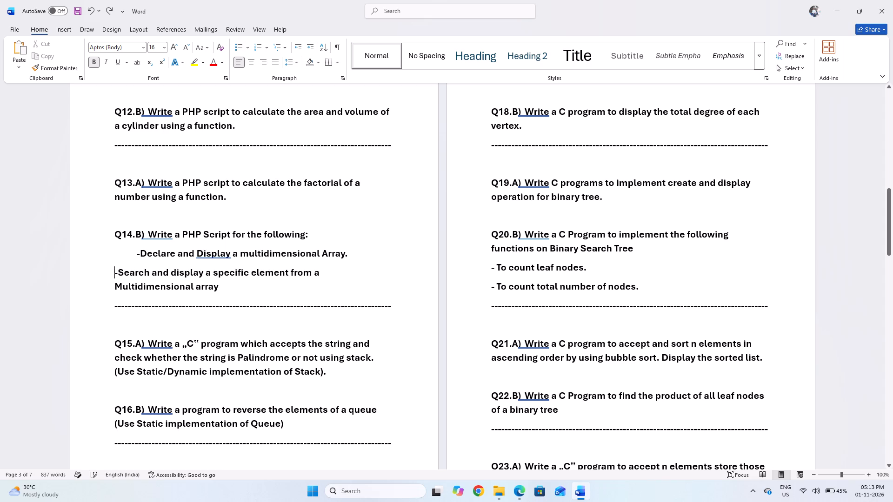
key("ctrl+z")
Copy the Even_Odd function question from page 8 of the Edge PDF and paste it over the Q15.A) question in Word.
scroll(181, 271, "down", 1)
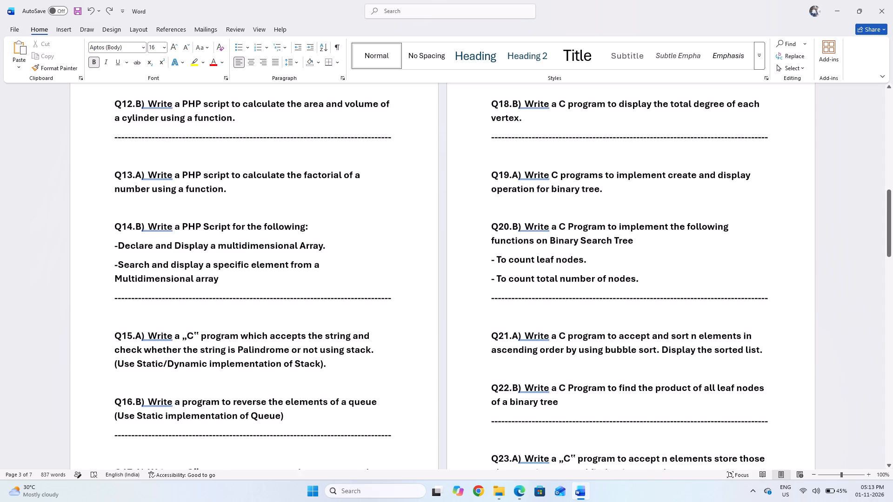
scroll(183, 269, "down", 4)
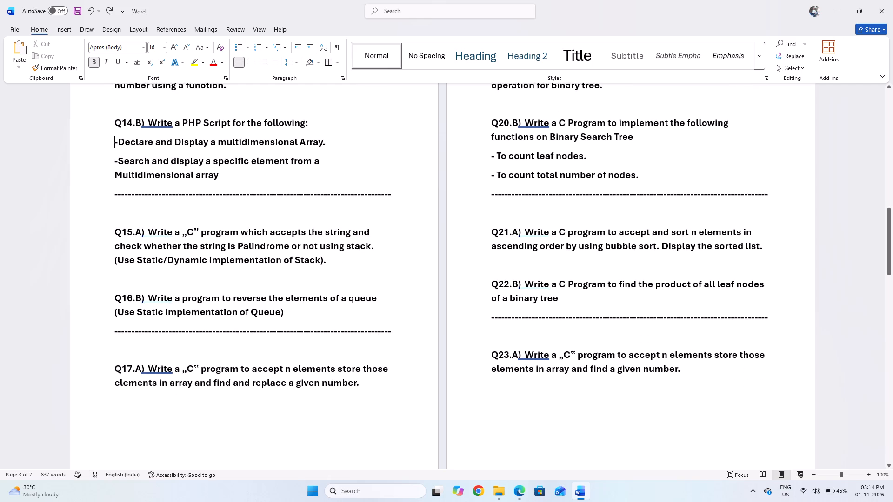
left_click(588, 494)
scroll(402, 331, "down", 5)
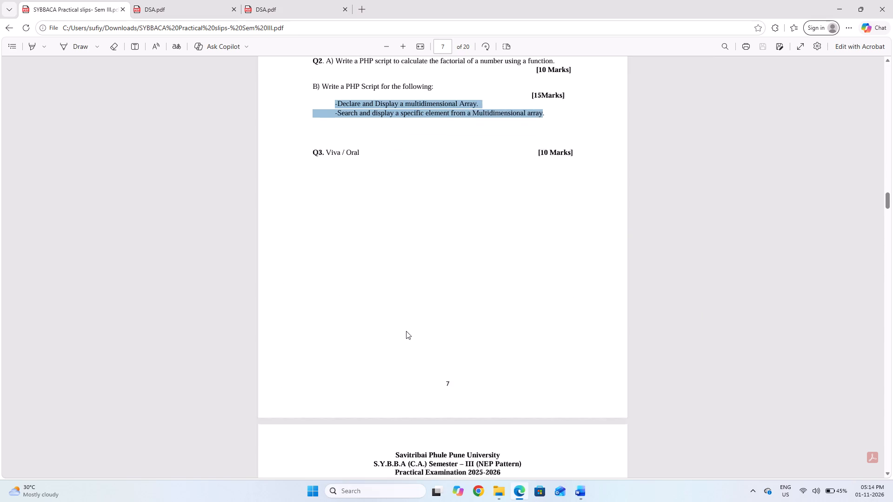
scroll(406, 331, "down", 6)
left_click(403, 343)
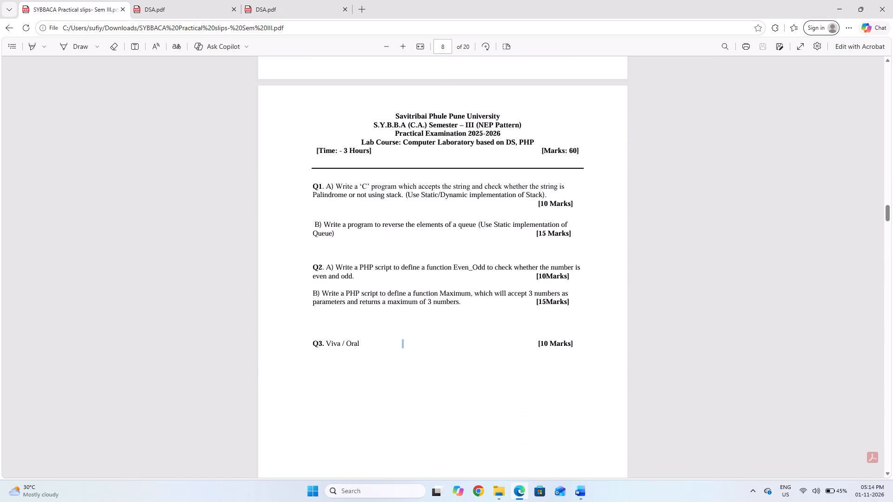
left_click_drag(353, 272, 335, 264)
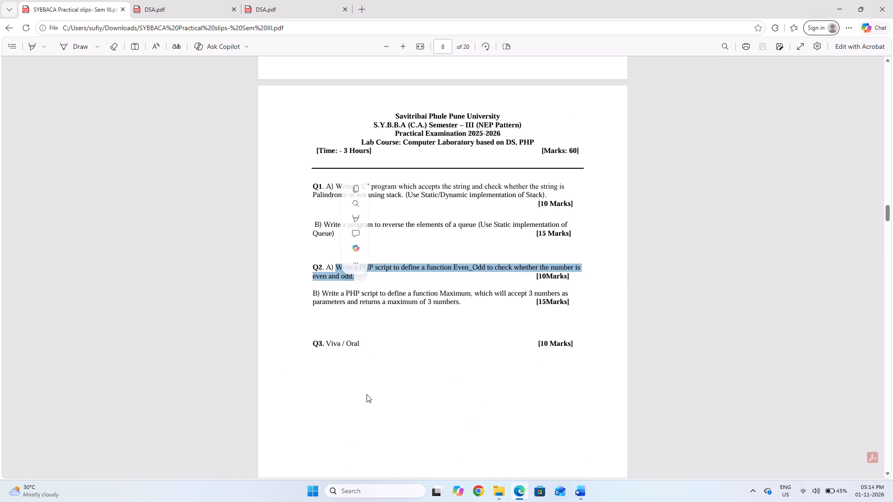
key("ctrl+c")
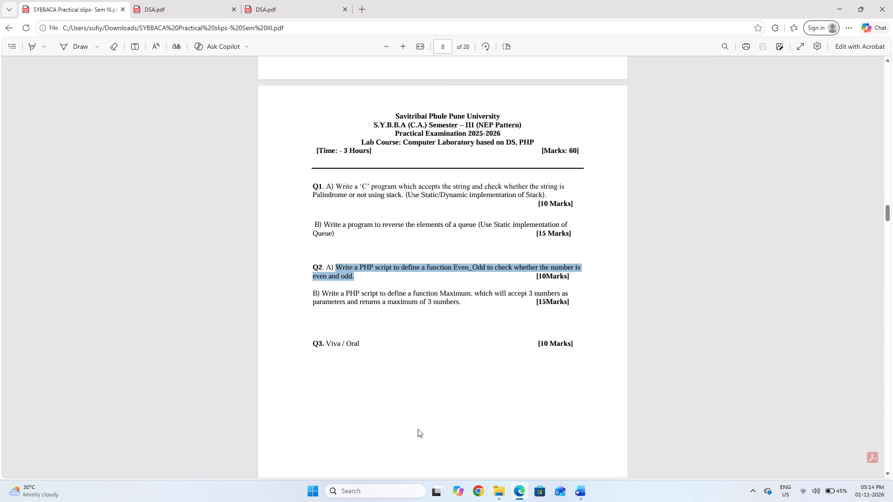
left_click(581, 493)
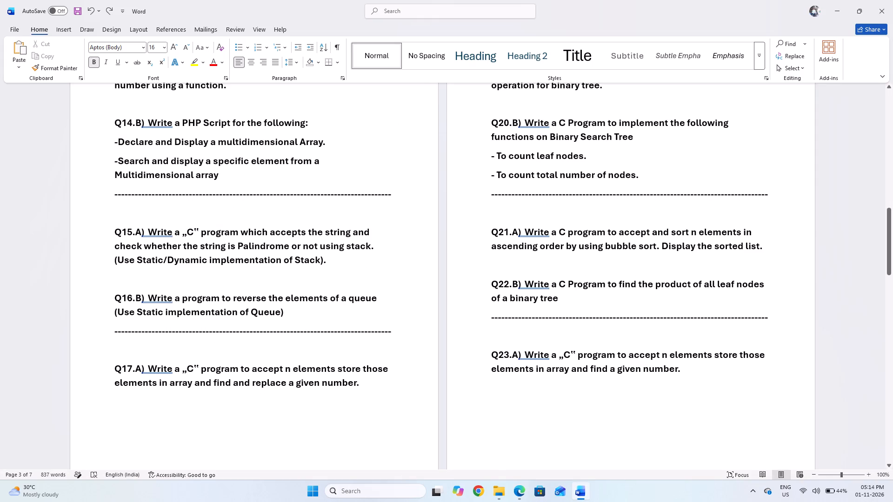
left_click_drag(150, 226, 340, 264)
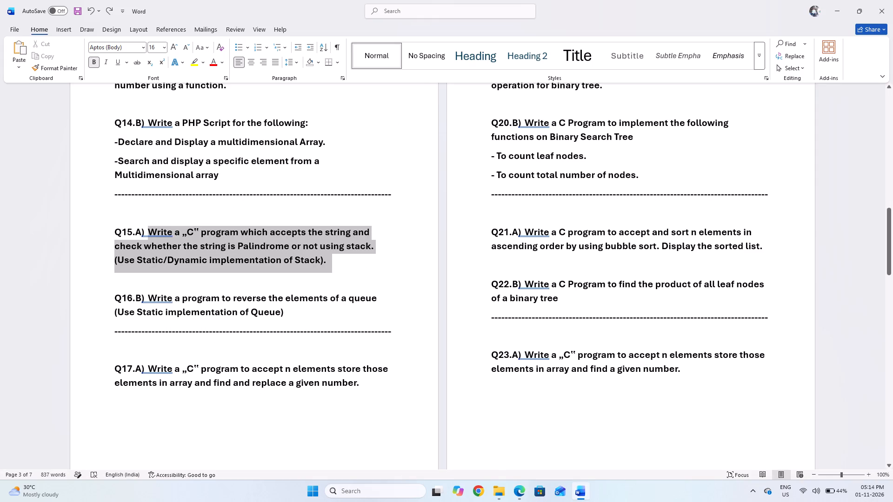
left_click_drag(340, 264, 326, 260)
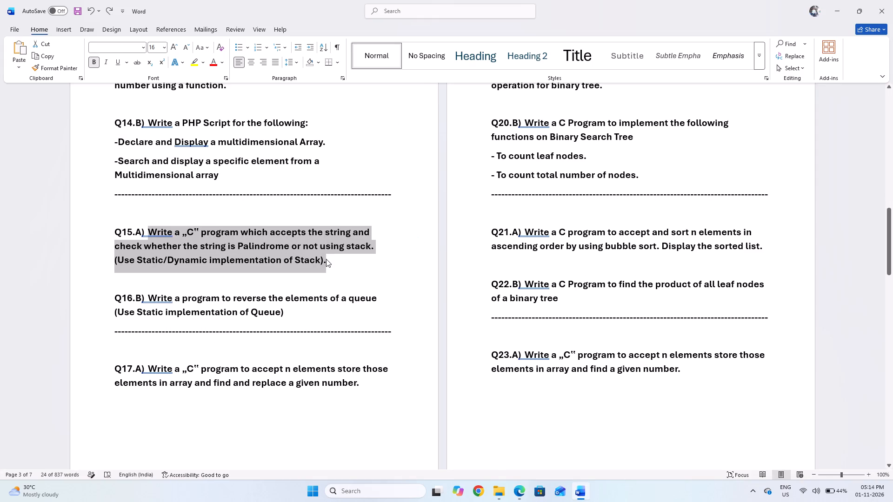
key("ctrl+v")
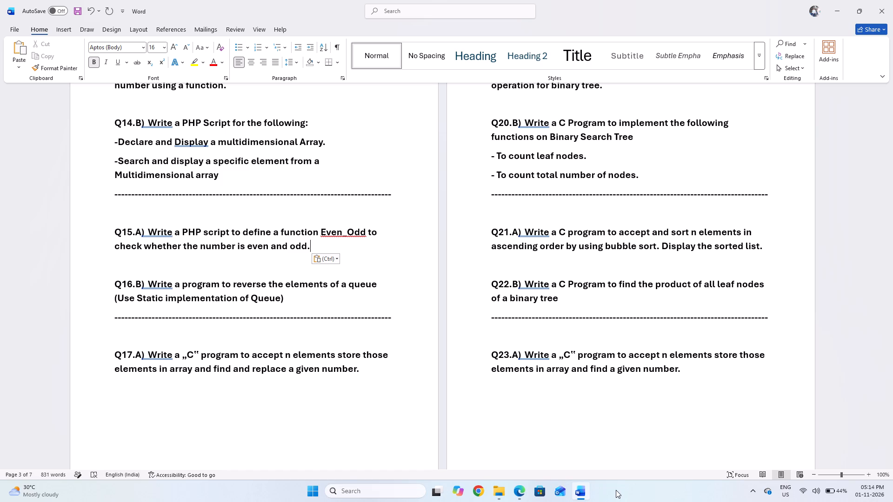
Copy the question about the function Maximum from the Edge PDF and paste it over the Q16.B) question in Word.
left_click(589, 490)
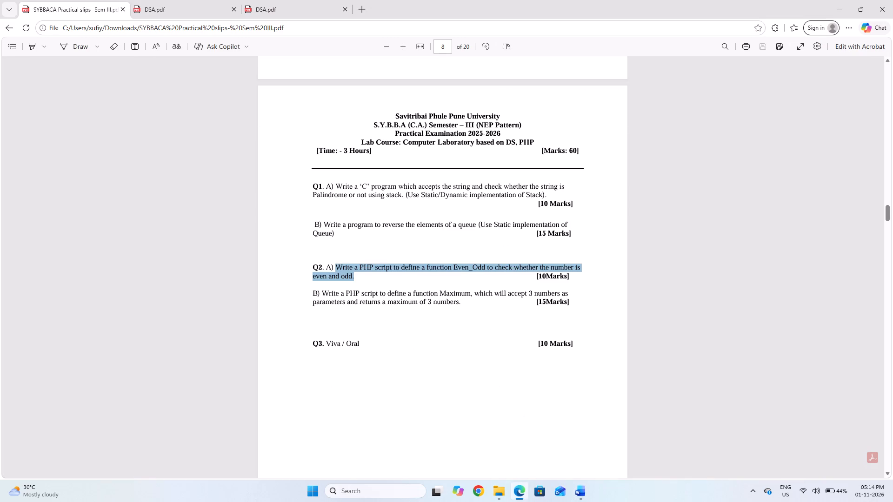
left_click_drag(461, 305, 320, 288)
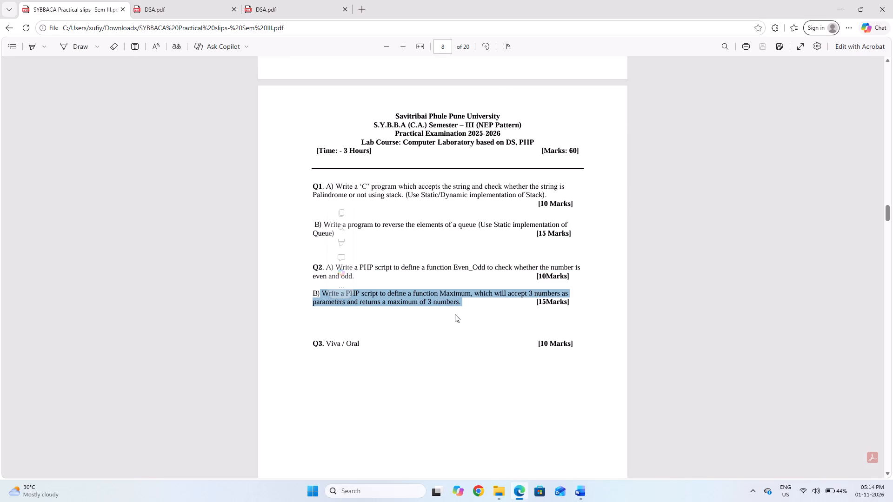
key("ctrl+c")
left_click(579, 489)
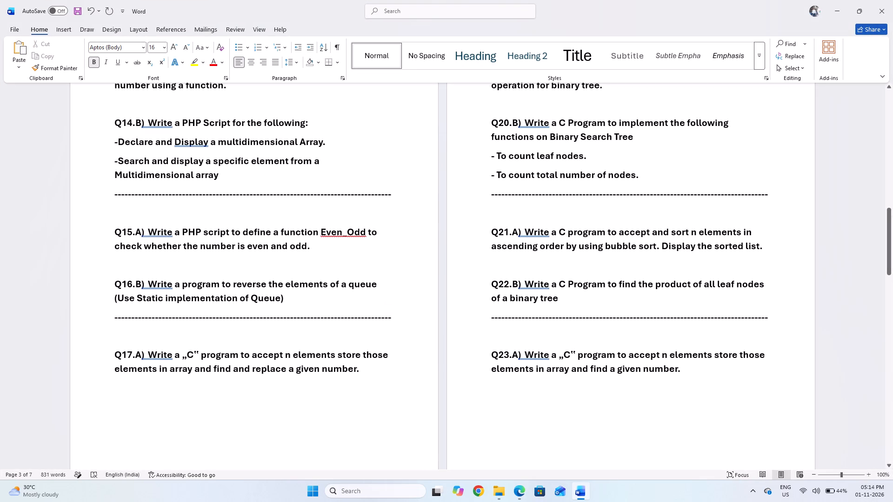
left_click_drag(289, 298, 154, 285)
key("ctrl+v")
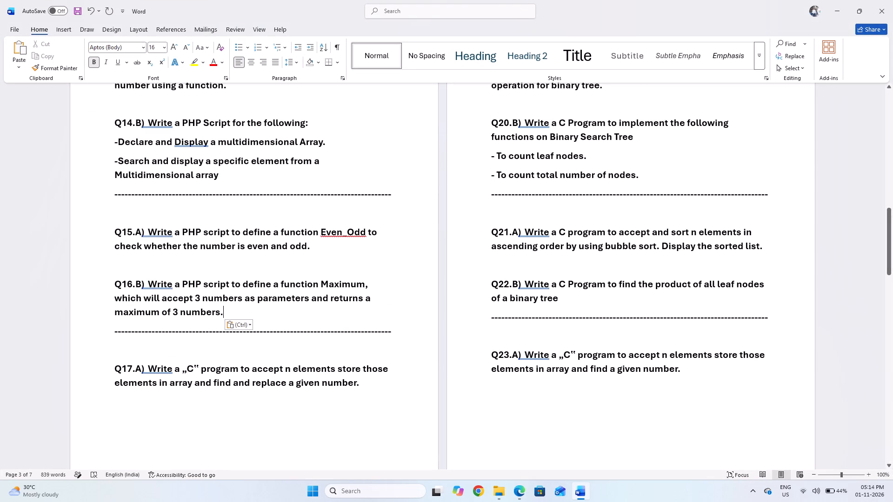
Copy "Write a PHP script to swap two numbers using a function" from page 9 of the Edge PDF and paste it over the Q17.A) question in Word.
left_click(591, 490)
scroll(470, 326, "down", 8)
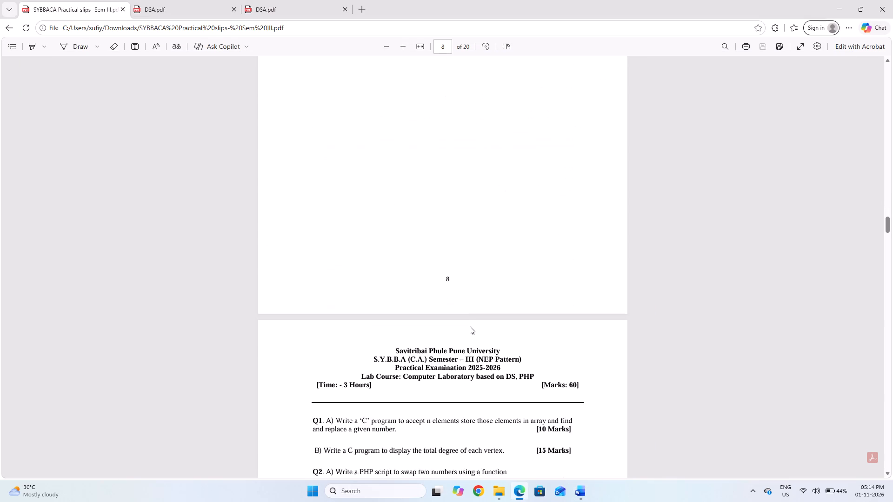
scroll(470, 326, "down", 4)
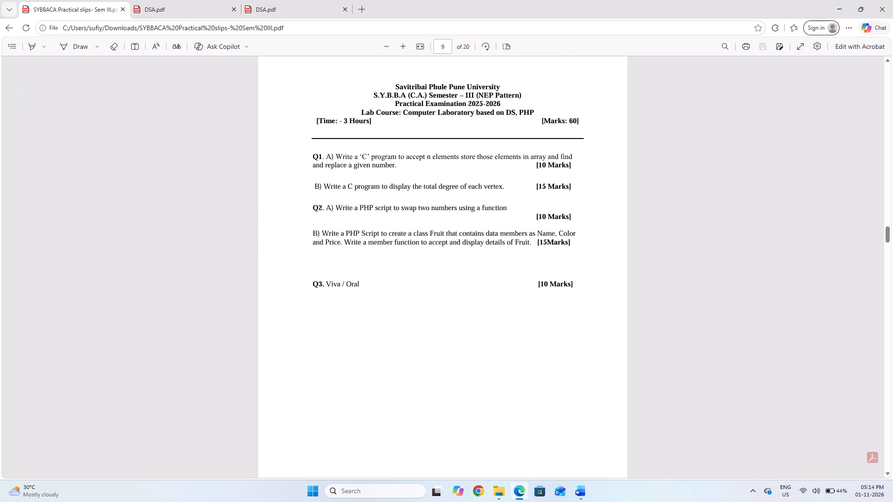
left_click_drag(336, 210, 509, 208)
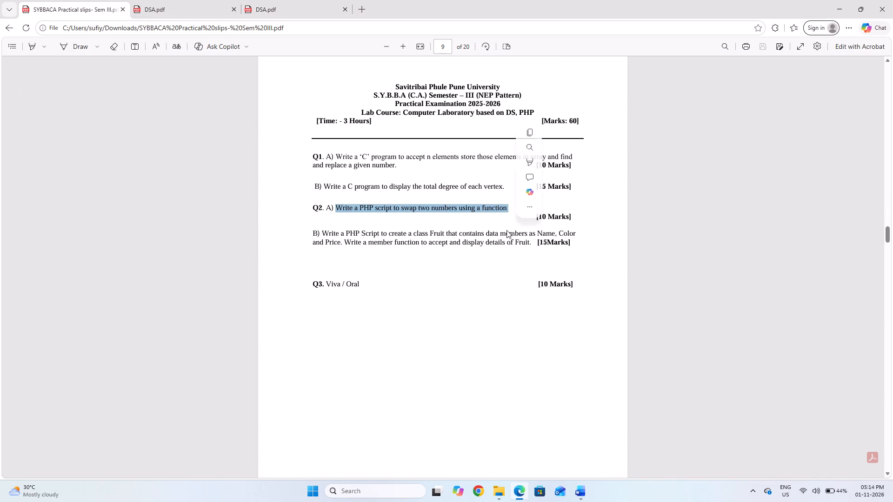
key("ctrl+c")
left_click(580, 495)
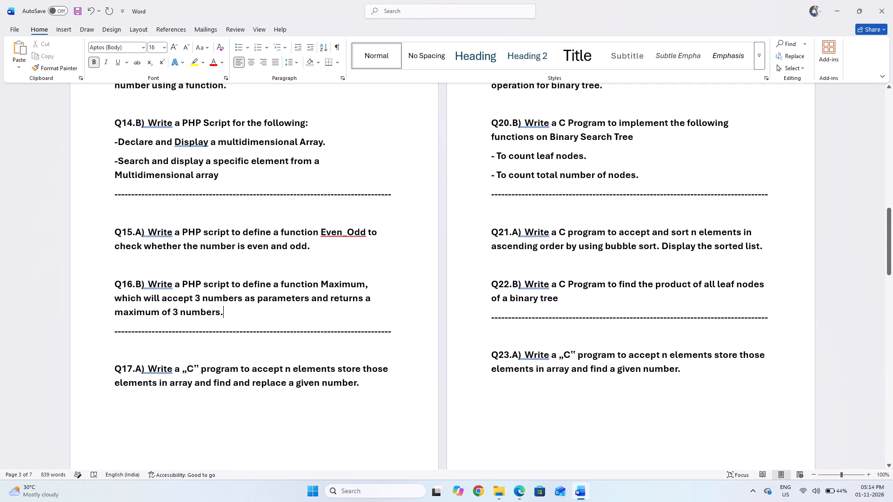
left_click_drag(147, 368, 222, 368)
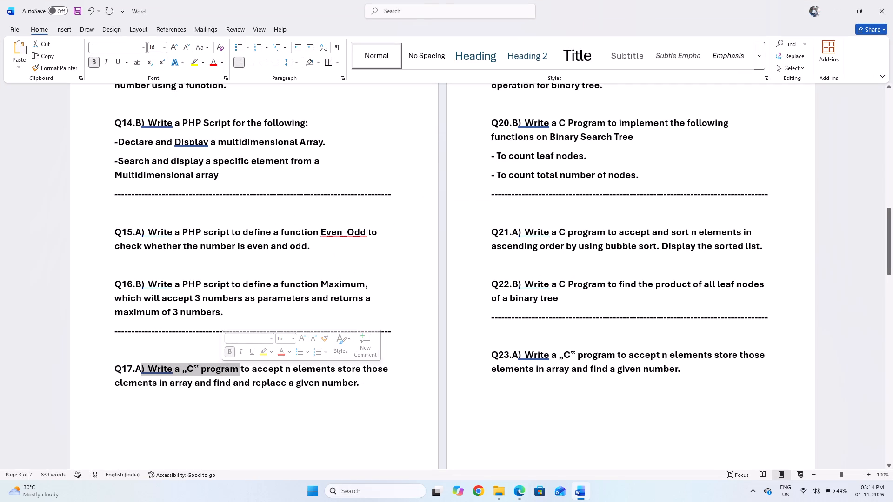
left_click_drag(361, 386, 151, 366)
key("ctrl+v")
Copy the Q2 B) class Fruit question from page 9 of the Edge PDF and paste it over the Q18.B) question in Word.
scroll(300, 315, "down", 3)
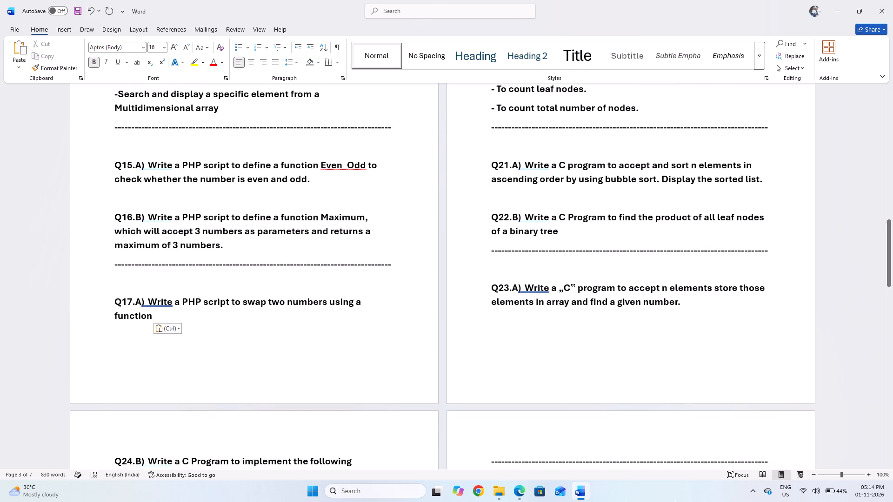
left_click(583, 497)
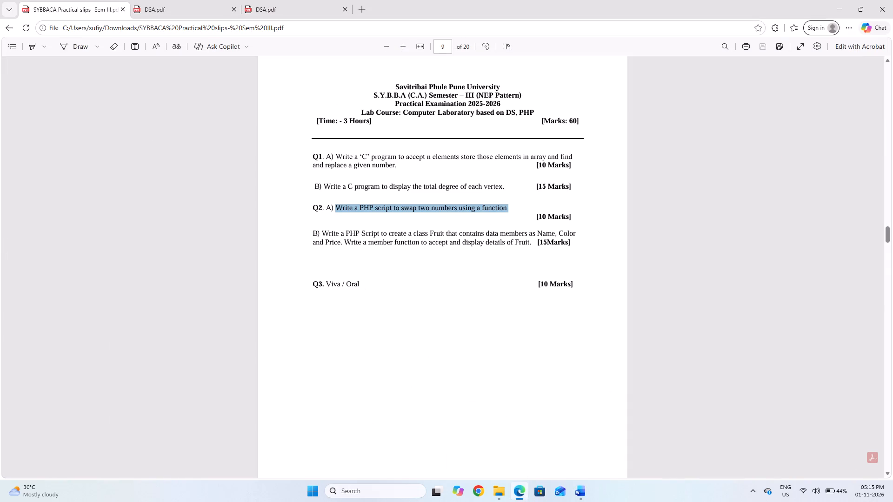
left_click_drag(321, 231, 509, 233)
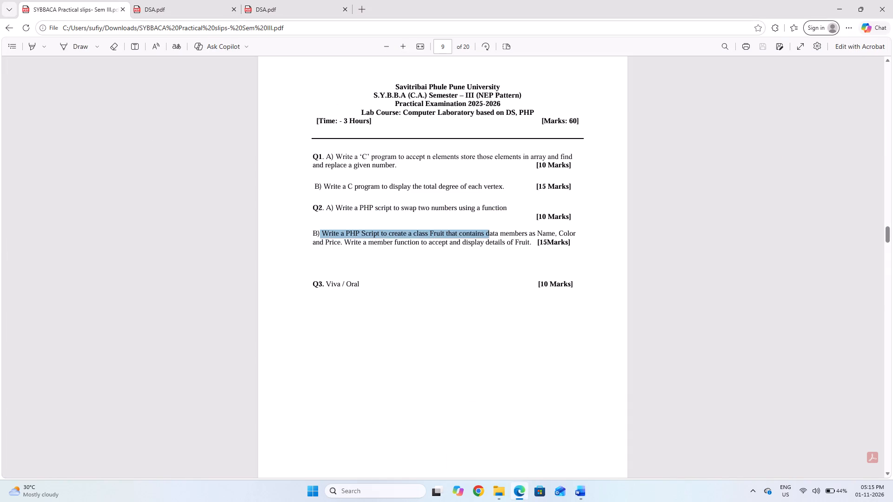
left_click_drag(509, 233, 528, 246)
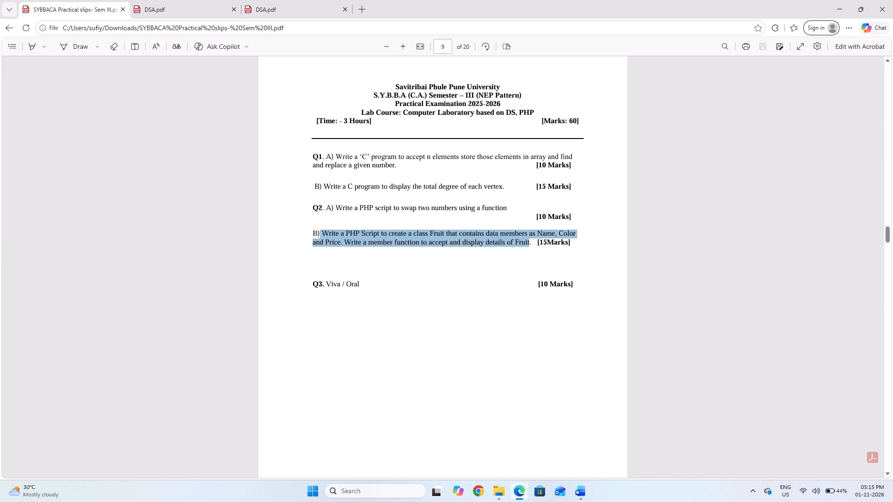
left_click_drag(528, 246, 529, 246)
left_click(530, 250)
left_click_drag(530, 244, 372, 236)
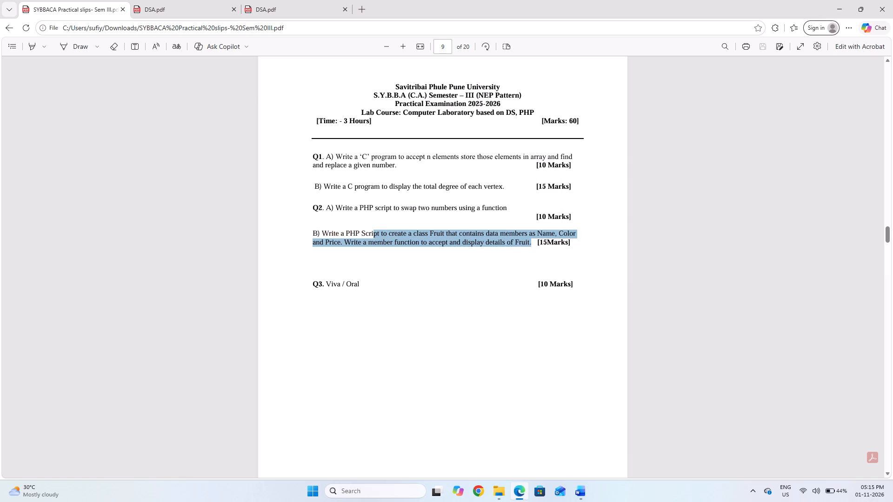
left_click_drag(372, 236, 321, 231)
left_click_drag(321, 231, 320, 231)
key("ctrl+c")
left_click(577, 490)
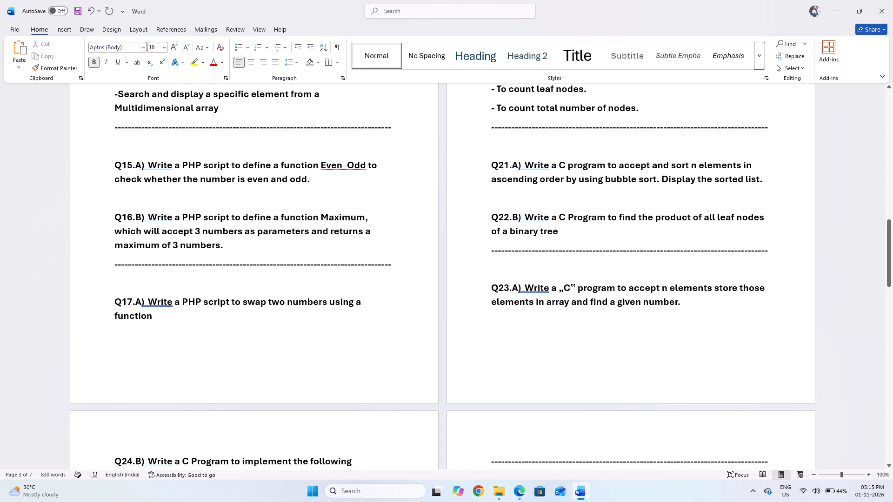
scroll(529, 304, "up", 8)
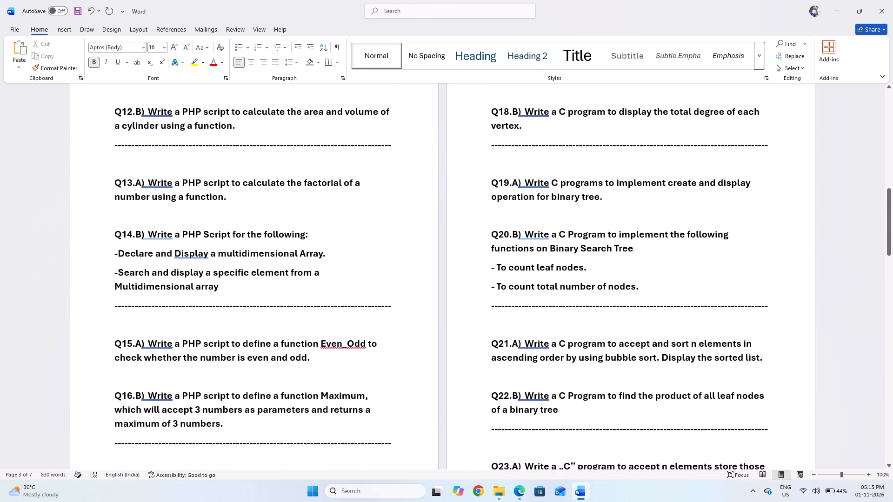
scroll(510, 159, "down", 3)
scroll(548, 119, "up", 2)
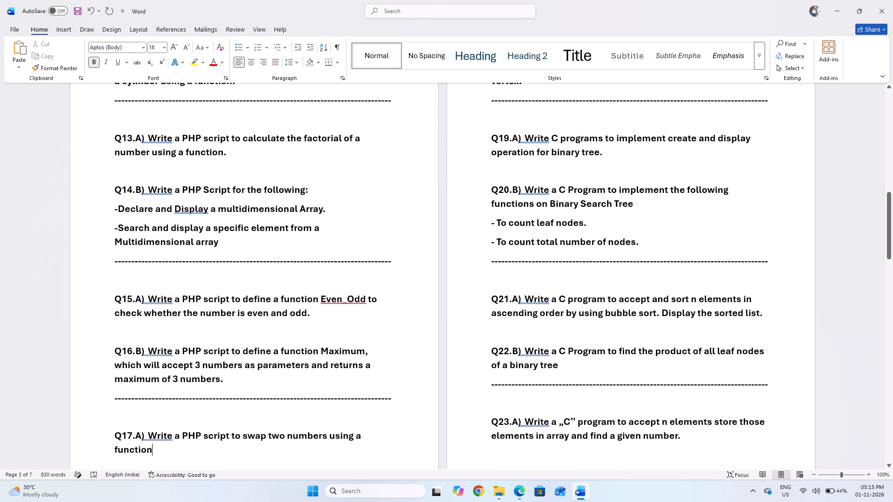
scroll(533, 145, "up", 2)
left_click_drag(527, 132, 533, 133)
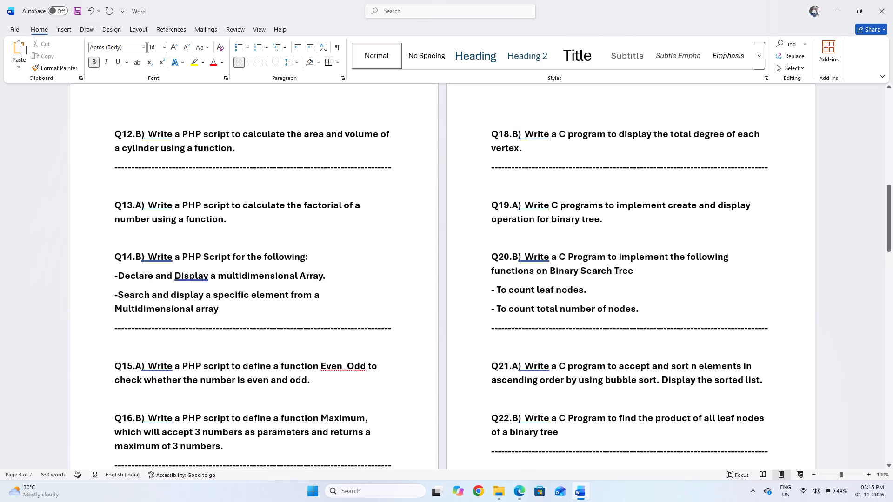
left_click_drag(533, 133, 521, 148)
key("ctrl+v")
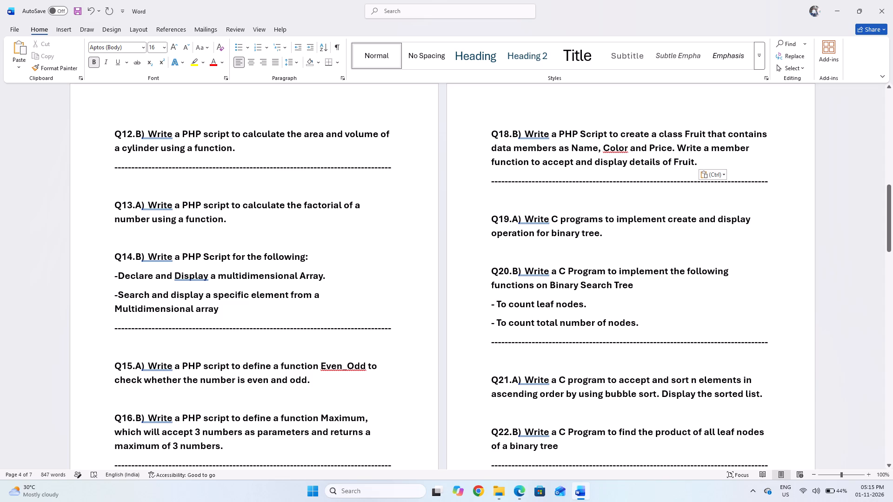
Copy the Q2 A) class Fruit question from page 10 of the Edge PDF and paste it over the Q19.A) question in Word.
left_click(584, 494)
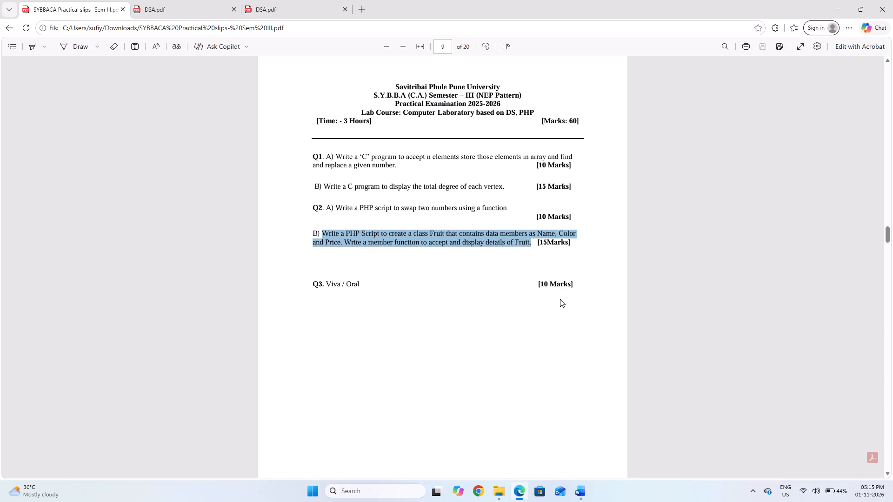
scroll(560, 299, "down", 11)
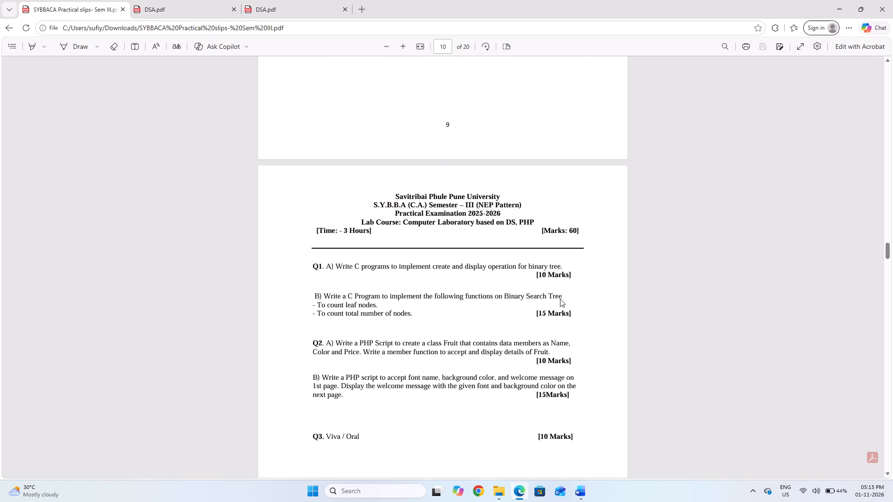
scroll(560, 299, "down", 1)
left_click_drag(337, 206, 553, 212)
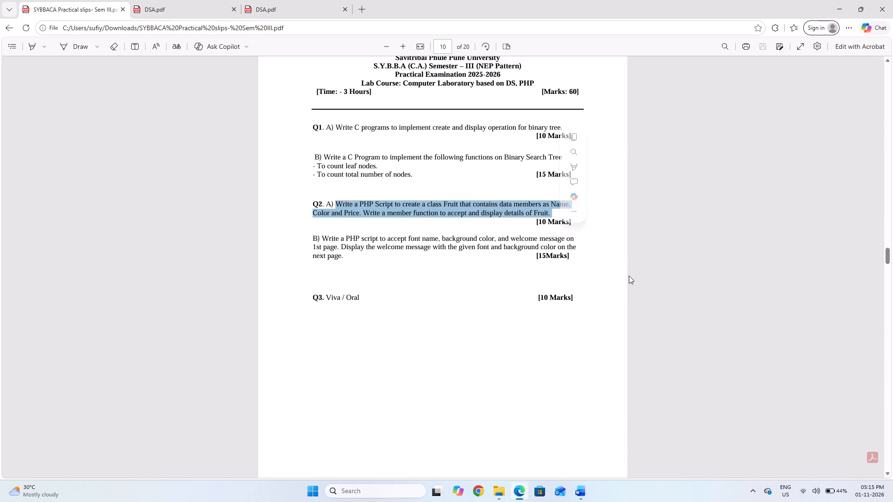
key("ctrl+c")
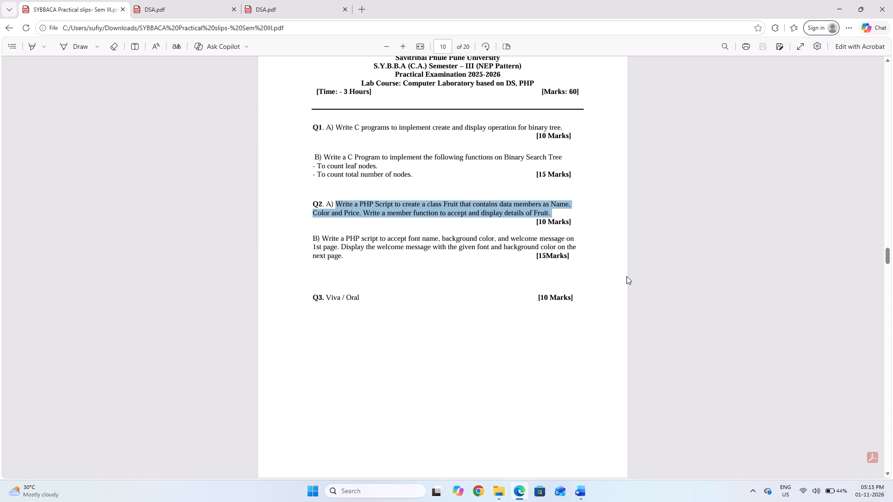
left_click(577, 497)
left_click_drag(526, 222, 577, 231)
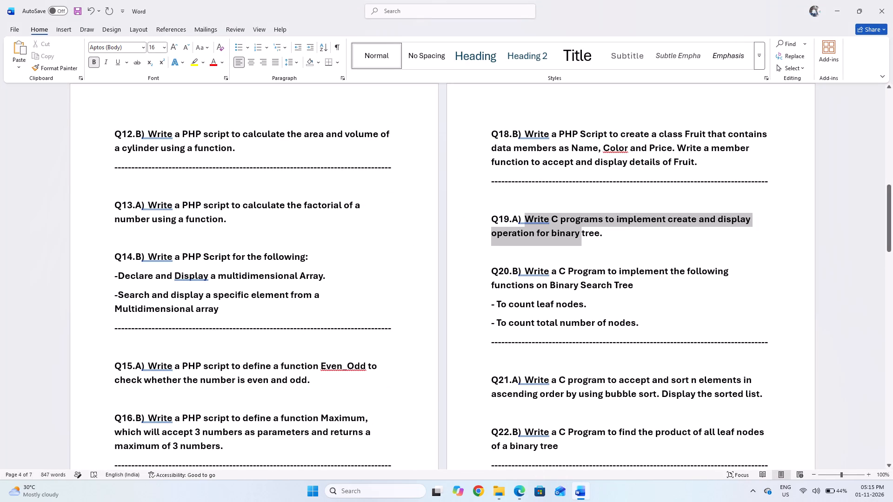
left_click_drag(577, 231, 601, 235)
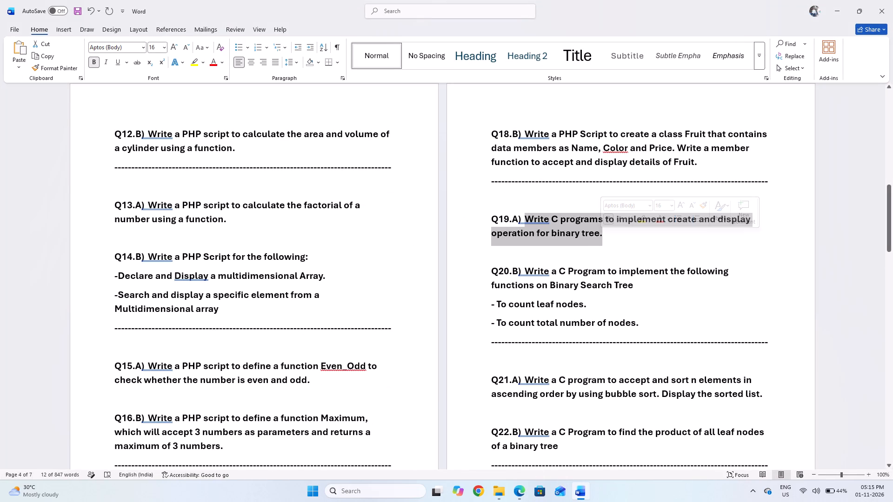
key("ctrl+v")
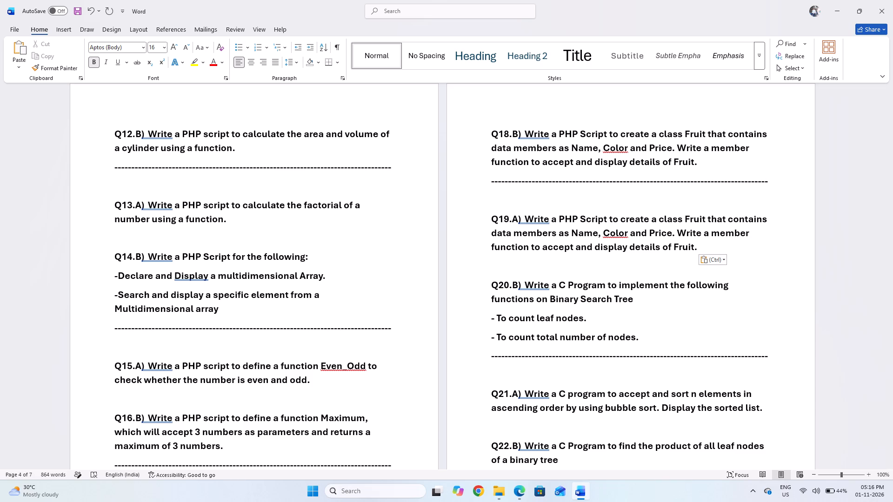
Compare the PHP questions on pages 9 and 10 of the practical slips PDF in Edge.
left_click(576, 500)
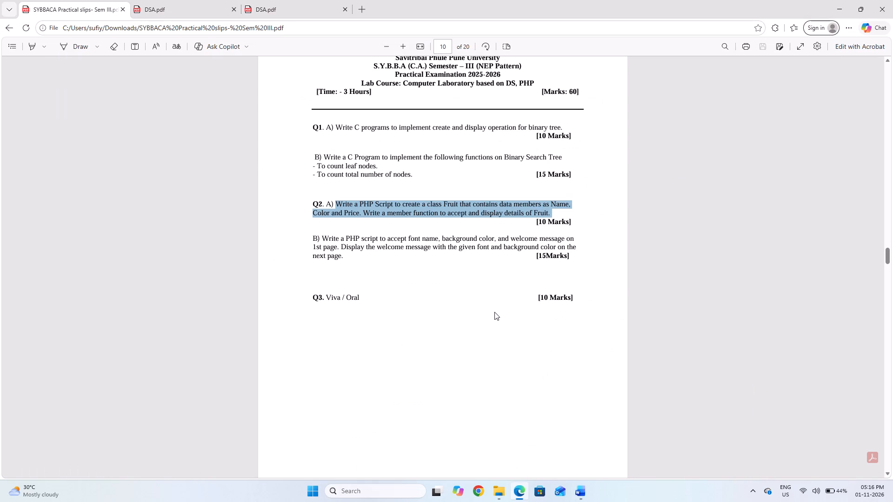
scroll(494, 312, "up", 5)
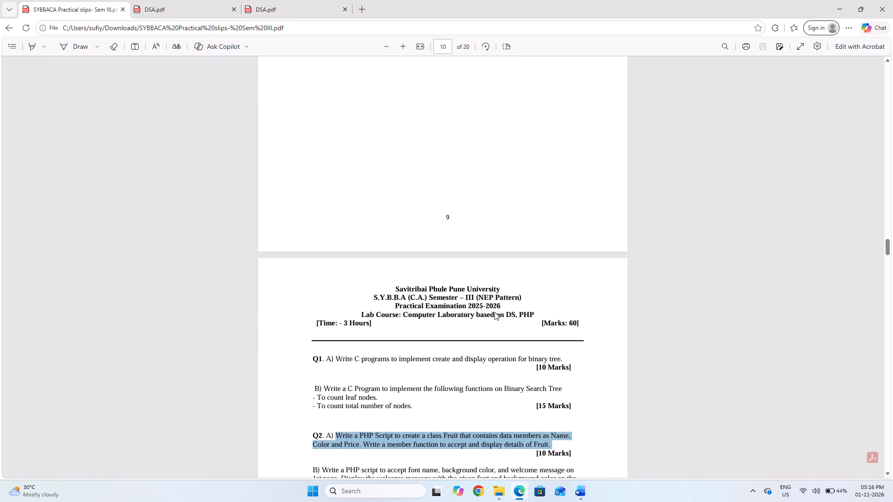
scroll(494, 312, "up", 7)
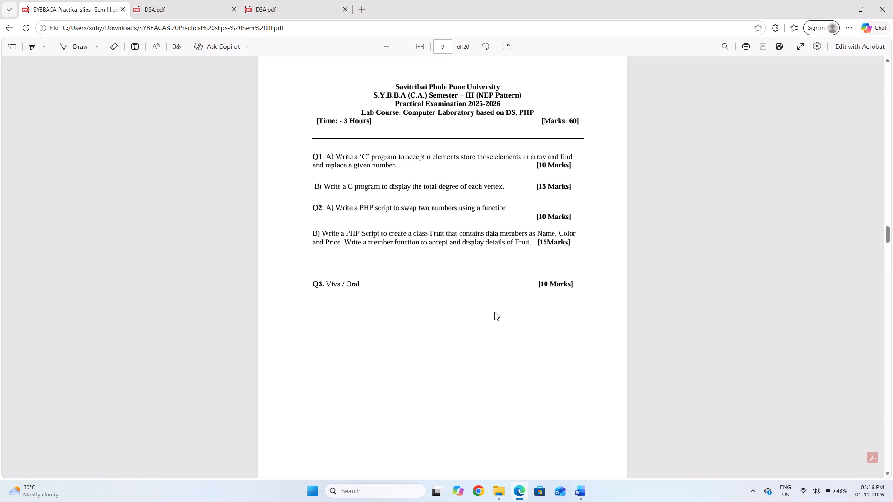
scroll(494, 312, "down", 7)
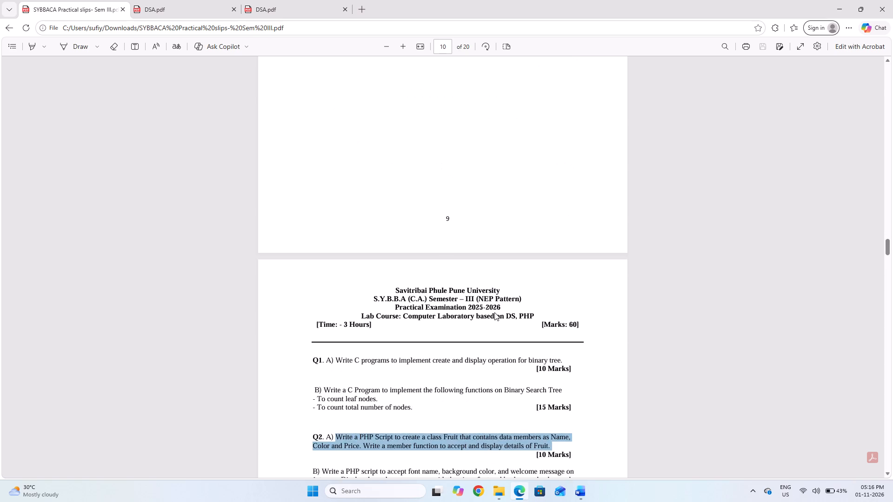
scroll(494, 312, "down", 2)
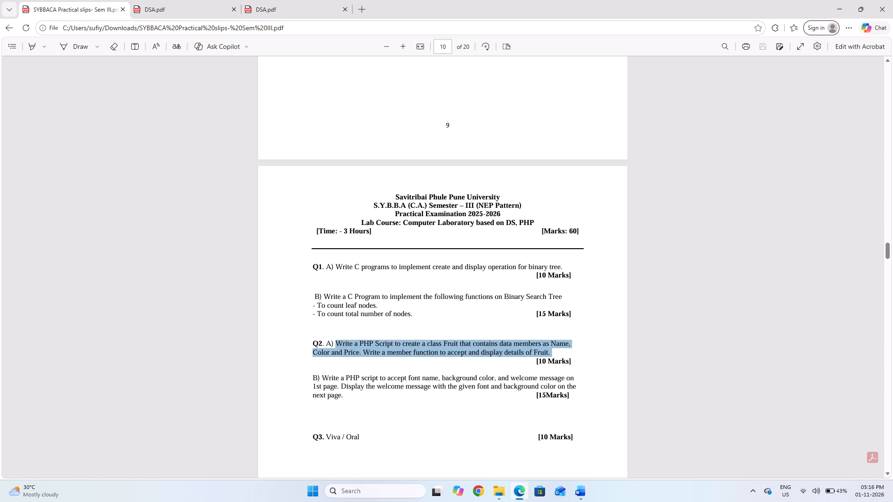
scroll(451, 352, "up", 8)
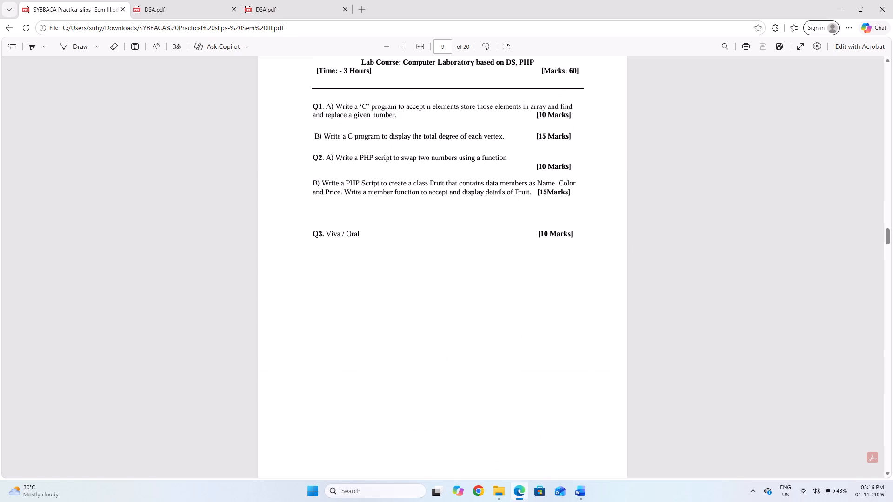
scroll(451, 352, "down", 6)
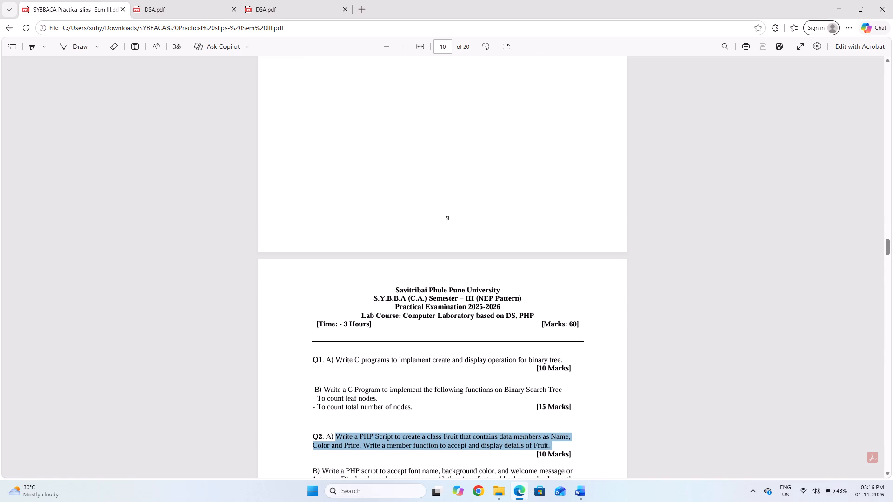
scroll(449, 355, "up", 5)
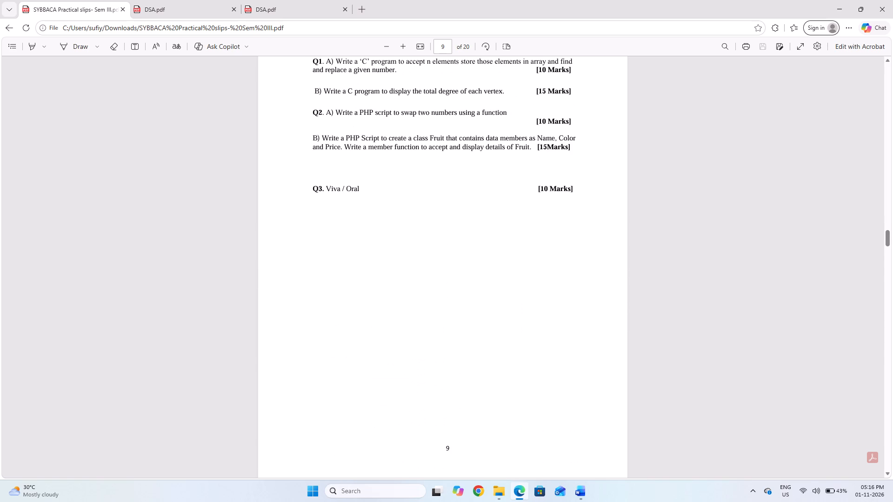
scroll(449, 355, "down", 5)
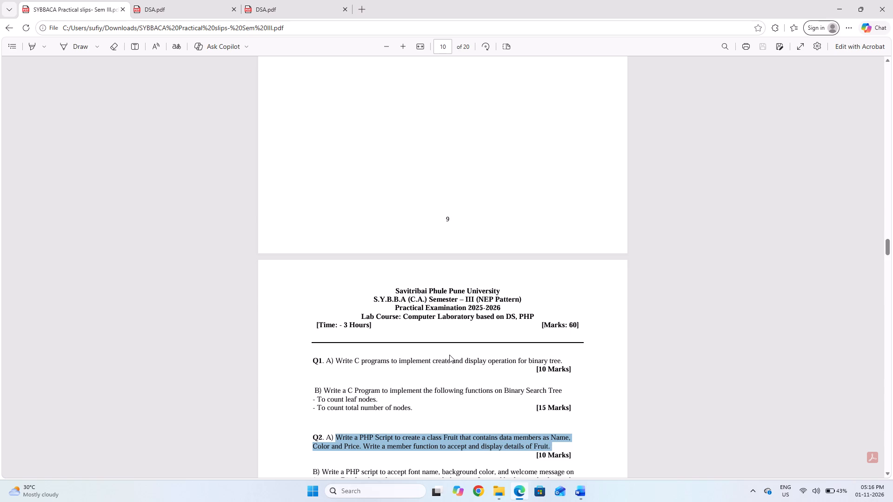
scroll(449, 355, "up", 5)
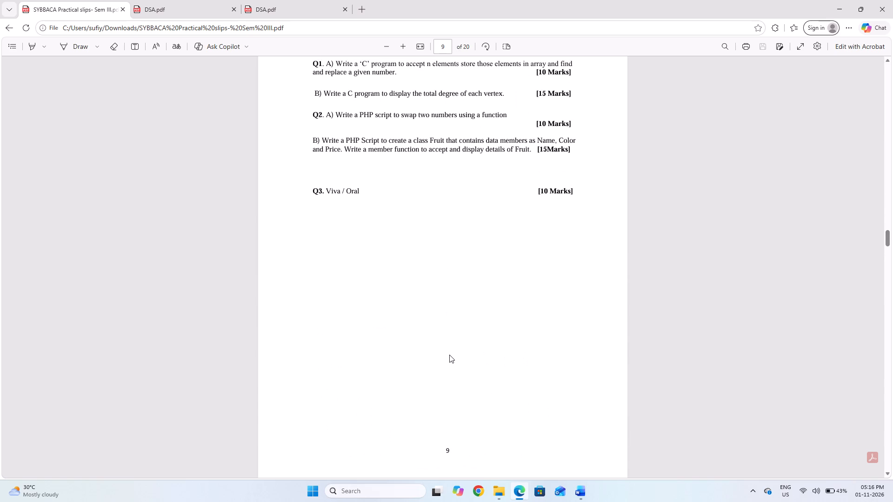
Copy the Q2 B) font name and background color question from page 10 of the Edge PDF over Word's Q20.B) question, keeping the dashed line separate.
scroll(449, 355, "down", 10)
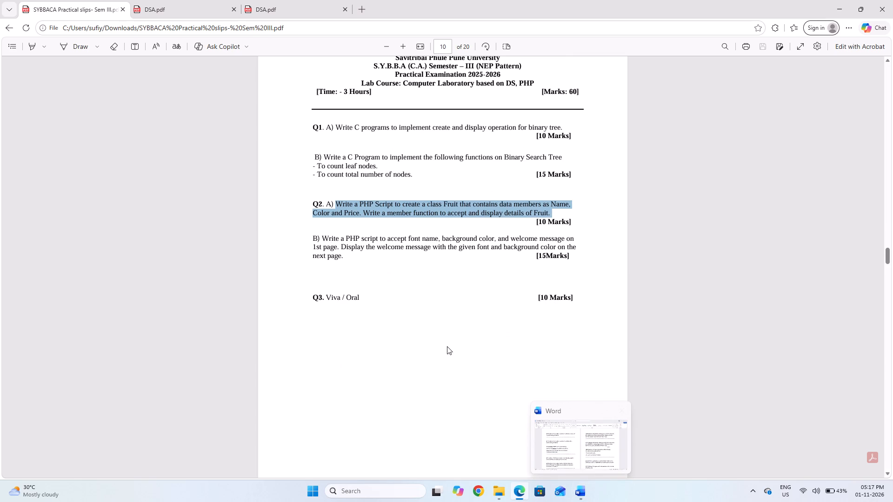
left_click_drag(342, 259, 321, 233)
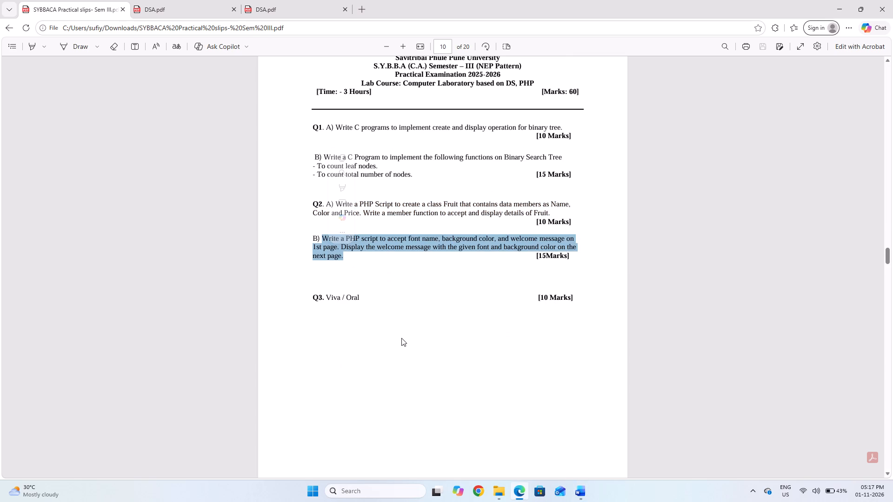
key("ctrl+c")
left_click(580, 492)
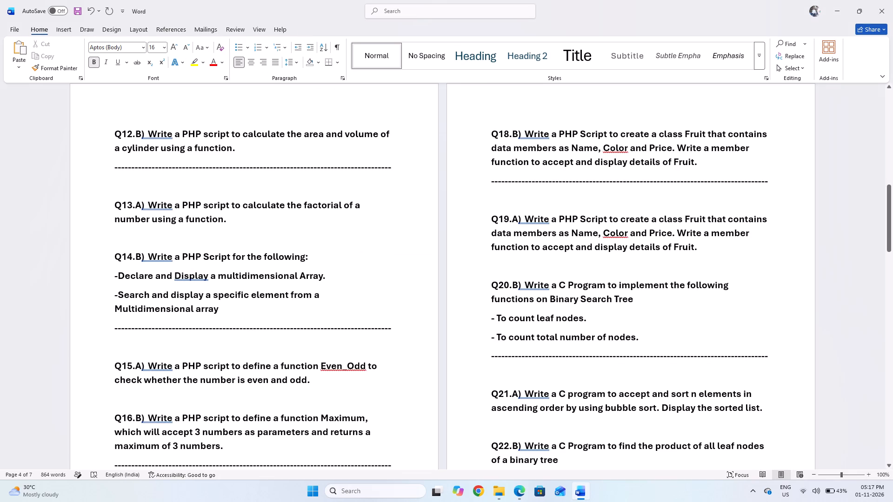
left_click_drag(641, 340, 561, 286)
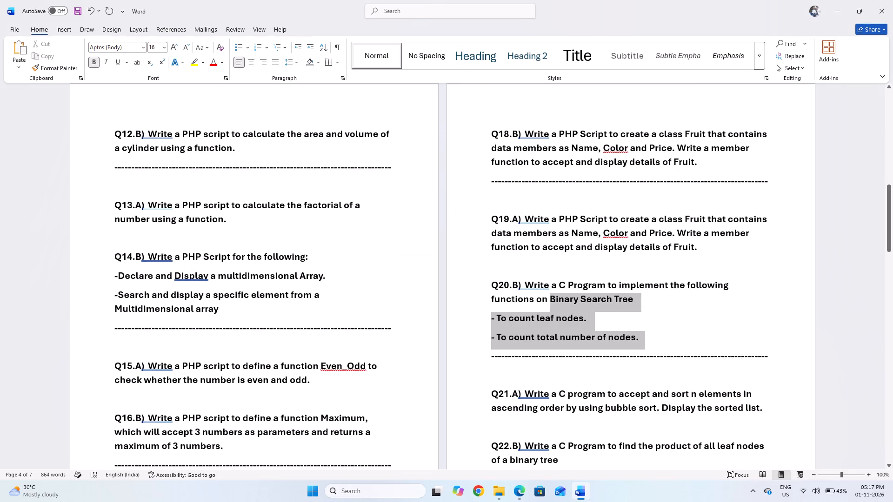
left_click_drag(561, 286, 521, 285)
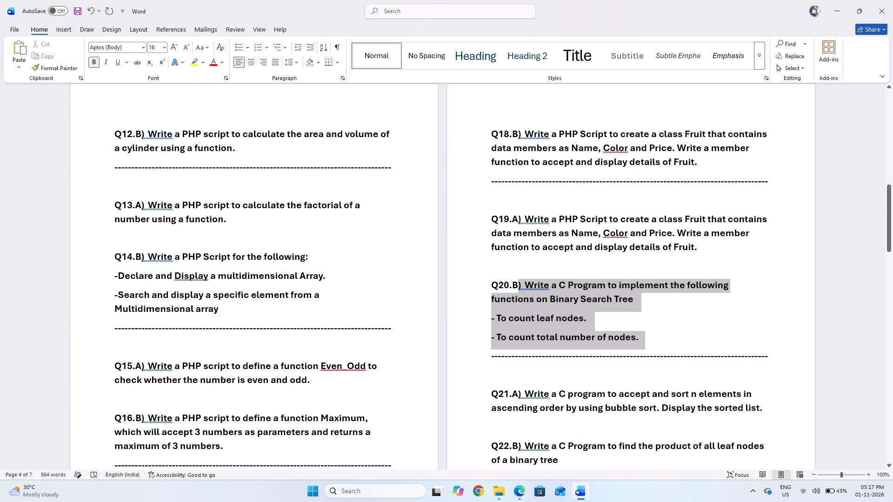
left_click_drag(521, 285, 527, 287)
key("ctrl+v")
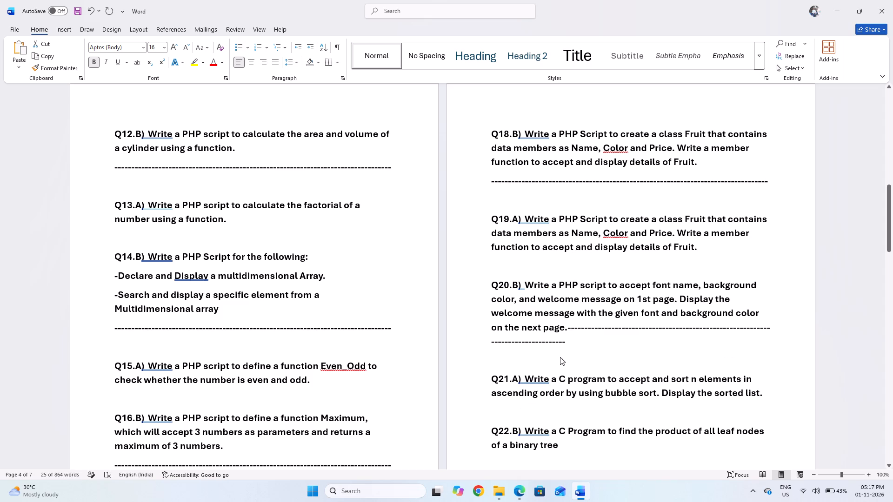
key("Return")
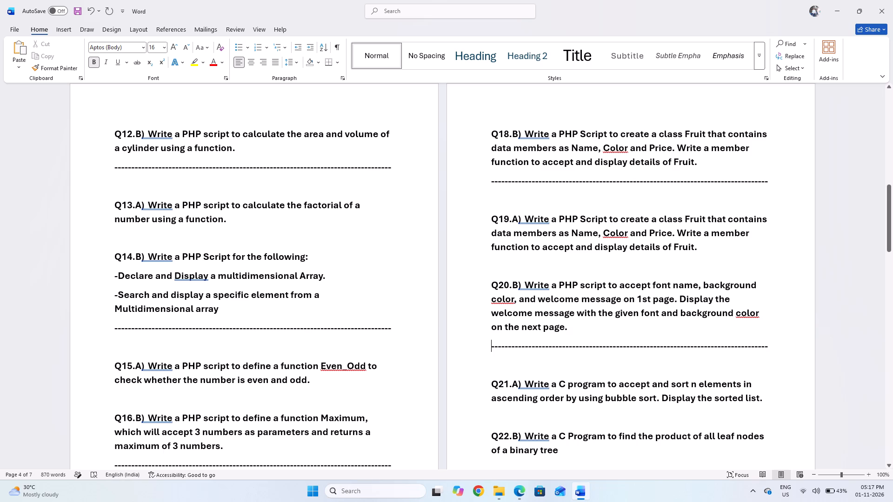
Copy the Q2 A) Celsius to Fahrenheit question from page 11 of the Edge PDF and paste it over the Q21.A) question in Word.
scroll(700, 337, "down", 6)
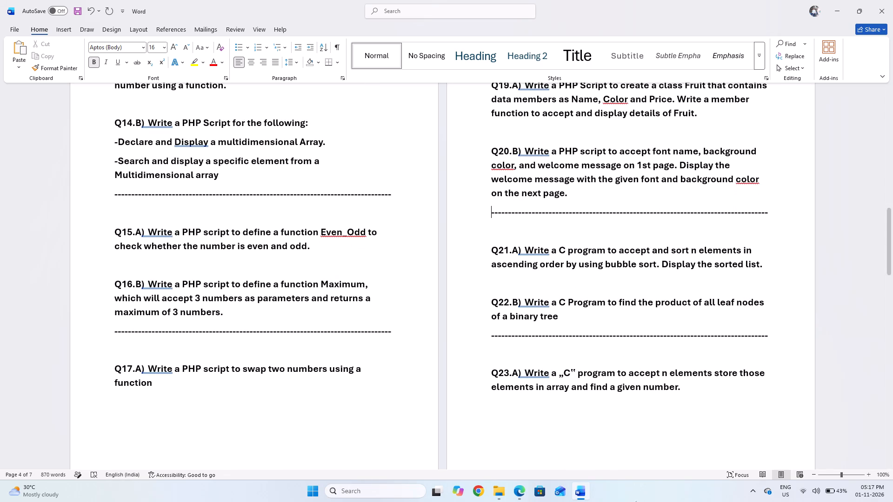
left_click(584, 492)
scroll(530, 356, "down", 2)
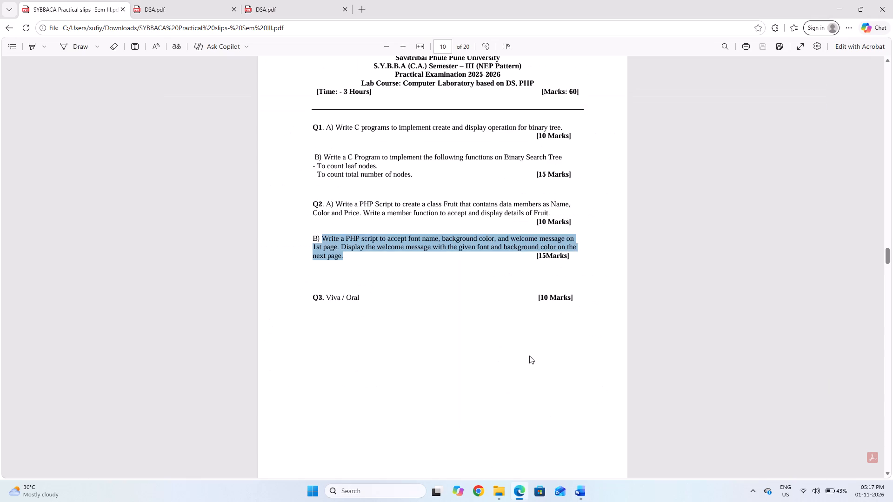
scroll(529, 356, "down", 8)
left_click(450, 391)
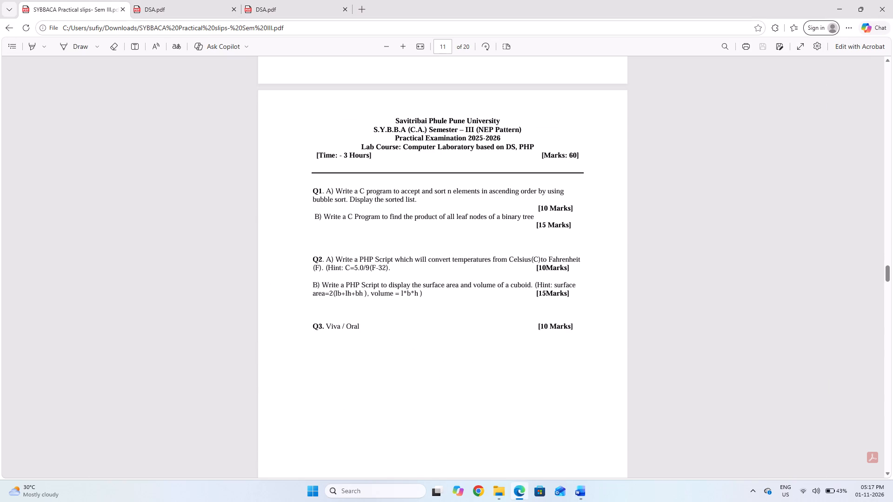
left_click_drag(391, 269, 338, 253)
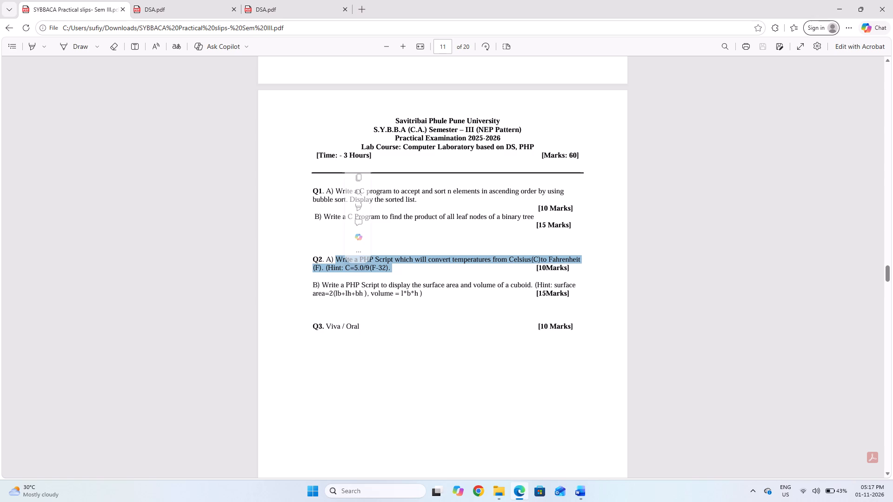
key("ctrl+c")
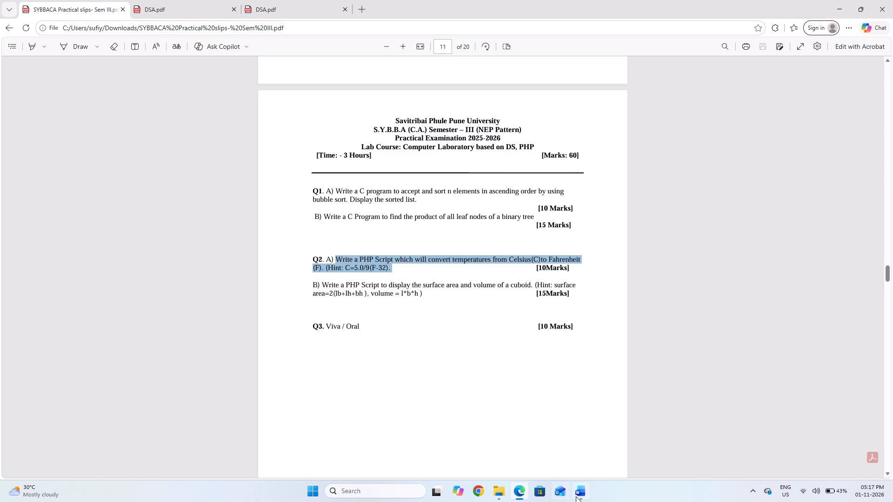
left_click(576, 496)
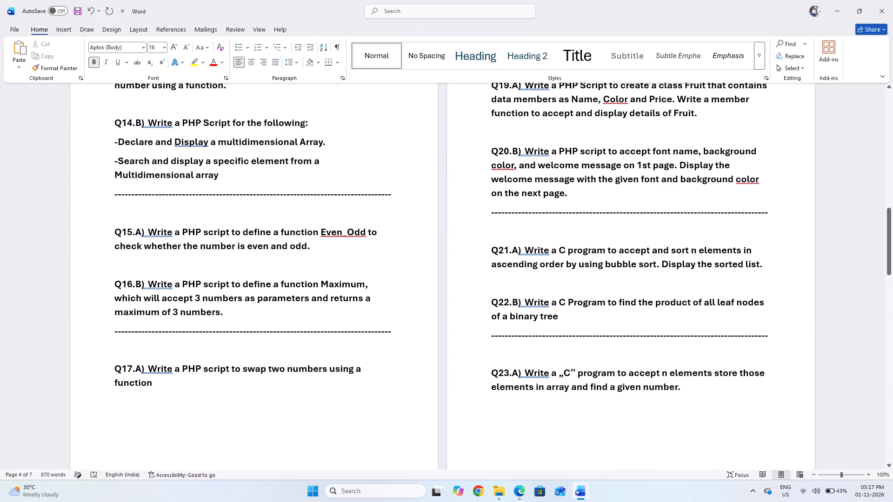
left_click_drag(525, 250, 683, 260)
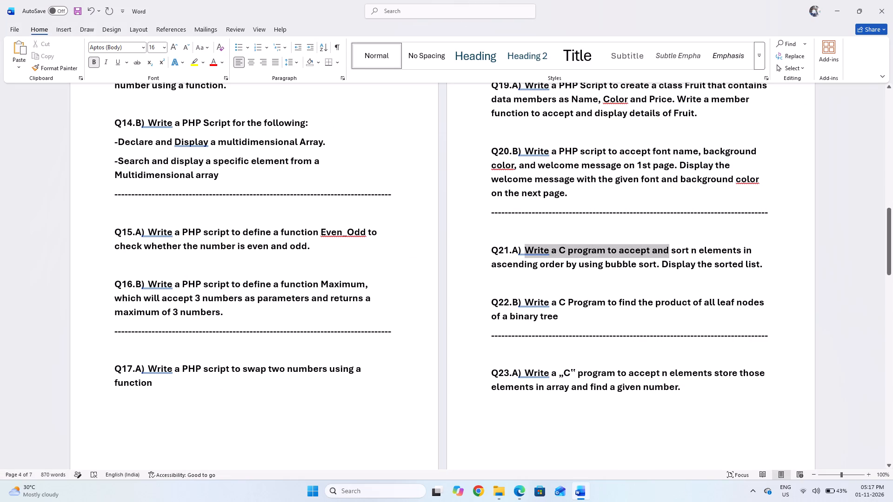
left_click_drag(683, 260, 764, 264)
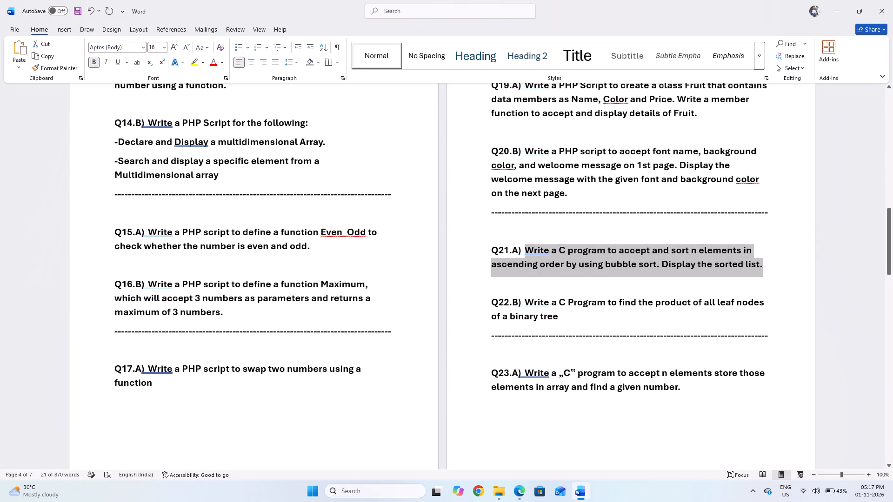
key("ctrl+v")
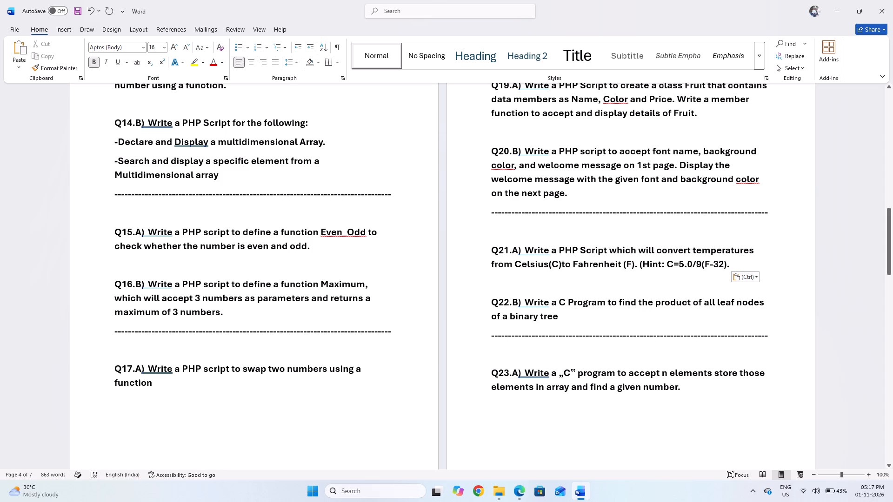
Copy the Q2 B) cuboid surface area and volume question from page 11 of the Edge PDF over Word's Q22.B) question, keeping the dashed line separate.
left_click(577, 488)
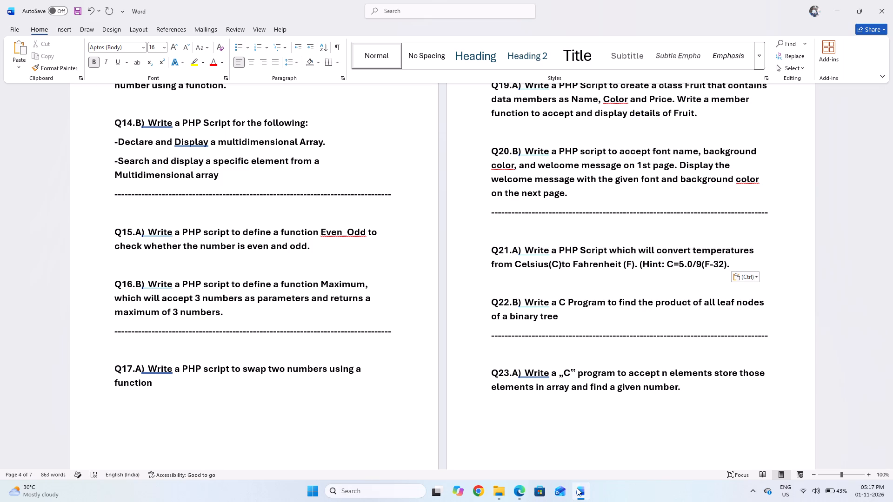
left_click_drag(427, 291, 334, 277)
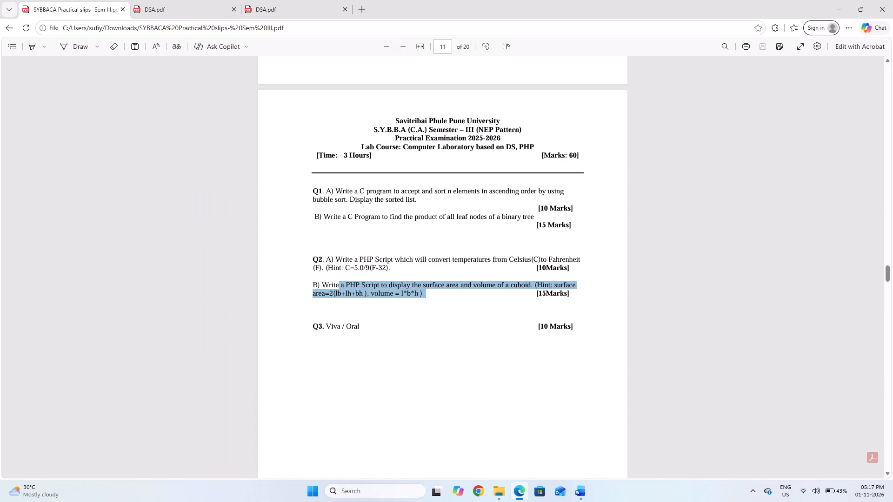
left_click_drag(334, 277, 323, 279)
key("ctrl+c")
left_click(588, 493)
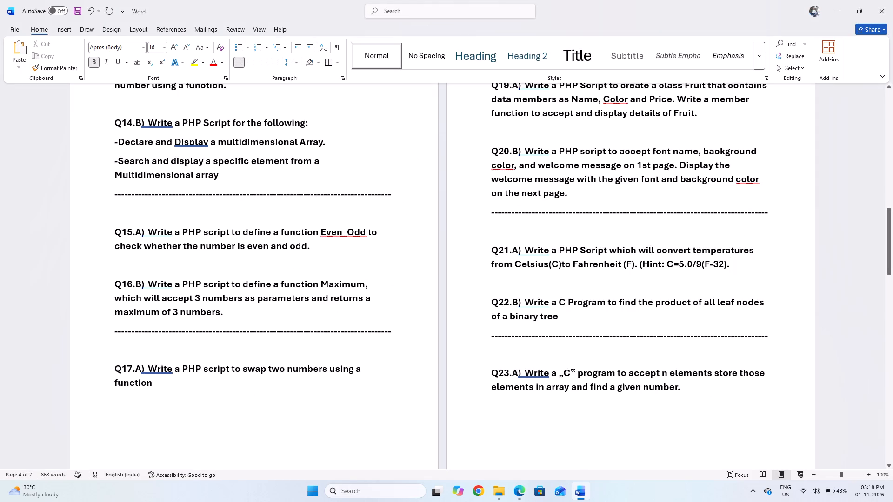
left_click_drag(557, 317, 523, 308)
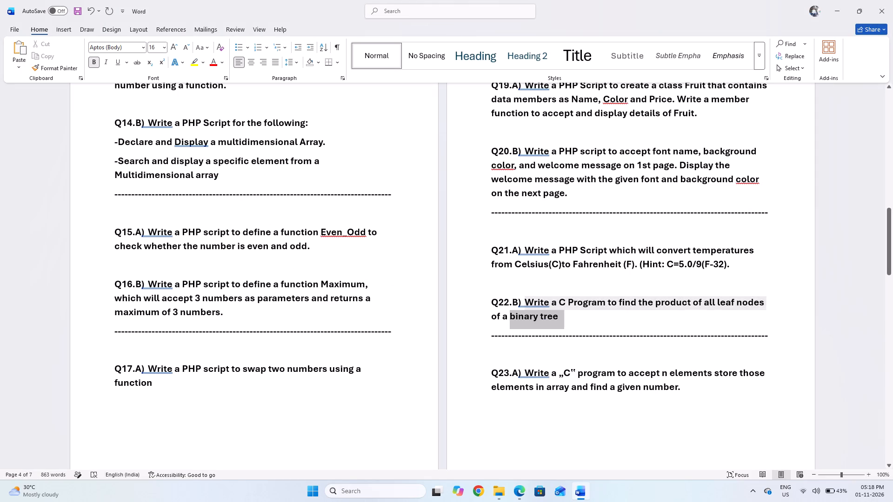
left_click_drag(523, 308, 526, 301)
key("ctrl+v")
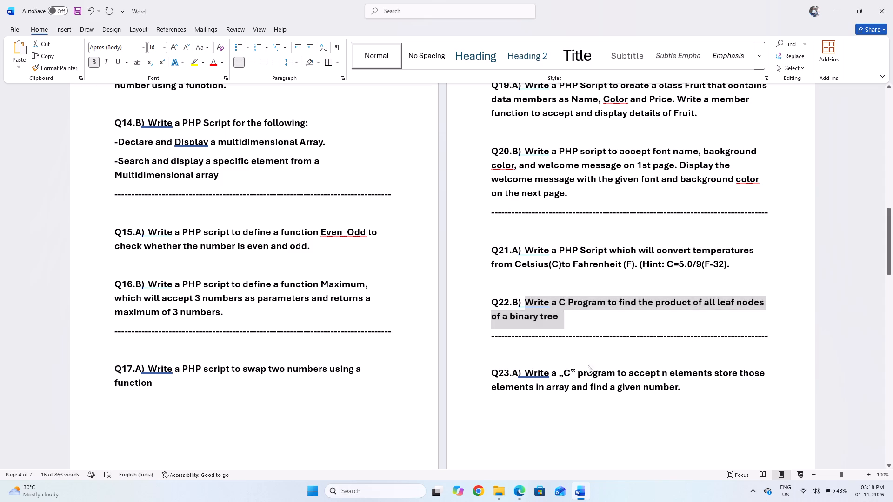
key("Return")
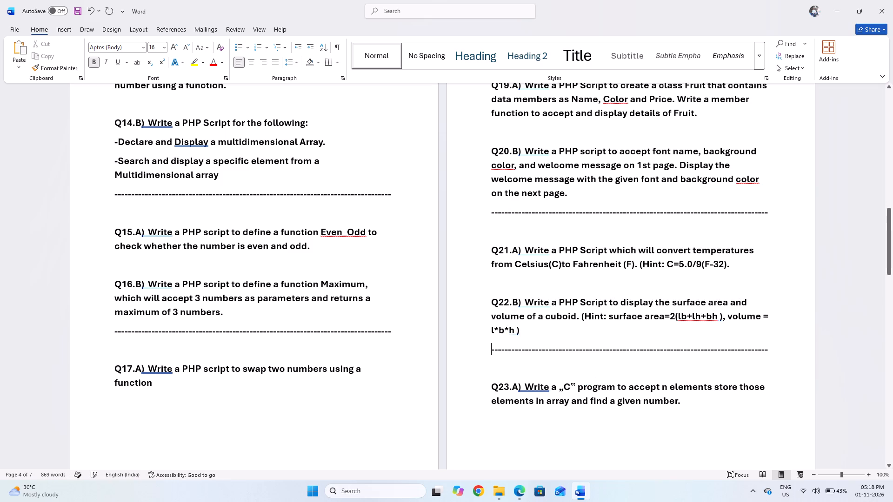
Copy the Q2 A) question on total and percentage of marks from page 12 of the practical slips PDF in Edge.
left_click(581, 494)
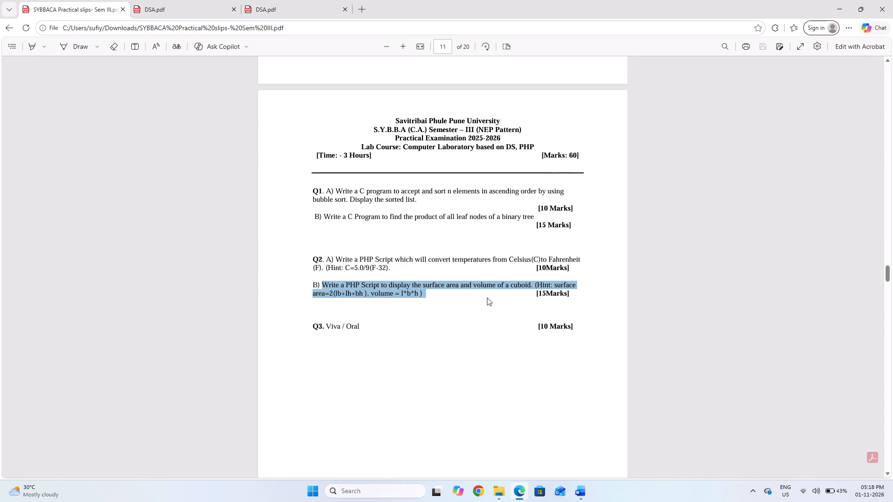
scroll(483, 284, "down", 10)
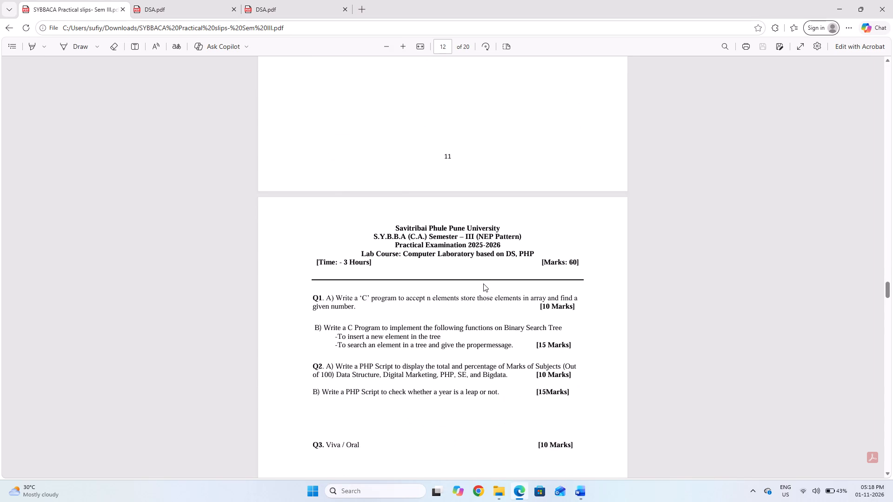
scroll(483, 284, "down", 2)
left_click_drag(337, 230, 375, 231)
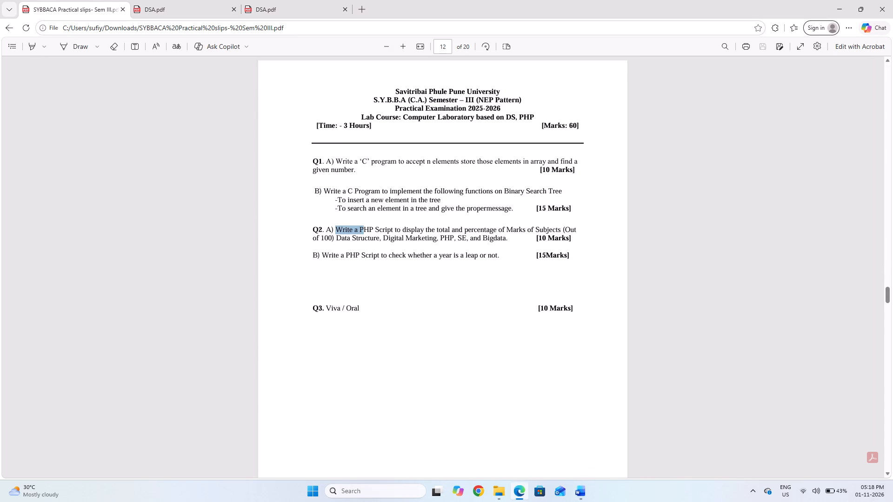
left_click_drag(375, 231, 507, 241)
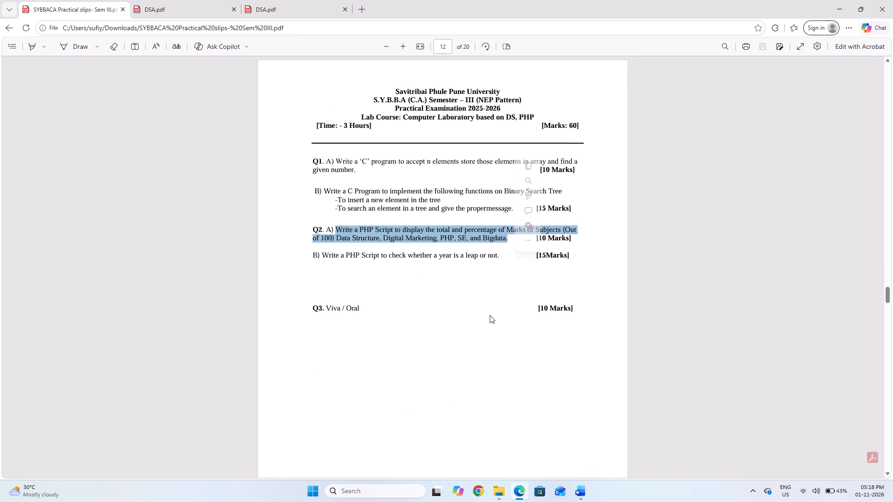
key("ctrl+c")
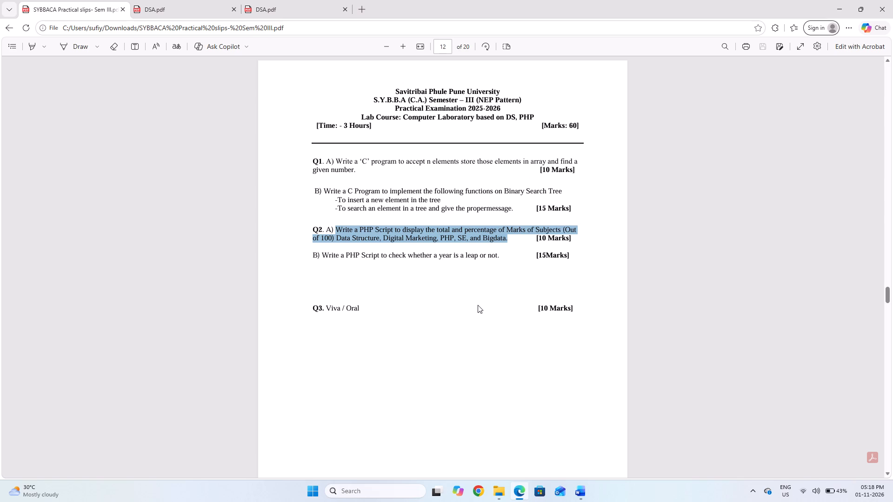
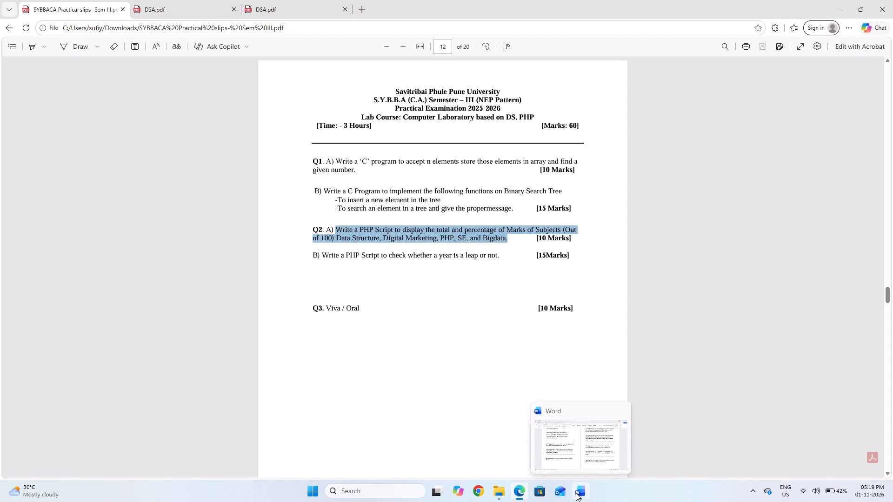
Copy the Q2 A) total and percentage of marks question from page 12 of the Edge PDF over Word's Q23.A) question.
scroll(499, 291, "down", 2)
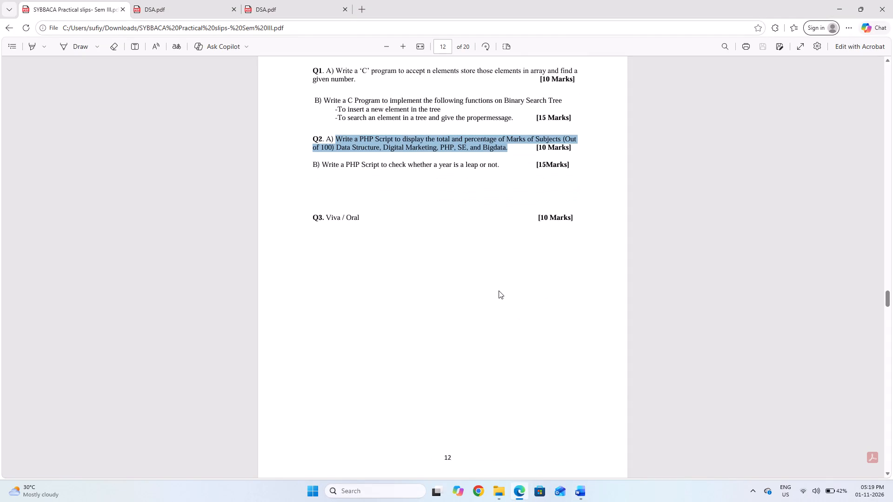
scroll(499, 291, "up", 1)
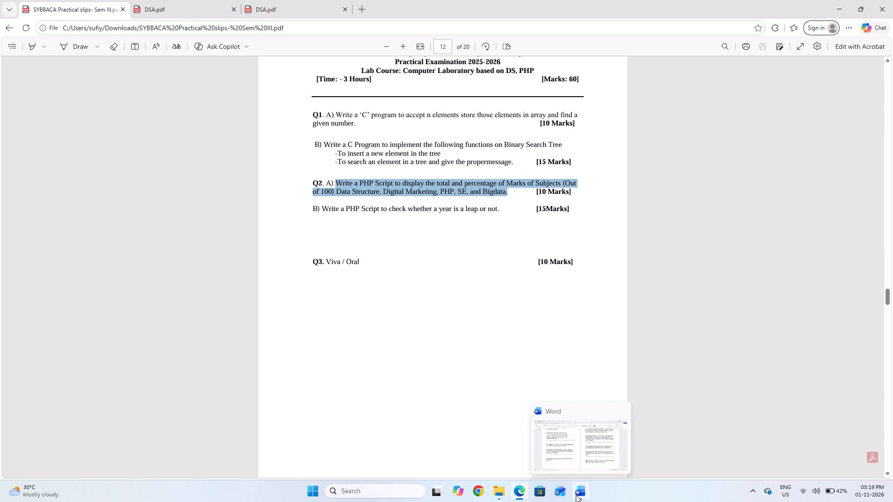
left_click(576, 495)
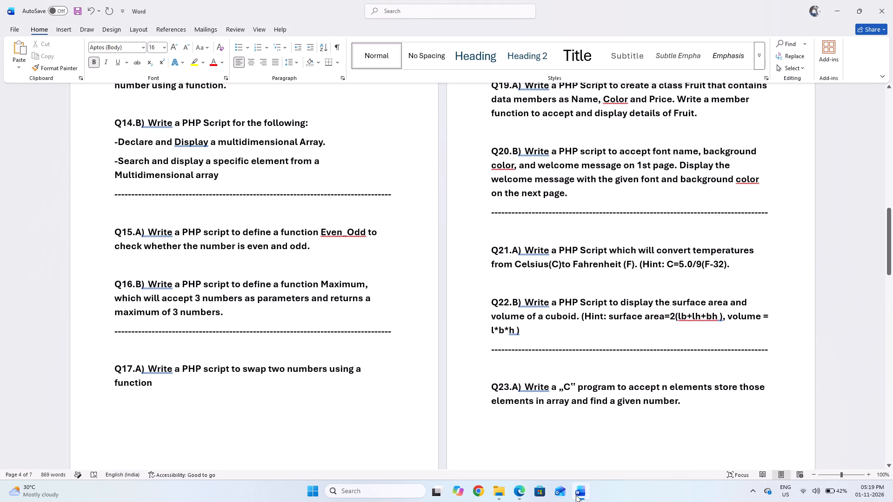
left_click(576, 495)
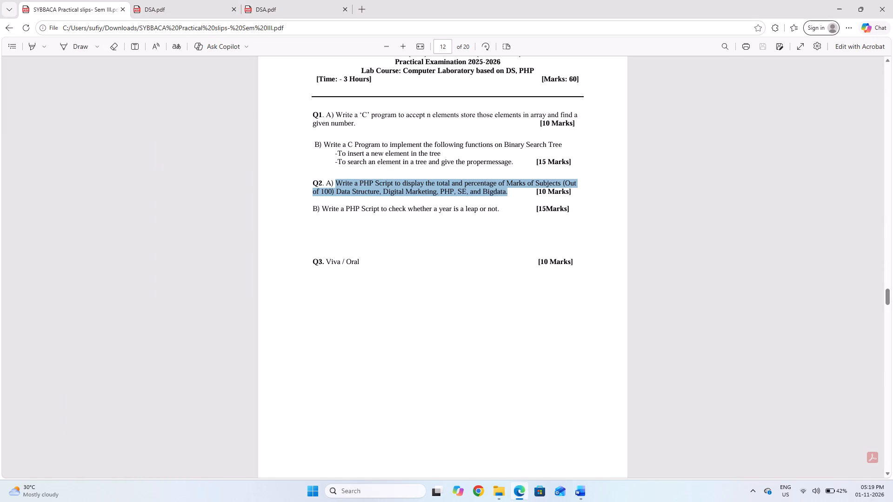
key("ctrl+c")
left_click(579, 491)
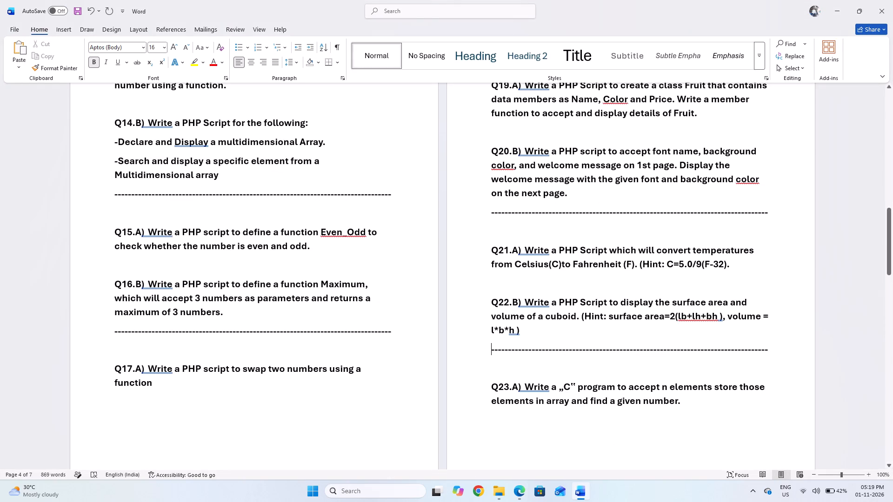
left_click_drag(682, 402, 529, 388)
key("ctrl+v")
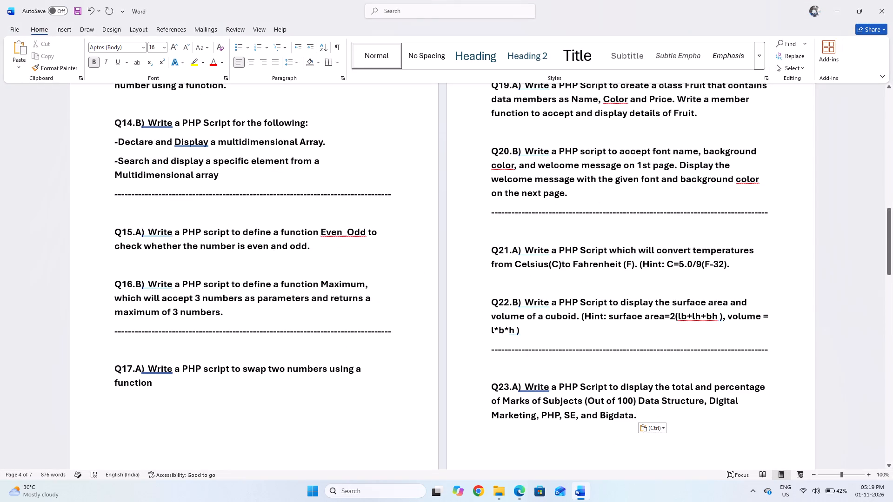
Copy the Q2 B) leap year question from page 12 of the Edge PDF over Word's Q24.B) question, including its two sub-lines.
scroll(648, 355, "down", 7)
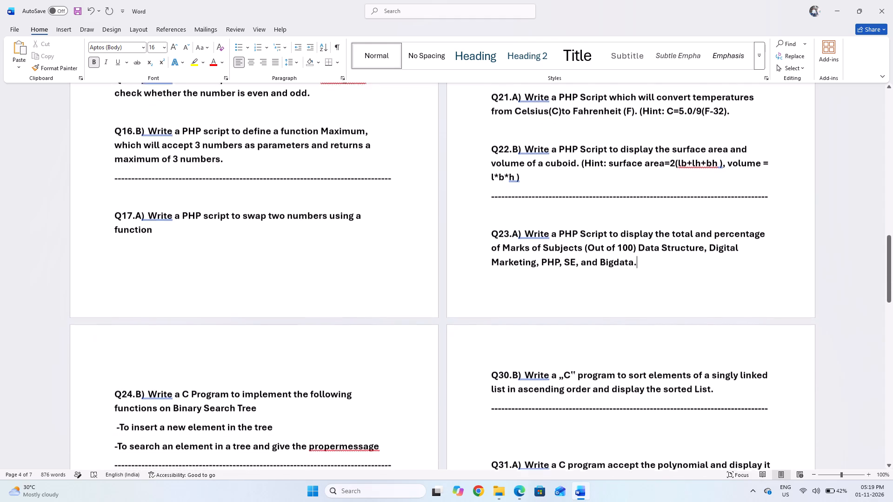
scroll(648, 355, "down", 2)
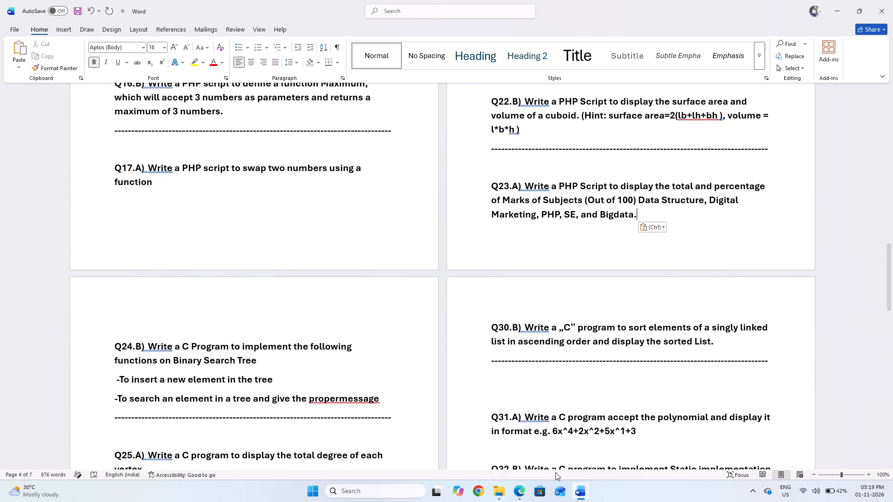
left_click(581, 489)
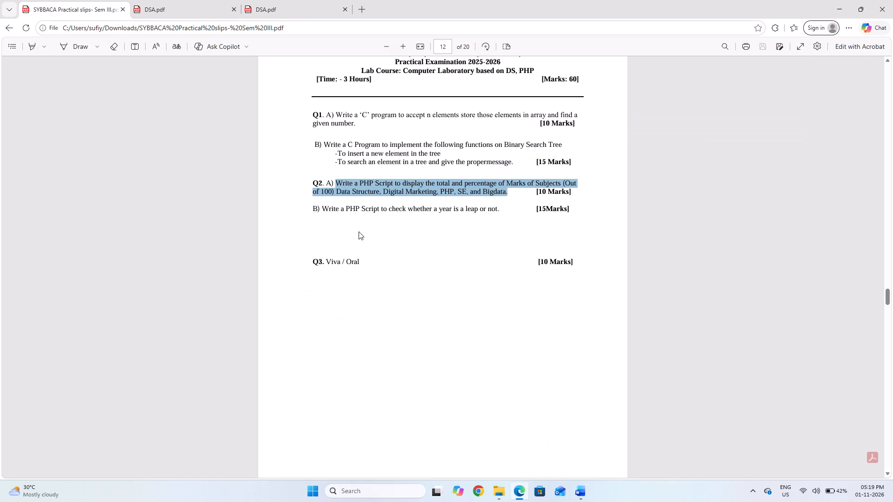
left_click_drag(323, 208, 494, 213)
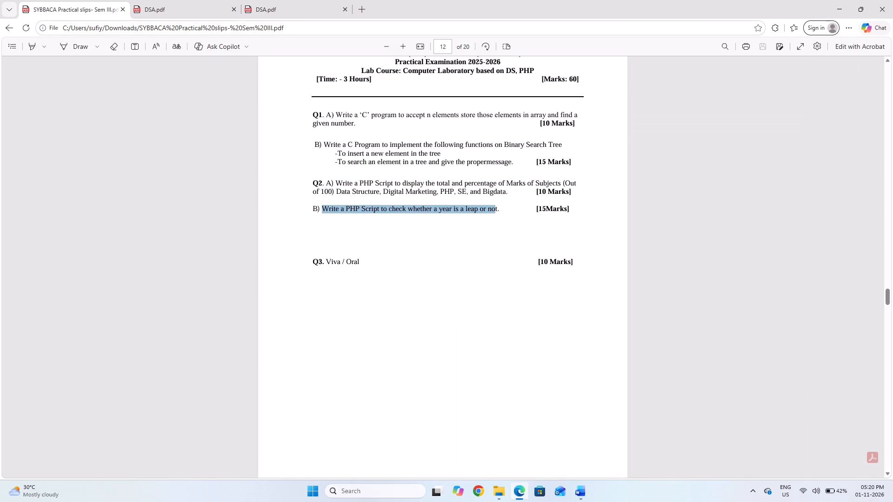
left_click_drag(494, 213, 499, 213)
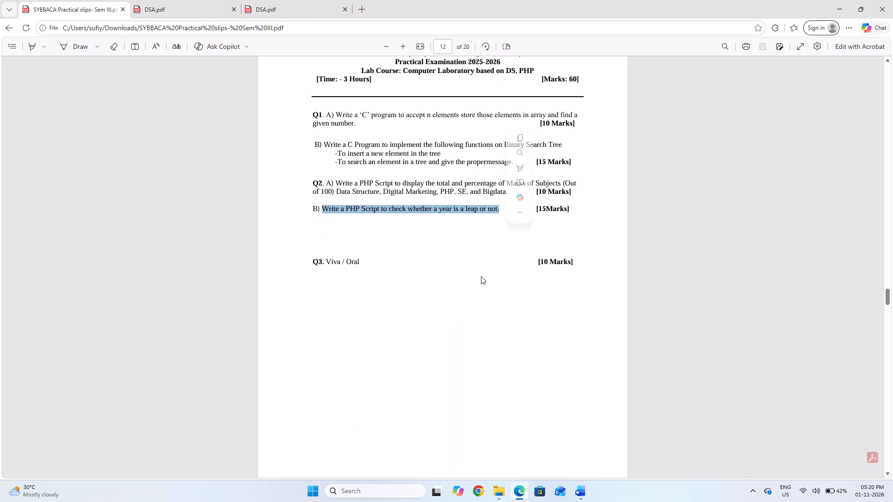
key("ctrl+c")
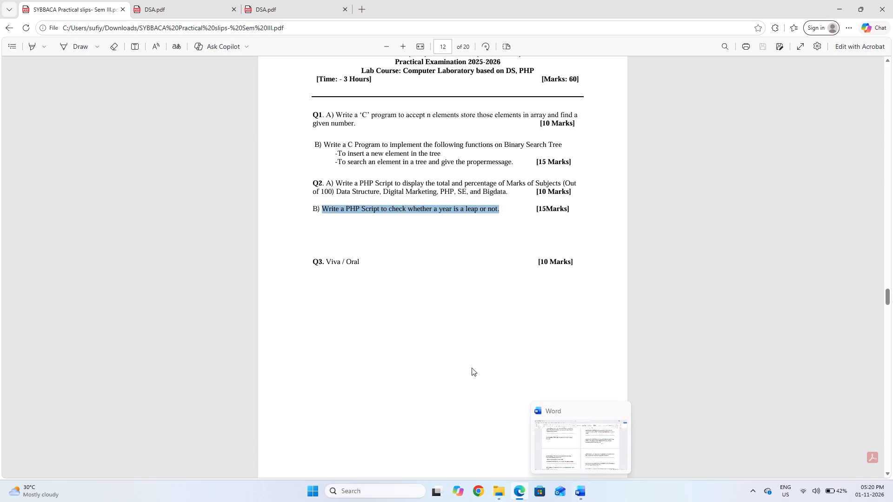
scroll(472, 368, "down", 3)
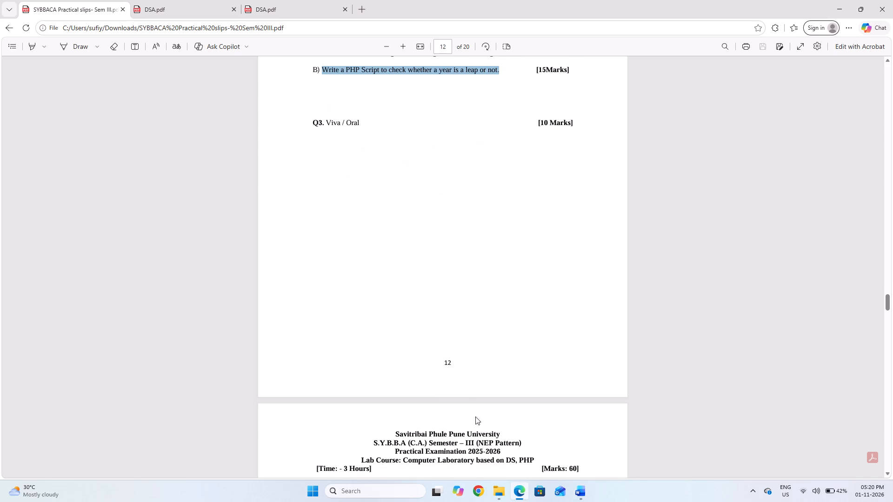
left_click(579, 497)
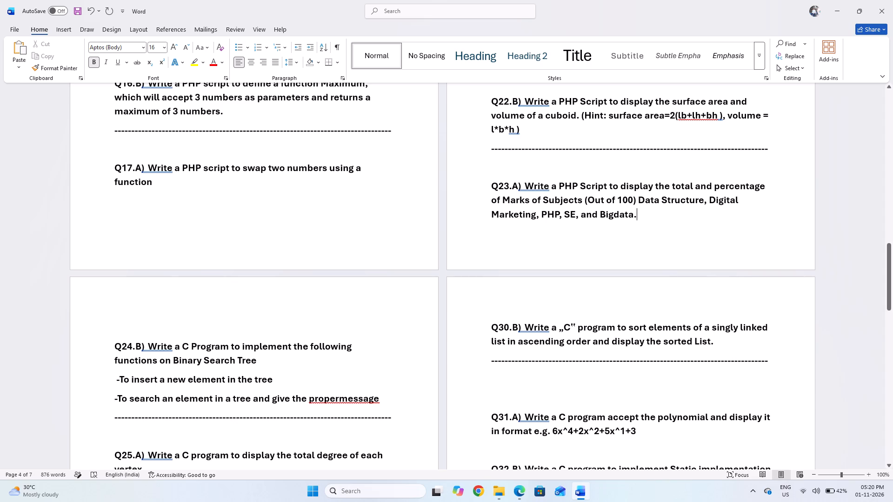
left_click_drag(149, 346, 379, 403)
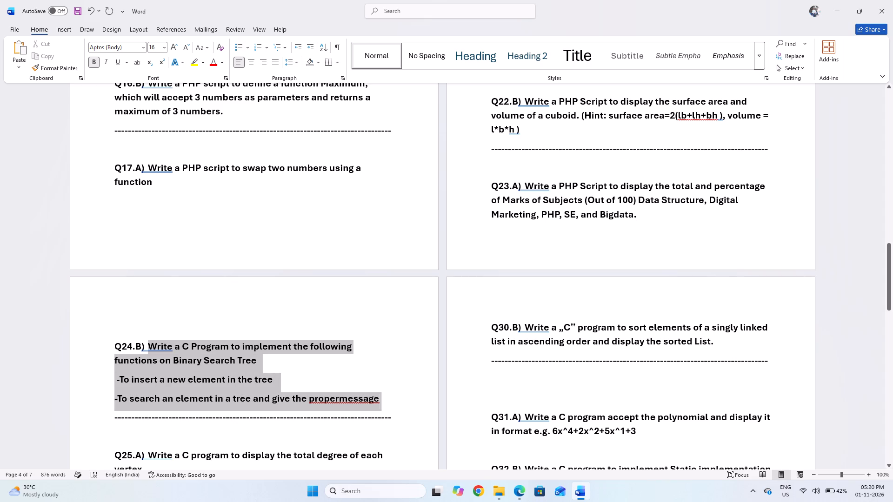
left_click_drag(379, 403, 373, 402)
left_click_drag(373, 402, 365, 402)
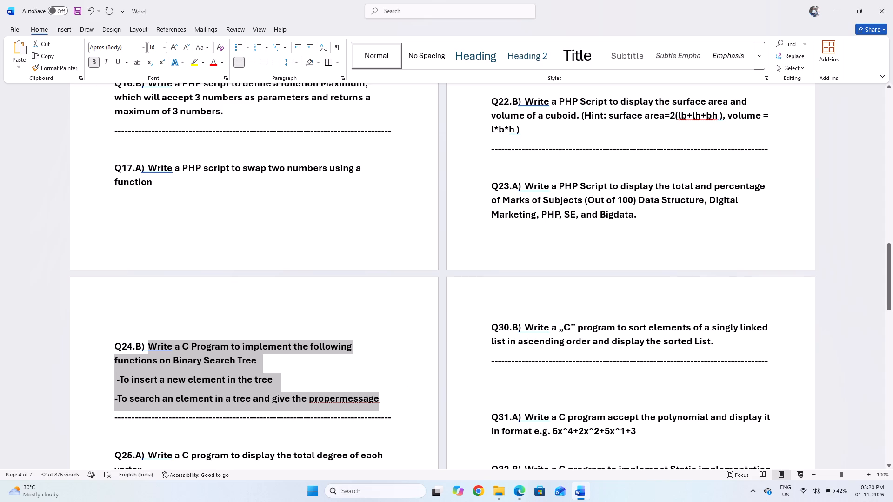
key("ctrl+v")
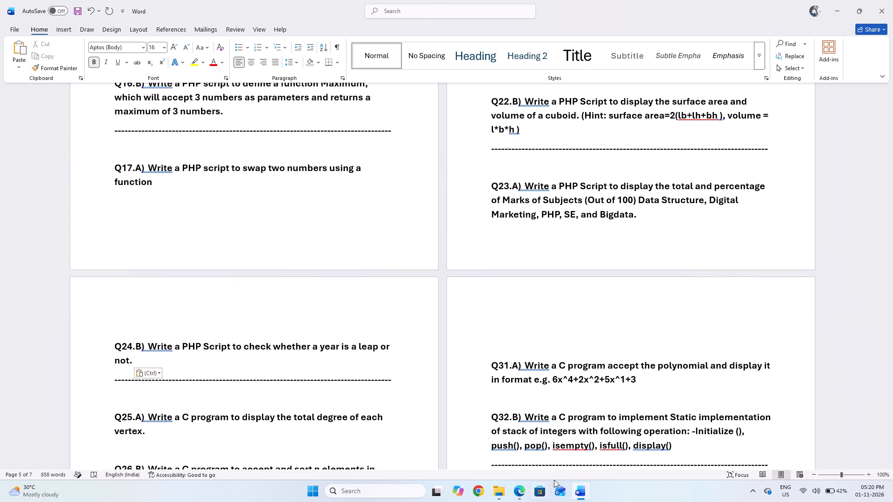
Copy the Q2 A) switch-case arithmetic question from page 13 of the Edge PDF and paste it over Word's Q25.A) question.
left_click(584, 493)
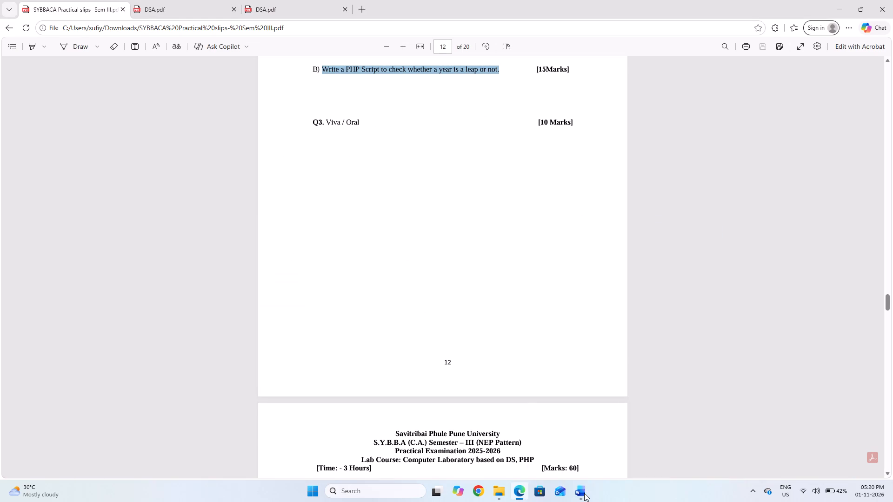
scroll(485, 283, "down", 10)
scroll(459, 253, "up", 2)
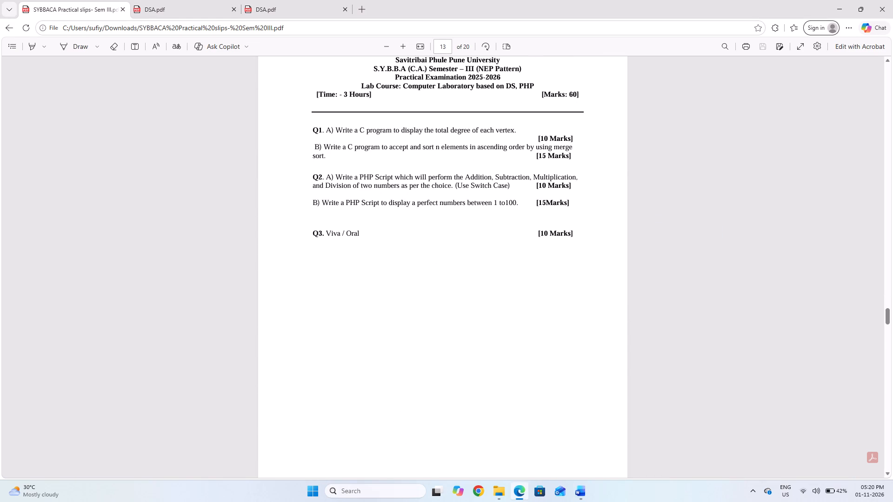
left_click_drag(333, 179, 510, 189)
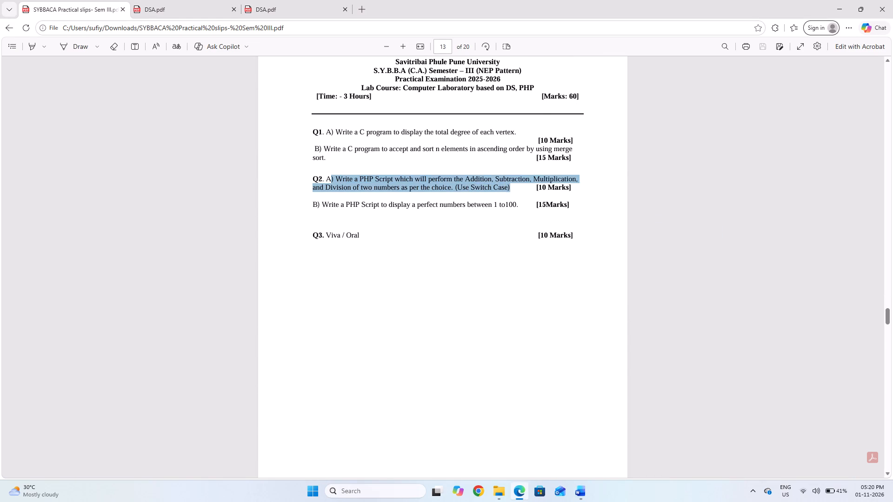
left_click_drag(510, 189, 510, 189)
key("ctrl+c")
left_click(583, 494)
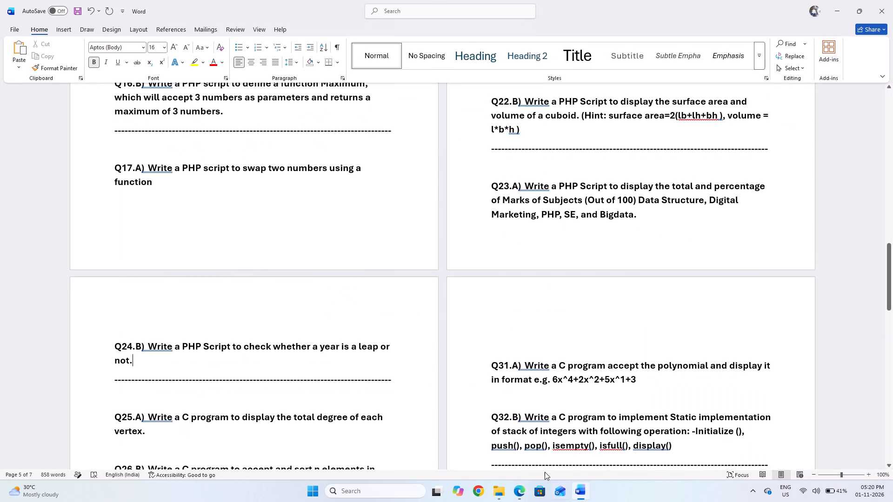
scroll(243, 365, "down", 2)
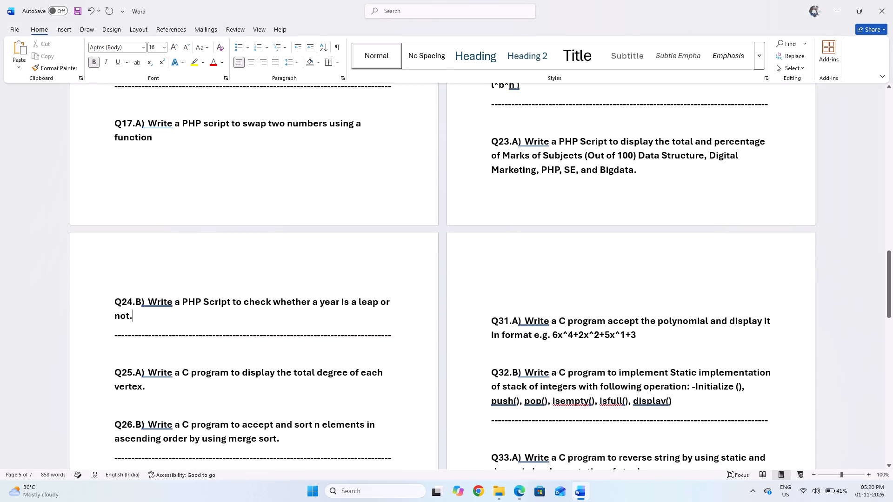
left_click_drag(150, 370, 153, 387)
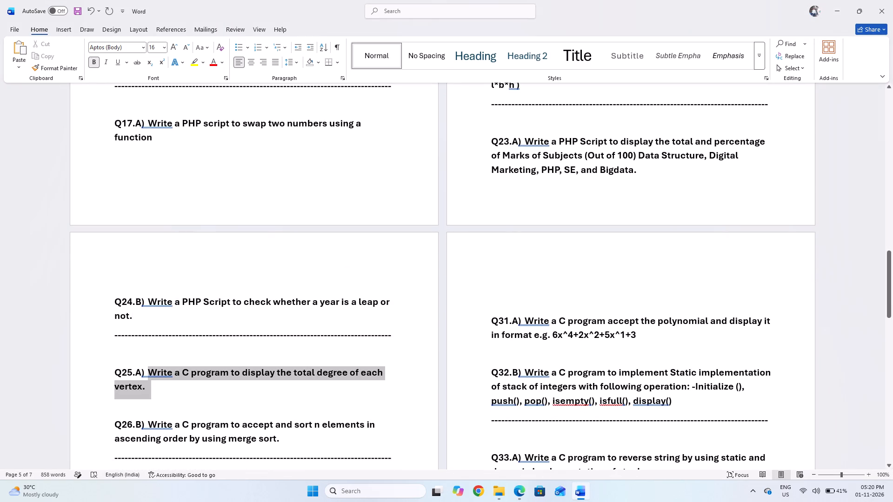
left_click_drag(153, 387, 147, 388)
key("ctrl+v")
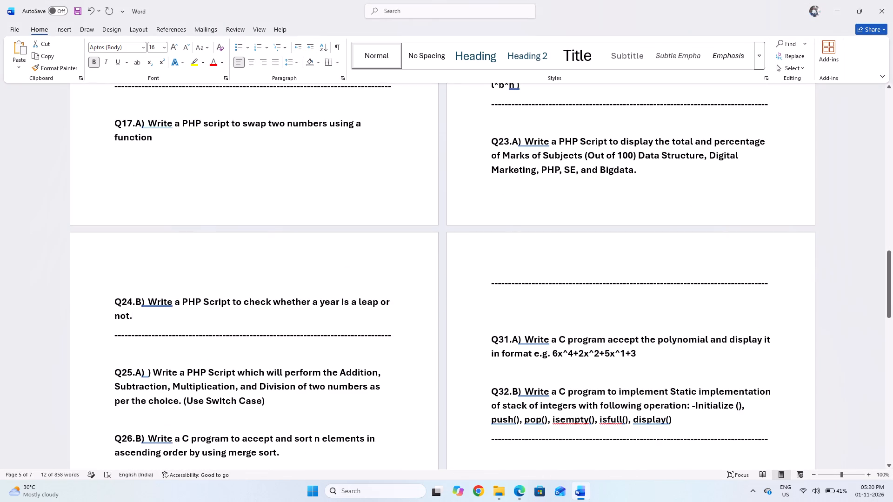
Copy the Q2 B) perfect numbers question from page 13 of the Edge PDF over Word's Q26.B) question, keeping the dashed line separate.
scroll(292, 355, "down", 2)
left_click(579, 494)
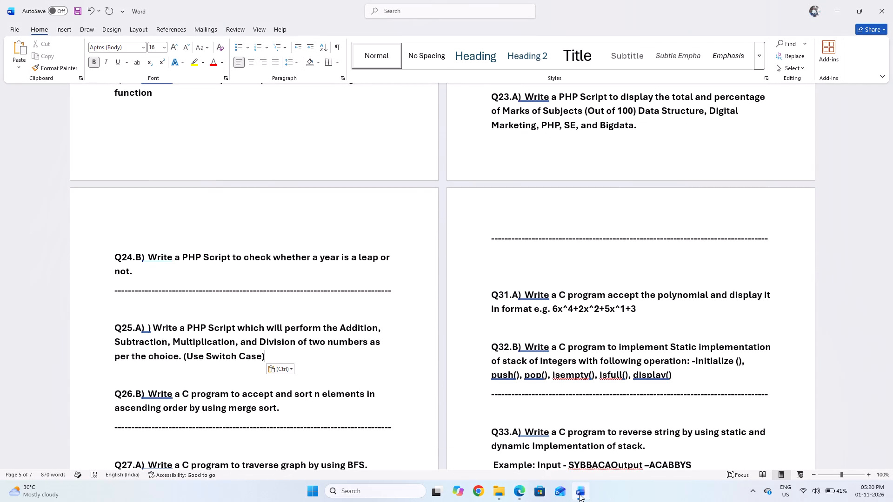
left_click_drag(322, 202, 323, 202)
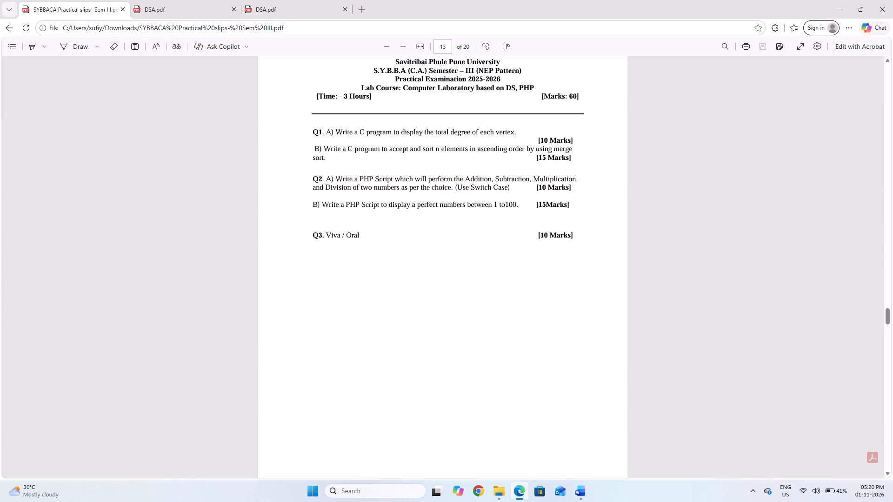
left_click_drag(323, 202, 518, 203)
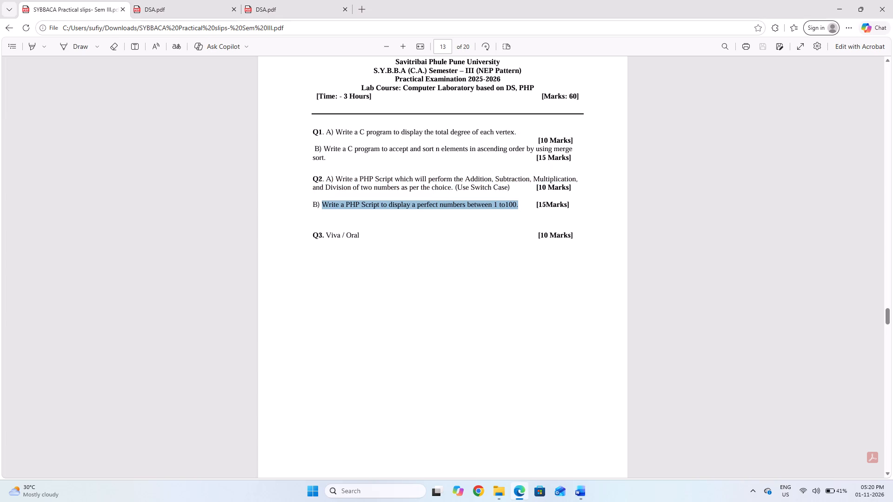
key("ctrl+c")
left_click(578, 485)
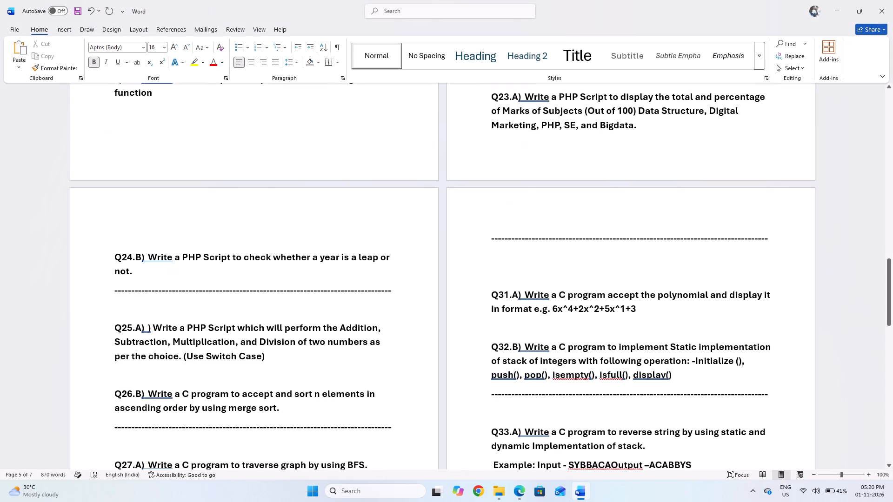
left_click_drag(148, 395, 287, 420)
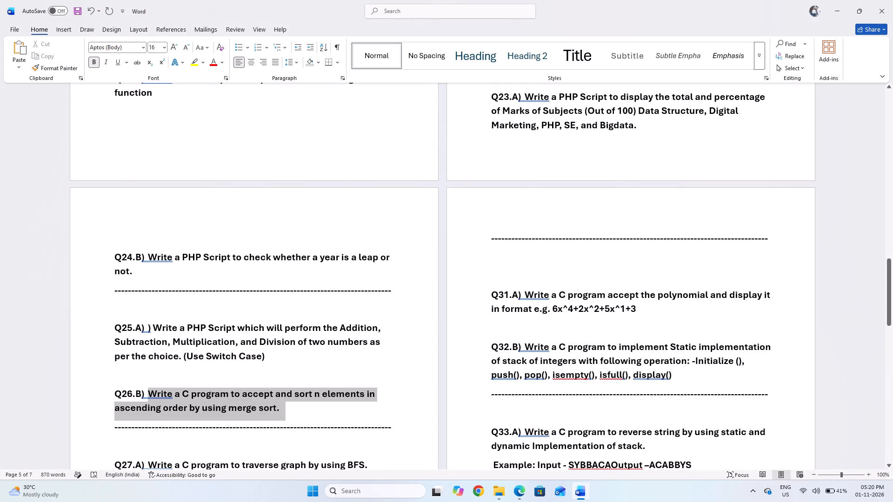
left_click_drag(287, 420, 280, 417)
key("ctrl+v")
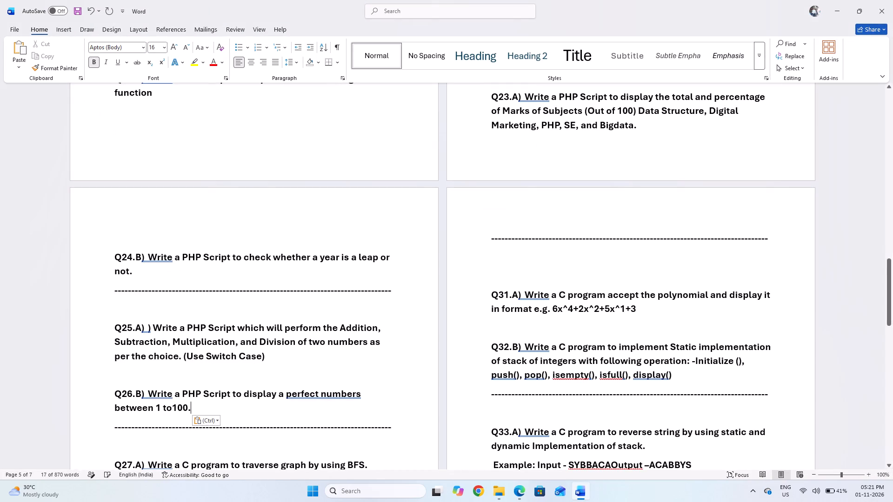
Switch to the practical slips PDF in Edge and copy the Q2 A) patient details form question from page 14.
scroll(348, 314, "down", 3)
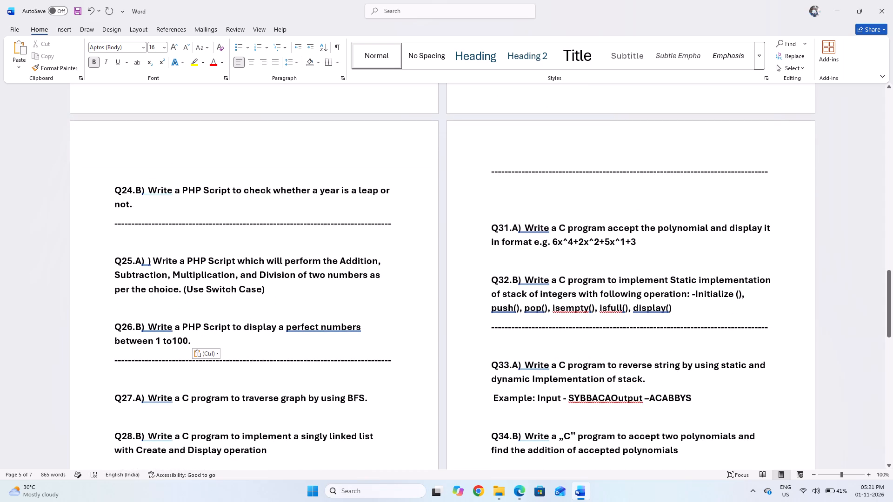
left_click(577, 495)
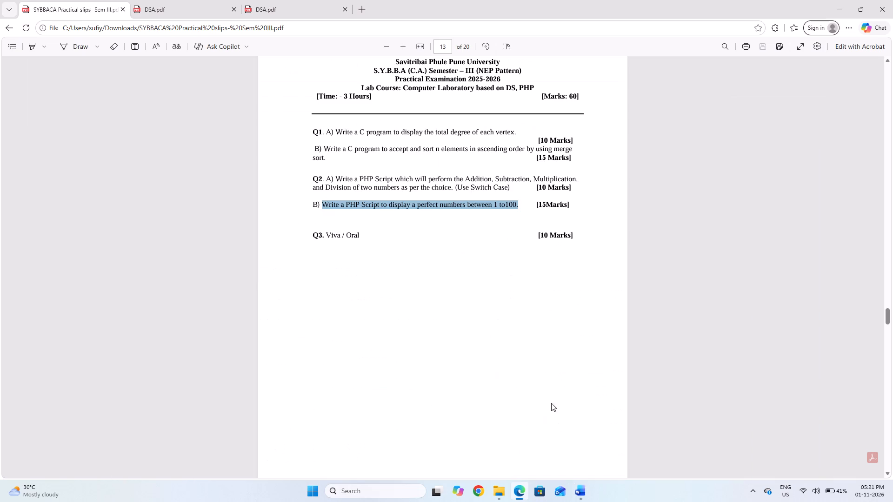
scroll(495, 304, "down", 9)
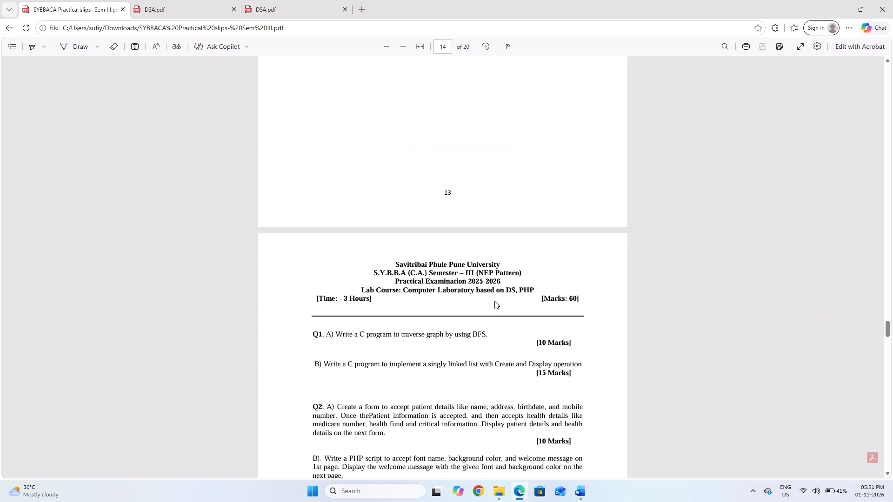
scroll(494, 301, "down", 2)
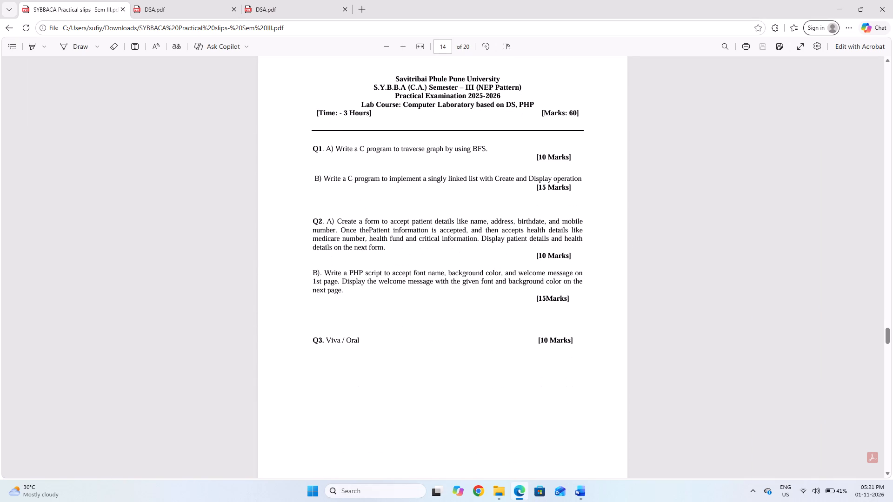
left_click_drag(338, 221, 373, 231)
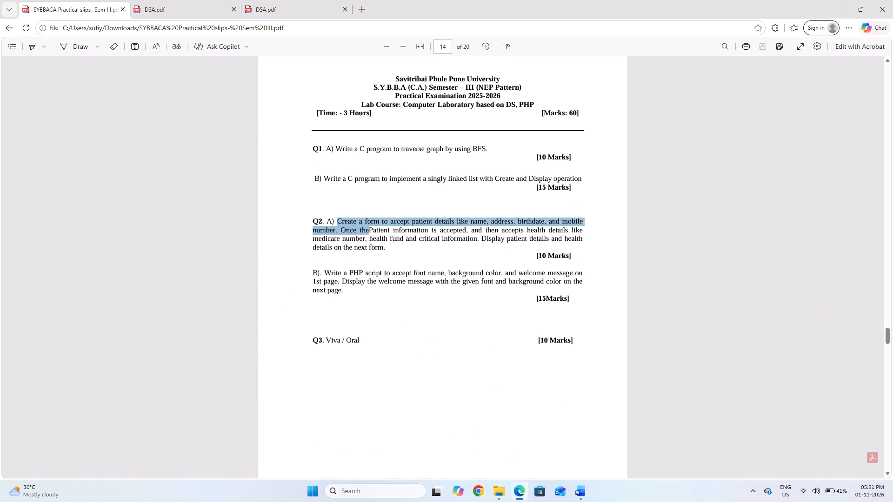
left_click_drag(373, 231, 387, 244)
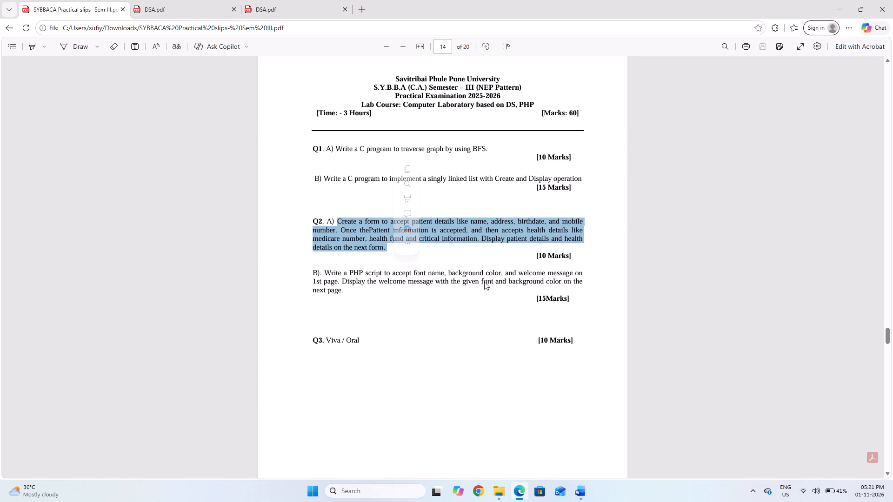
key("ctrl+c")
In Word, replace the Q27.A) BFS graph traversal question text with the copied patient details question, keeping the Q27.A) label.
left_click(591, 492)
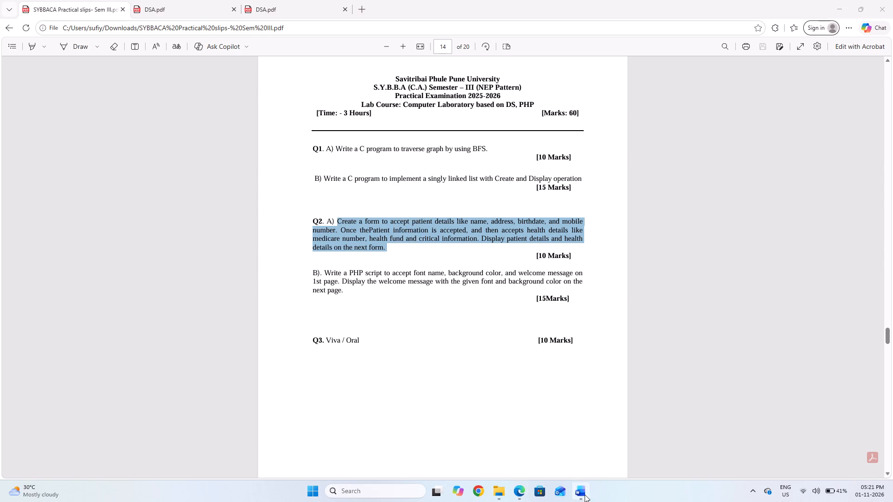
left_click(584, 495)
scroll(225, 318, "down", 3)
scroll(174, 324, "down", 2)
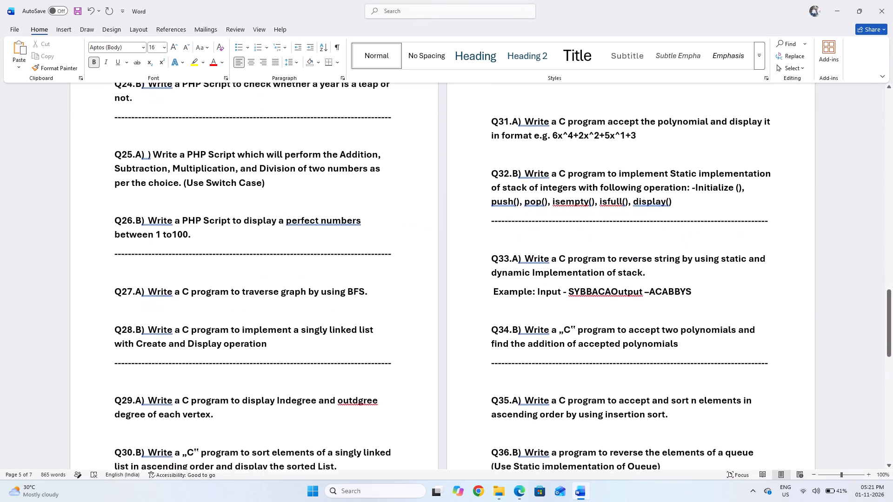
left_click_drag(145, 283, 399, 283)
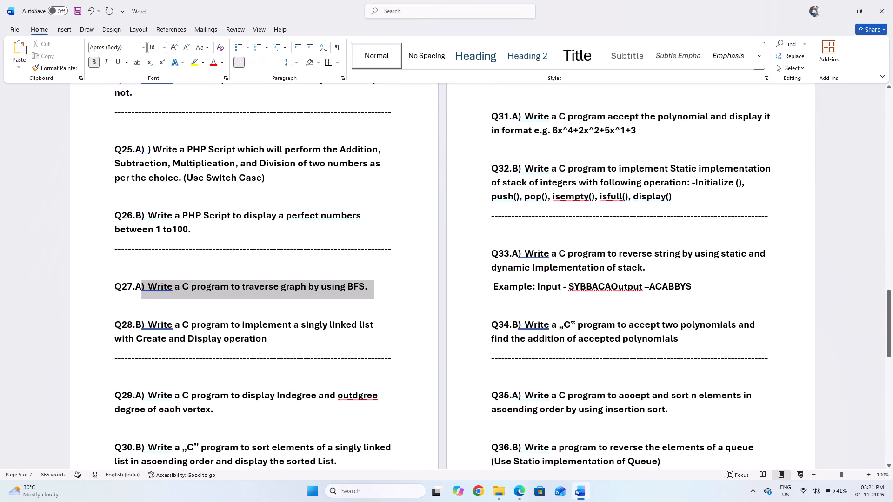
left_click_drag(399, 283, 369, 287)
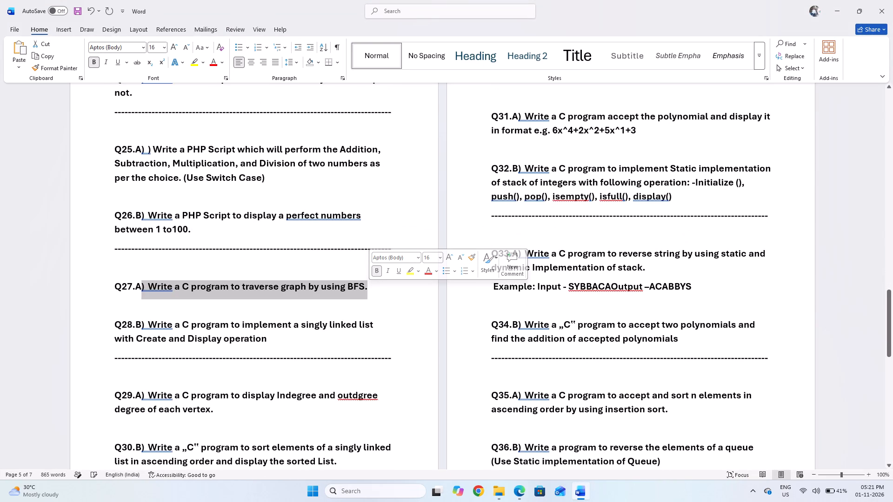
left_click(151, 288)
left_click_drag(147, 289, 359, 289)
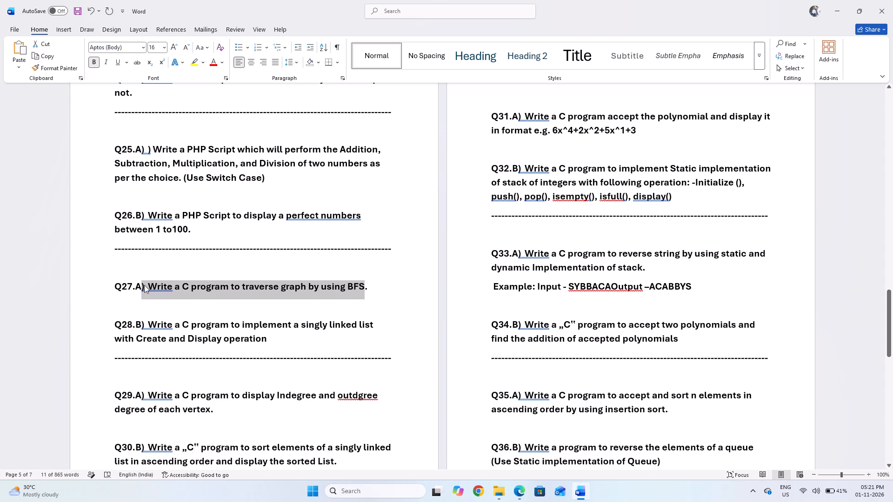
left_click(149, 286)
left_click_drag(149, 286, 365, 290)
left_click_drag(365, 290, 369, 291)
key("ctrl+v")
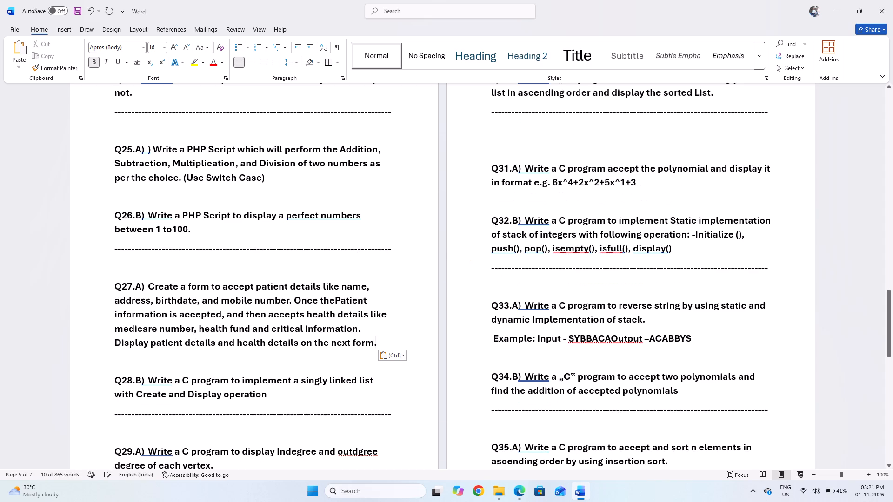
Copy the Q2 B) font name, background color and welcome message question from page 14 of the Edge PDF over Word's Q28.B) question.
scroll(306, 271, "down", 2)
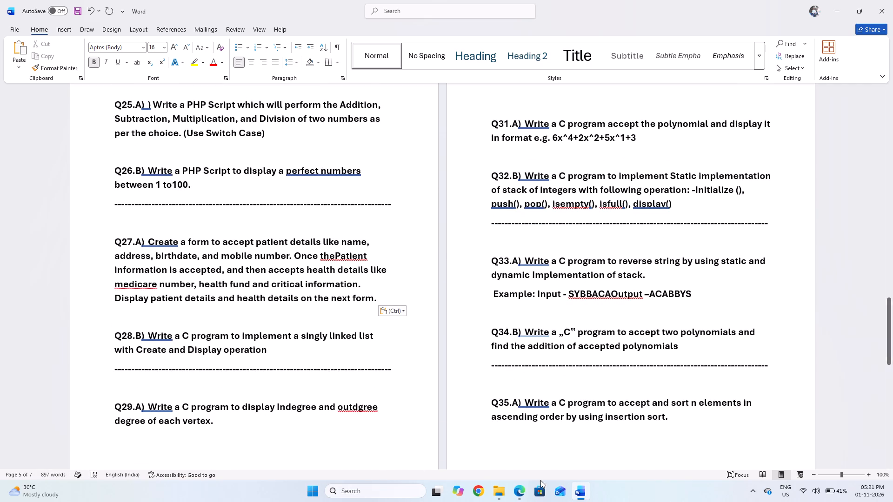
left_click(578, 492)
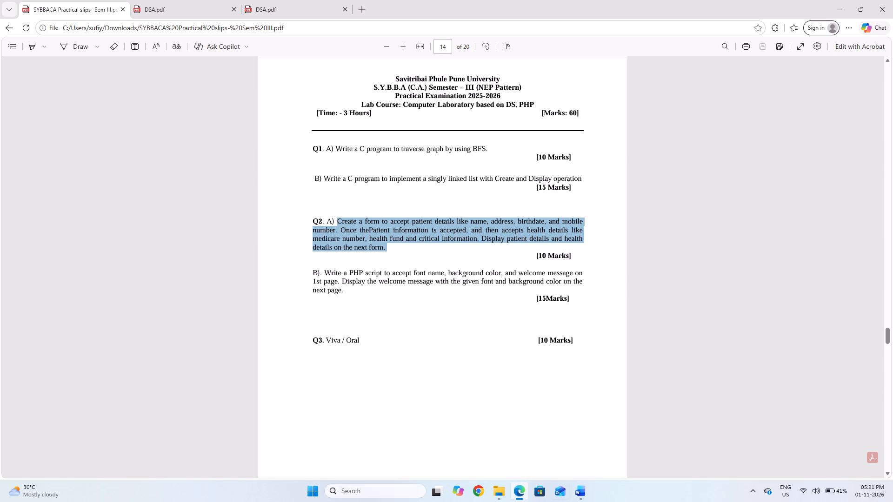
left_click_drag(326, 273, 343, 294)
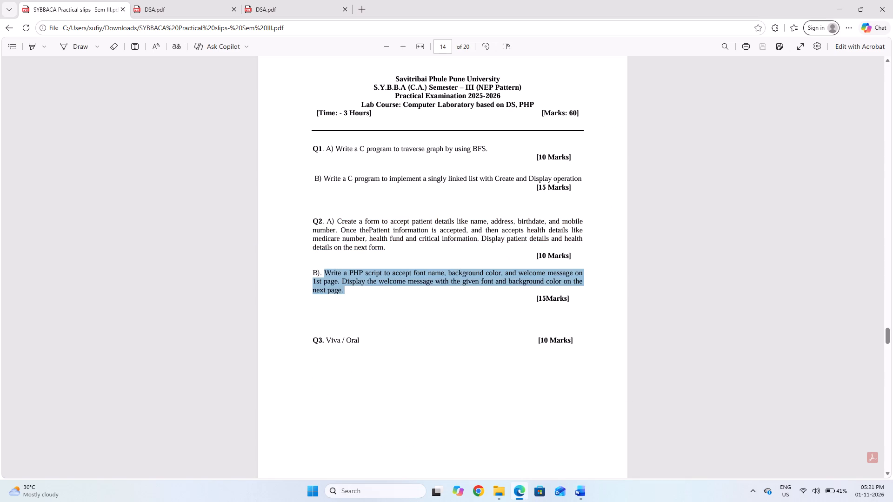
left_click_drag(343, 294, 342, 294)
key("ctrl+c")
left_click(586, 492)
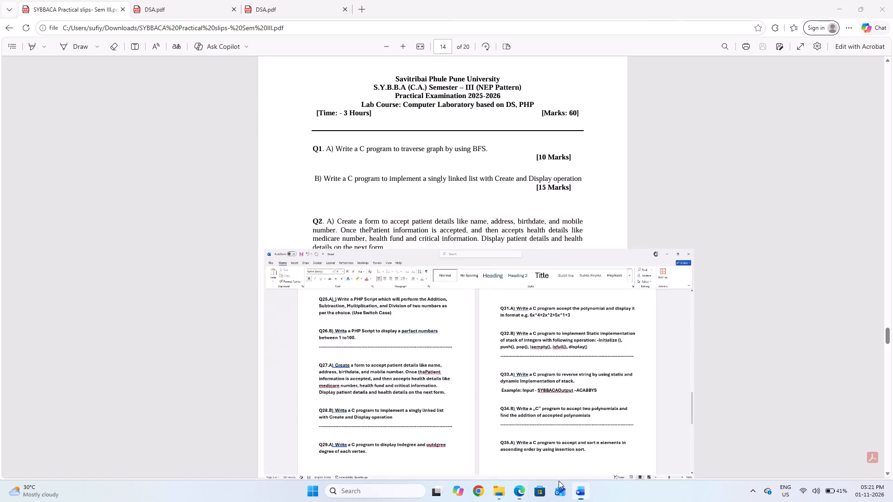
left_click_drag(150, 338, 259, 337)
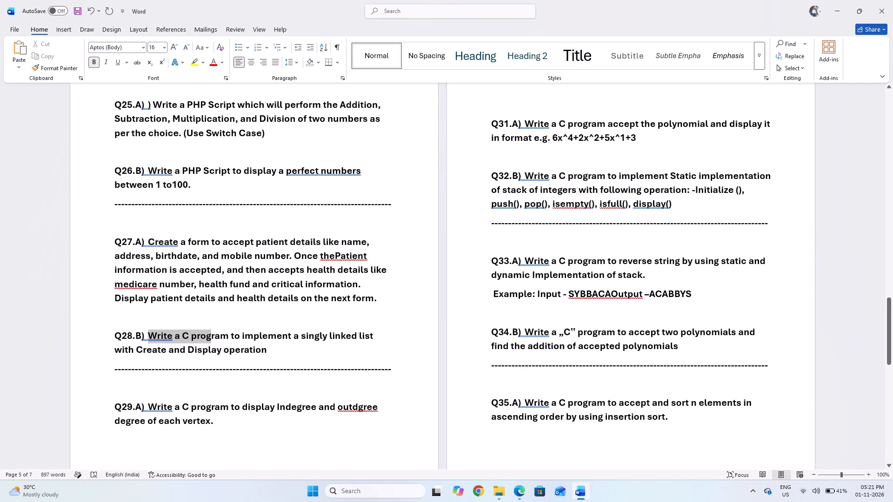
left_click_drag(259, 337, 267, 351)
key("ctrl+v")
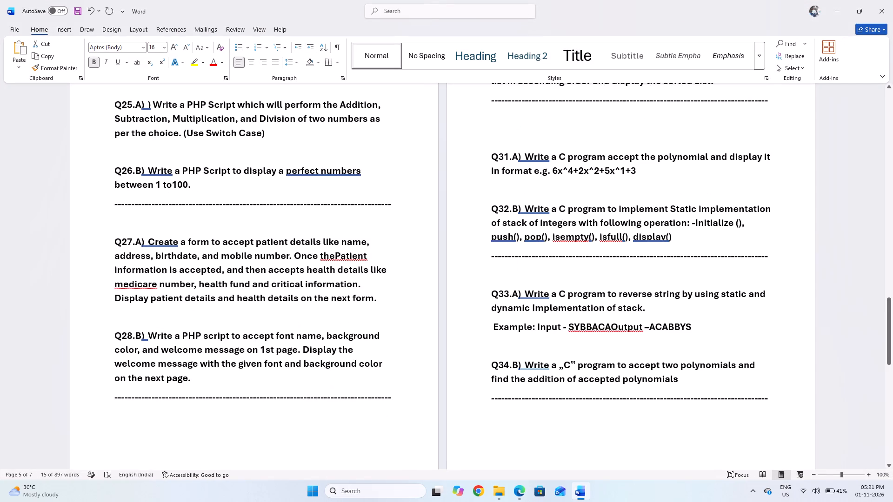
Switch to the Edge PDF and copy the Q2 A) indexed array question from page 15, including its "Union of two arrays" line.
scroll(350, 296, "down", 4)
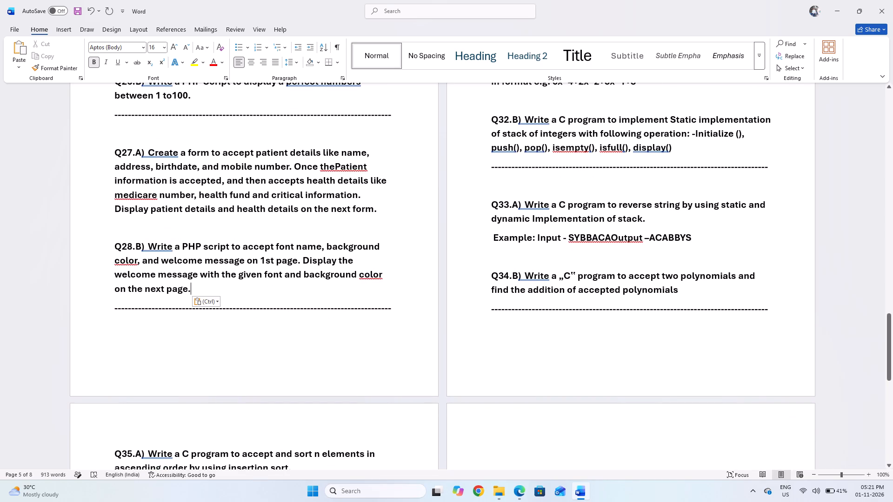
left_click(584, 498)
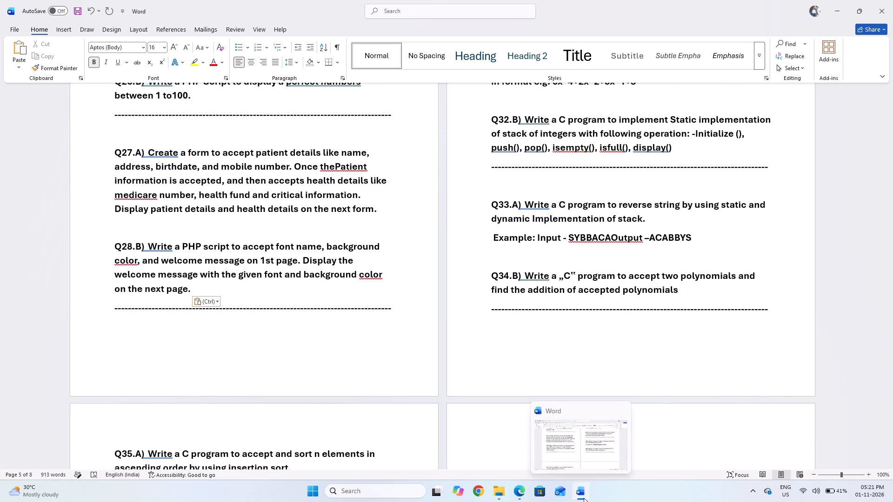
scroll(486, 347, "down", 9)
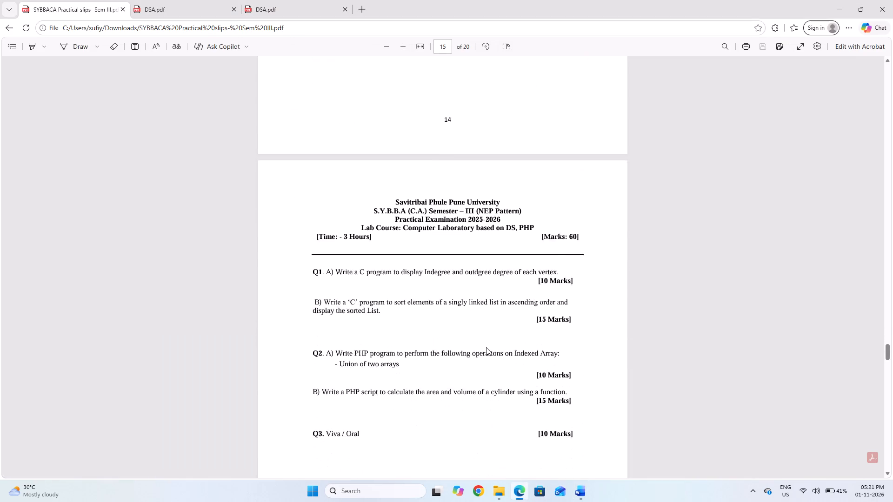
scroll(486, 347, "down", 3)
scroll(445, 274, "down", 2)
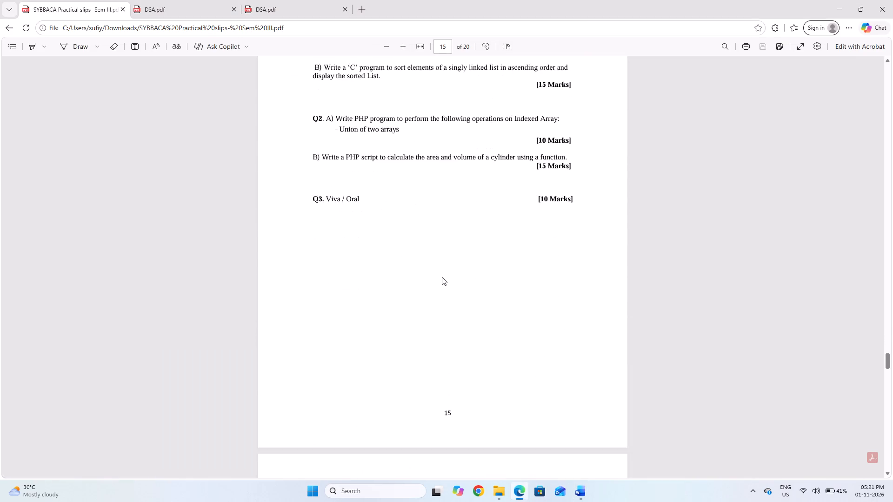
scroll(442, 277, "up", 2)
left_click_drag(333, 211, 339, 212)
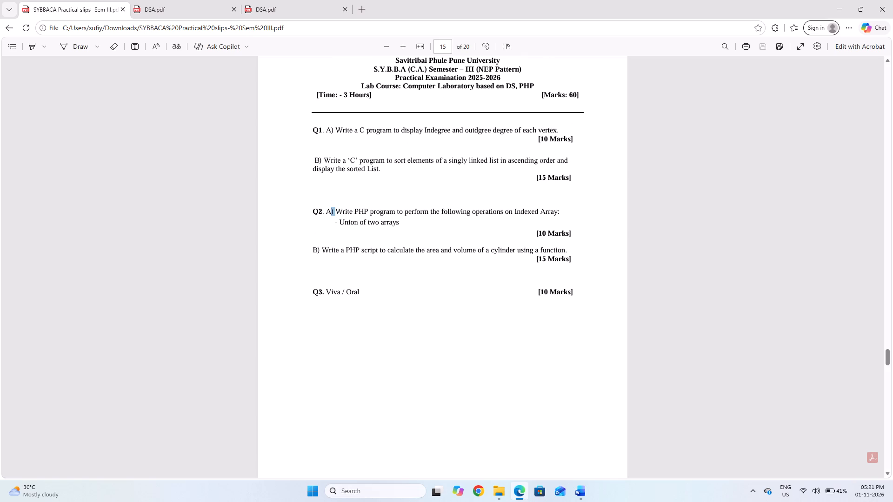
left_click_drag(339, 212, 341, 213)
left_click(339, 211)
left_click_drag(335, 210, 380, 226)
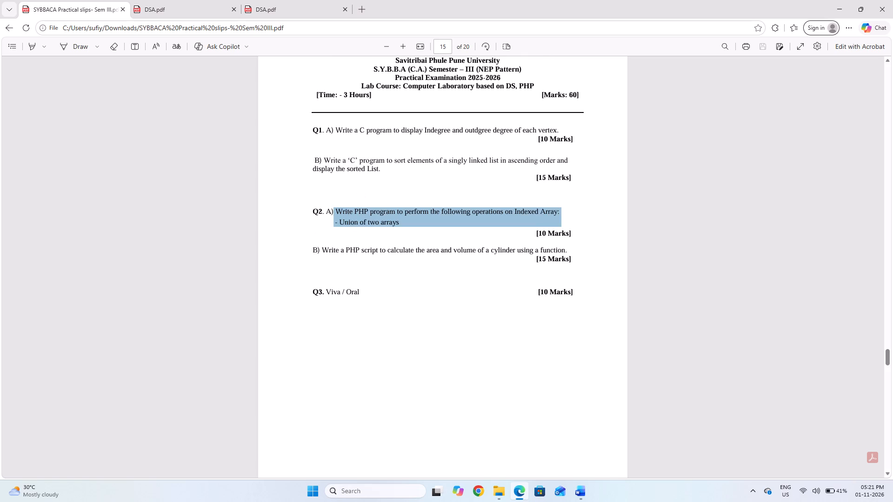
left_click_drag(380, 226, 399, 223)
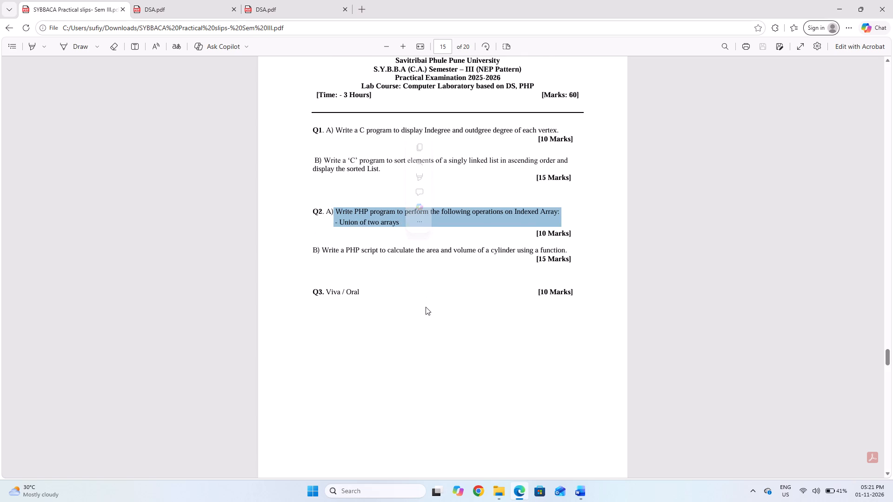
key("ctrl+c")
Paste the copied indexed array question over Word's Q29.A) question text and put "- Union of two arrays" on its own line.
left_click(577, 500)
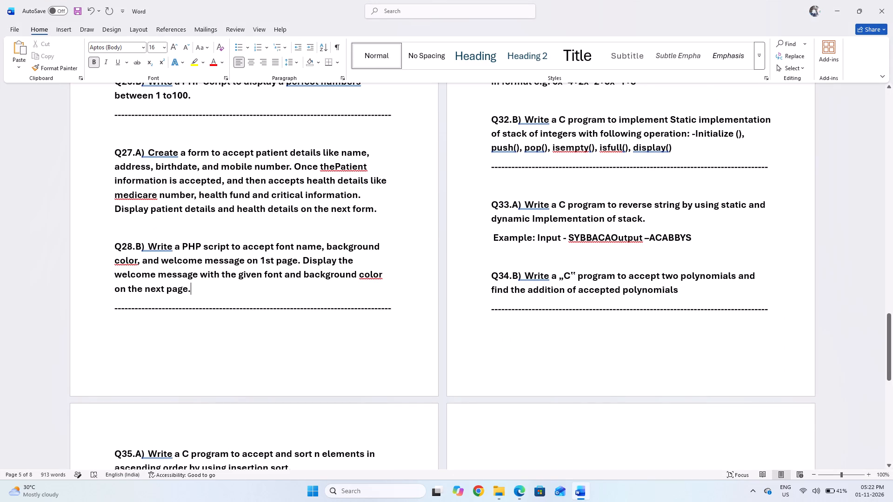
scroll(624, 275, "up", 8)
scroll(662, 267, "up", 3)
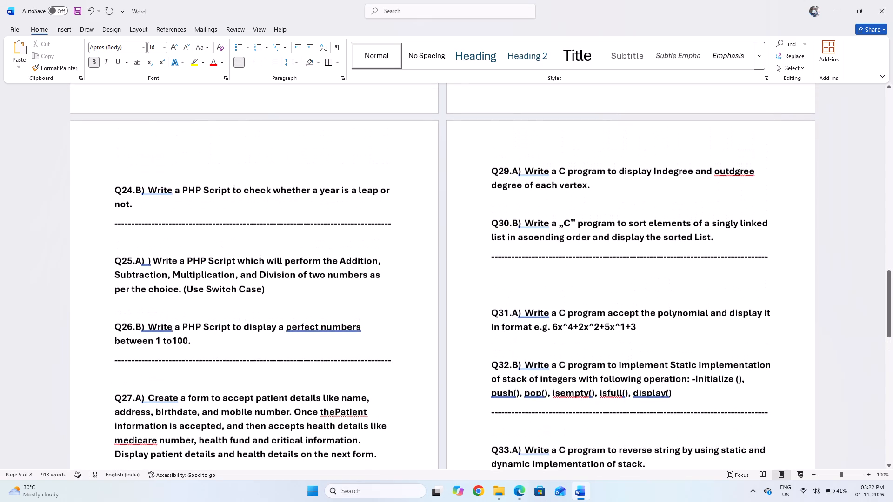
left_click_drag(525, 172, 589, 185)
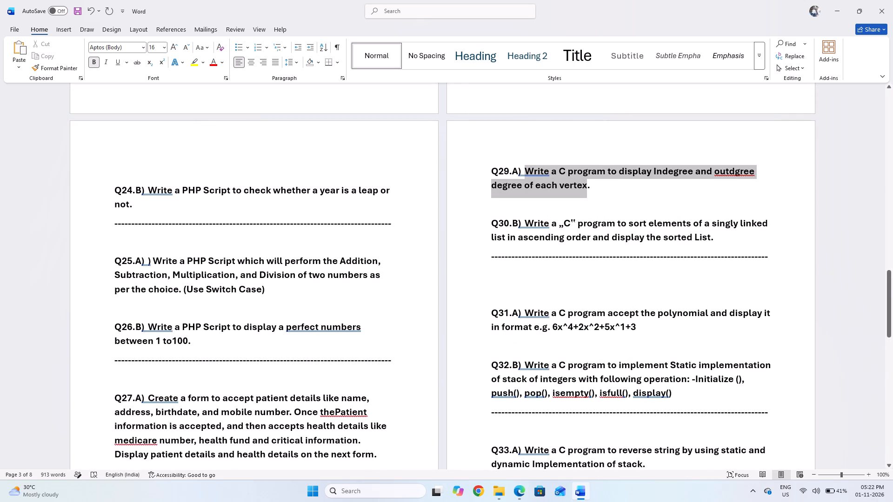
left_click_drag(589, 185, 592, 185)
key("ctrl+v")
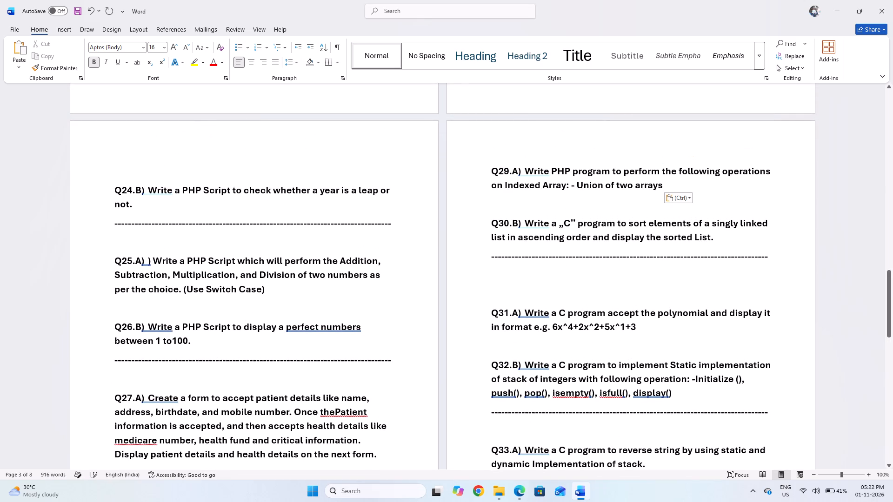
left_click(570, 190)
key("Return")
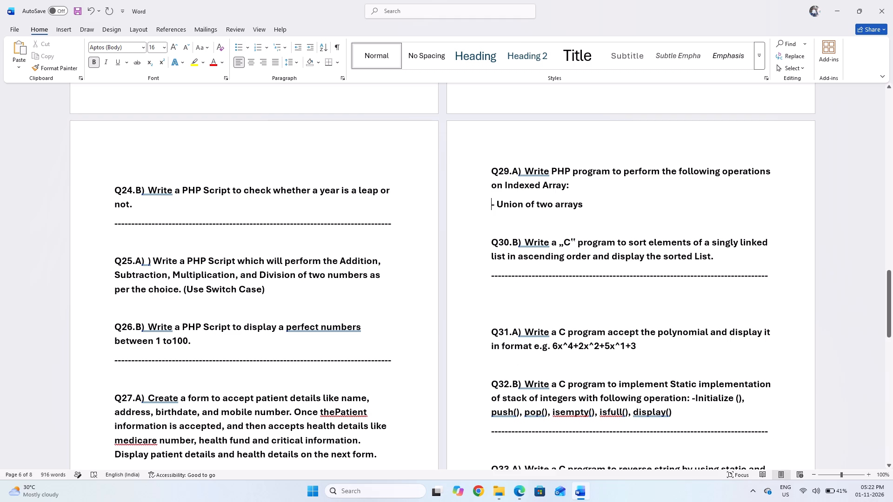
Copy the Q2 B) cylinder area and volume question from page 15 of the Edge PDF over Word's Q30.B) question text.
left_click(587, 495)
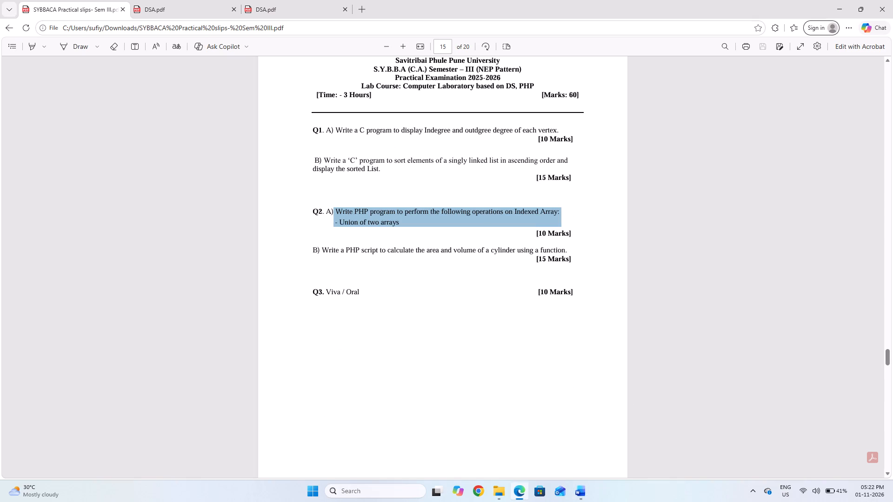
left_click_drag(323, 250, 563, 245)
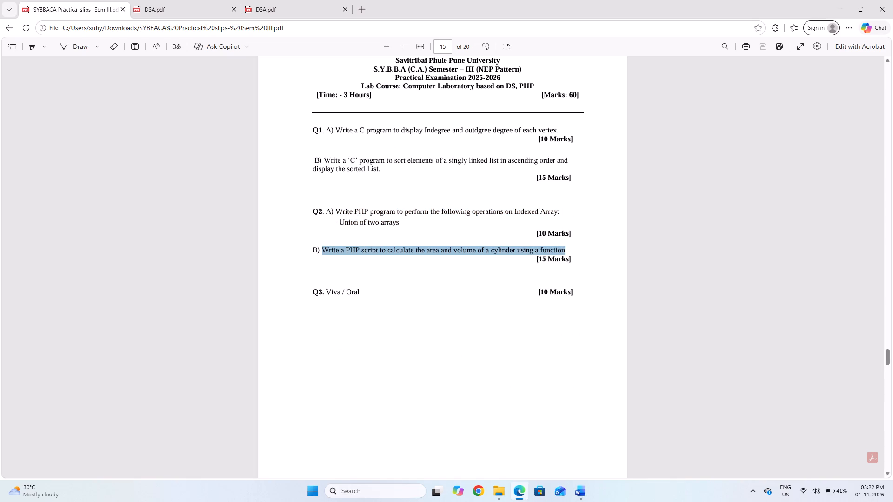
left_click_drag(563, 245, 566, 245)
key("ctrl+c")
key("alt+Tab")
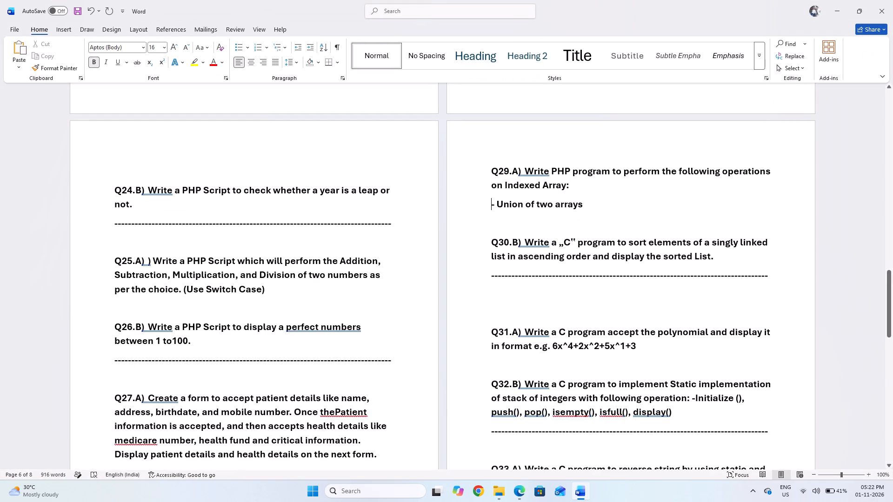
left_click_drag(525, 241, 715, 258)
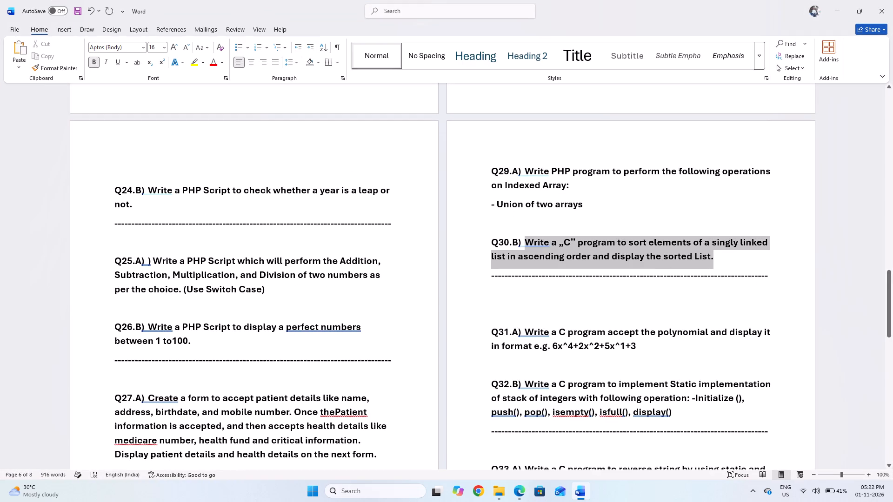
left_click_drag(715, 258, 715, 258)
key("ctrl+v")
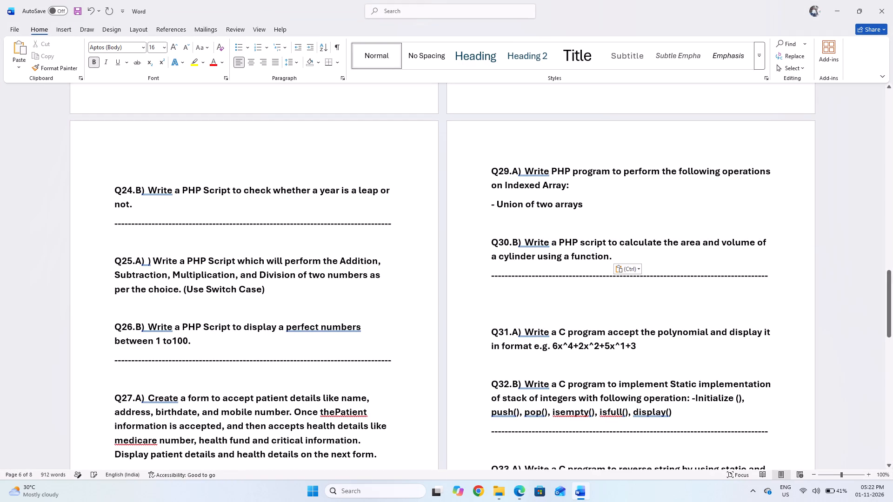
Copy the Q2 A) factorial function question from page 16 of the Edge PDF over Word's Q31.A) polynomial question text.
left_click(585, 498)
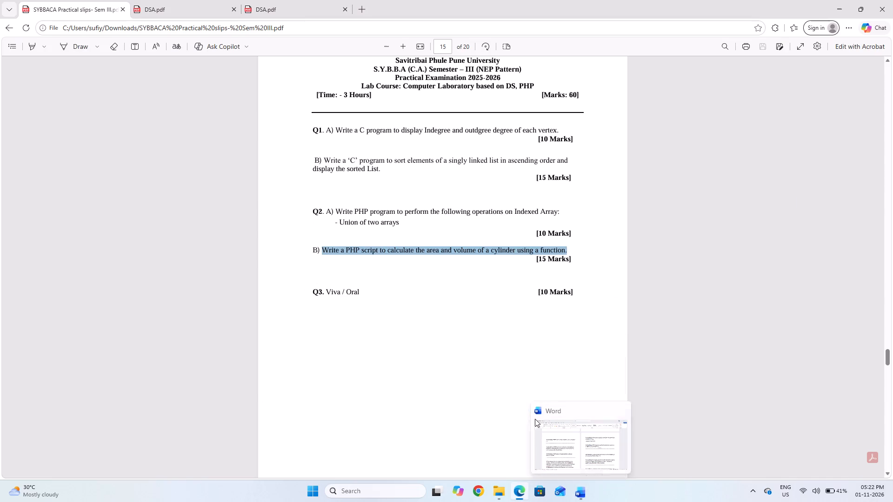
scroll(505, 287, "down", 11)
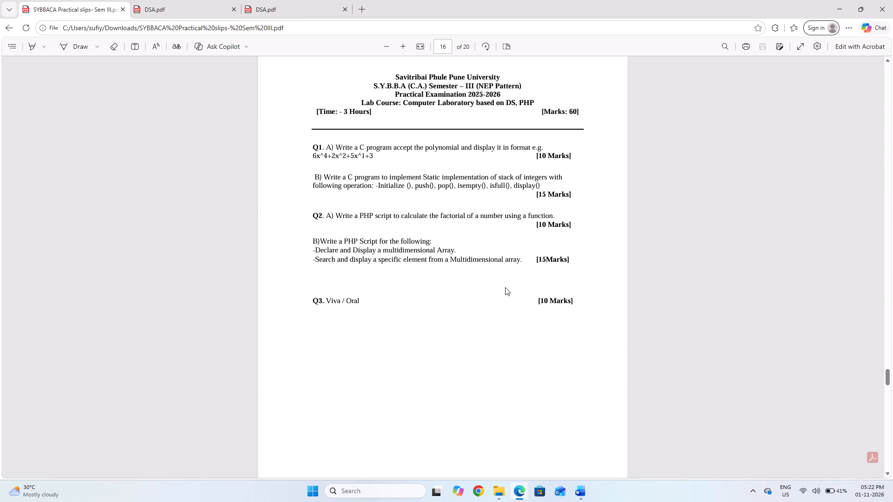
left_click_drag(336, 215, 549, 218)
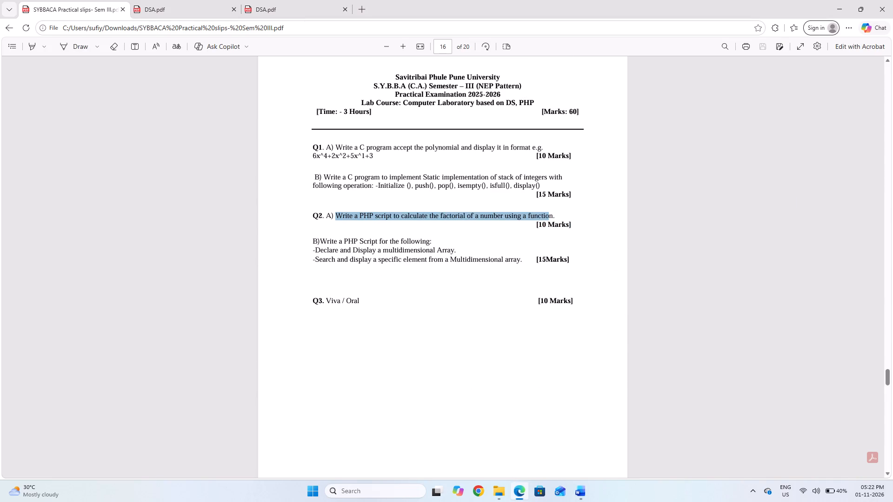
left_click_drag(549, 218, 554, 220)
key("ctrl+v")
key("ctrl+c")
left_click(577, 498)
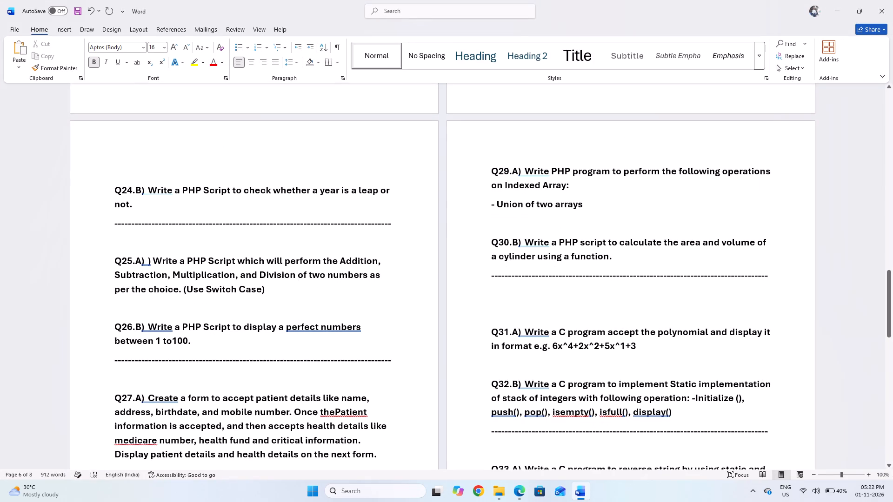
left_click_drag(526, 333, 639, 349)
key("ctrl+v")
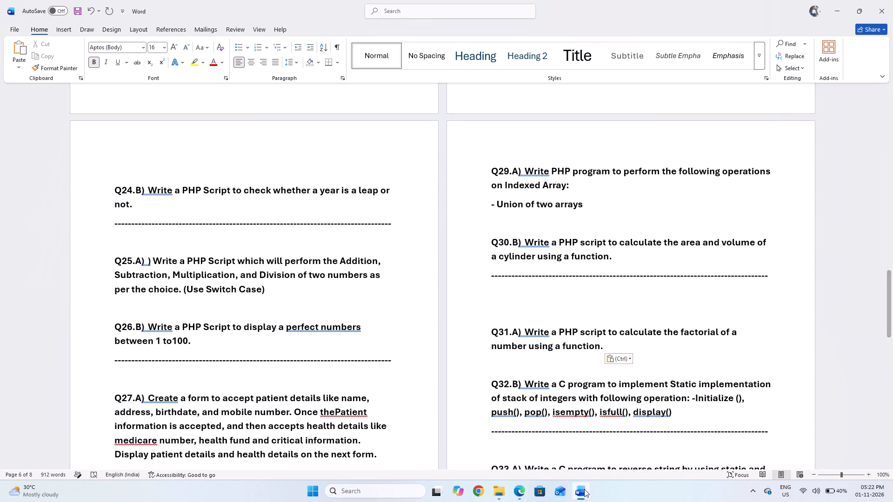
Copy the Q2 B) multidimensional array question from page 16 of the Edge PDF over Word's Q32.B) static stack question text.
left_click(584, 490)
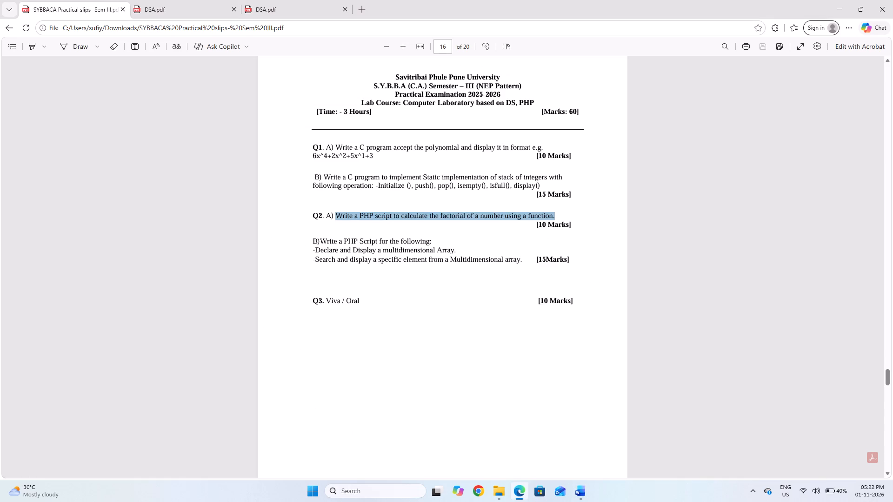
left_click_drag(322, 239, 520, 268)
key("ctrl+c")
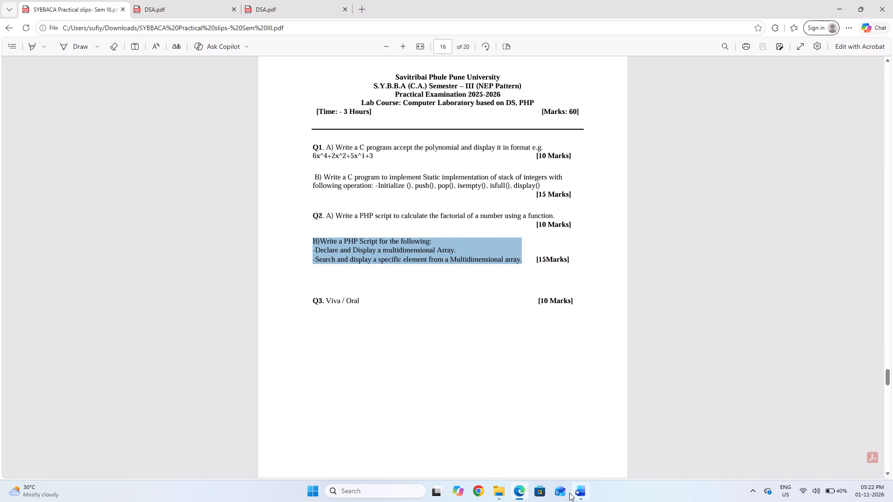
left_click(584, 495)
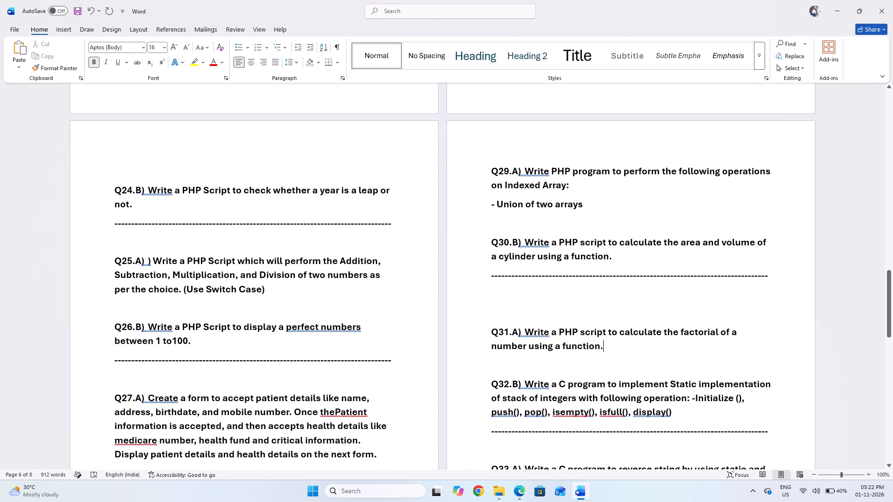
left_click_drag(526, 381, 664, 414)
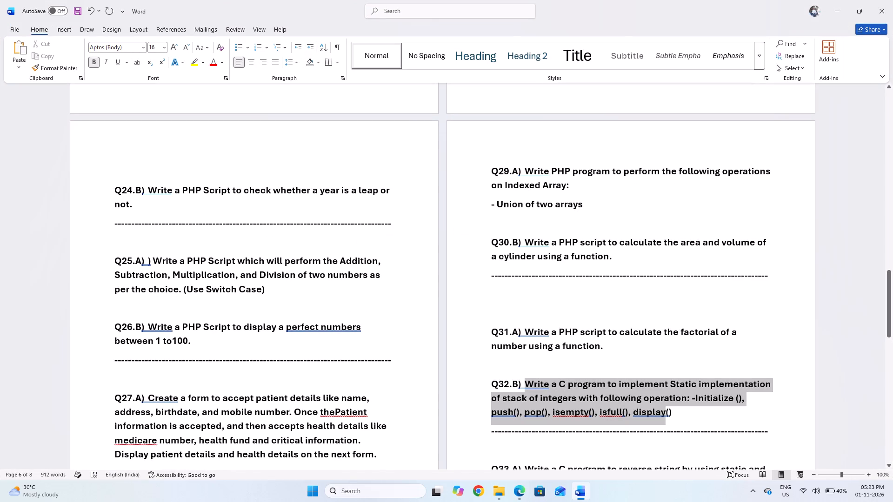
left_click_drag(664, 414, 673, 414)
key("ctrl+v")
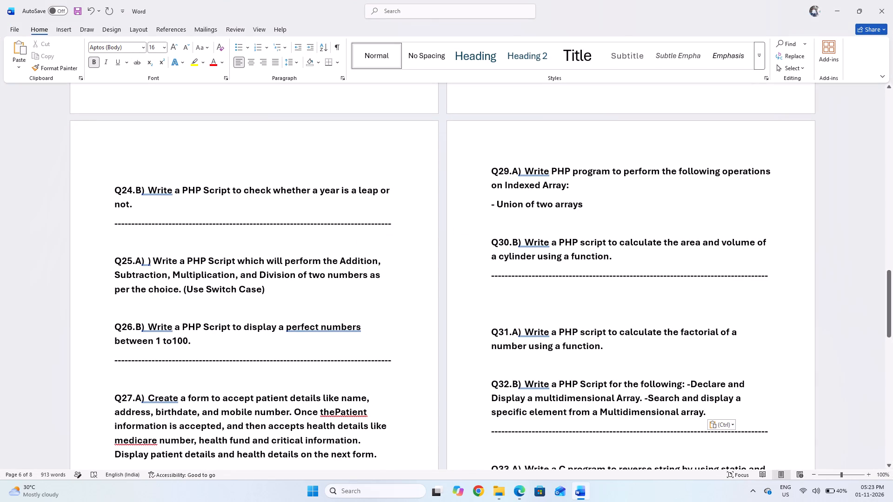
Put the "-Declare and Display" and "-Search and display" items of Q32.B) on separate lines.
left_click(687, 386)
key("Return")
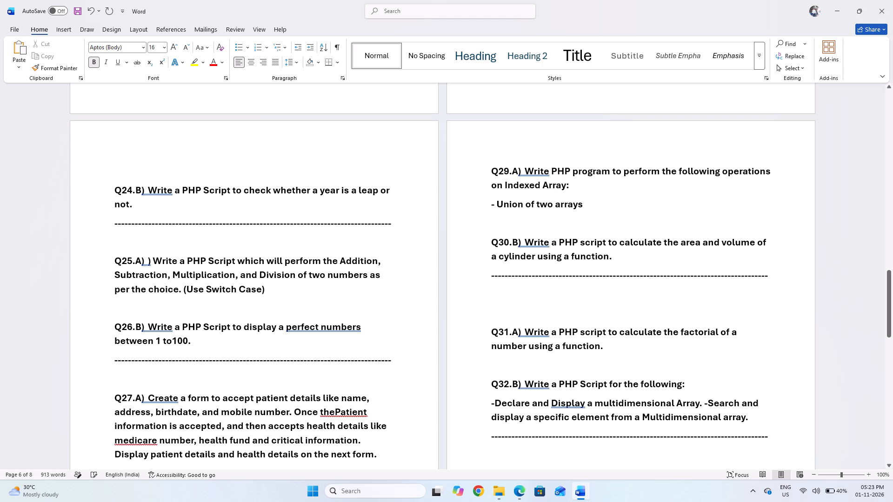
left_click(706, 404)
key("Return")
Switch to the Edge PDF and copy the Q2 A) Even_Odd function question from page 17.
scroll(686, 296, "down", 5)
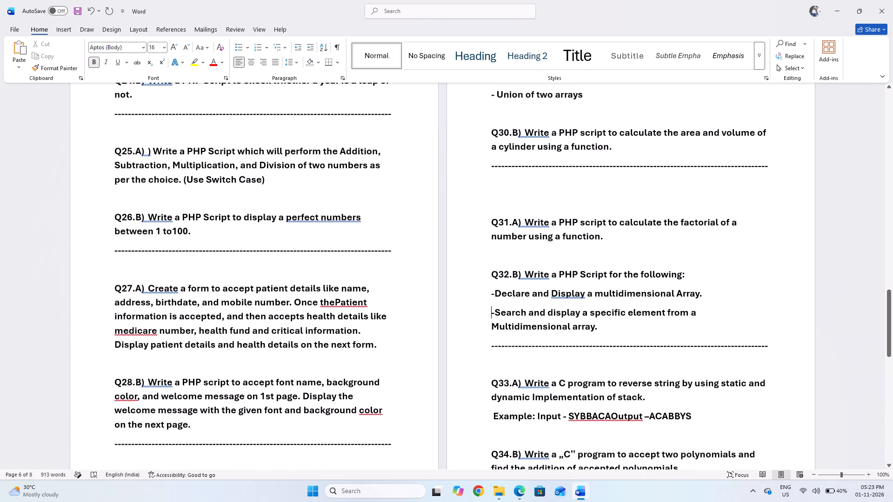
scroll(686, 292, "down", 2)
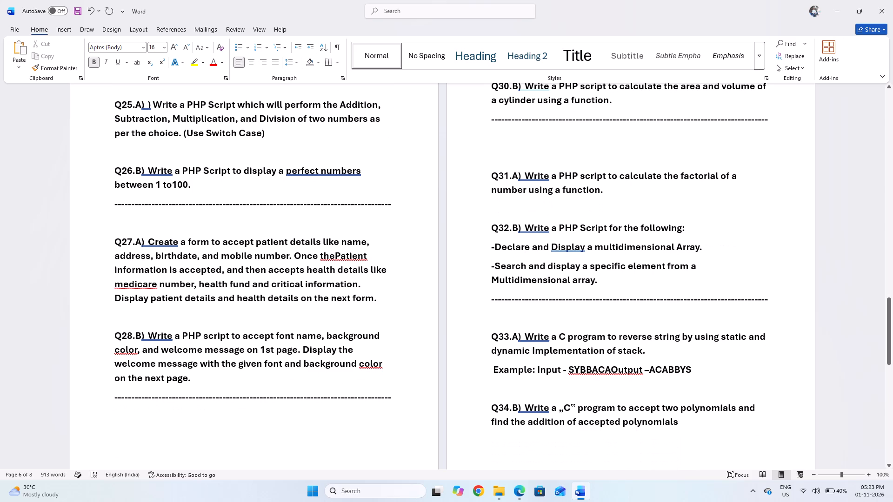
scroll(683, 294, "down", 2)
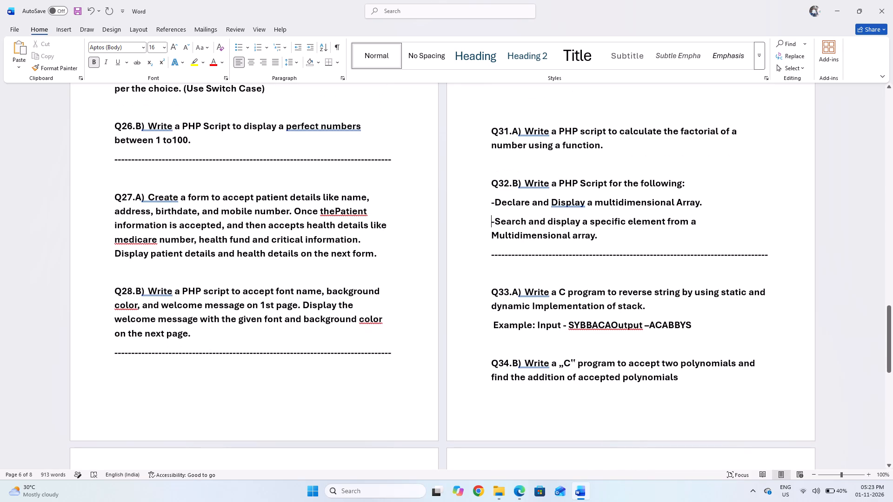
left_click(588, 494)
scroll(556, 273, "down", 3)
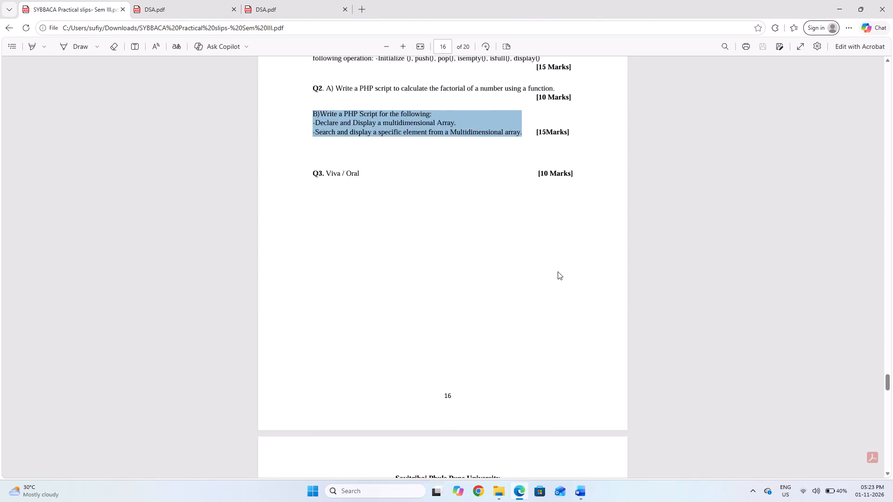
scroll(558, 271, "down", 8)
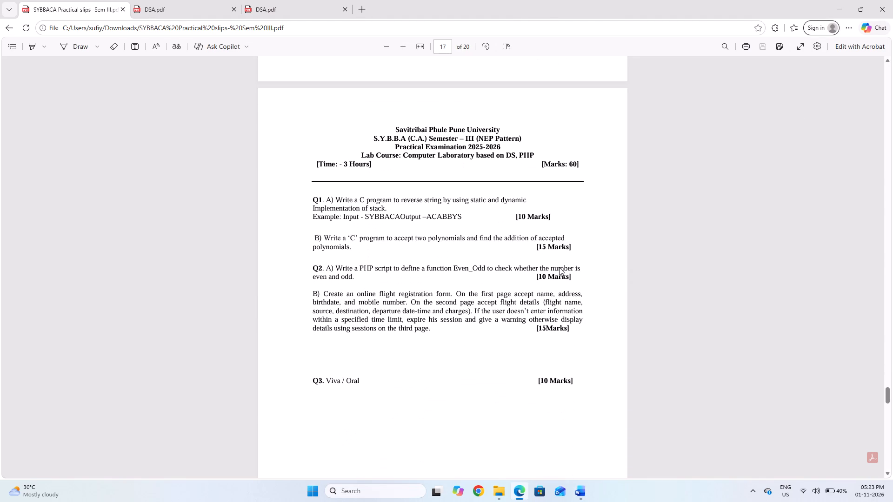
left_click_drag(351, 245, 345, 240)
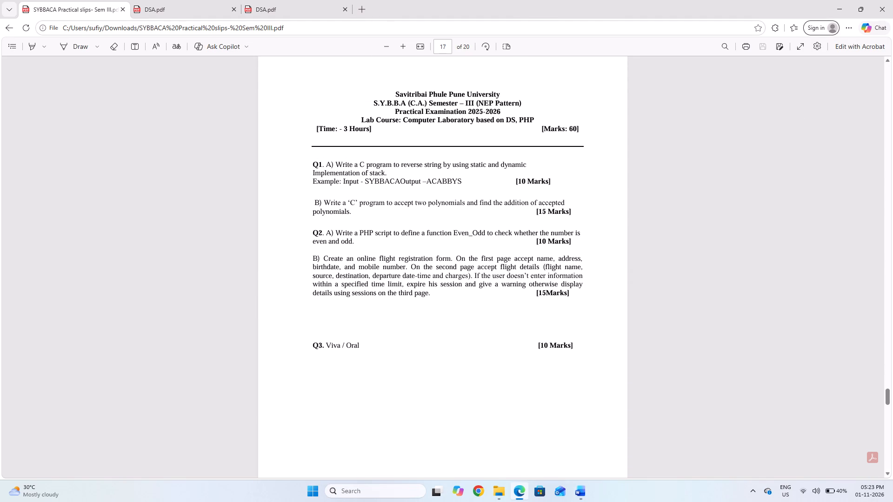
left_click_drag(345, 240, 334, 231)
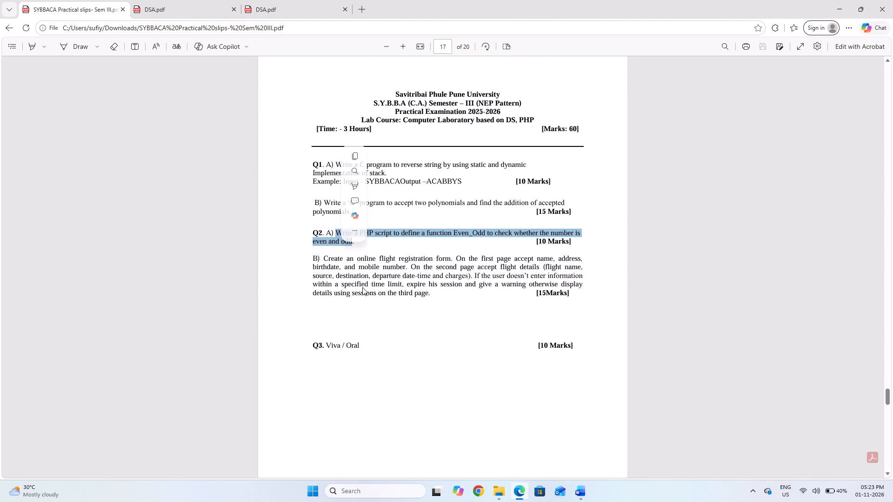
key("ctrl+c")
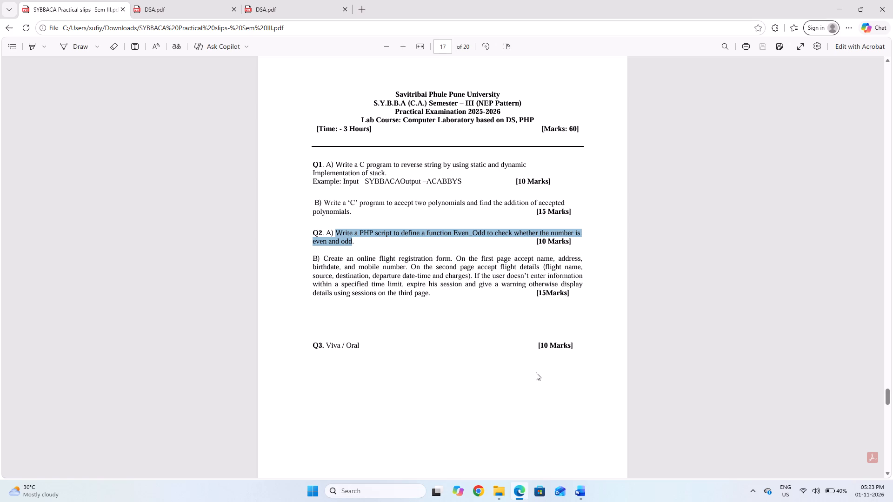
In Word, replace the Q33.A) reverse string question and its example with the copied Even_Odd question, adding a blank line before Q34.B).
left_click(580, 500)
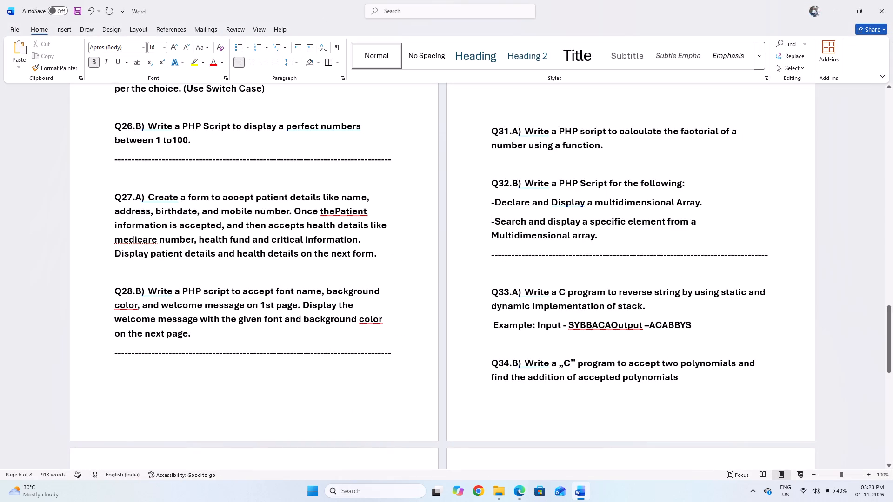
left_click_drag(528, 293, 692, 329)
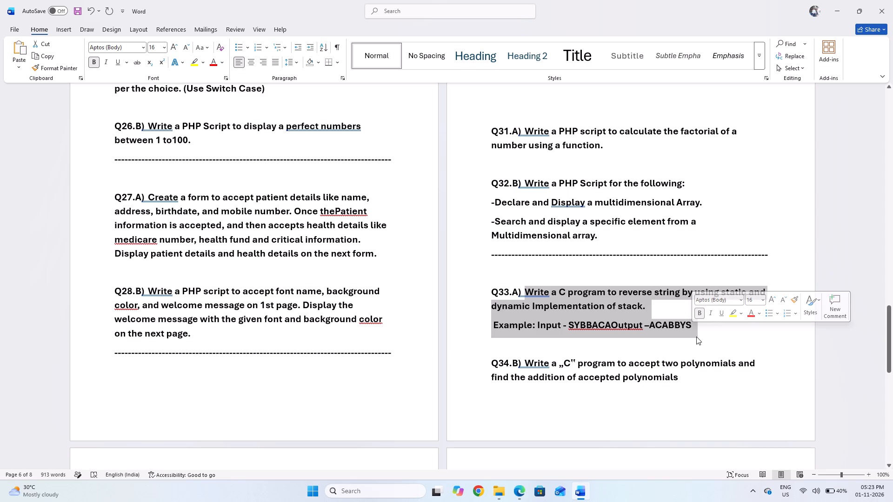
key("ctrl+v")
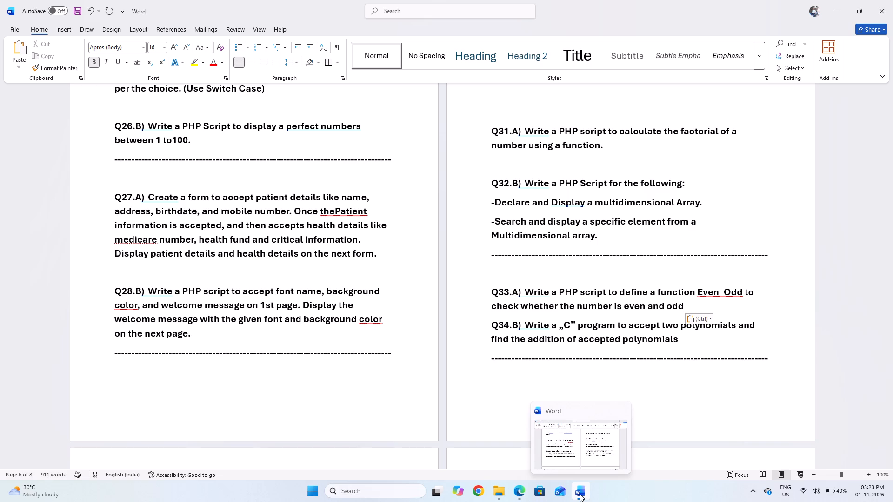
key("Return")
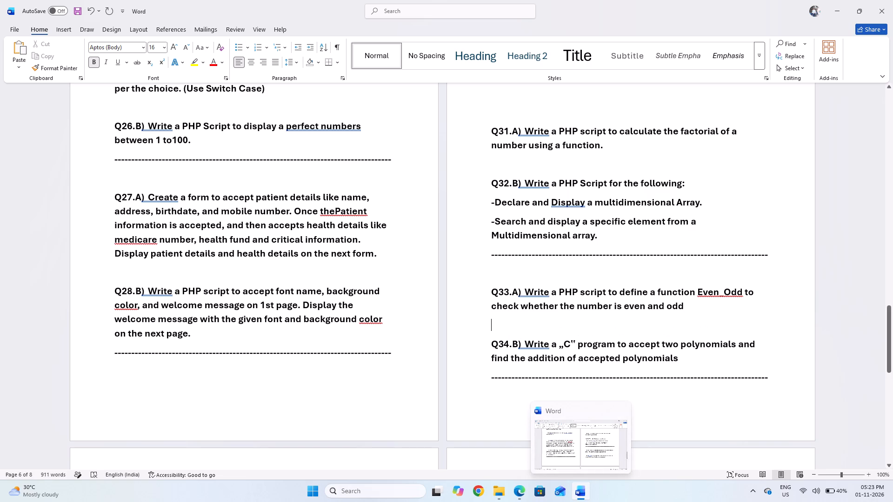
scroll(624, 316, "up", 3)
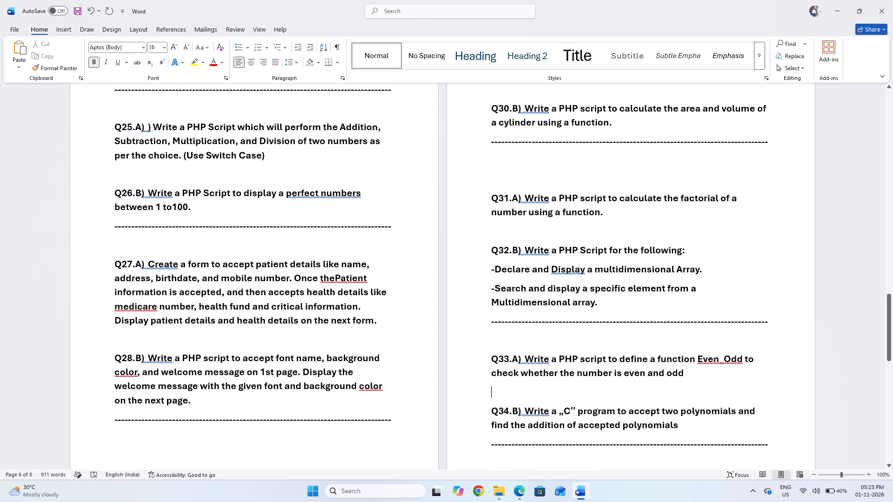
scroll(626, 315, "down", 2)
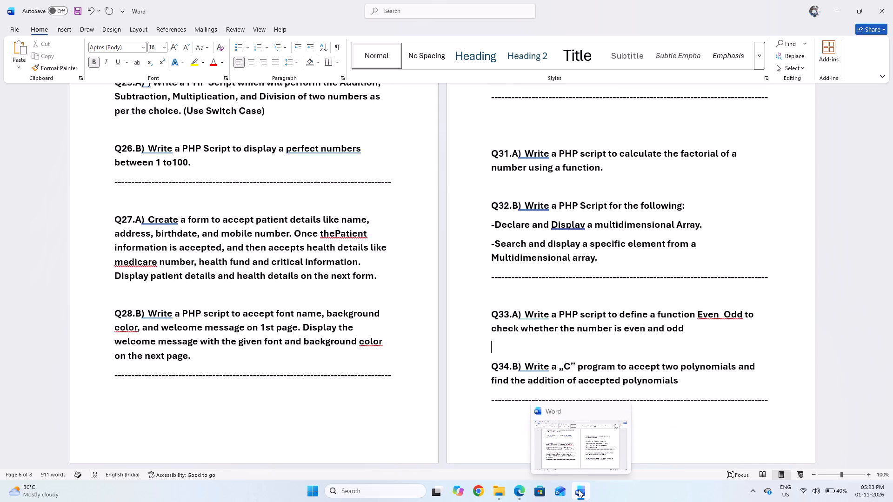
Replace Word's Q34.B) polynomial addition question with the Q2 B) online flight registration question copied from page 17 of the Edge PDF.
left_click(579, 489)
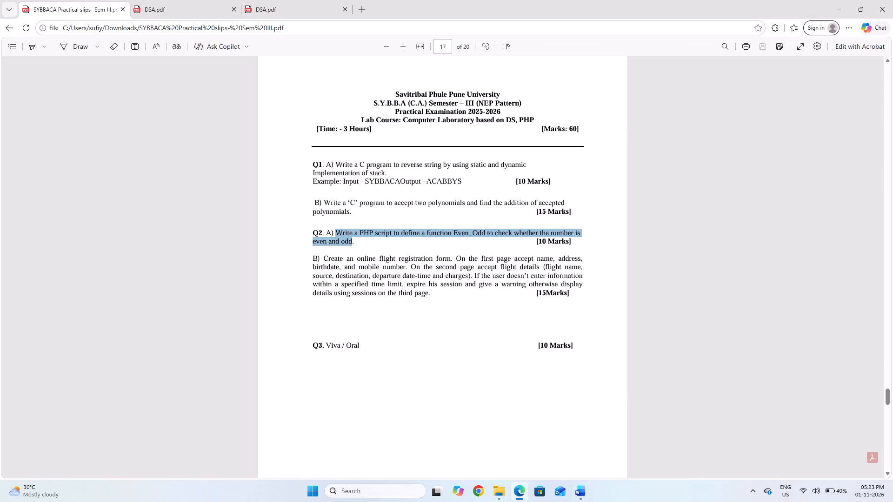
left_click_drag(325, 258, 426, 294)
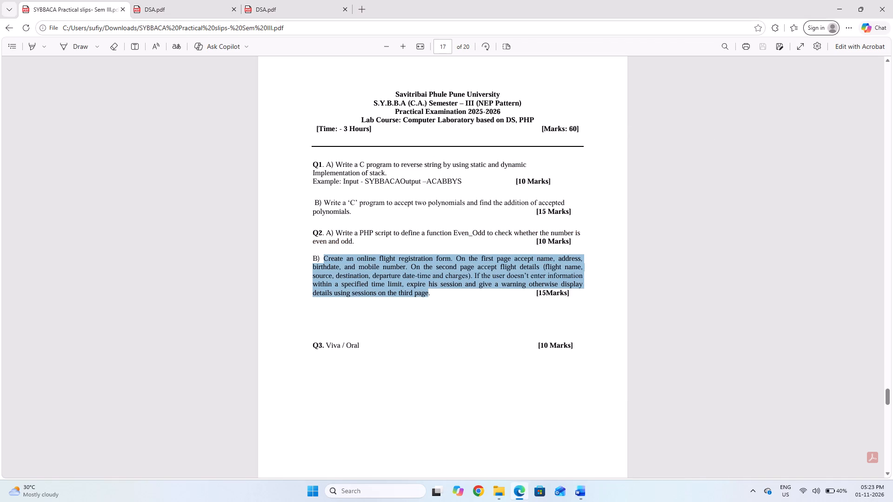
left_click_drag(426, 294, 428, 298)
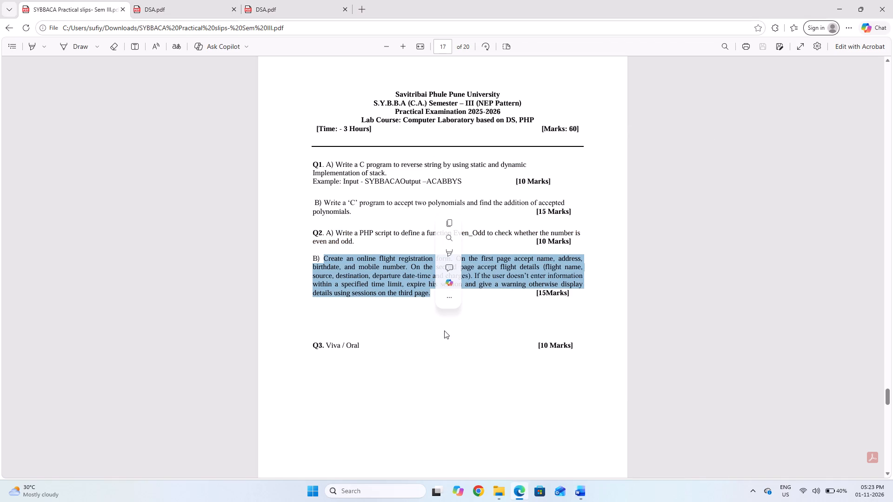
key("ctrl+c")
left_click(586, 494)
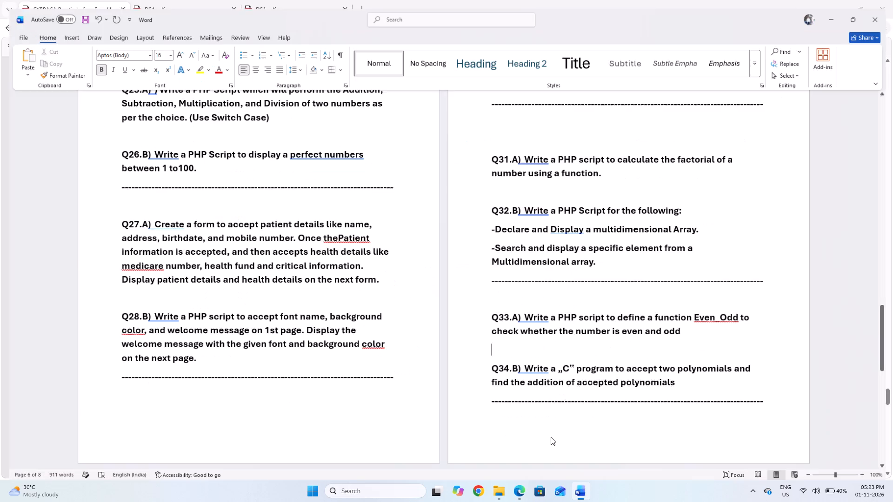
left_click_drag(522, 368, 658, 385)
left_click(677, 384)
left_click_drag(677, 384, 526, 360)
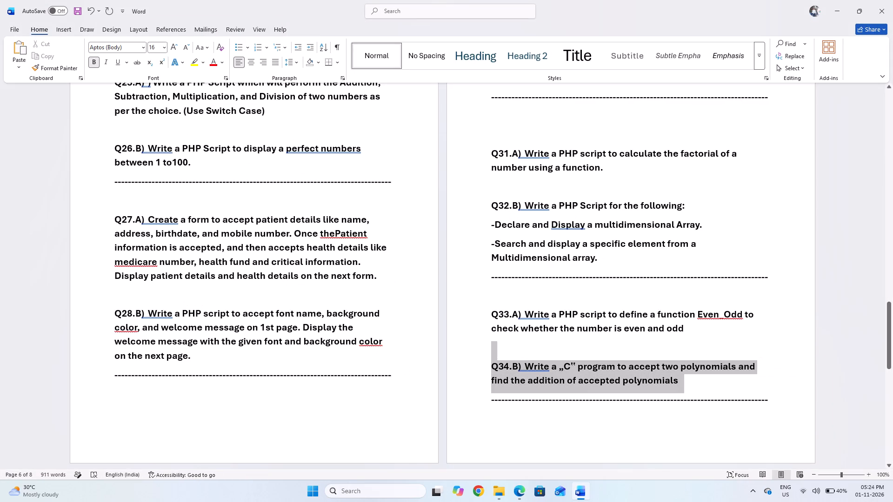
left_click_drag(526, 360, 530, 363)
key("ctrl+v")
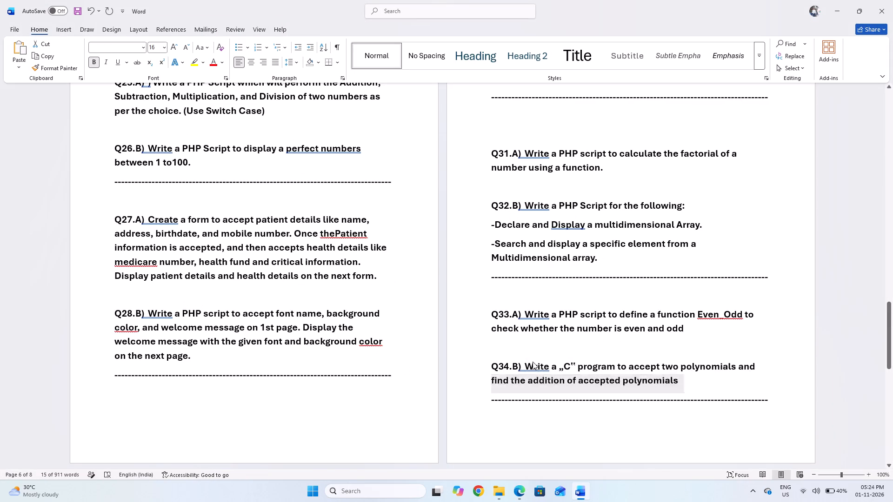
Put the dashed separator after the Q34.B) flight registration question on its own line.
scroll(693, 269, "down", 2)
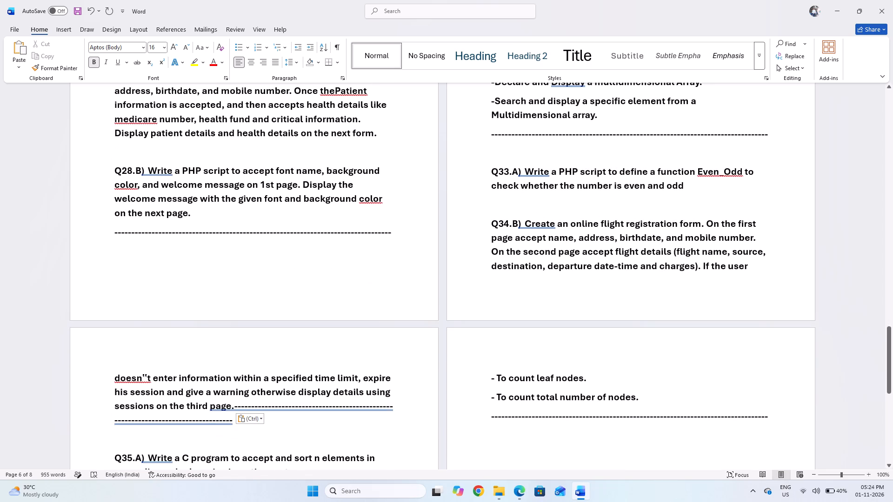
key("Return")
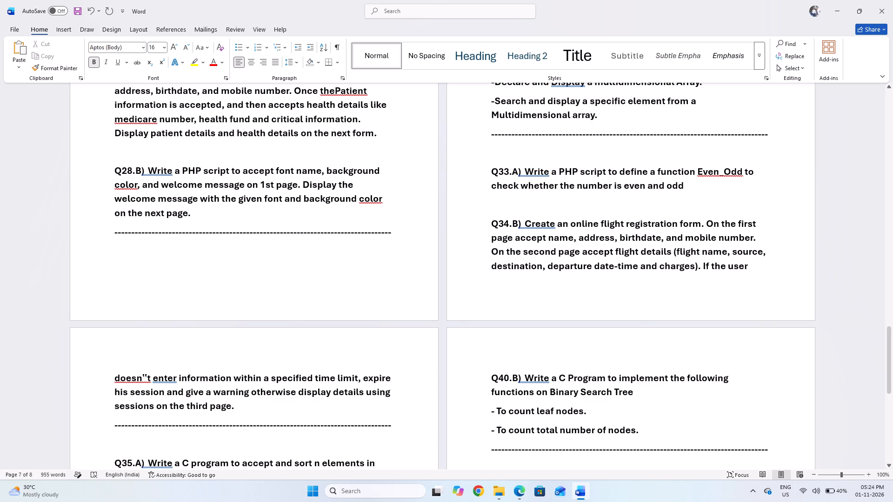
Switch to the Edge PDF and copy the Q2 A) question about swapping two numbers using a function from page 18.
scroll(346, 302, "down", 9)
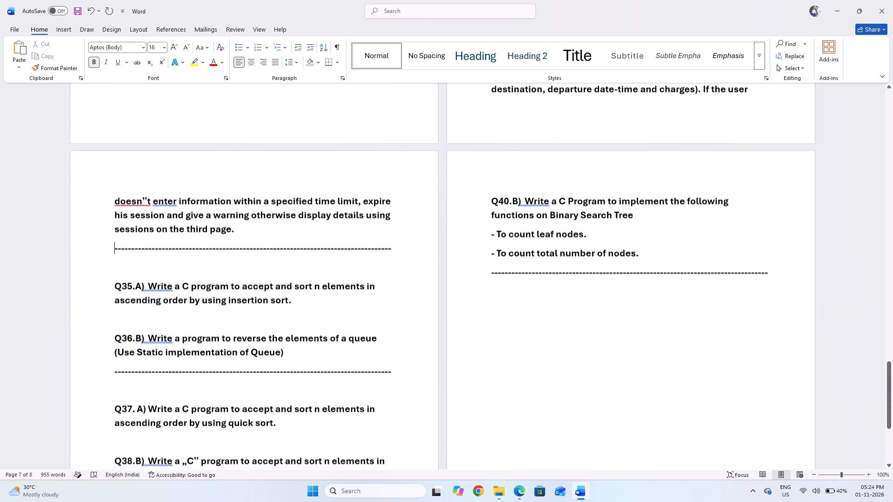
left_click(578, 497)
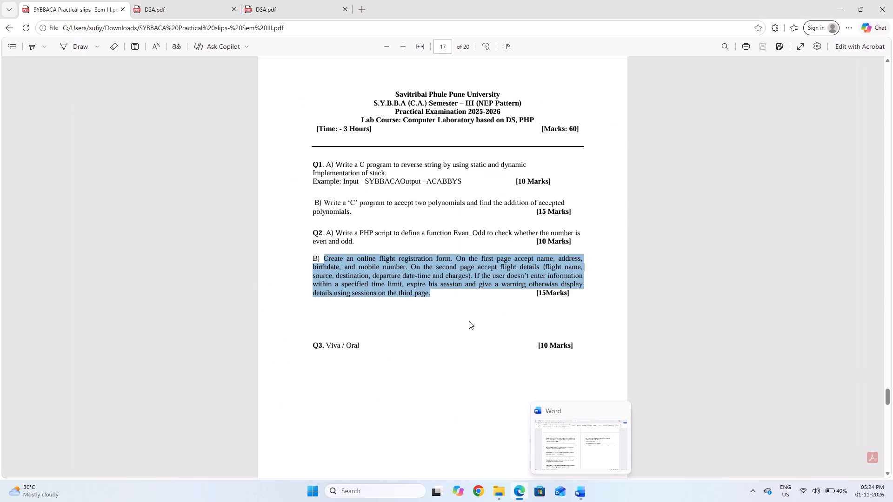
scroll(469, 319, "down", 4)
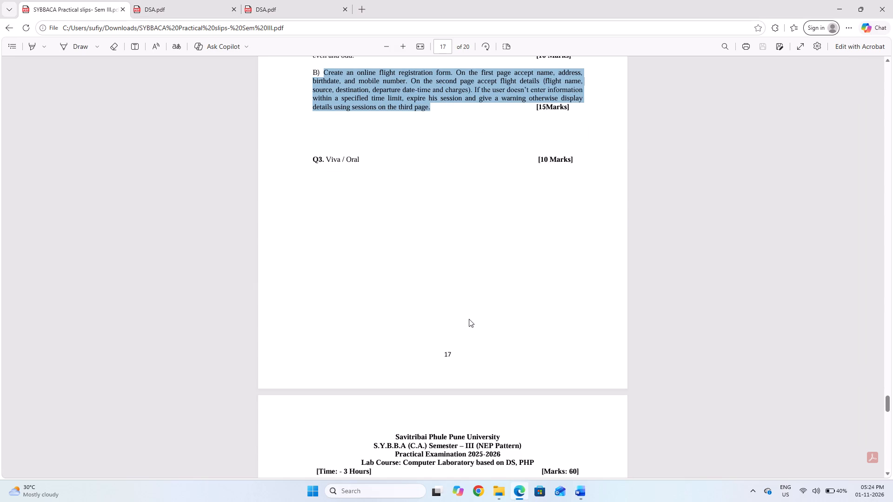
scroll(469, 319, "down", 7)
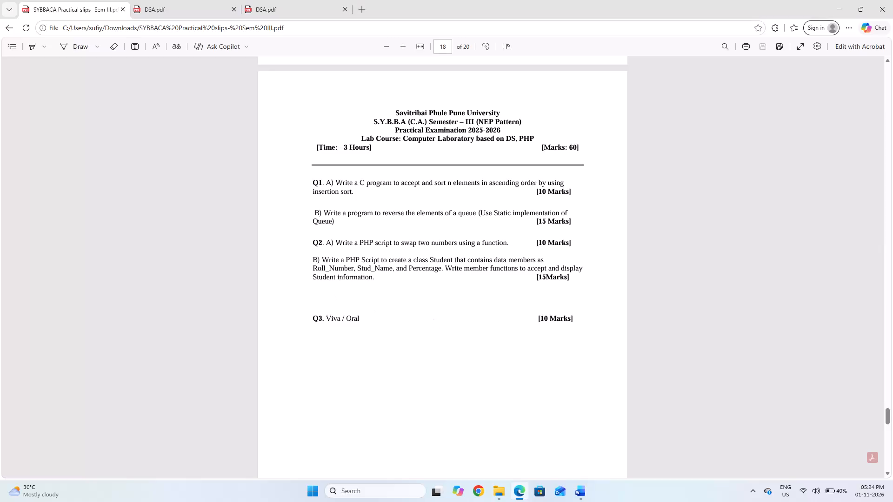
left_click_drag(337, 242, 507, 249)
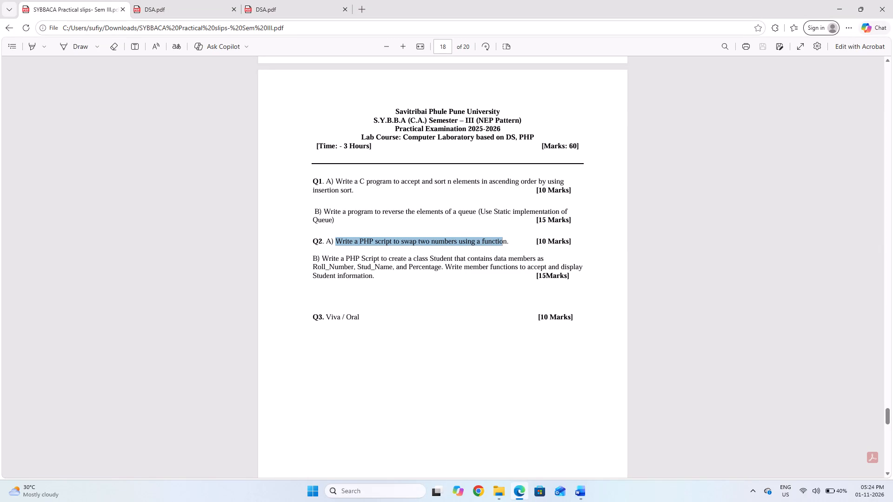
left_click_drag(507, 249, 510, 249)
left_click_drag(510, 249, 509, 247)
key("ctrl+c")
In Word, replace the Q35.A) insertion sort question text with the copied swap two numbers question.
left_click(582, 492)
scroll(212, 300, "down", 2)
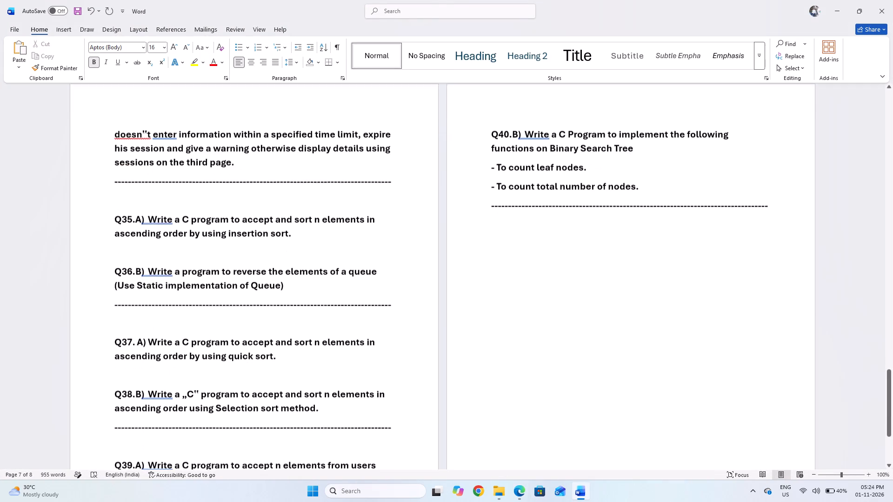
left_click_drag(294, 235, 294, 236)
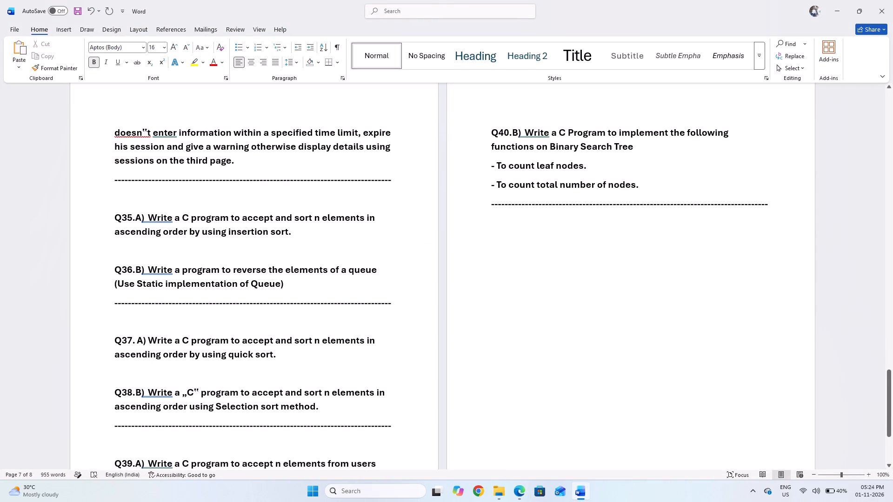
left_click_drag(294, 236, 154, 218)
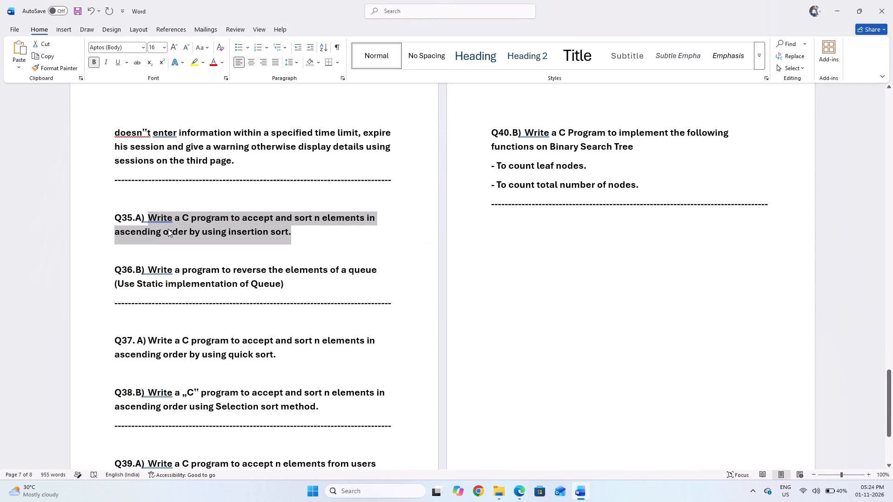
key("ctrl+v")
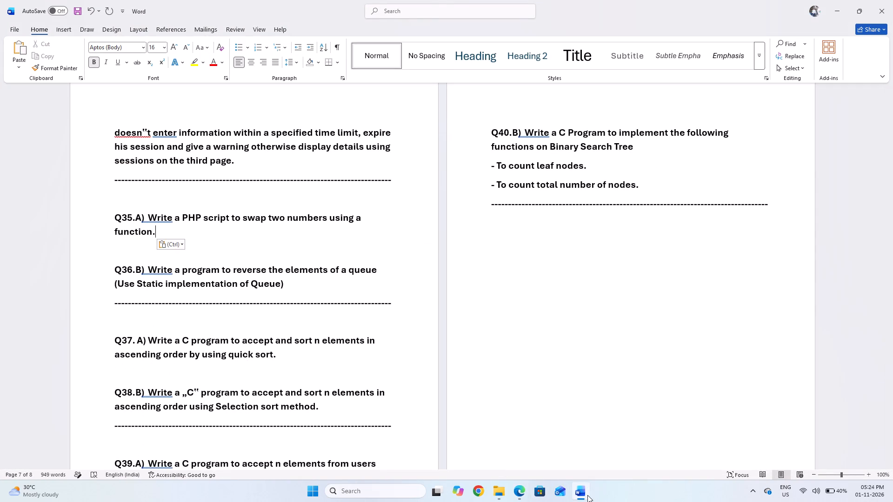
Copy the Q2 B) class Student question from page 18 of the Edge PDF over Word's Q36.B) queue reversal question text.
left_click(523, 491)
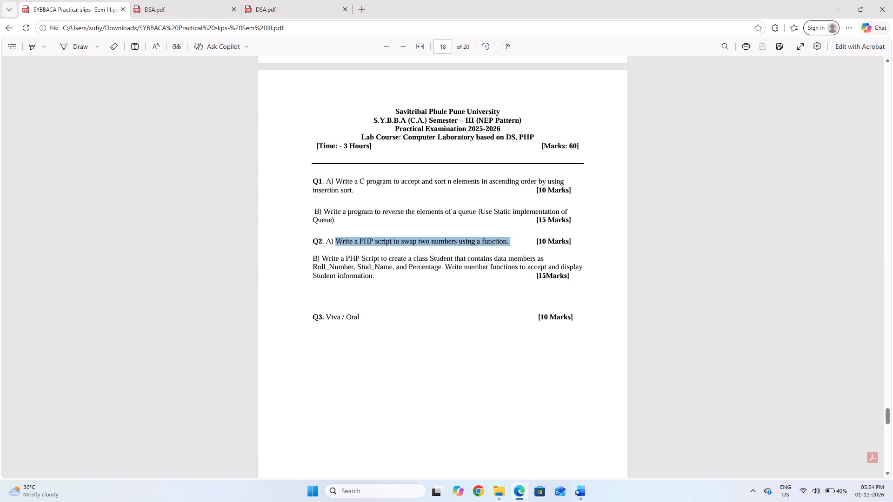
left_click_drag(380, 277, 320, 255)
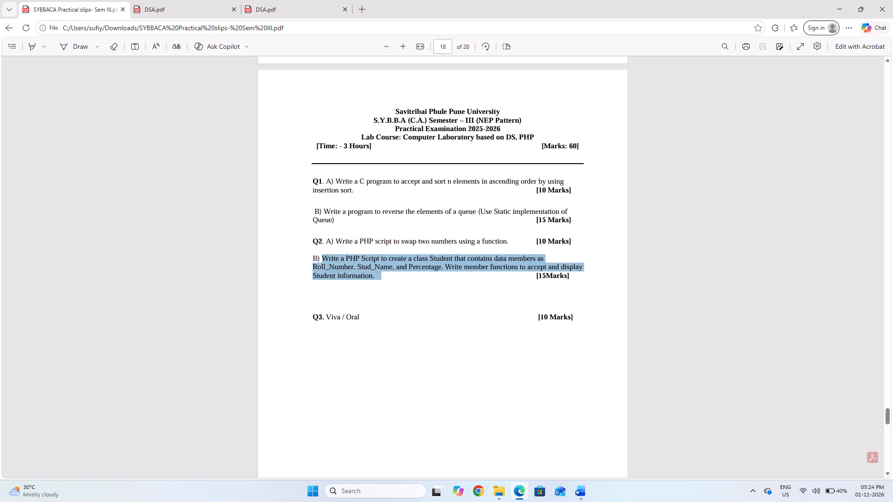
key("ctrl+c")
left_click(581, 500)
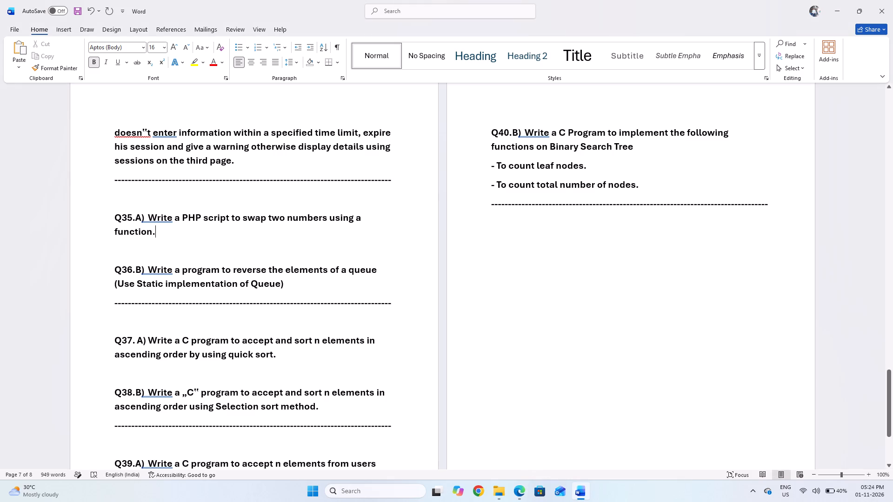
left_click_drag(151, 268, 183, 269)
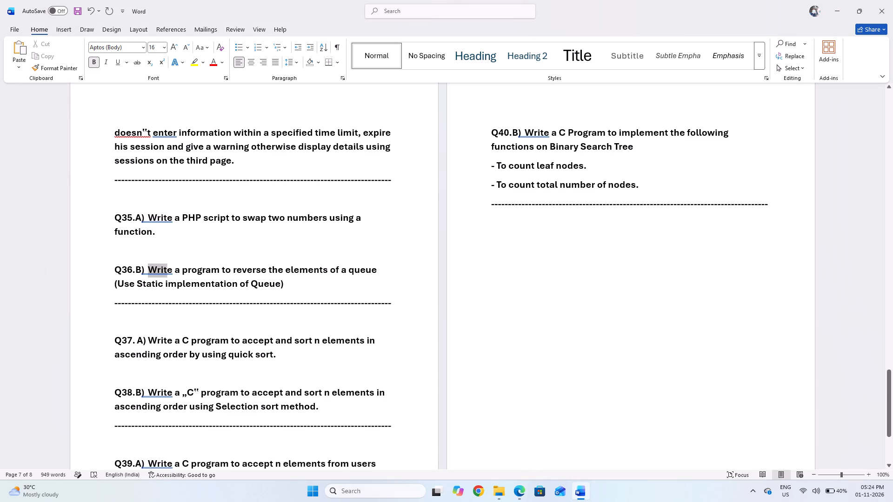
left_click_drag(183, 269, 286, 284)
key("ctrl+v")
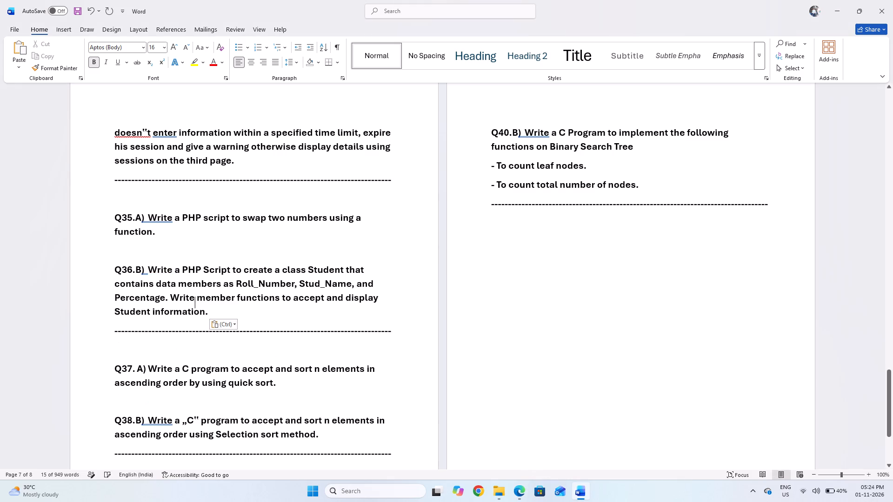
Copy the Q2 A) class Book question from page 19 of the Edge PDF over Word's Q37.A) quick sort question text.
left_click(586, 494)
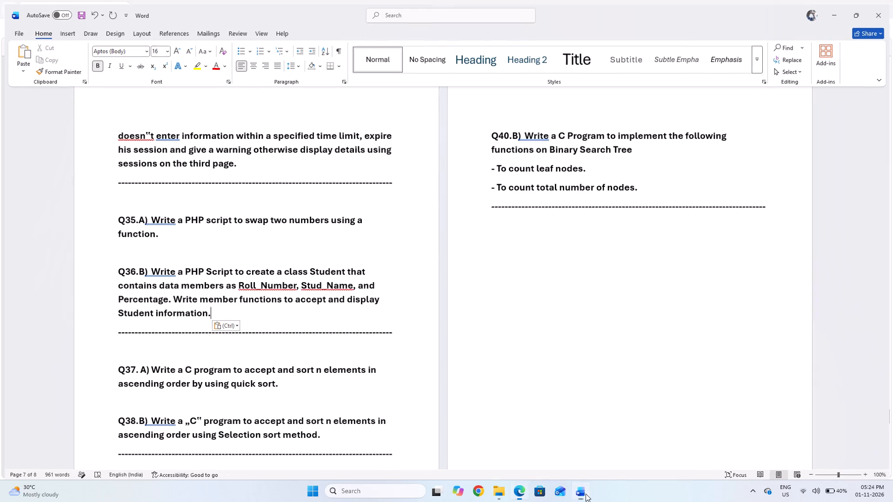
scroll(550, 336, "down", 13)
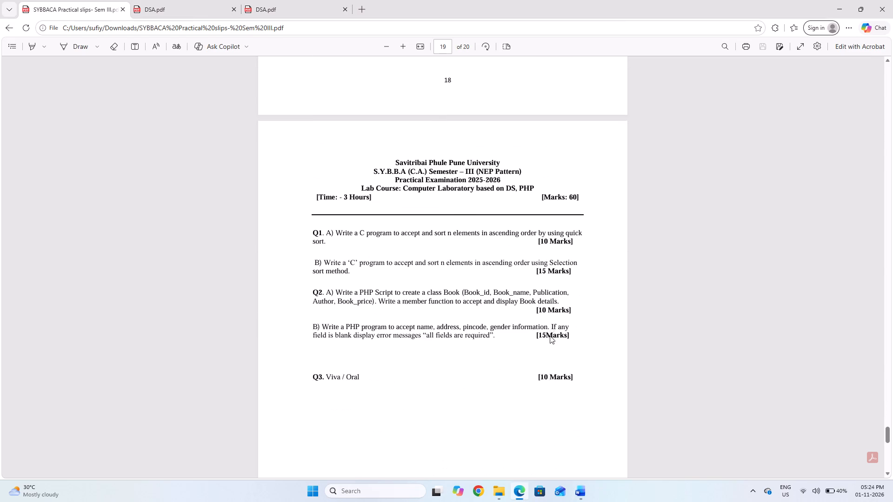
scroll(430, 225, "up", 1)
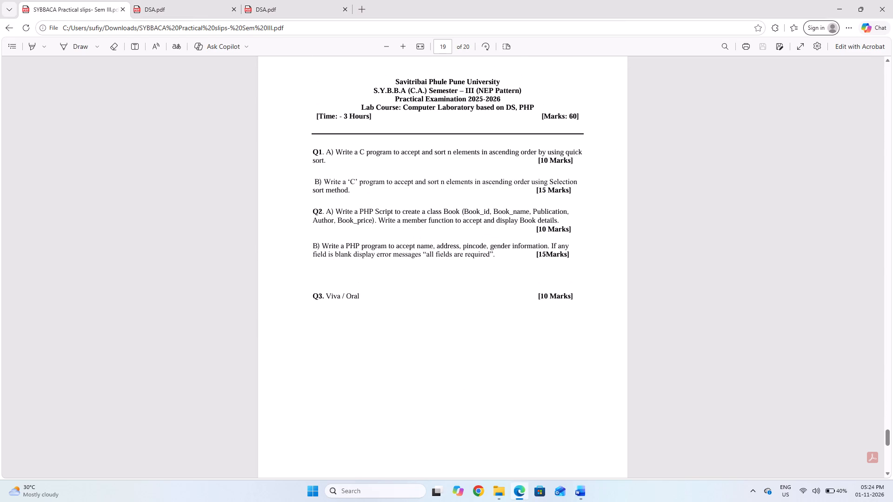
left_click_drag(340, 211, 559, 219)
key("ctrl+c")
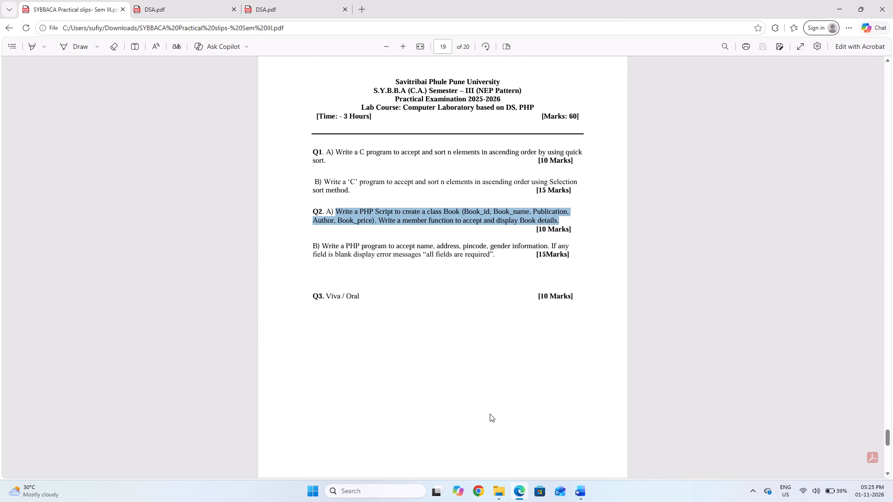
left_click(587, 492)
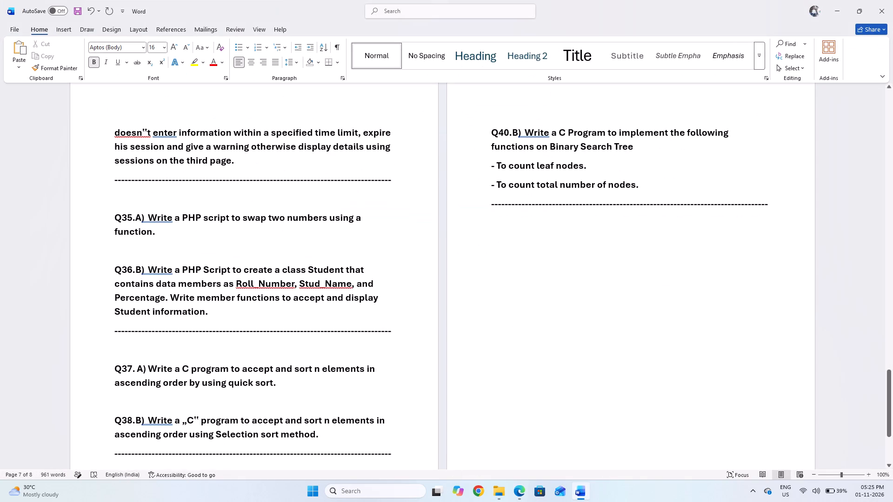
left_click_drag(149, 369, 277, 387)
key("ctrl+v")
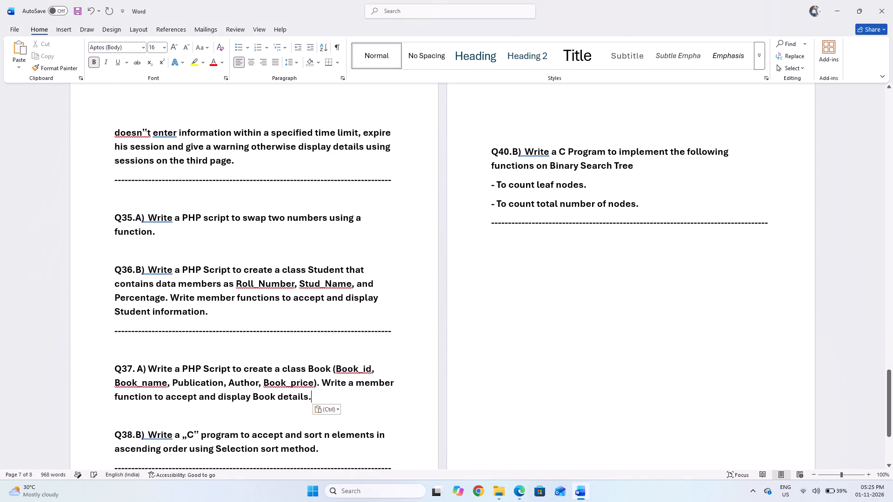
Copy the Q2 B) name, address, pincode and gender question from page 19 of the Edge PDF over Word's Q38.B) selection sort text.
scroll(313, 337, "down", 2)
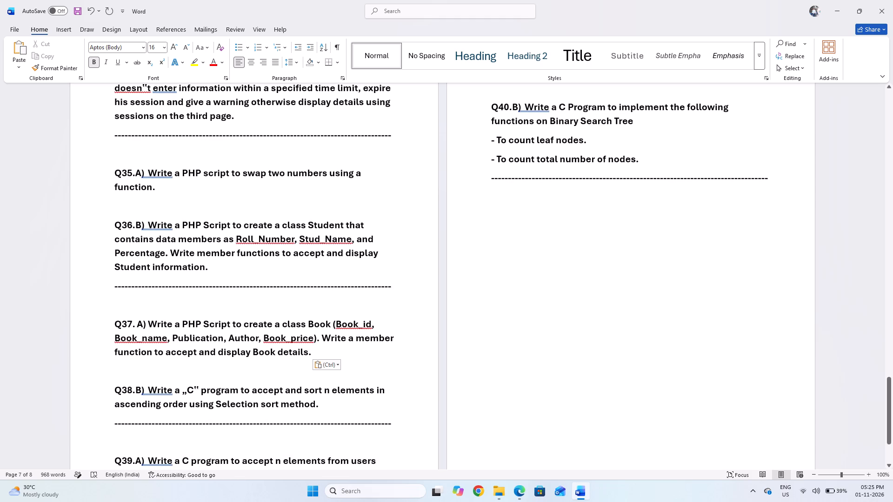
left_click(587, 498)
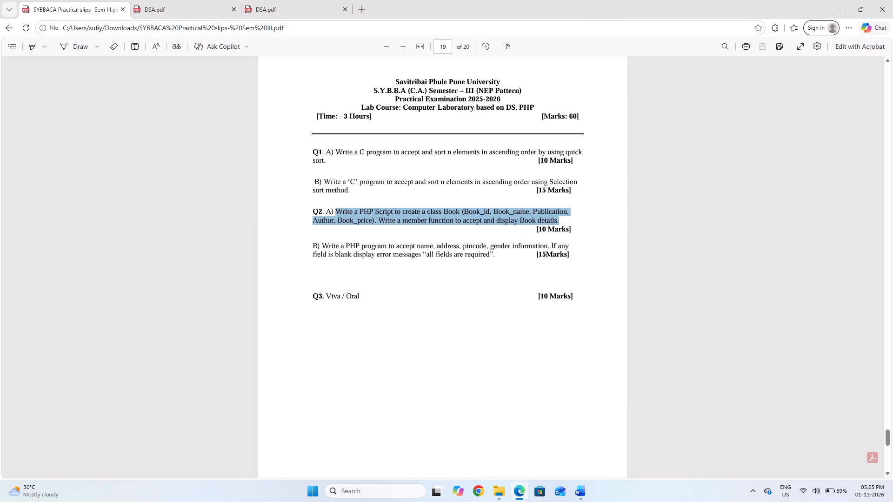
left_click_drag(323, 245, 489, 255)
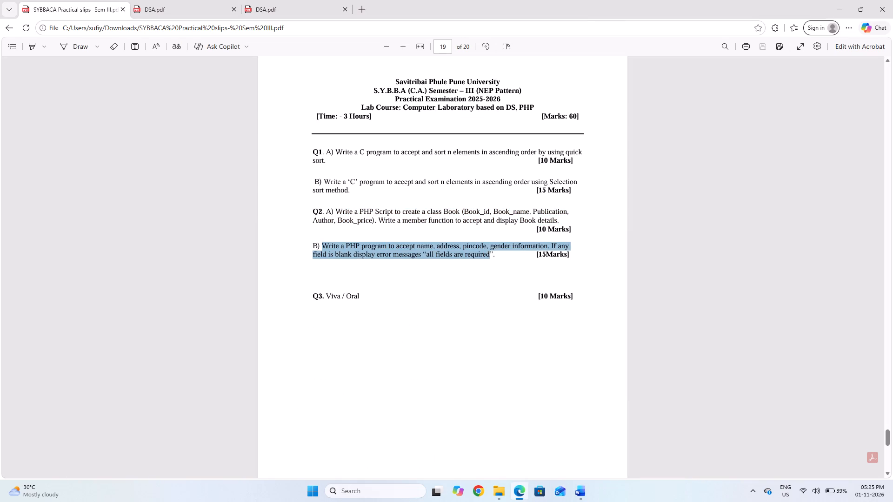
left_click_drag(489, 255, 493, 257)
key("ctrl+c")
left_click(590, 495)
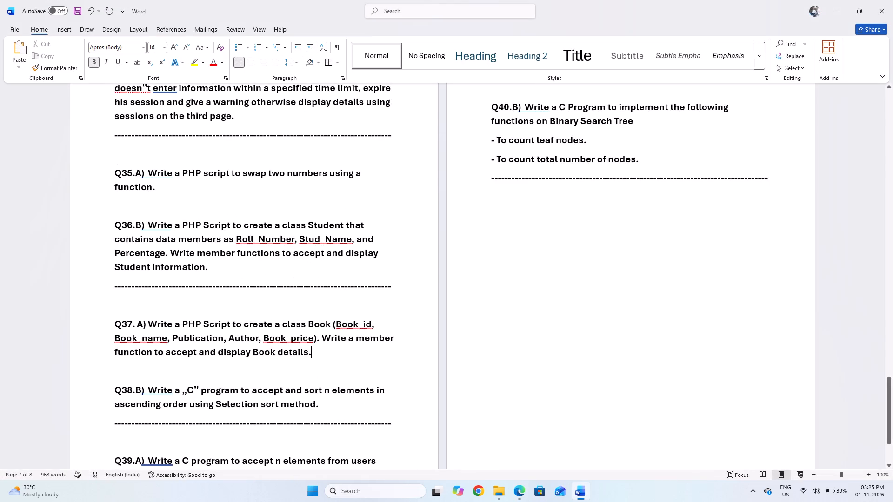
left_click_drag(148, 388, 315, 408)
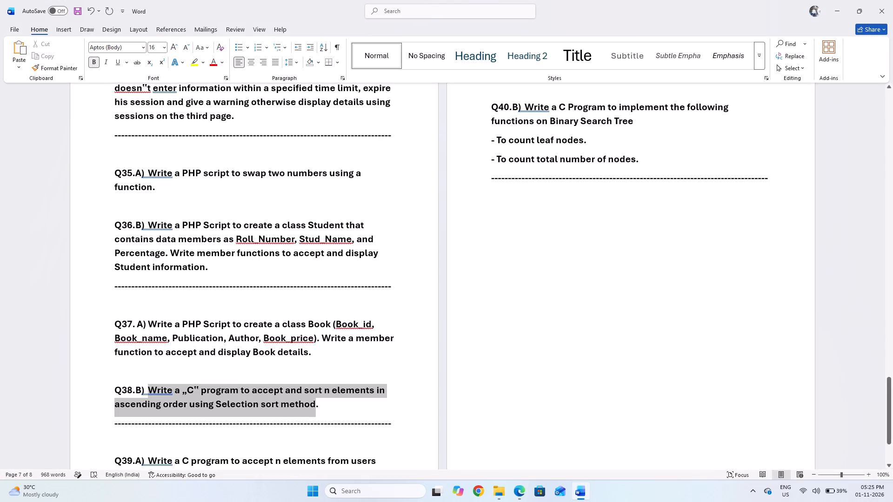
left_click_drag(315, 408, 320, 409)
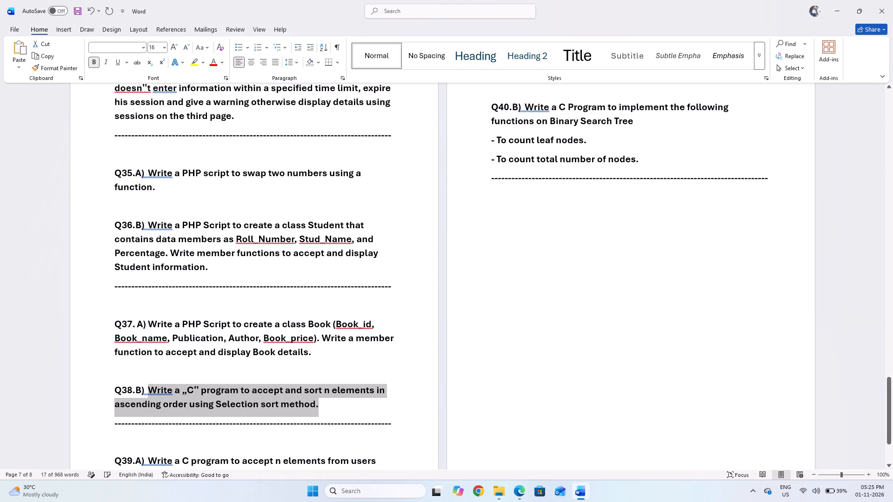
key("ctrl+v")
Switch to the Edge PDF and copy the Q2 A) font name, background color and welcome message question from page 20.
scroll(364, 335, "down", 5)
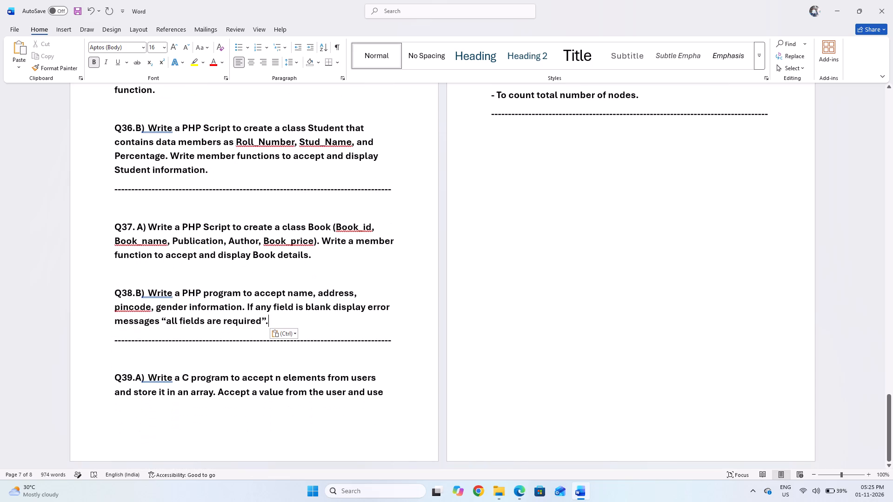
left_click(586, 491)
scroll(426, 325, "down", 11)
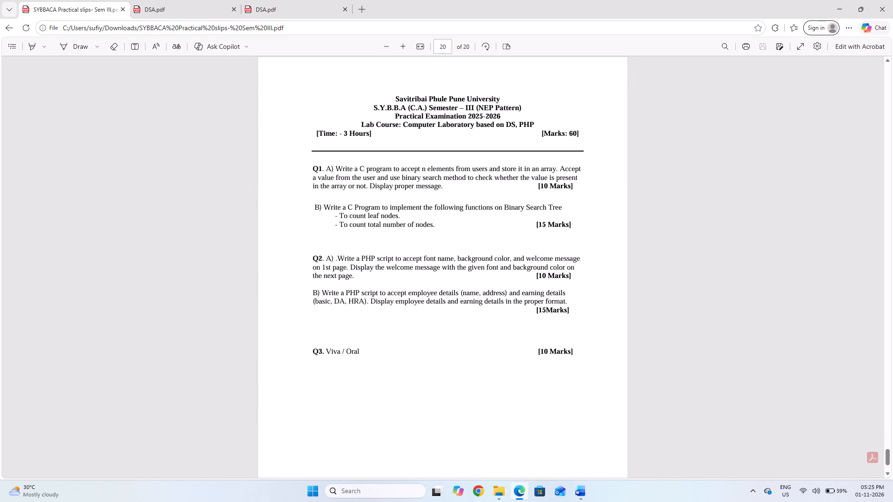
left_click_drag(338, 258, 380, 274)
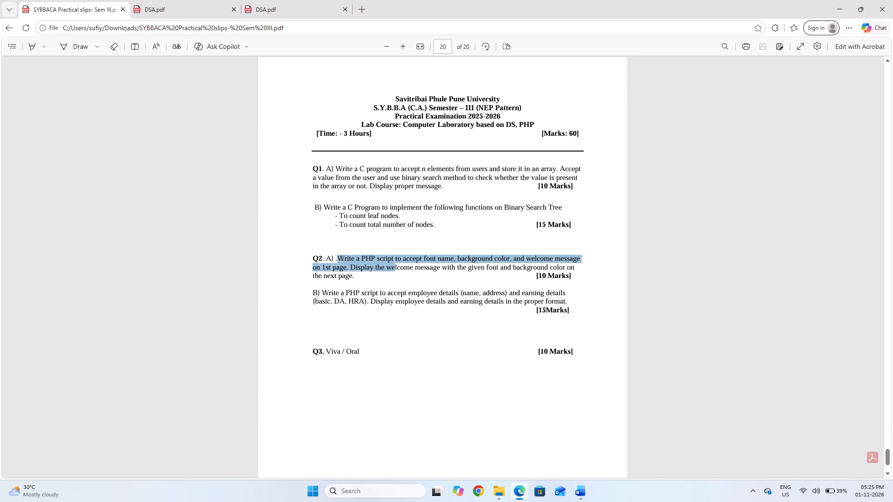
left_click_drag(380, 274, 356, 277)
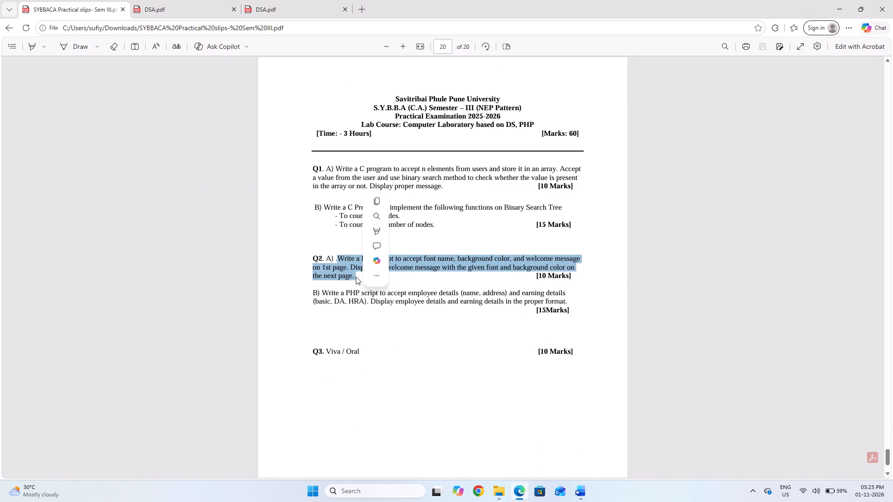
key("ctrl+c")
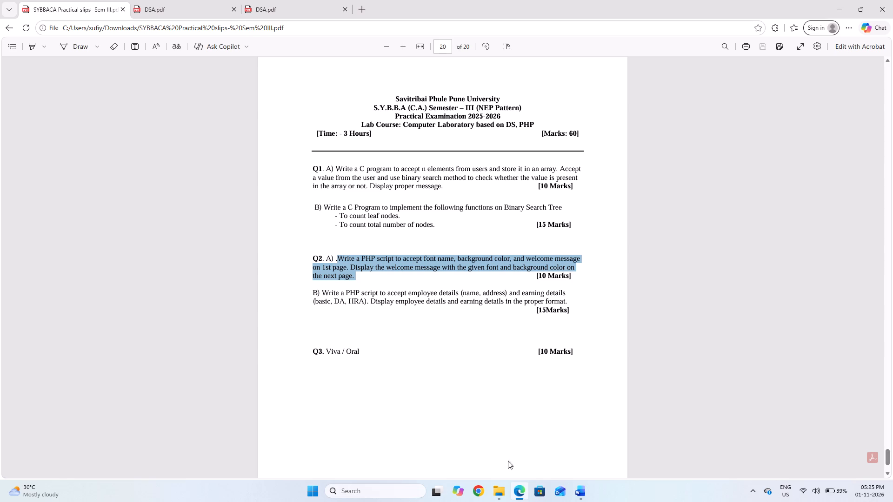
In Word, paste the copied welcome message question over the Q39.A) text on page 7, from "Write a C program" through "the user and use".
left_click(573, 497)
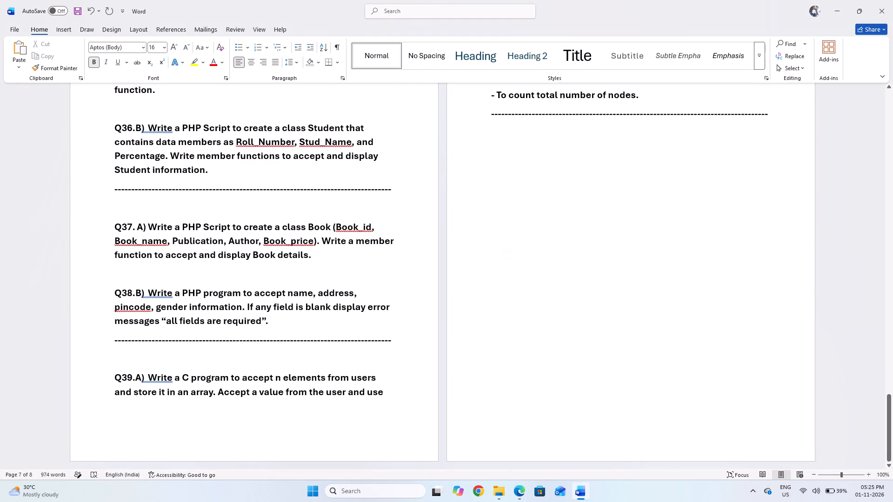
left_click_drag(148, 379, 368, 387)
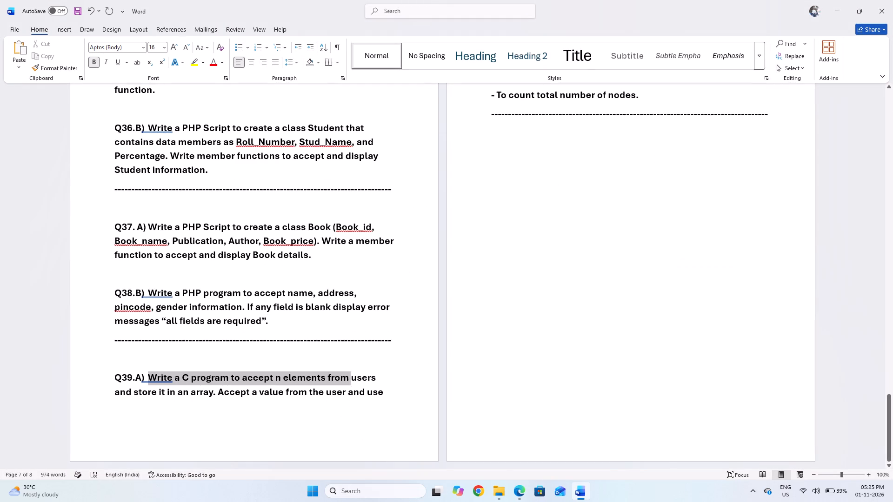
left_click_drag(368, 387, 405, 396)
scroll(400, 386, "down", 2)
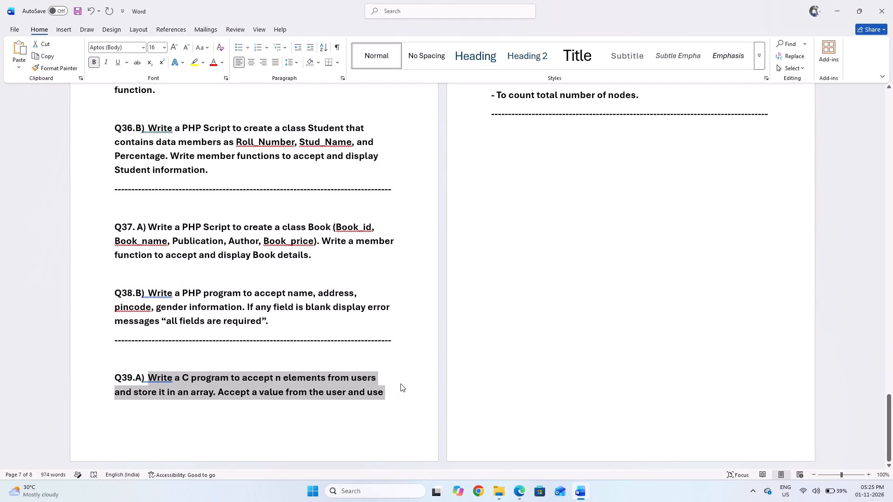
scroll(400, 383, "down", 2)
scroll(453, 347, "up", 11)
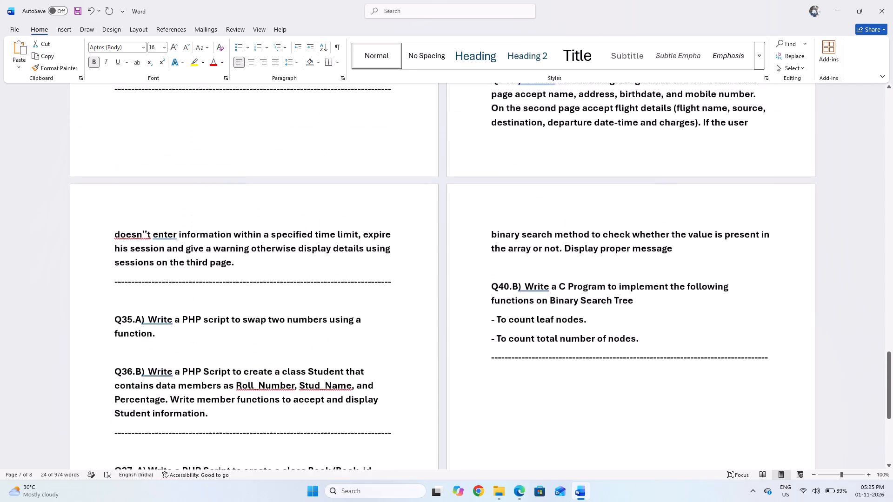
scroll(474, 336, "down", 10)
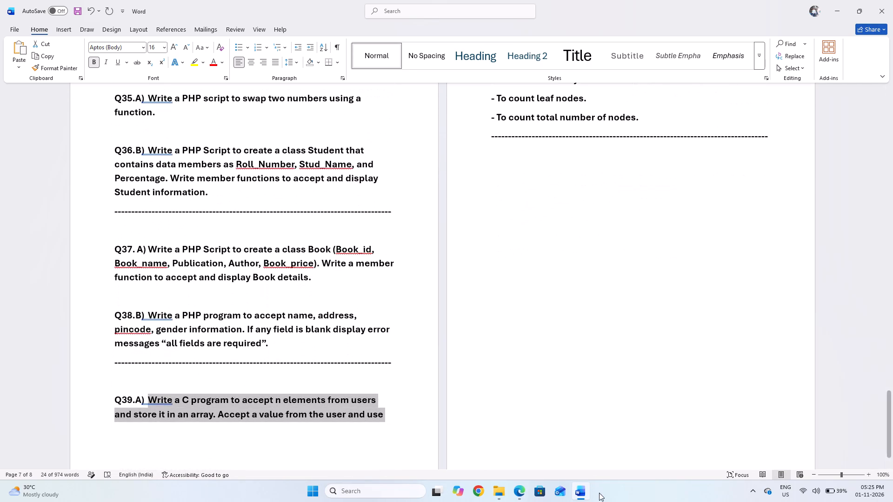
left_click(582, 497)
scroll(560, 449, "down", 8)
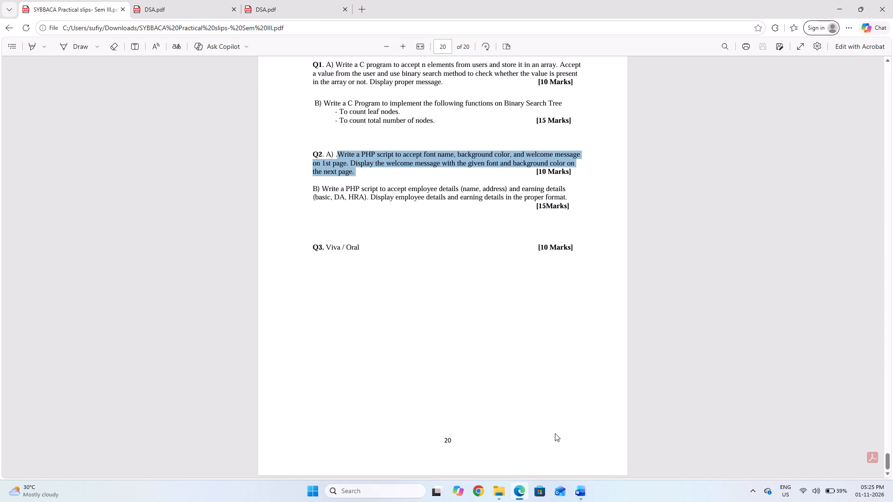
scroll(555, 433, "down", 3)
scroll(555, 433, "up", 2)
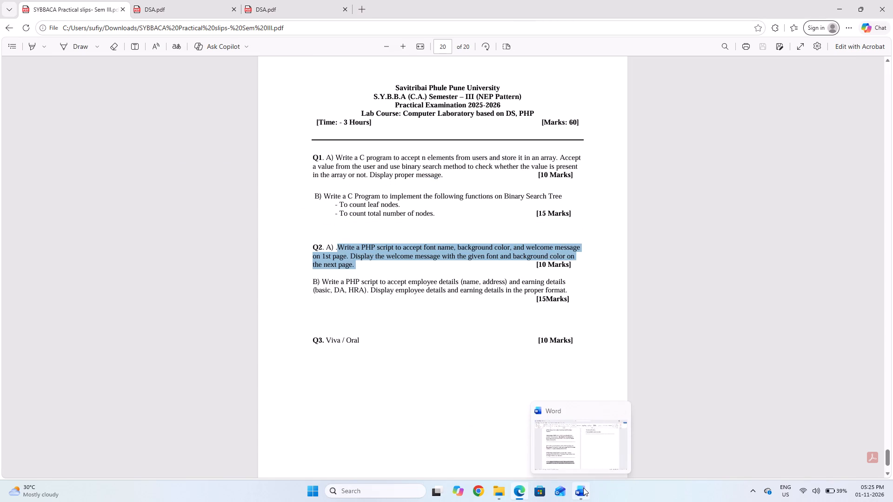
left_click(583, 488)
scroll(537, 400, "up", 6)
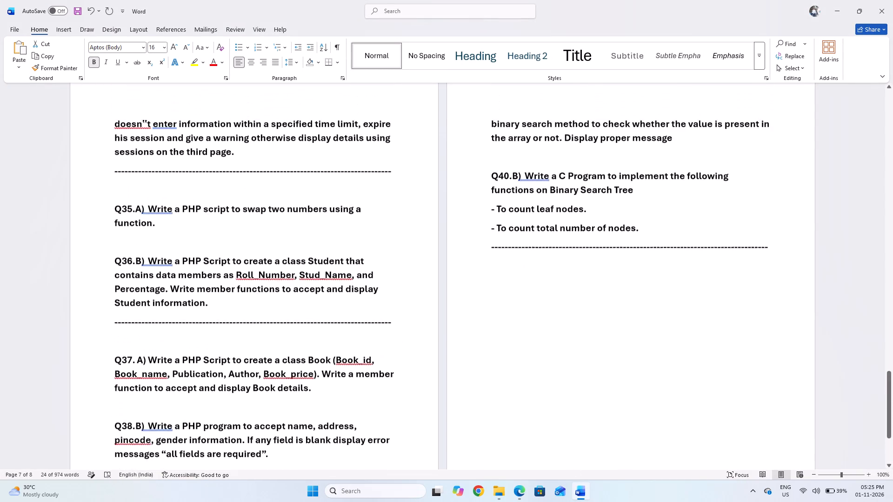
scroll(541, 392, "up", 2)
scroll(540, 392, "down", 9)
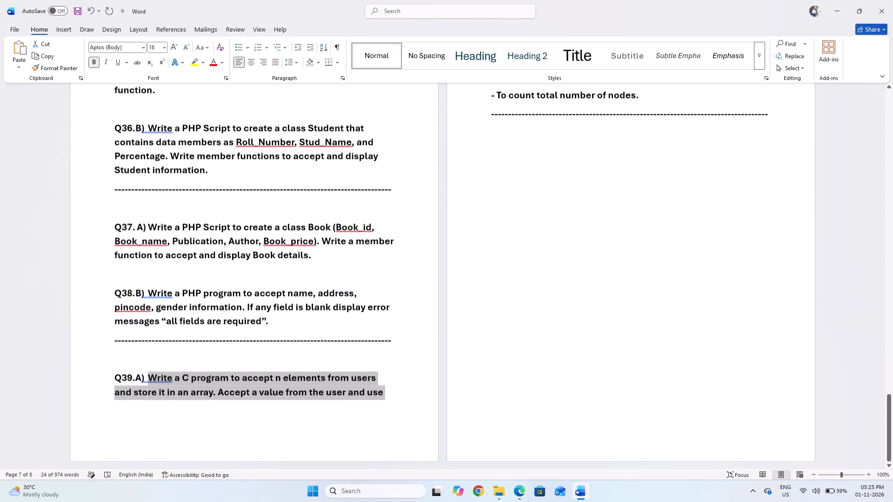
key("ctrl+v")
Delete the leftover binary search method text after "on the next page." at the end of Q39.A).
scroll(536, 354, "down", 5)
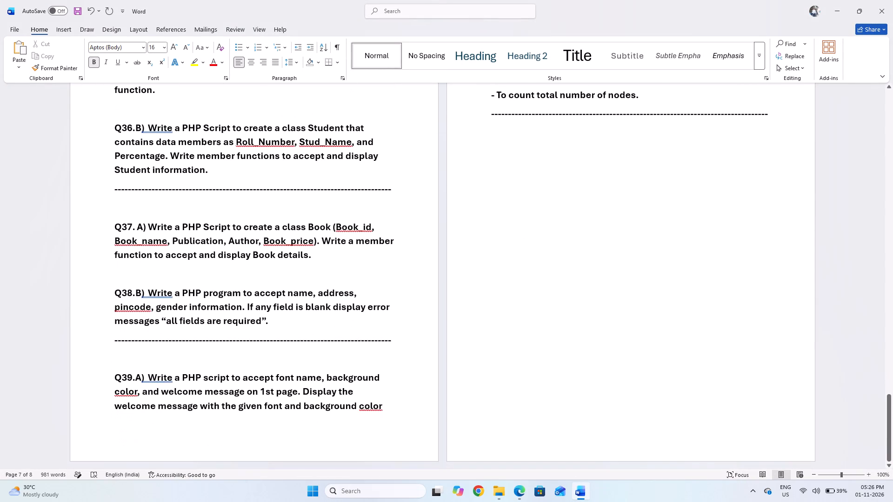
scroll(536, 354, "up", 8)
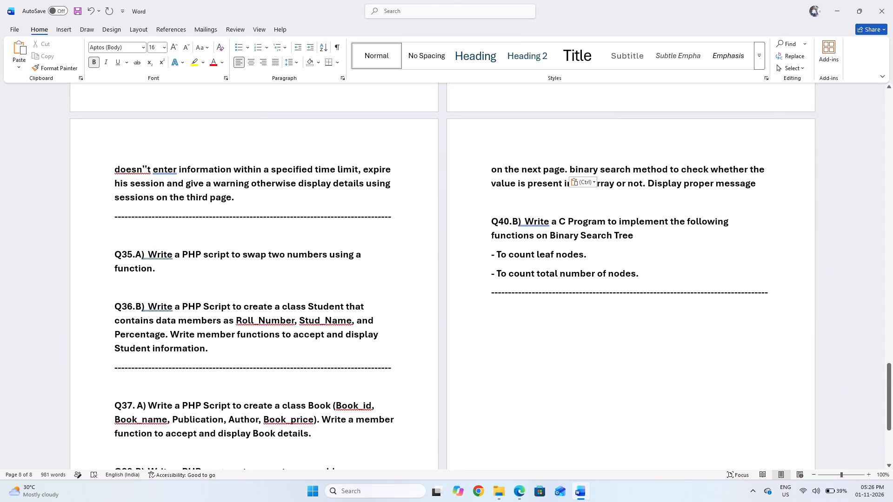
left_click_drag(757, 183, 575, 165)
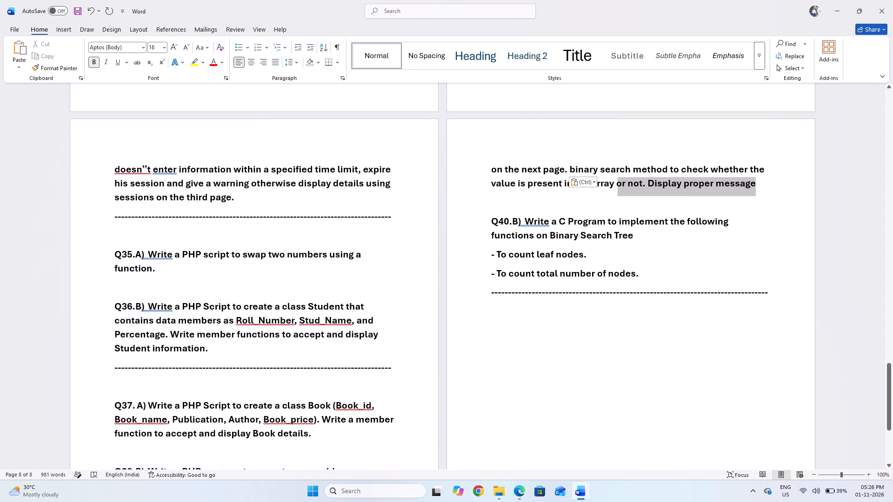
key("BackSpace")
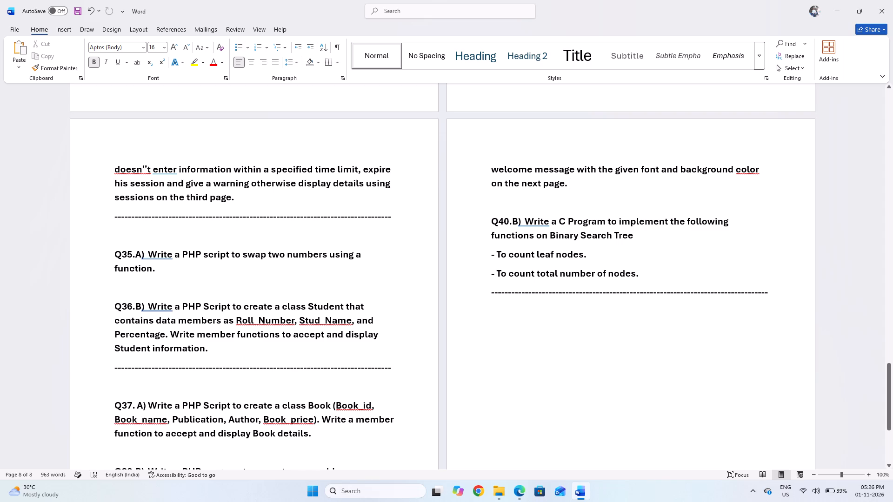
Copy the Q2 B) employee details question from page 20 of the Edge PDF over Word's Q40.B) text, keeping the dashed separator on its own line.
left_click(578, 488)
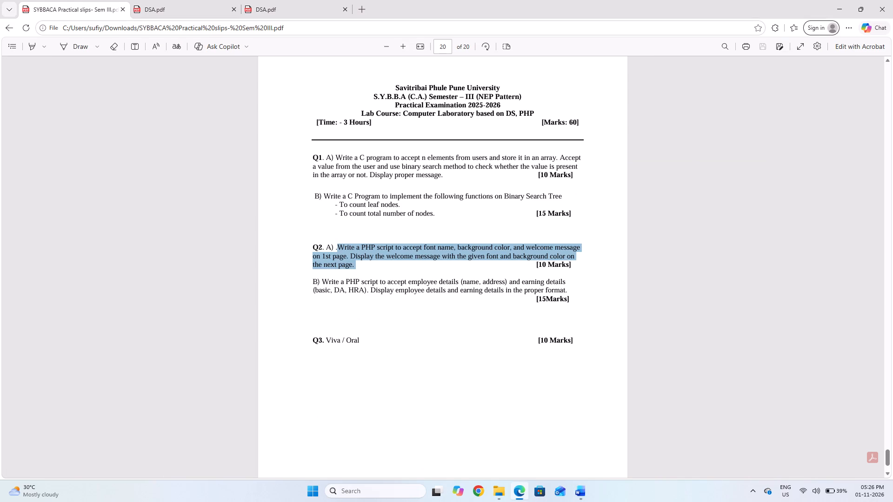
left_click_drag(325, 281, 529, 297)
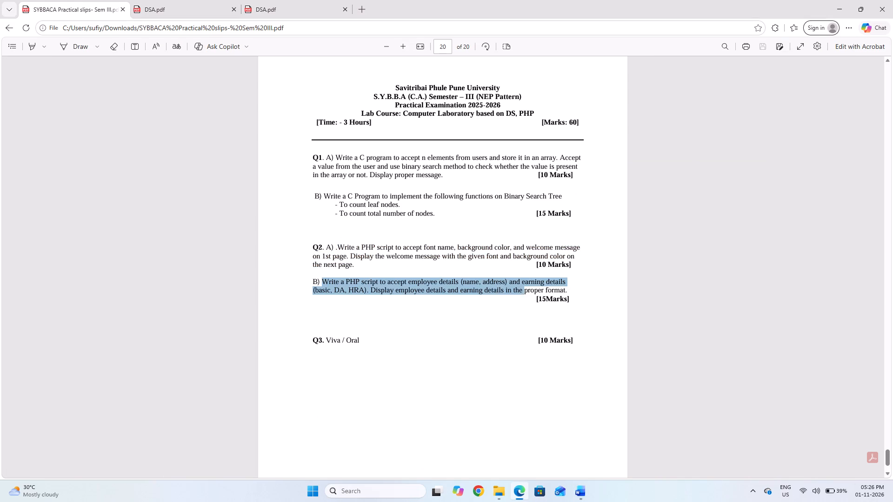
left_click_drag(529, 297, 566, 289)
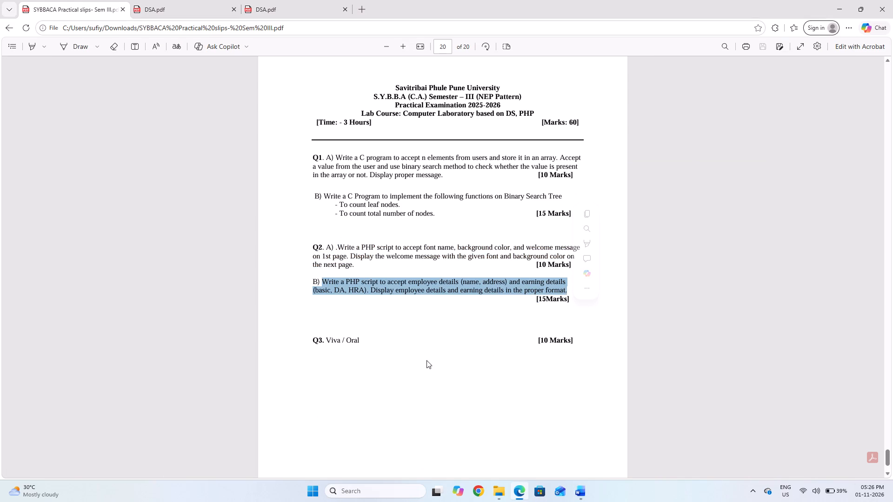
key("ctrl+c")
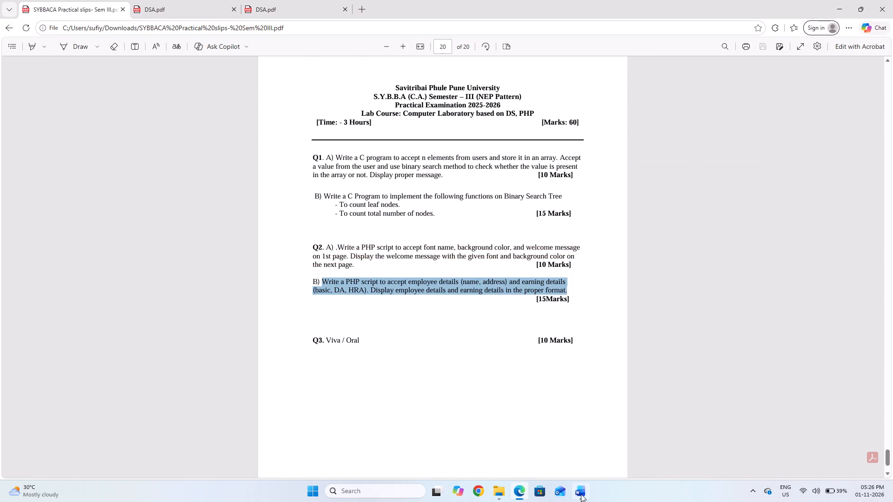
left_click(581, 494)
left_click_drag(526, 222, 562, 218)
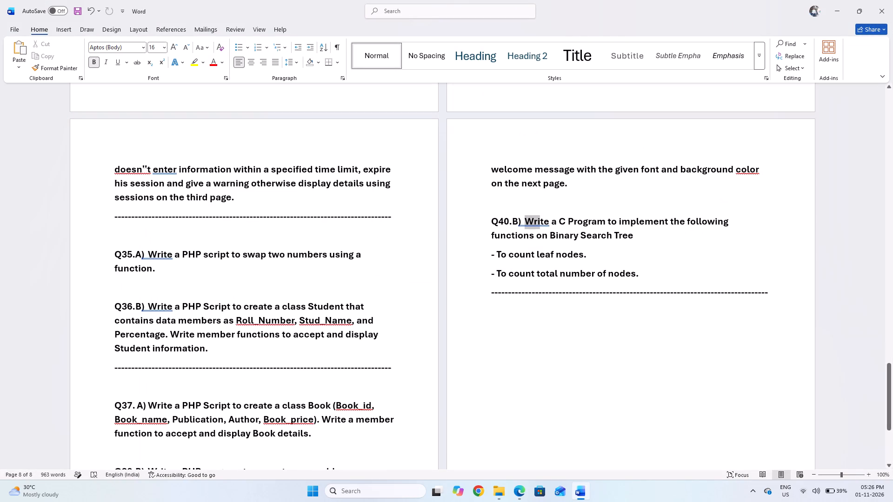
left_click_drag(562, 218, 636, 231)
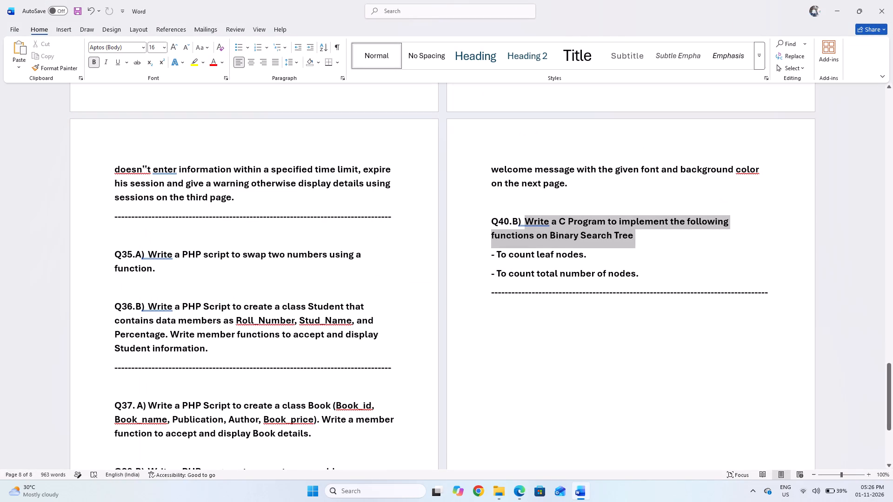
left_click_drag(636, 231, 641, 272)
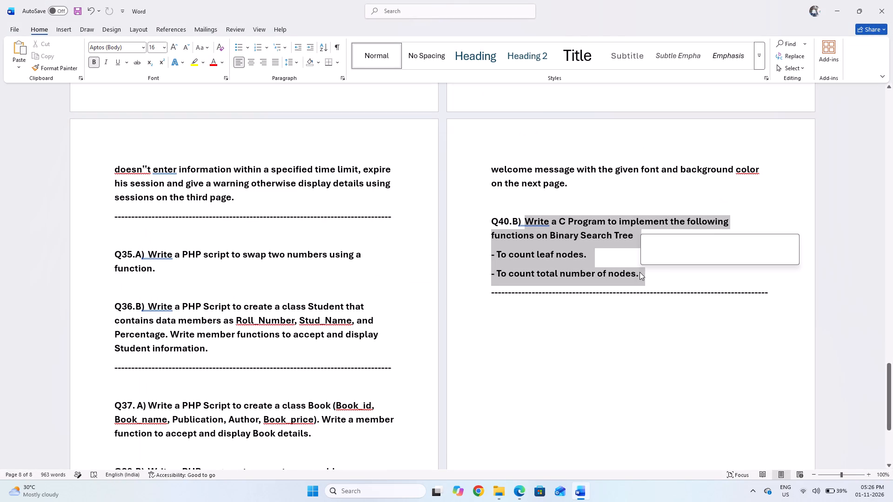
key("ctrl+v")
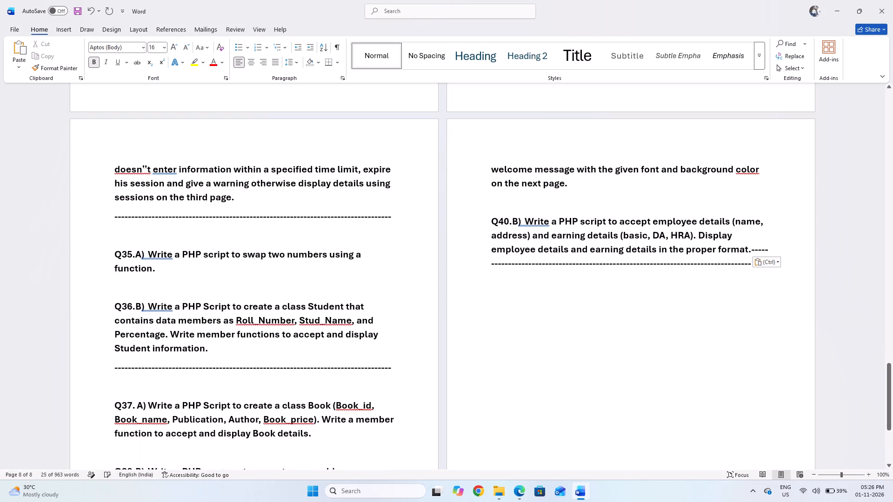
key("Return")
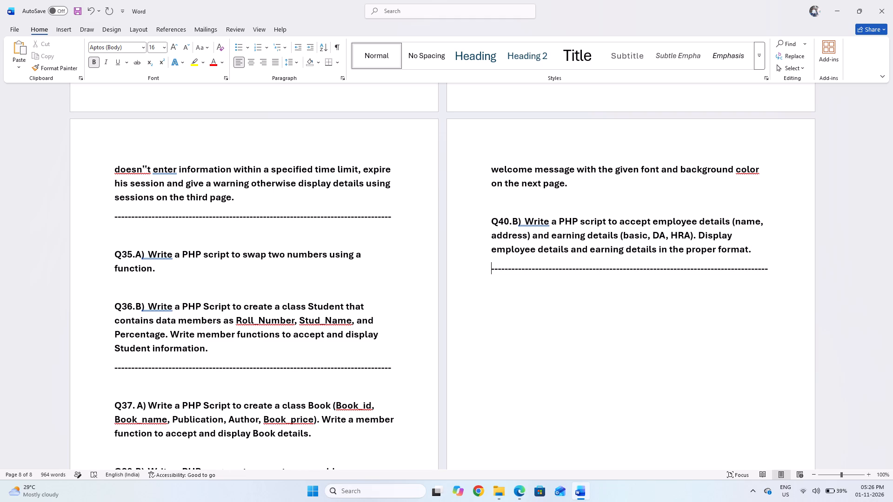
Start saving the document and choose the Win folder on the H: drive as the save location.
key("ctrl+s")
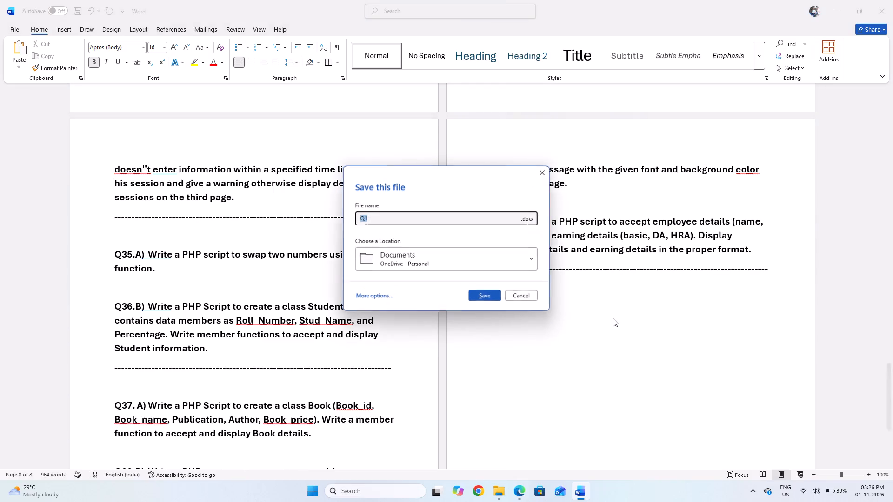
left_click(382, 295)
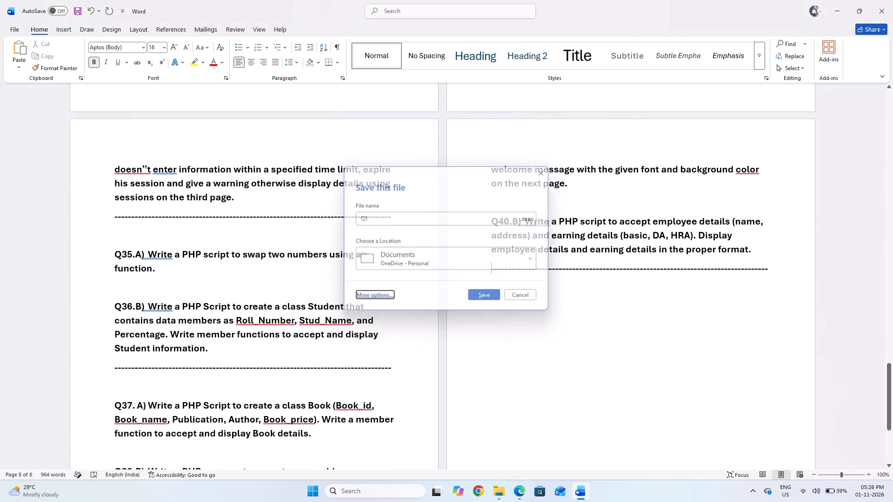
left_click(151, 253)
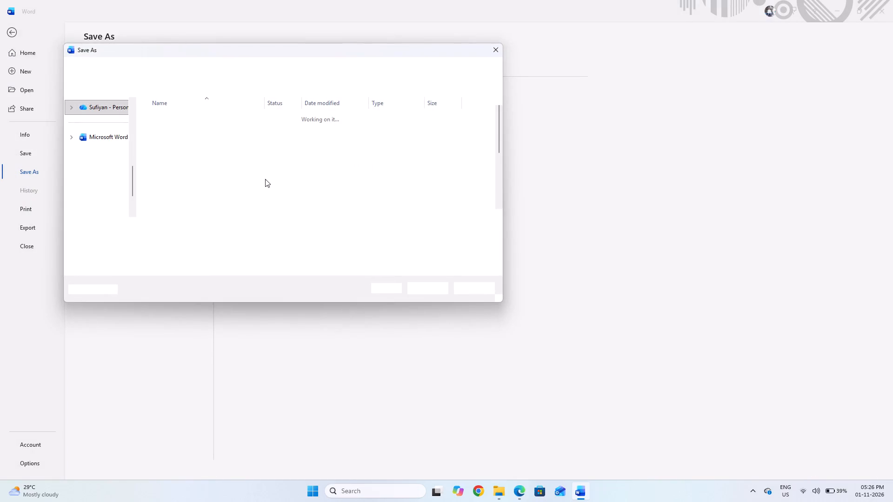
scroll(187, 185, "down", 3)
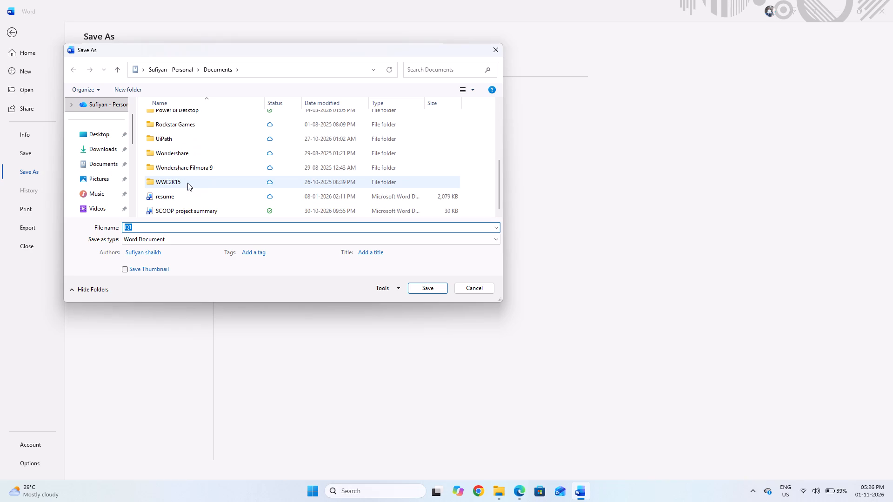
scroll(81, 195, "down", 4)
left_click(101, 206)
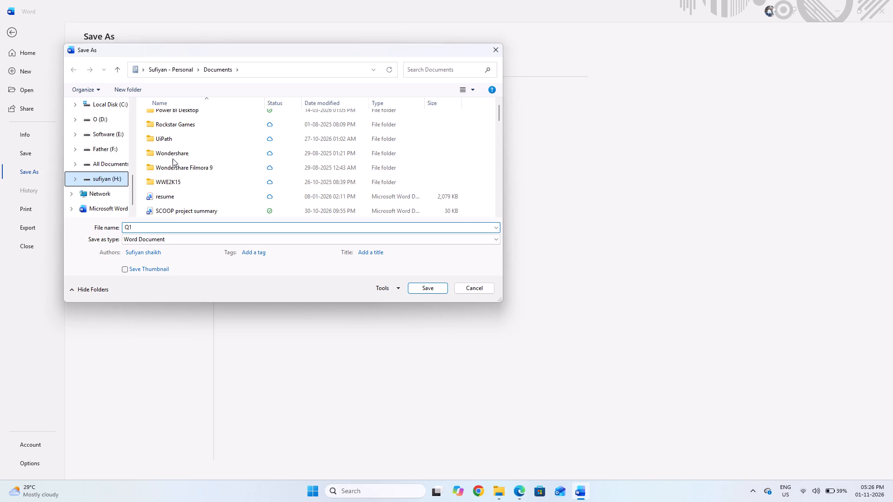
scroll(173, 159, "down", 11)
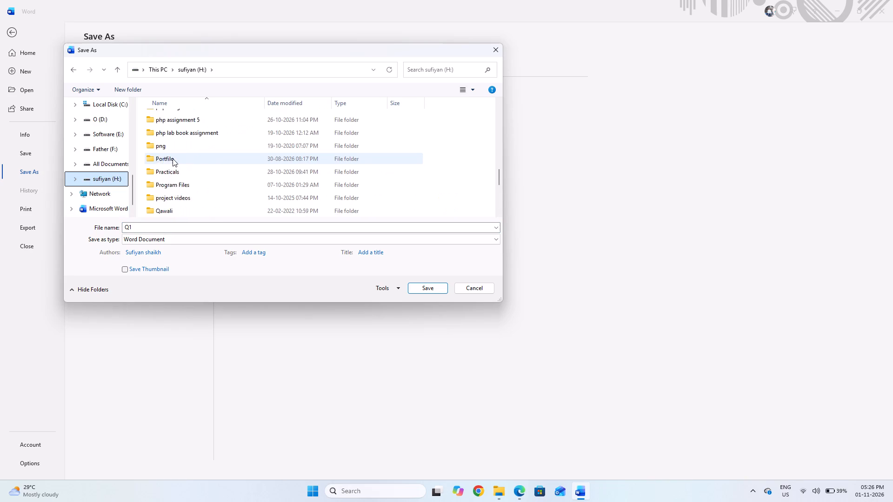
scroll(173, 159, "down", 4)
double_click(177, 185)
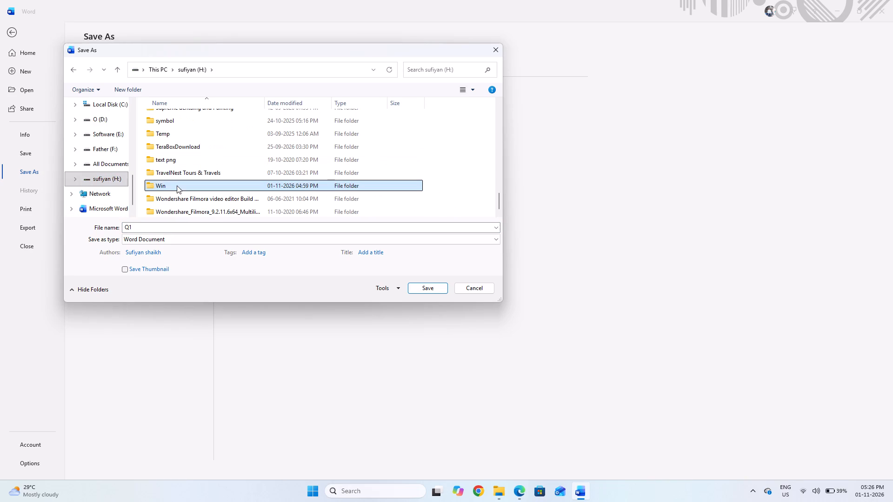
Save the document as a PDF named Php in the Win folder.
left_click(179, 233)
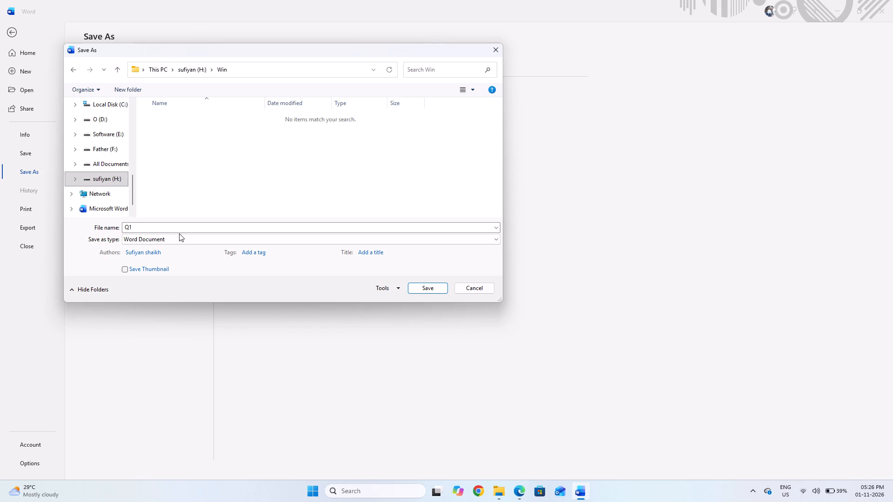
left_click(176, 239)
left_click(135, 291)
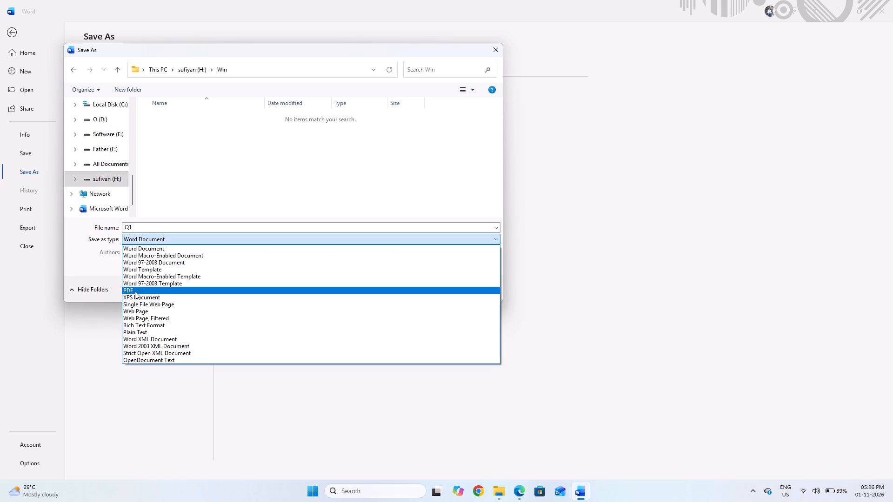
left_click(153, 225)
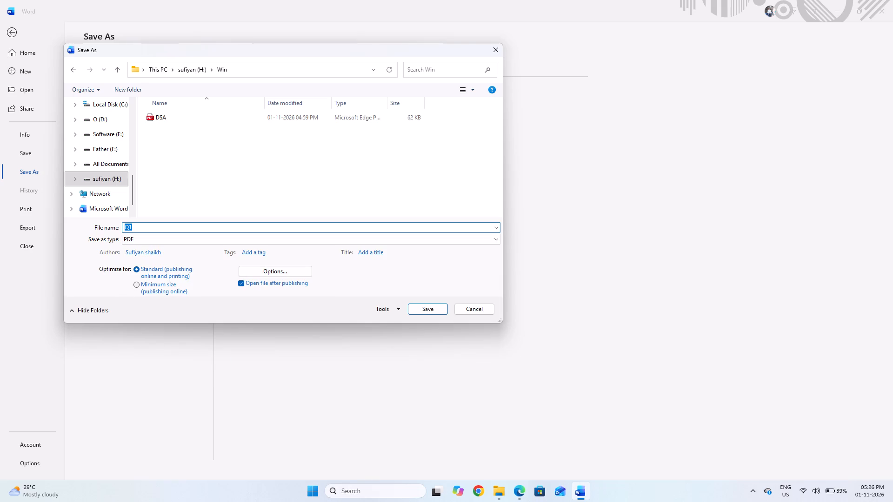
key("BackSpace")
type("pHP")
key("BackSpace")
key("BackSpace")
key("BackSpace")
key("BackSpace")
type("pHP")
key("BackSpace")
key("BackSpace")
key("BackSpace")
type("Php")
left_click(432, 312)
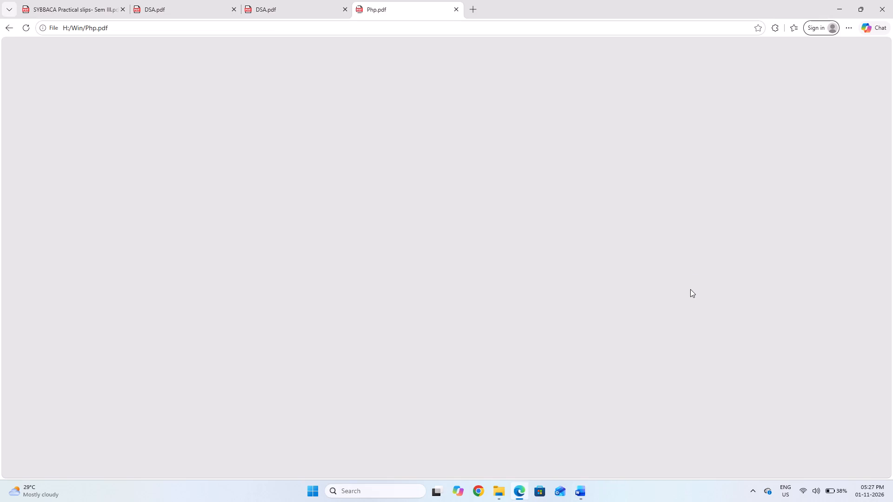
Look through the first pages of the published Php.pdf in Edge to check the PHP questions and their layout.
scroll(666, 285, "up", 4)
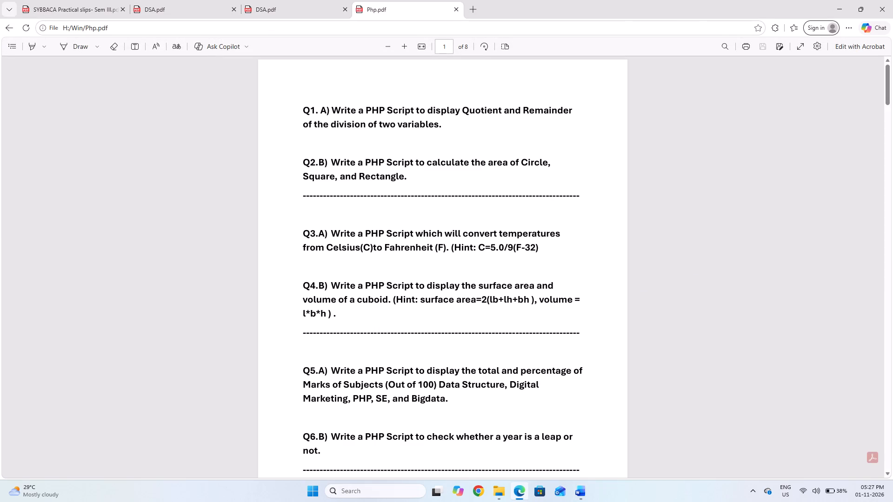
scroll(463, 263, "down", 1)
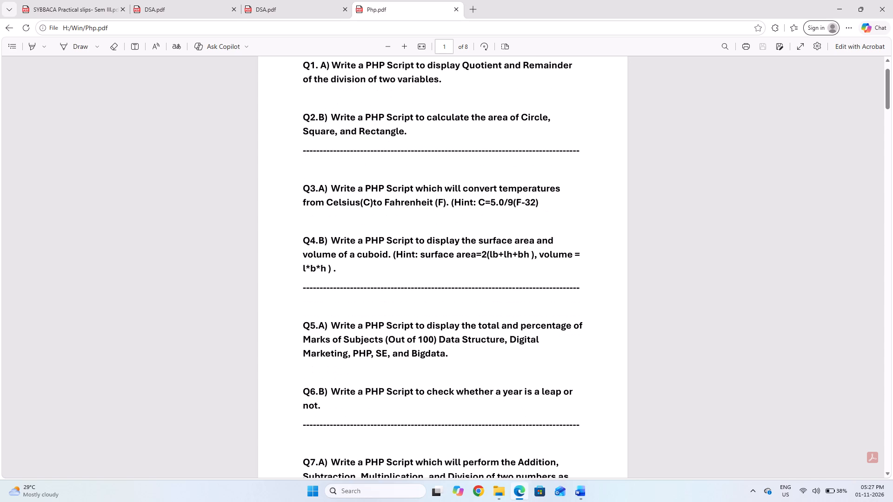
scroll(466, 259, "down", 20)
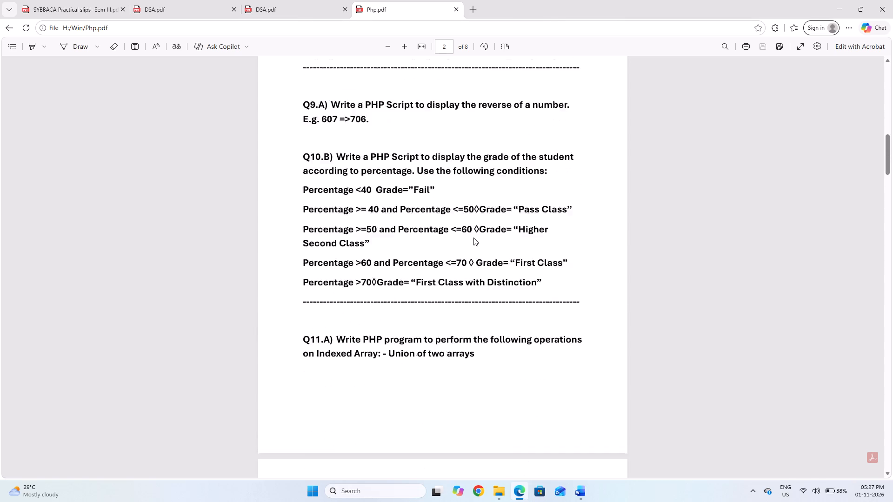
scroll(473, 238, "down", 6)
scroll(472, 232, "up", 3)
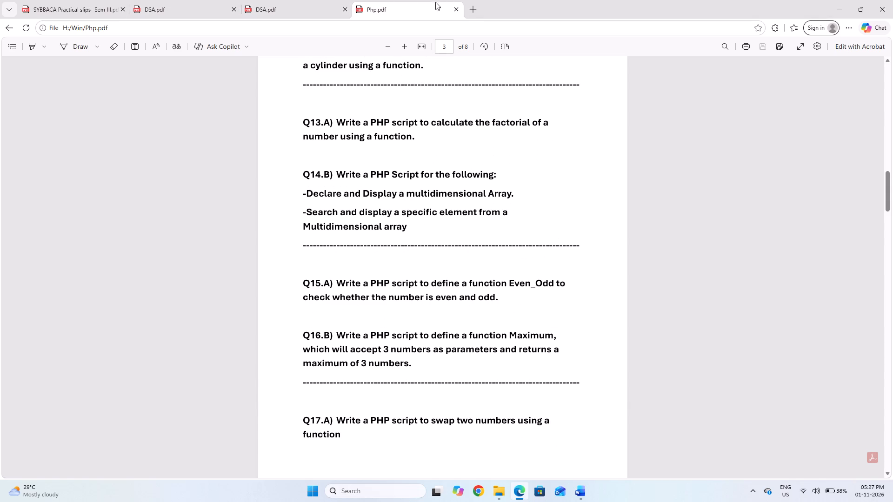
Close the Php.pdf and both DSA.pdf documents, keeping the SYBBACA practical slips PDF open with its text deselected.
left_click(456, 11)
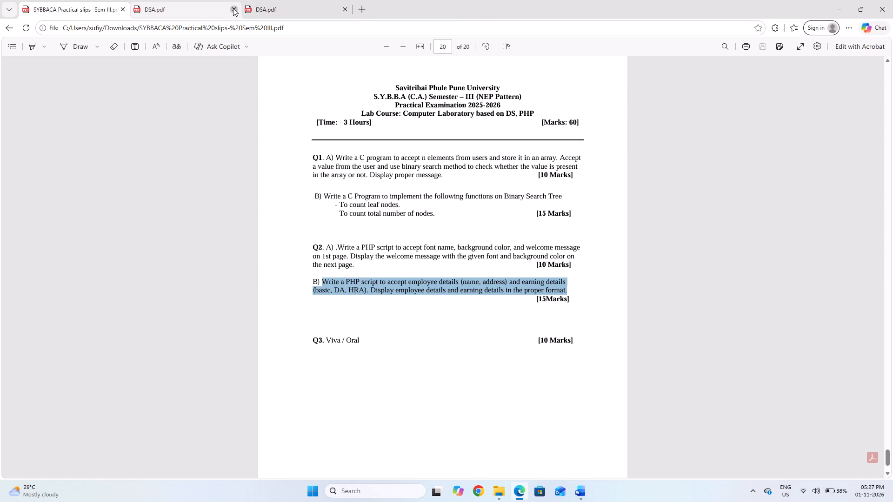
left_click(233, 8)
left_click(234, 9)
left_click(323, 263)
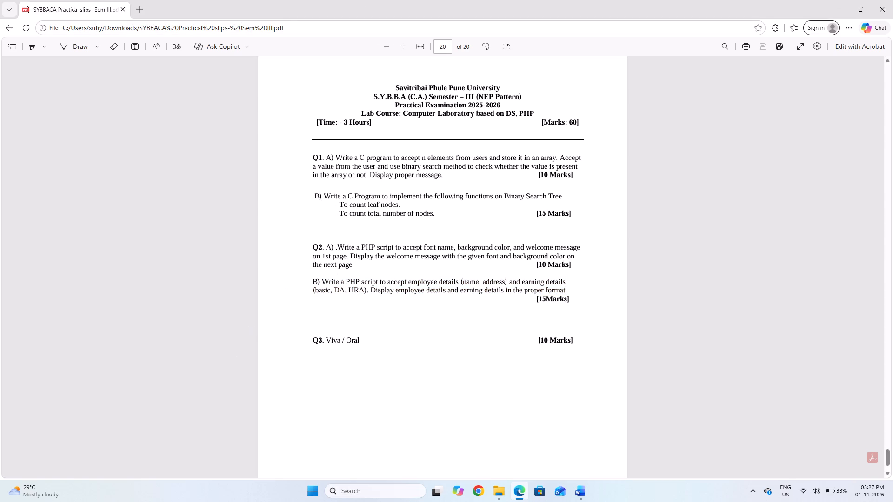